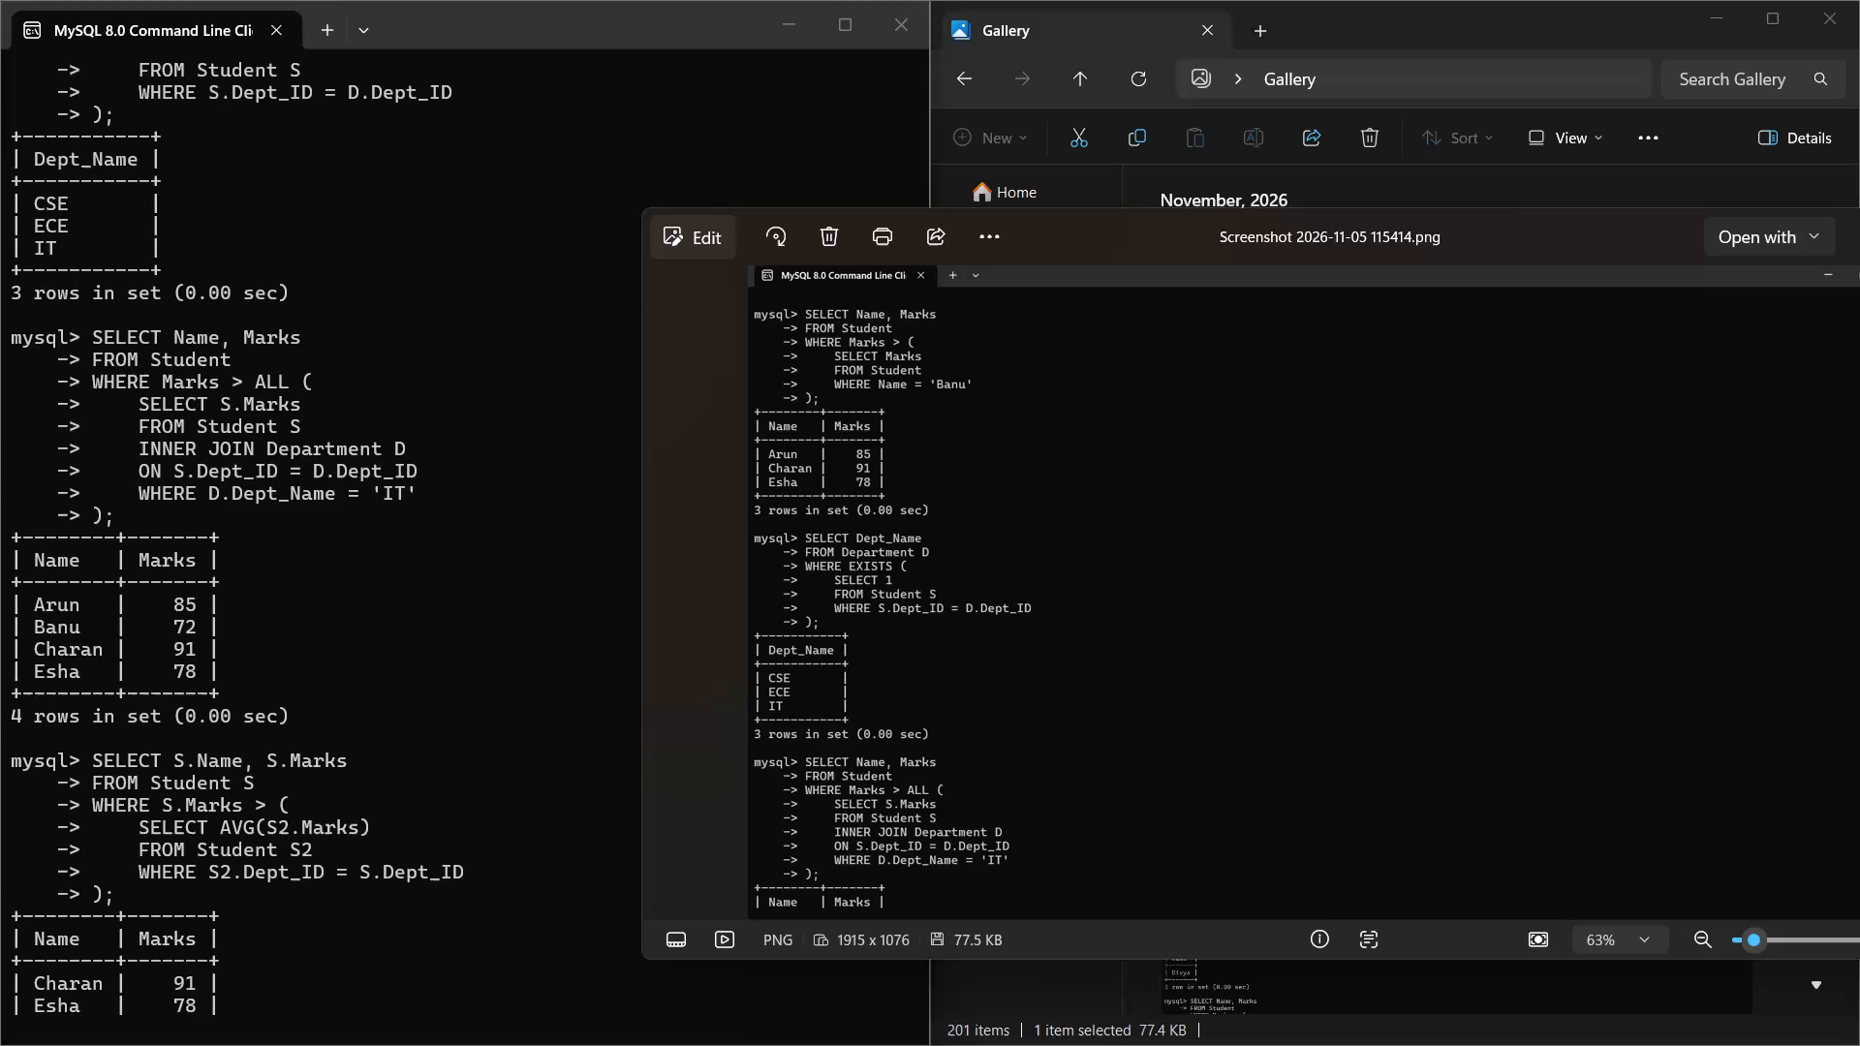
Capture a full-screen screenshot of the maximized MySQL terminal showing the department-average and Second_Highest queries with their results.
{"action": "left_click", "coordinate": [542, 671]}
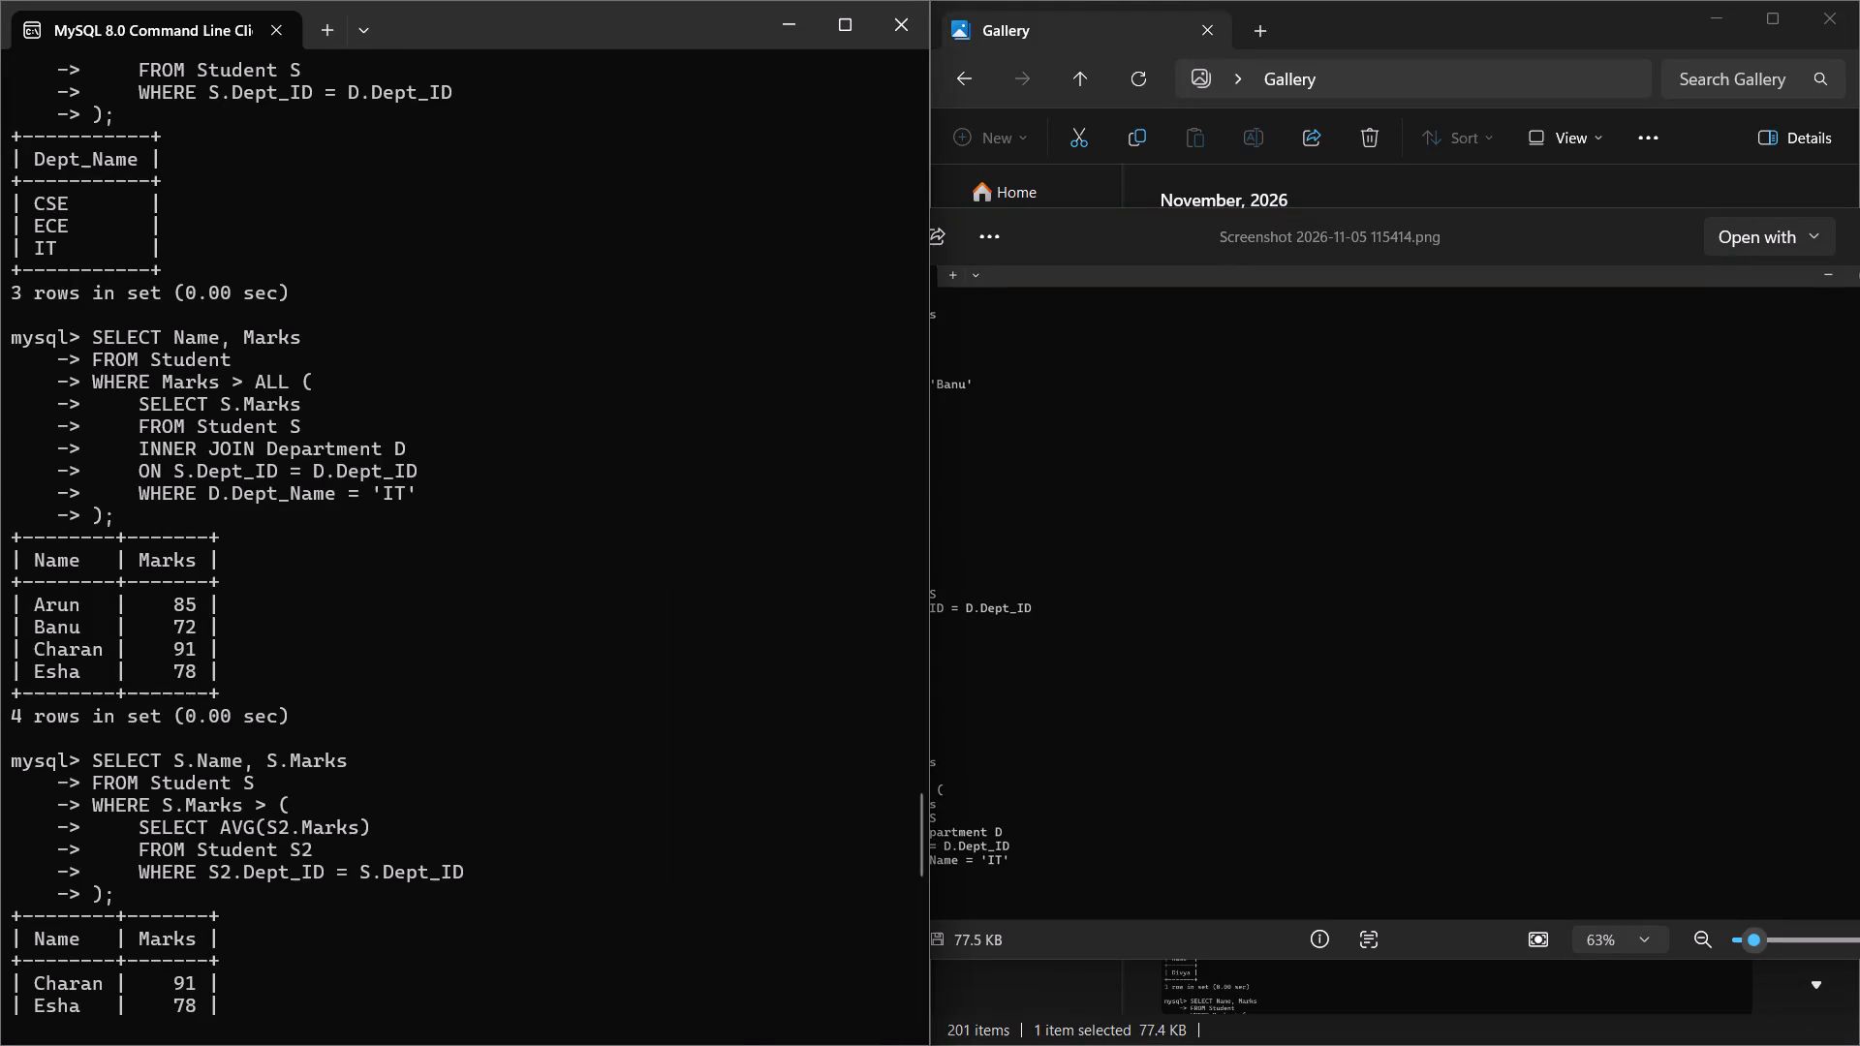
{"action": "scroll", "coordinate": [335, 611], "scroll_direction": "down", "scroll_amount": 1}
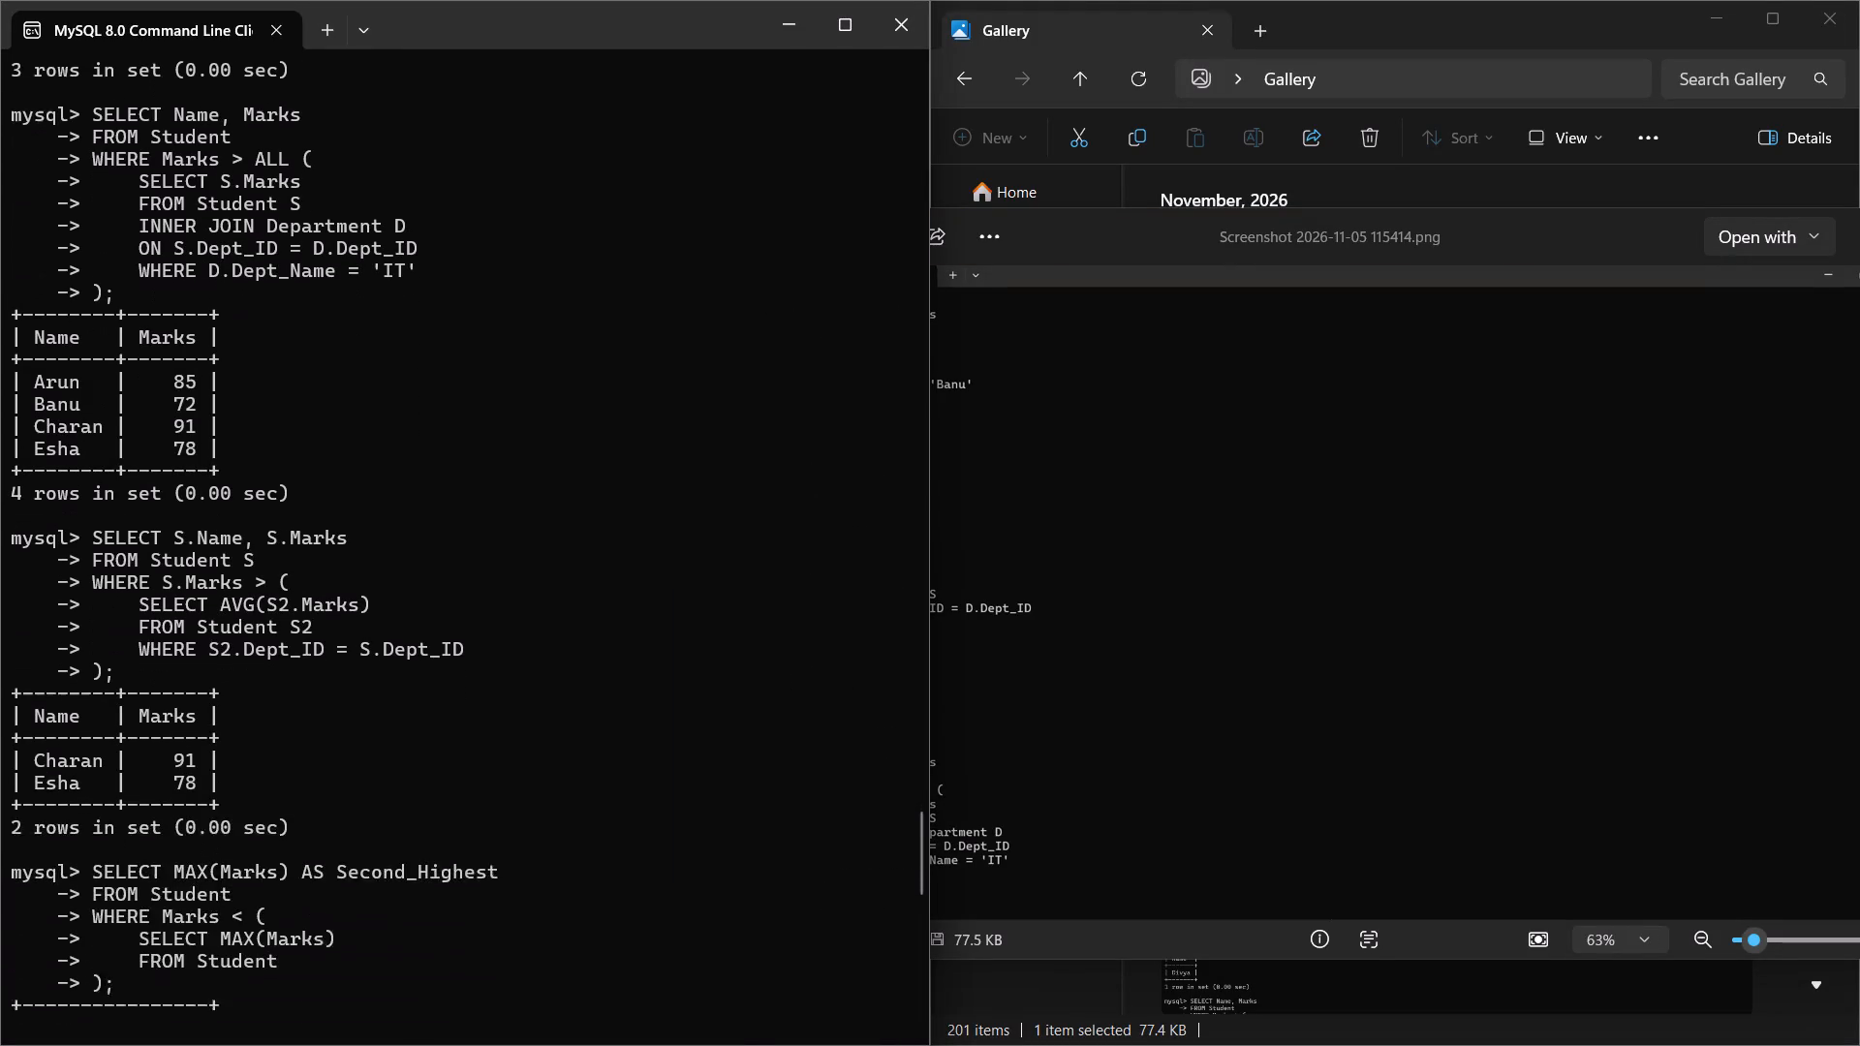
{"action": "scroll", "coordinate": [335, 611], "scroll_direction": "down", "scroll_amount": 2}
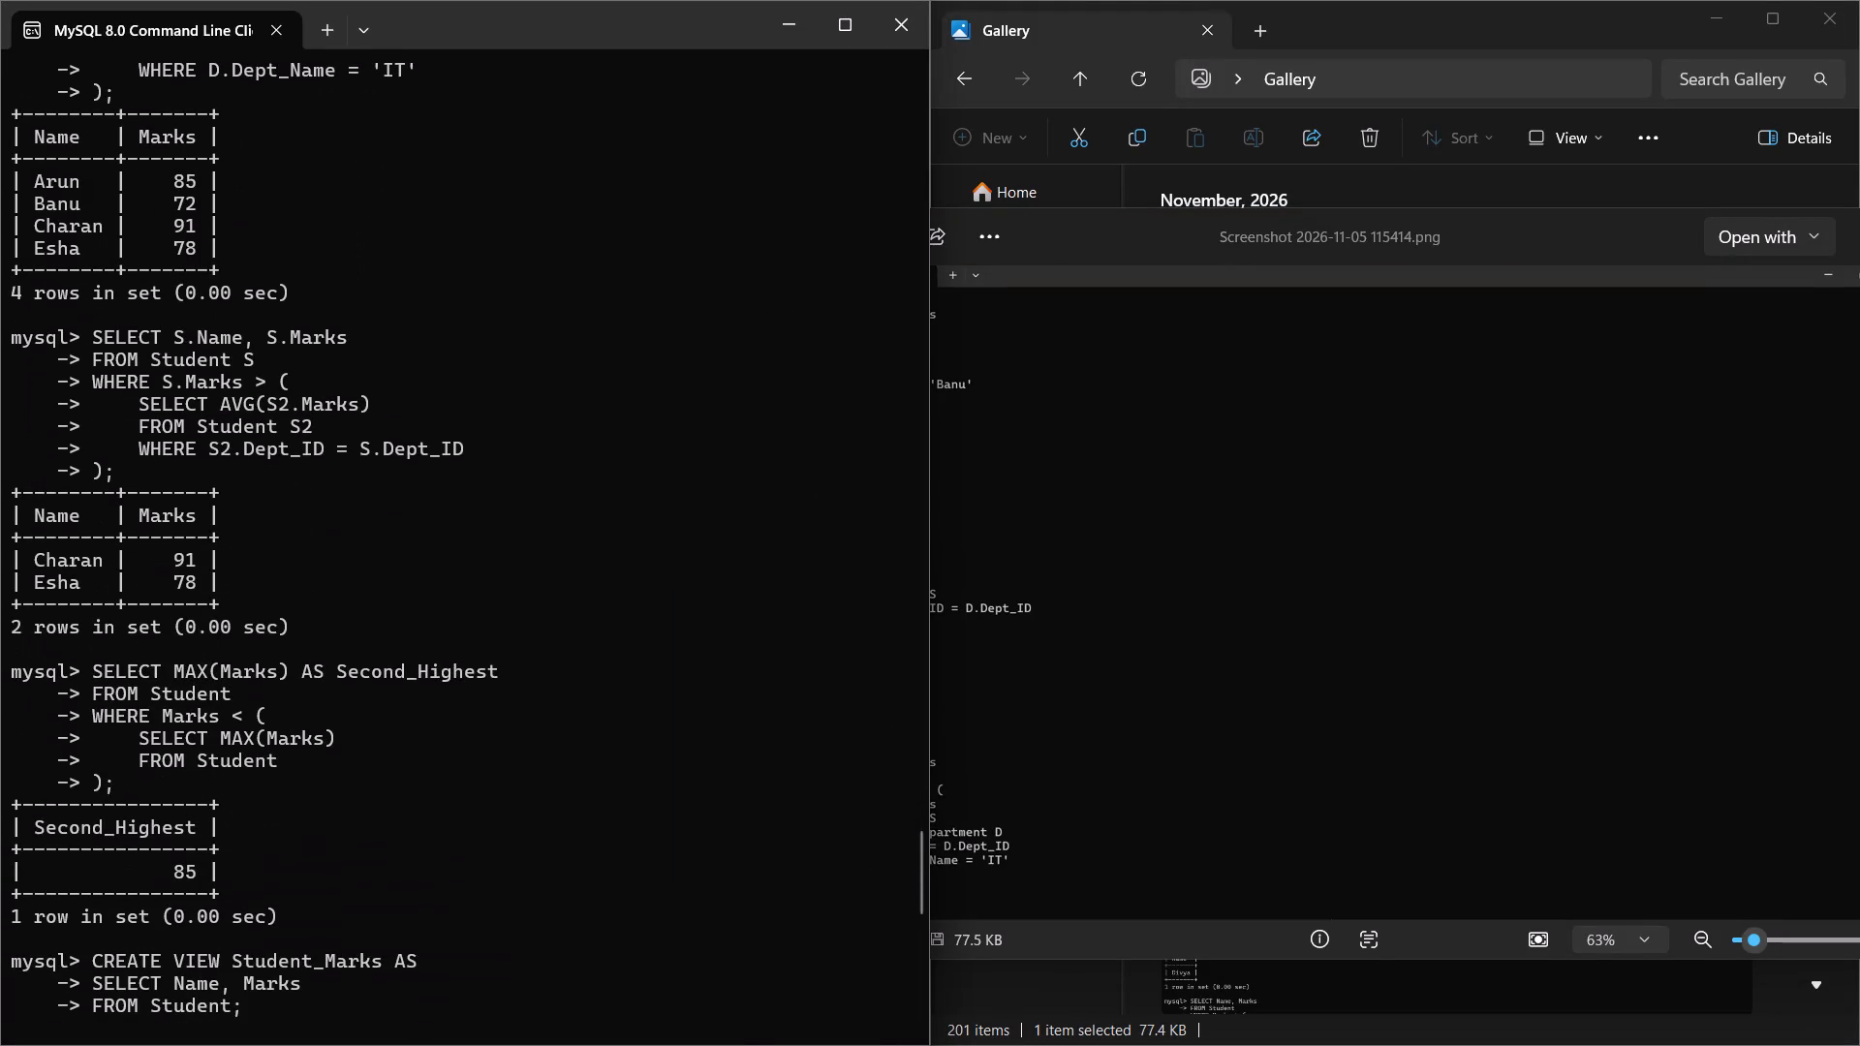
{"action": "scroll", "coordinate": [335, 611], "scroll_direction": "down", "scroll_amount": 1}
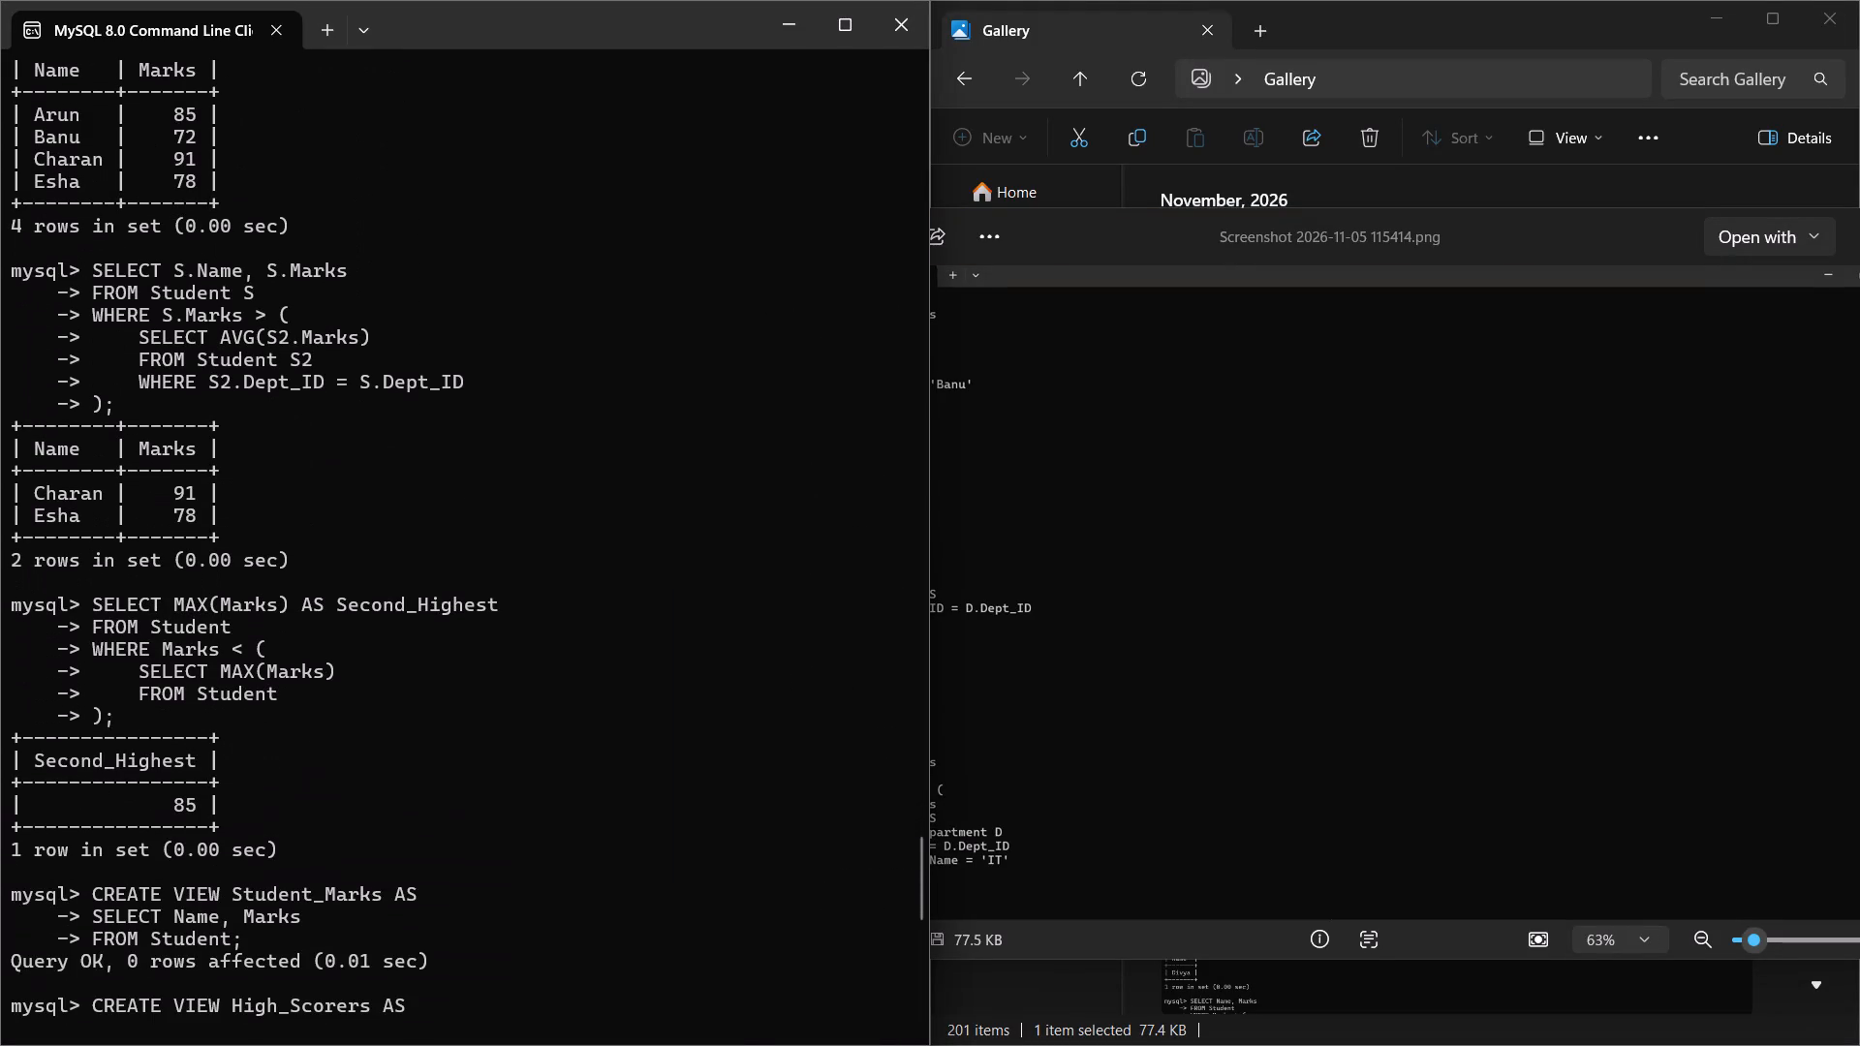
{"action": "key", "text": "shift+super+s"}
{"action": "left_click", "coordinate": [1099, 55]}
{"action": "left_click", "coordinate": [851, 27]}
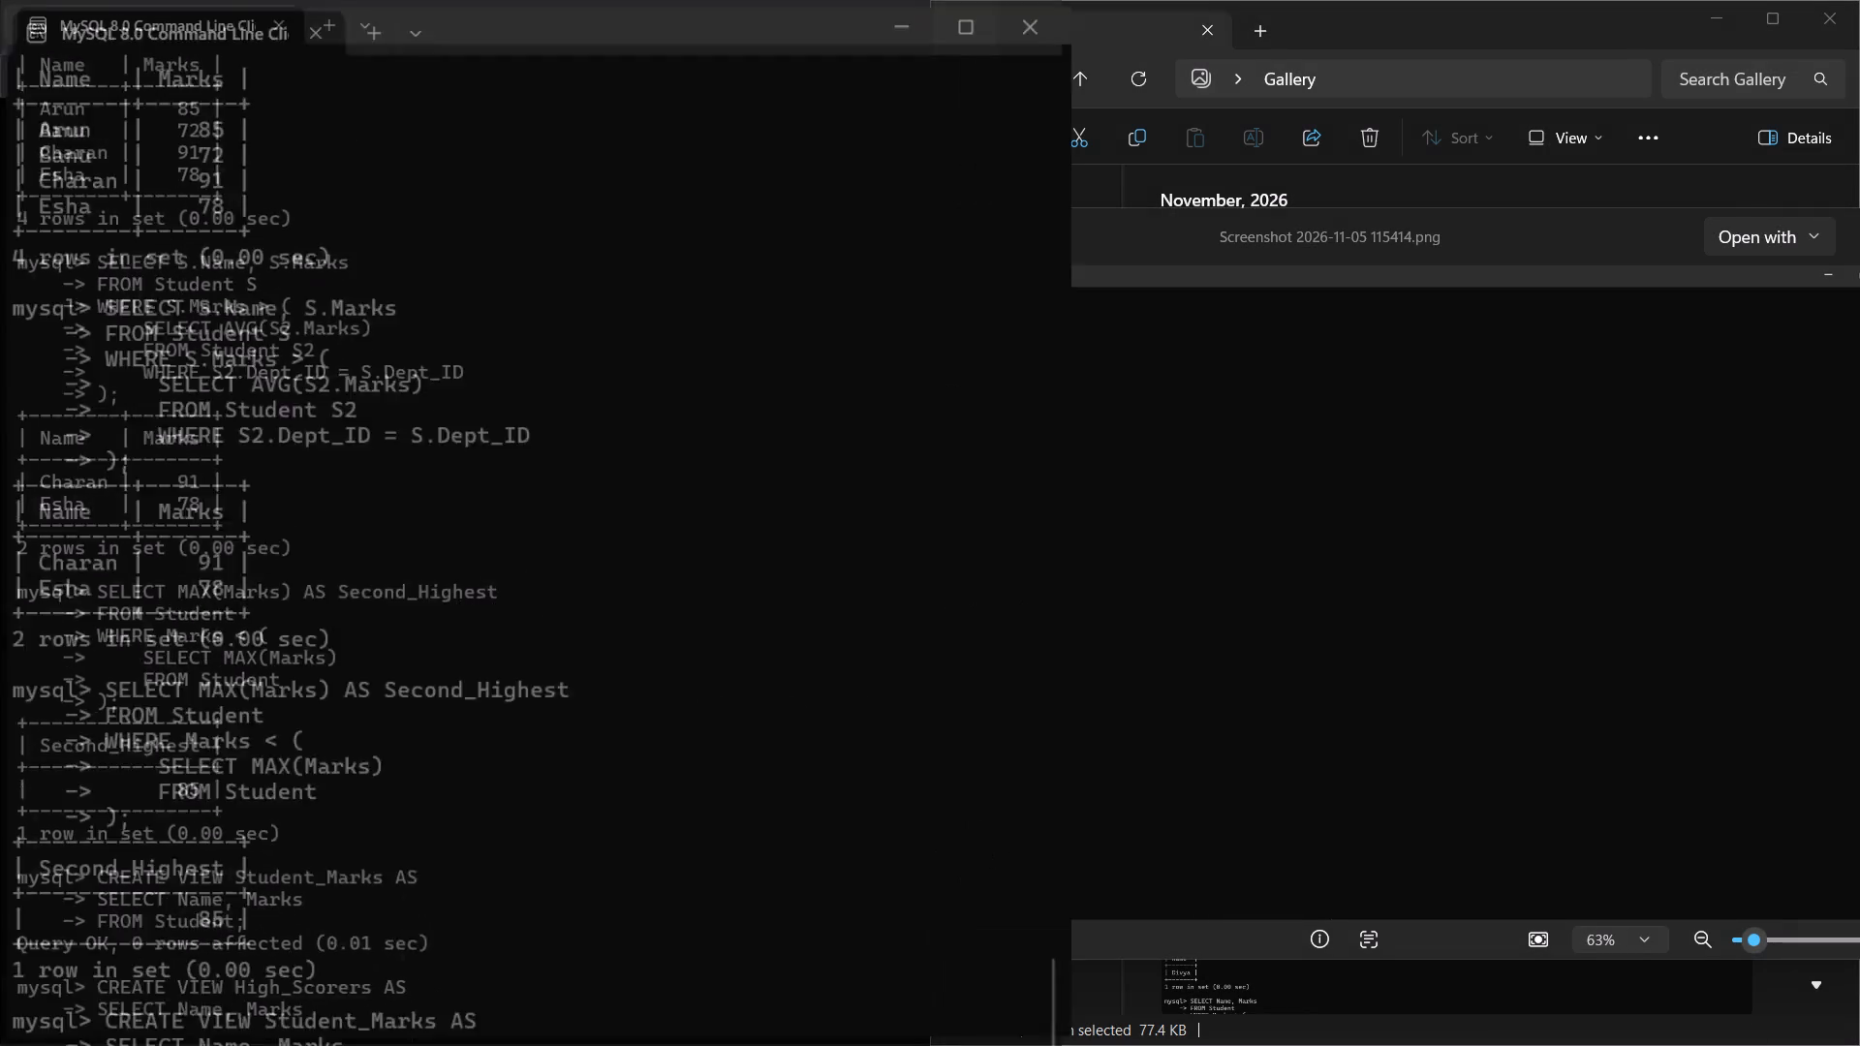
{"action": "key", "text": "shift+super+s"}
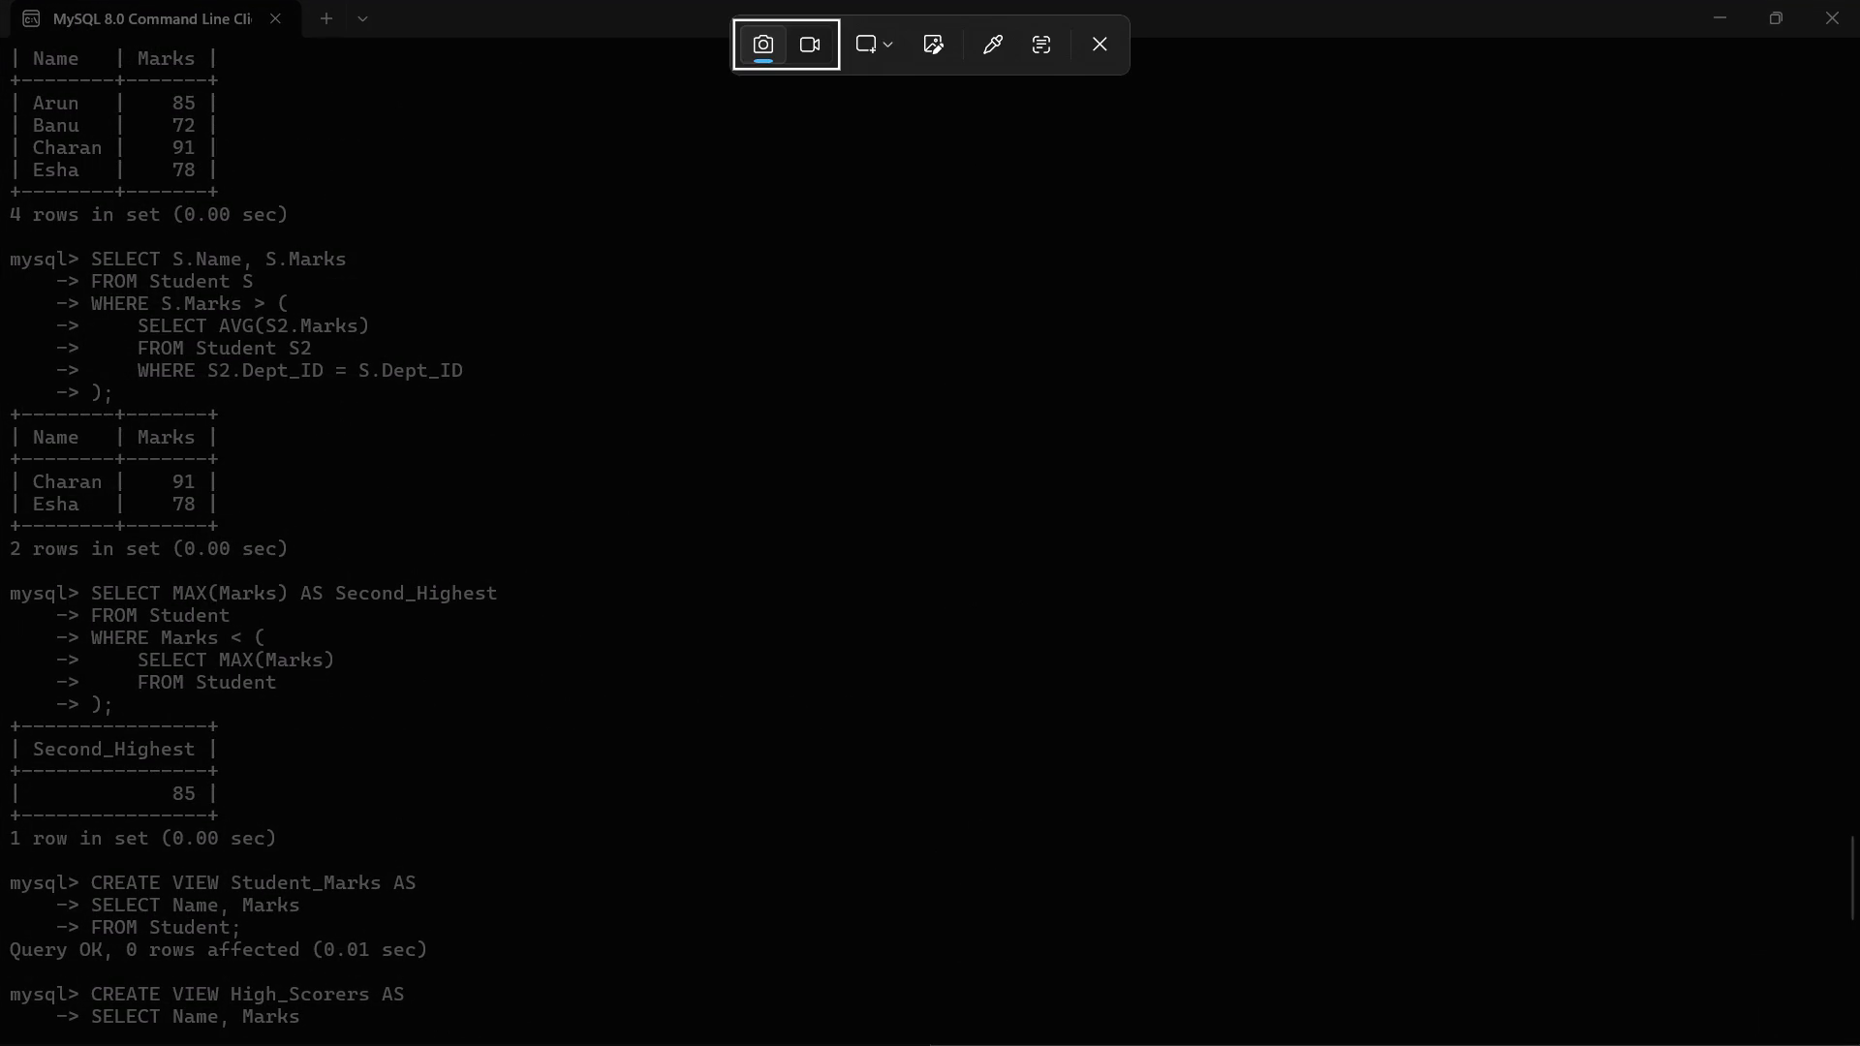
{"action": "left_click_drag", "start_coordinate": [0, 3], "coordinate": [1857, 1045]}
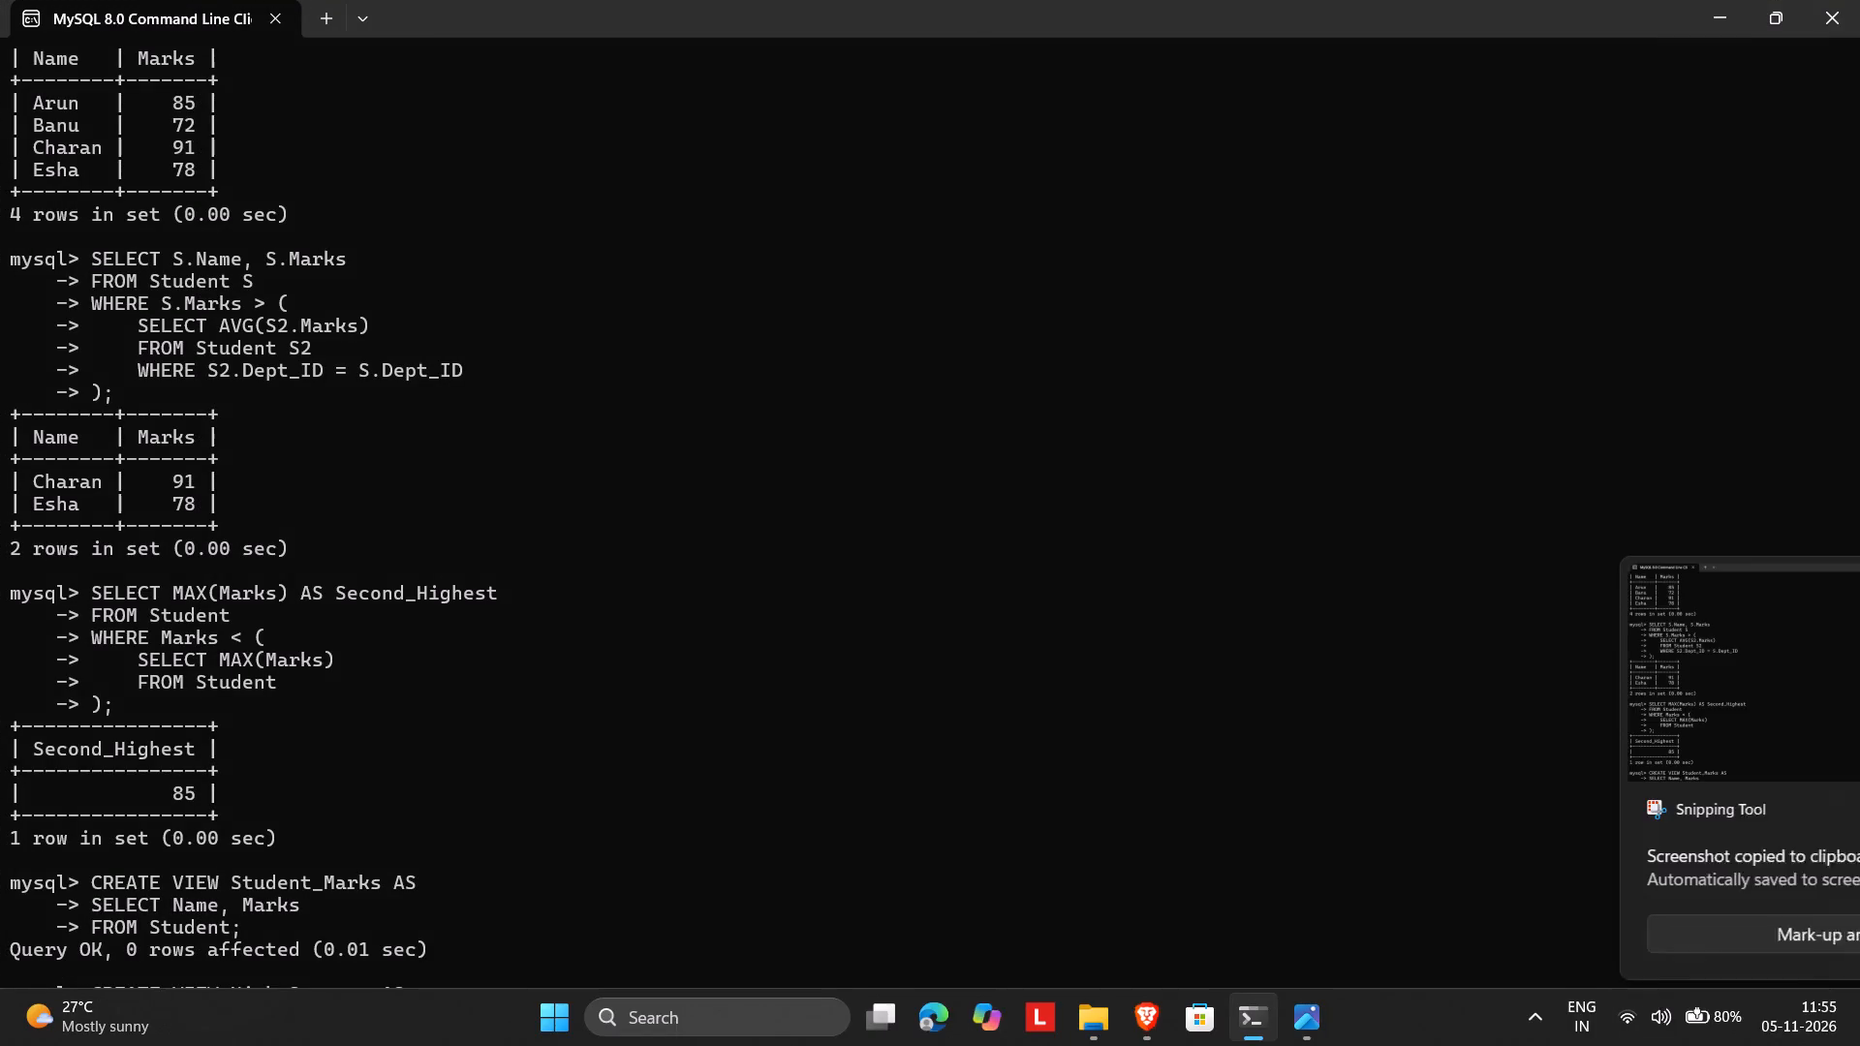
Capture a full-screen screenshot of the MySQL terminal from the CREATE VIEW High_Scorers statement through the Student_Marks query result.
{"action": "scroll", "coordinate": [221, 731], "scroll_direction": "down", "scroll_amount": 3}
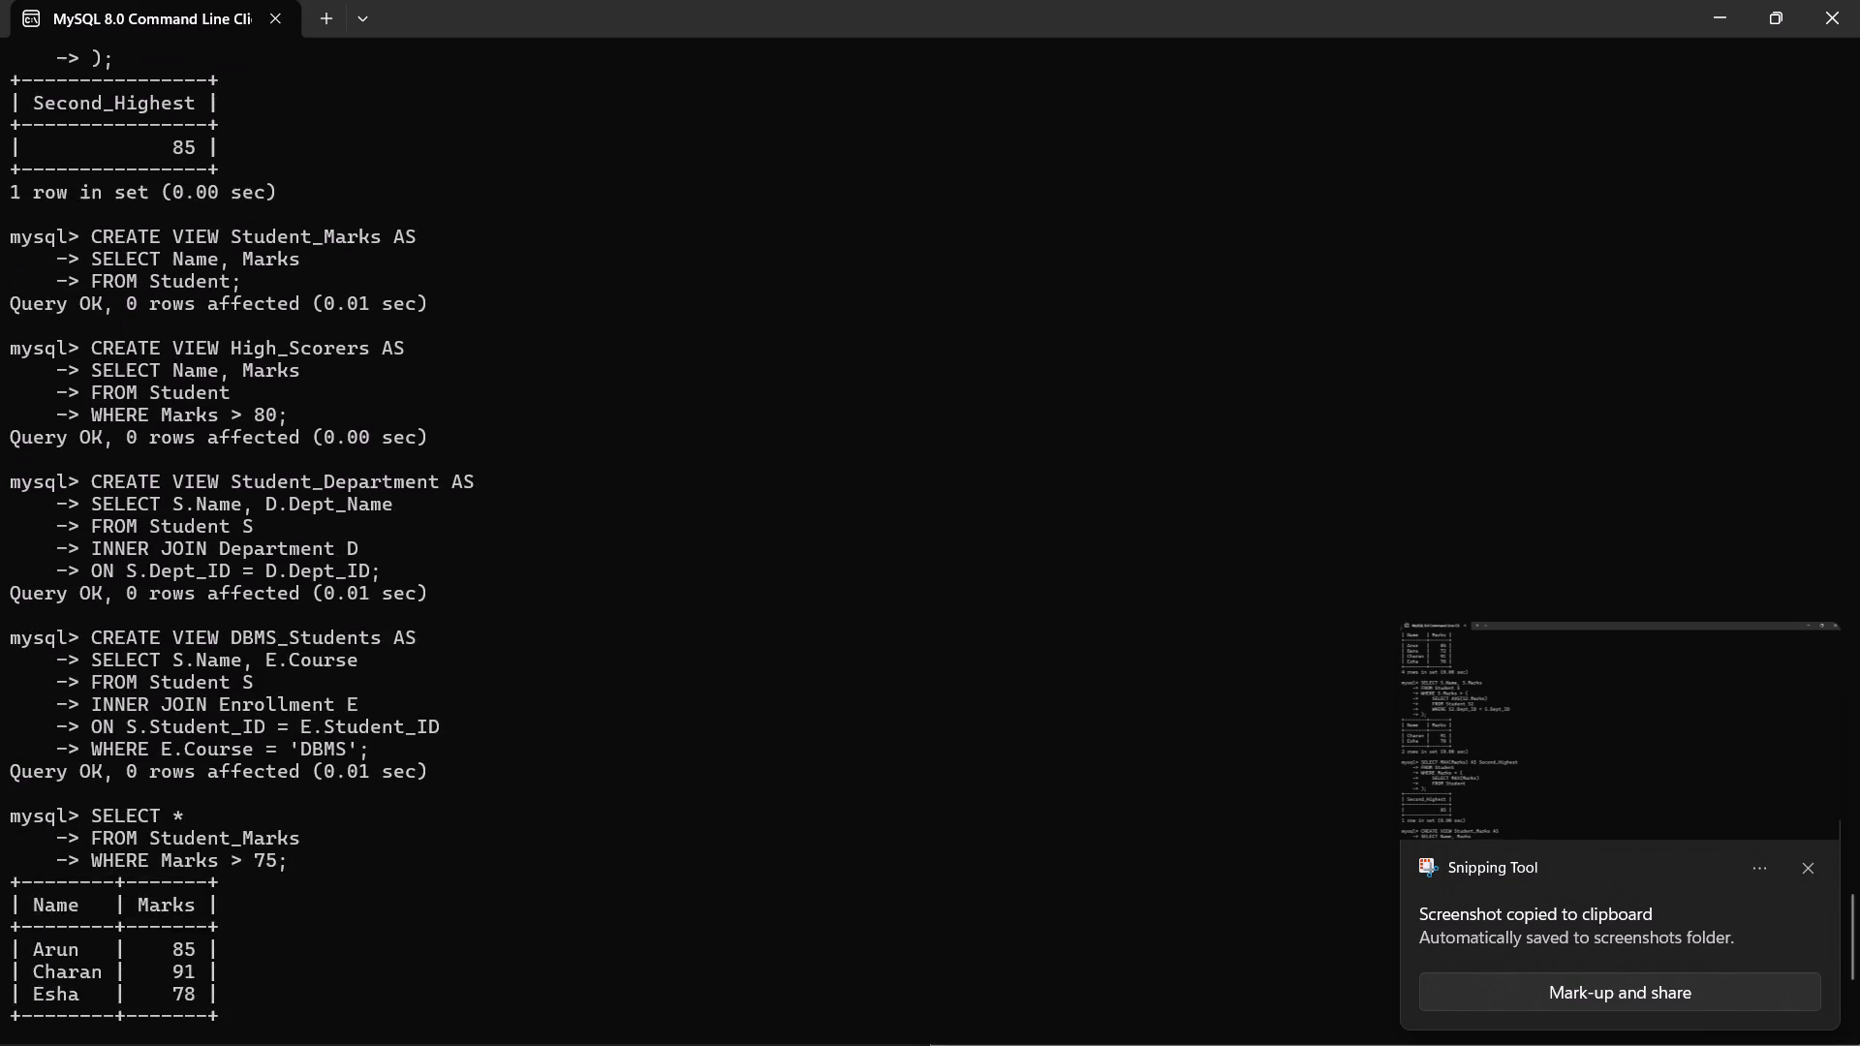
{"action": "scroll", "coordinate": [221, 731], "scroll_direction": "down", "scroll_amount": 2}
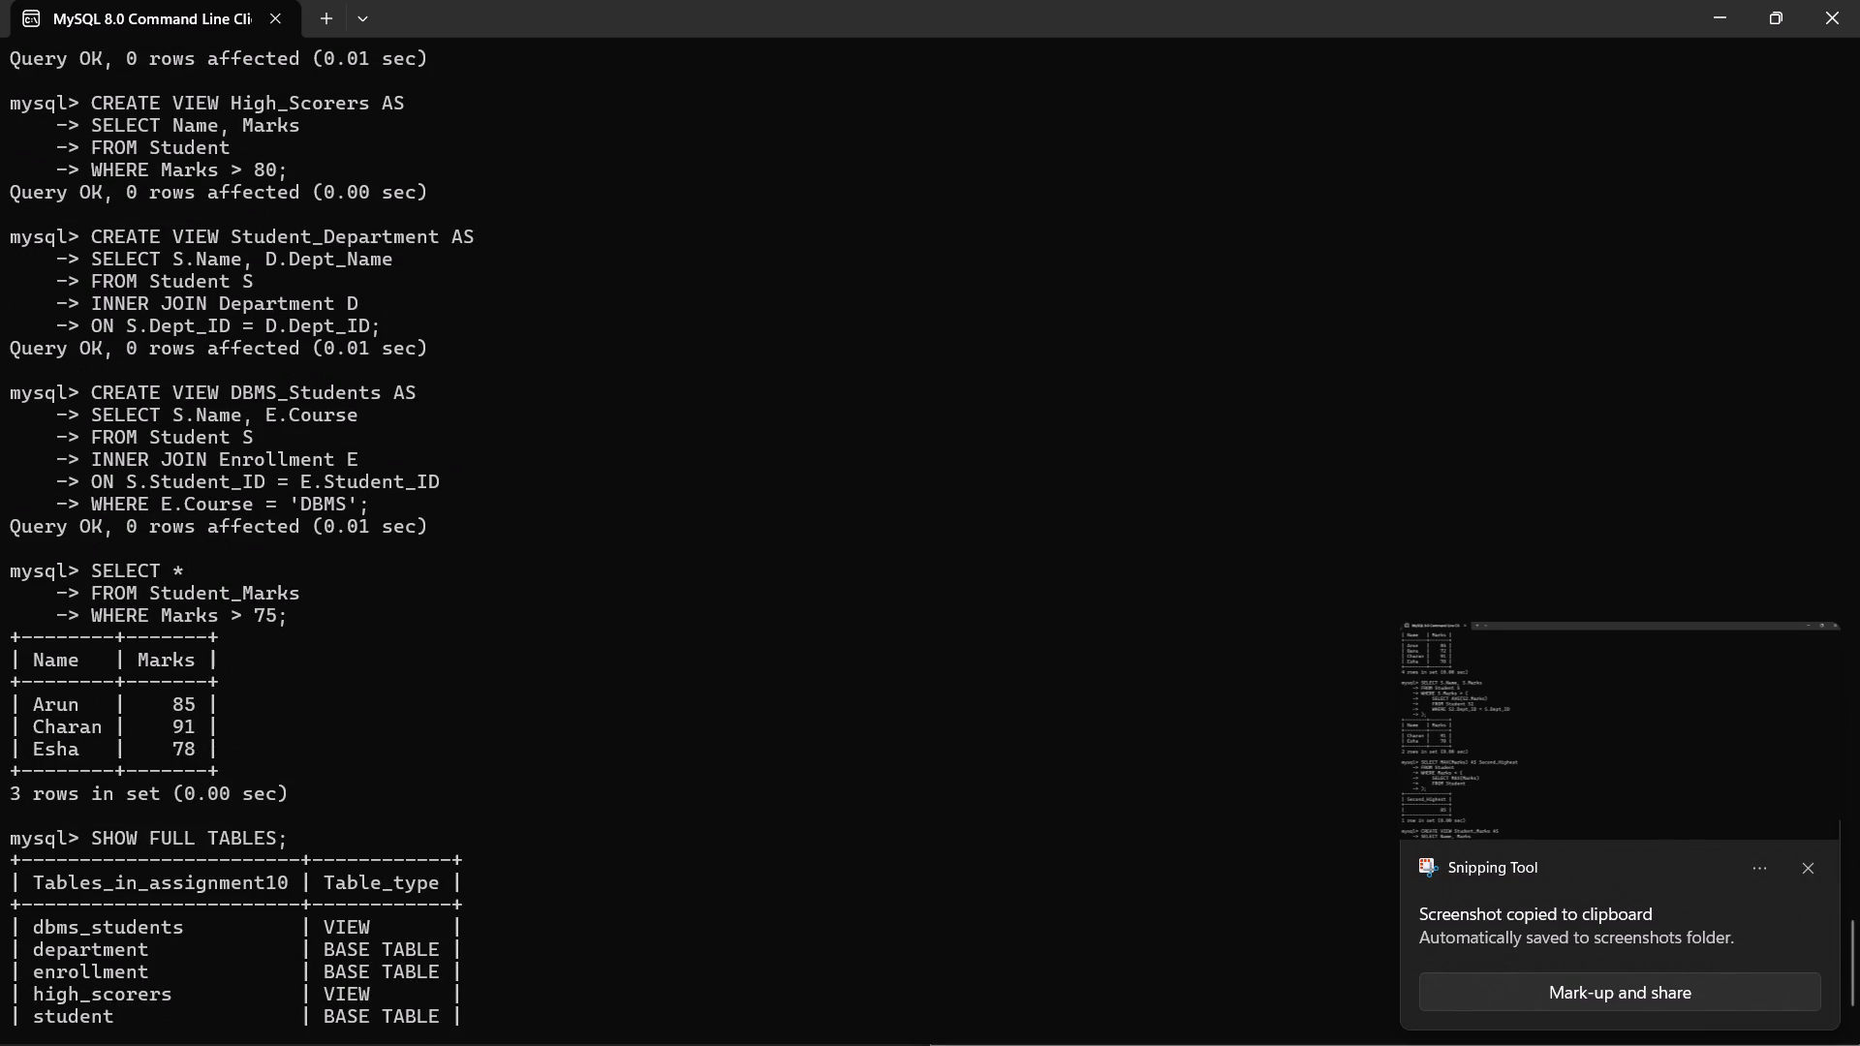
{"action": "scroll", "coordinate": [221, 731], "scroll_direction": "down", "scroll_amount": 1}
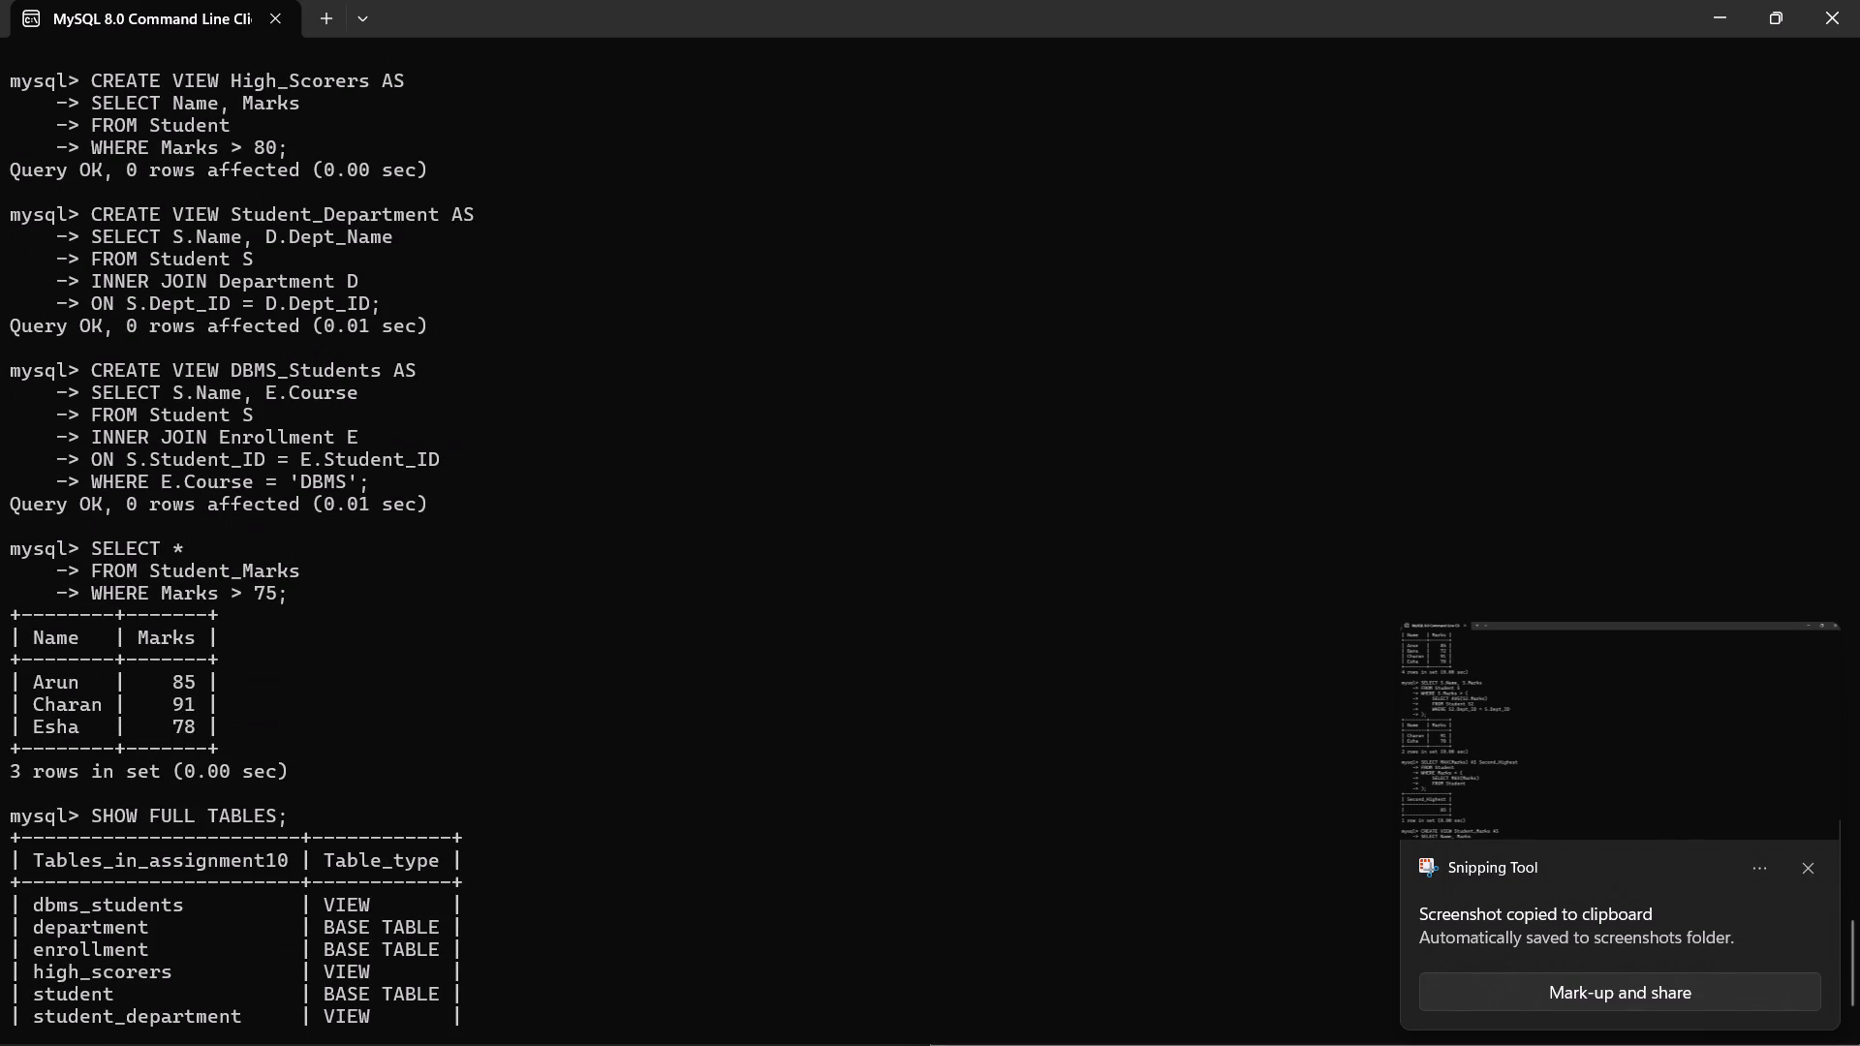
{"action": "key", "text": "shift+super+s"}
{"action": "left_click_drag", "start_coordinate": [0, 0], "coordinate": [1859, 1043]}
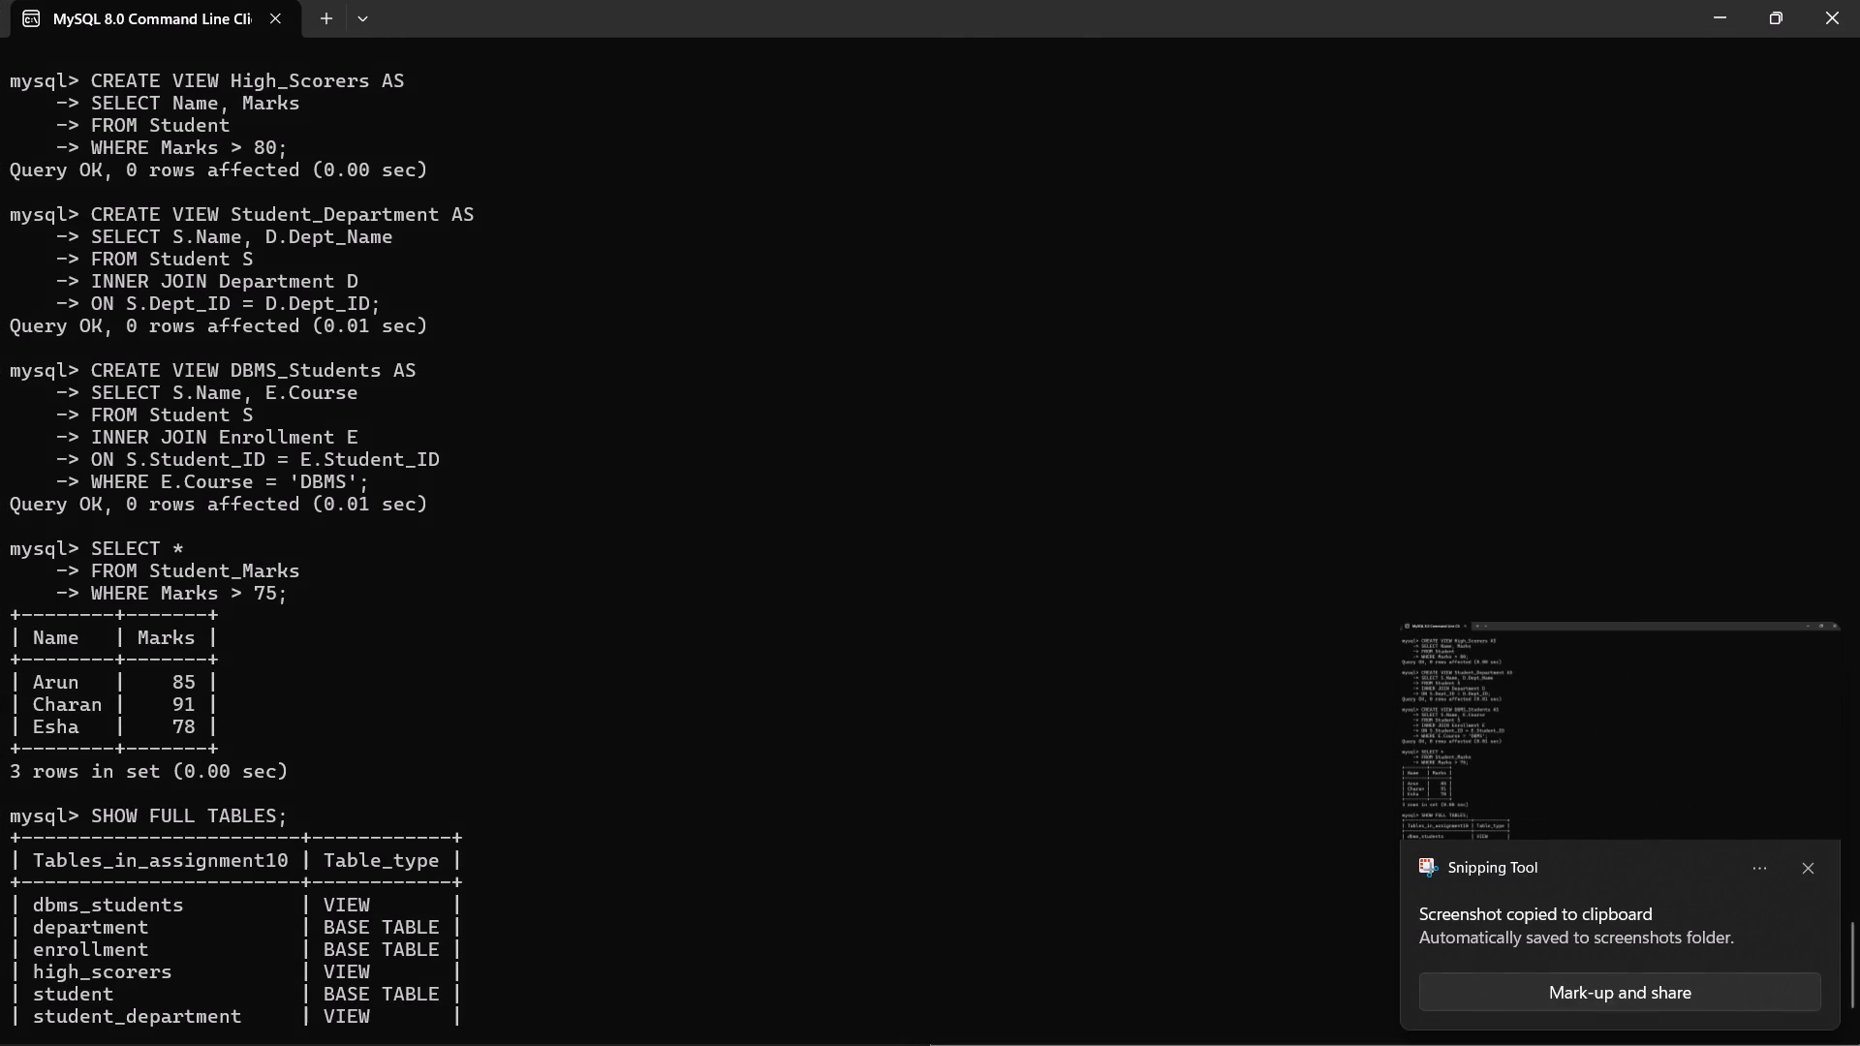
Capture a screenshot of the terminal's lower part containing the complete SHOW FULL TABLES output.
{"action": "scroll", "coordinate": [442, 747], "scroll_direction": "down", "scroll_amount": 1}
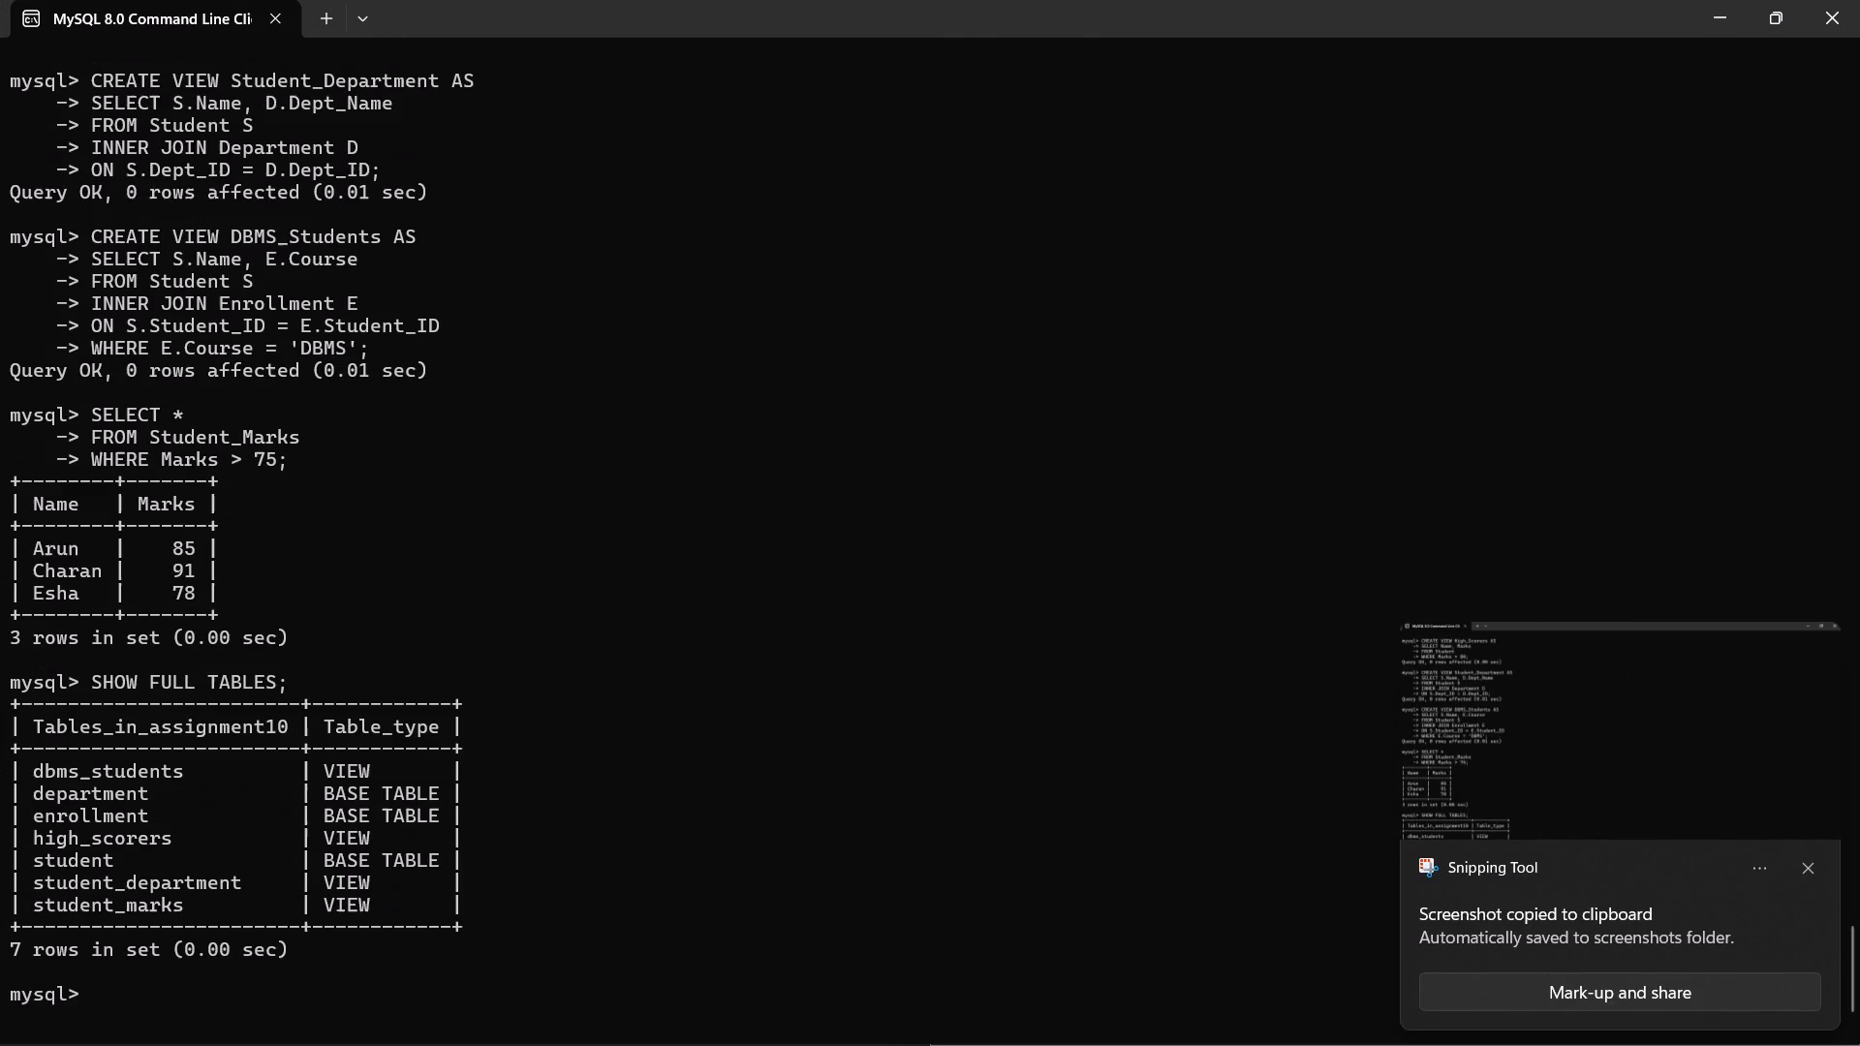
{"action": "scroll", "coordinate": [442, 747], "scroll_direction": "down", "scroll_amount": 2}
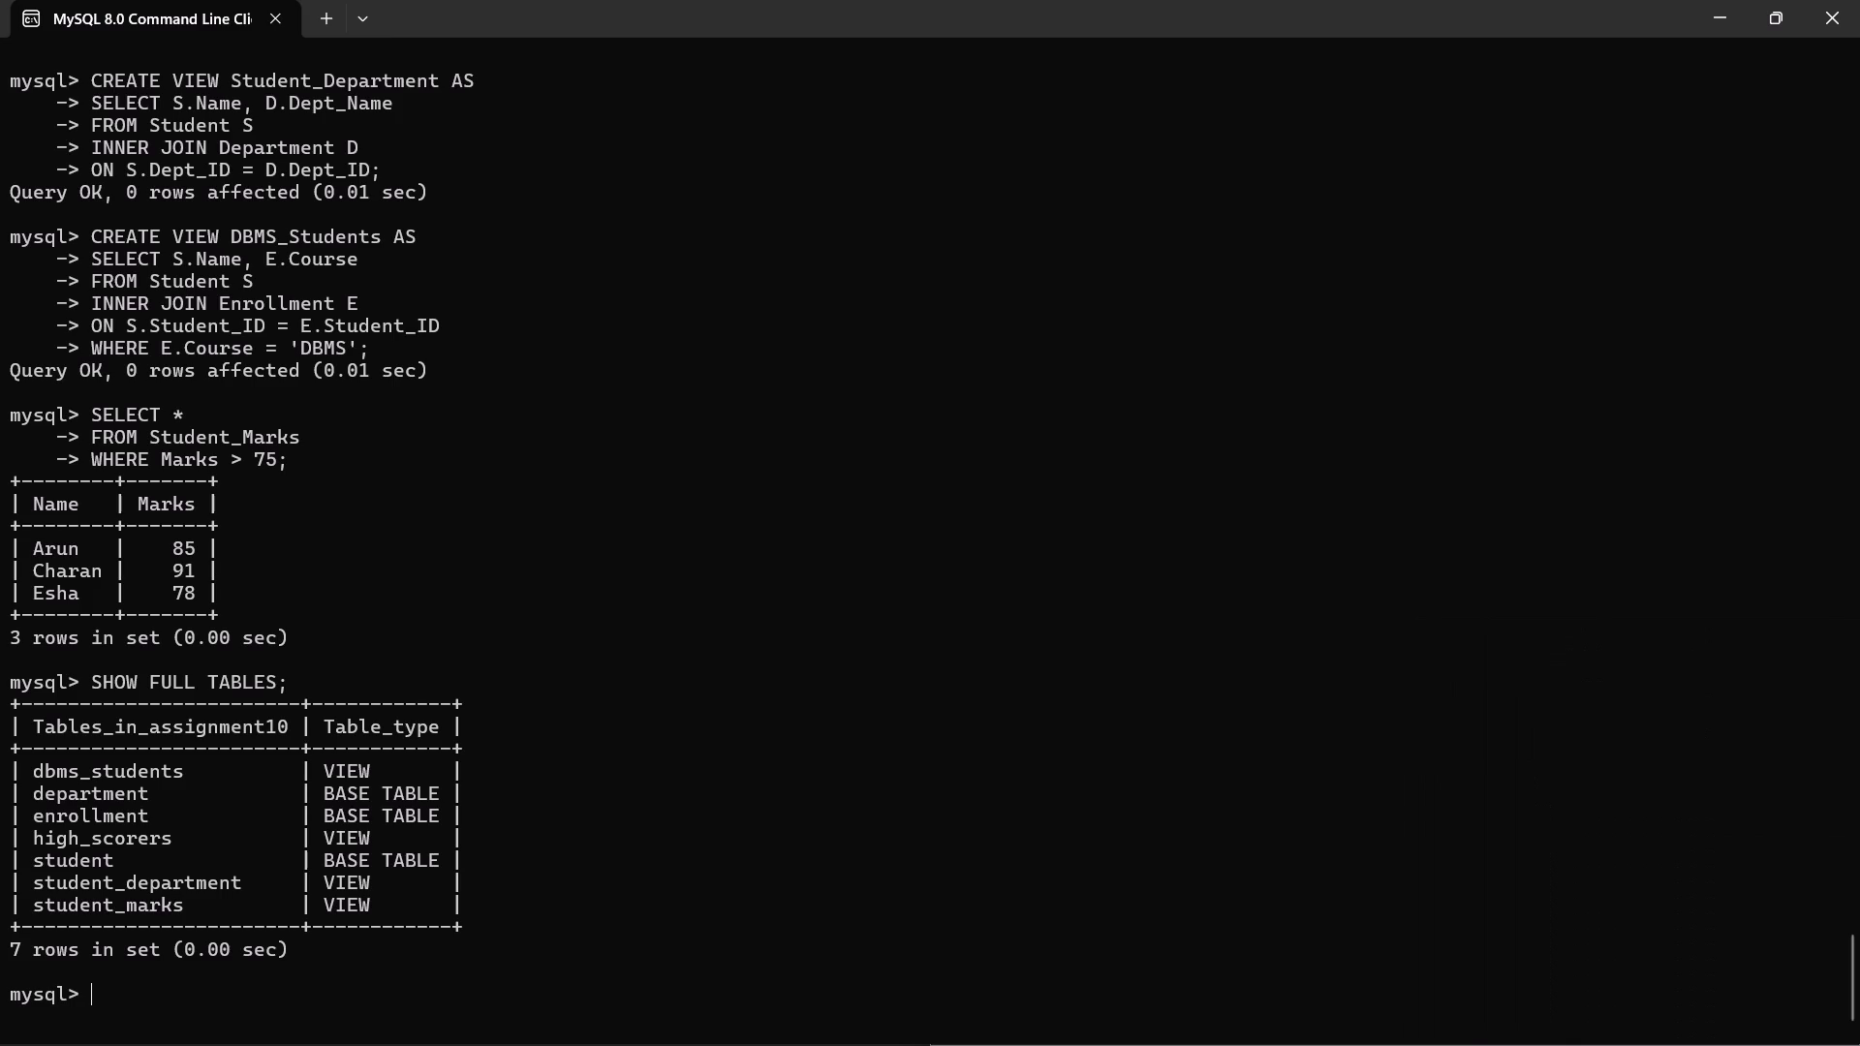
{"action": "key", "text": "shift+super+s"}
{"action": "left_click_drag", "start_coordinate": [0, 635], "coordinate": [4, 920]}
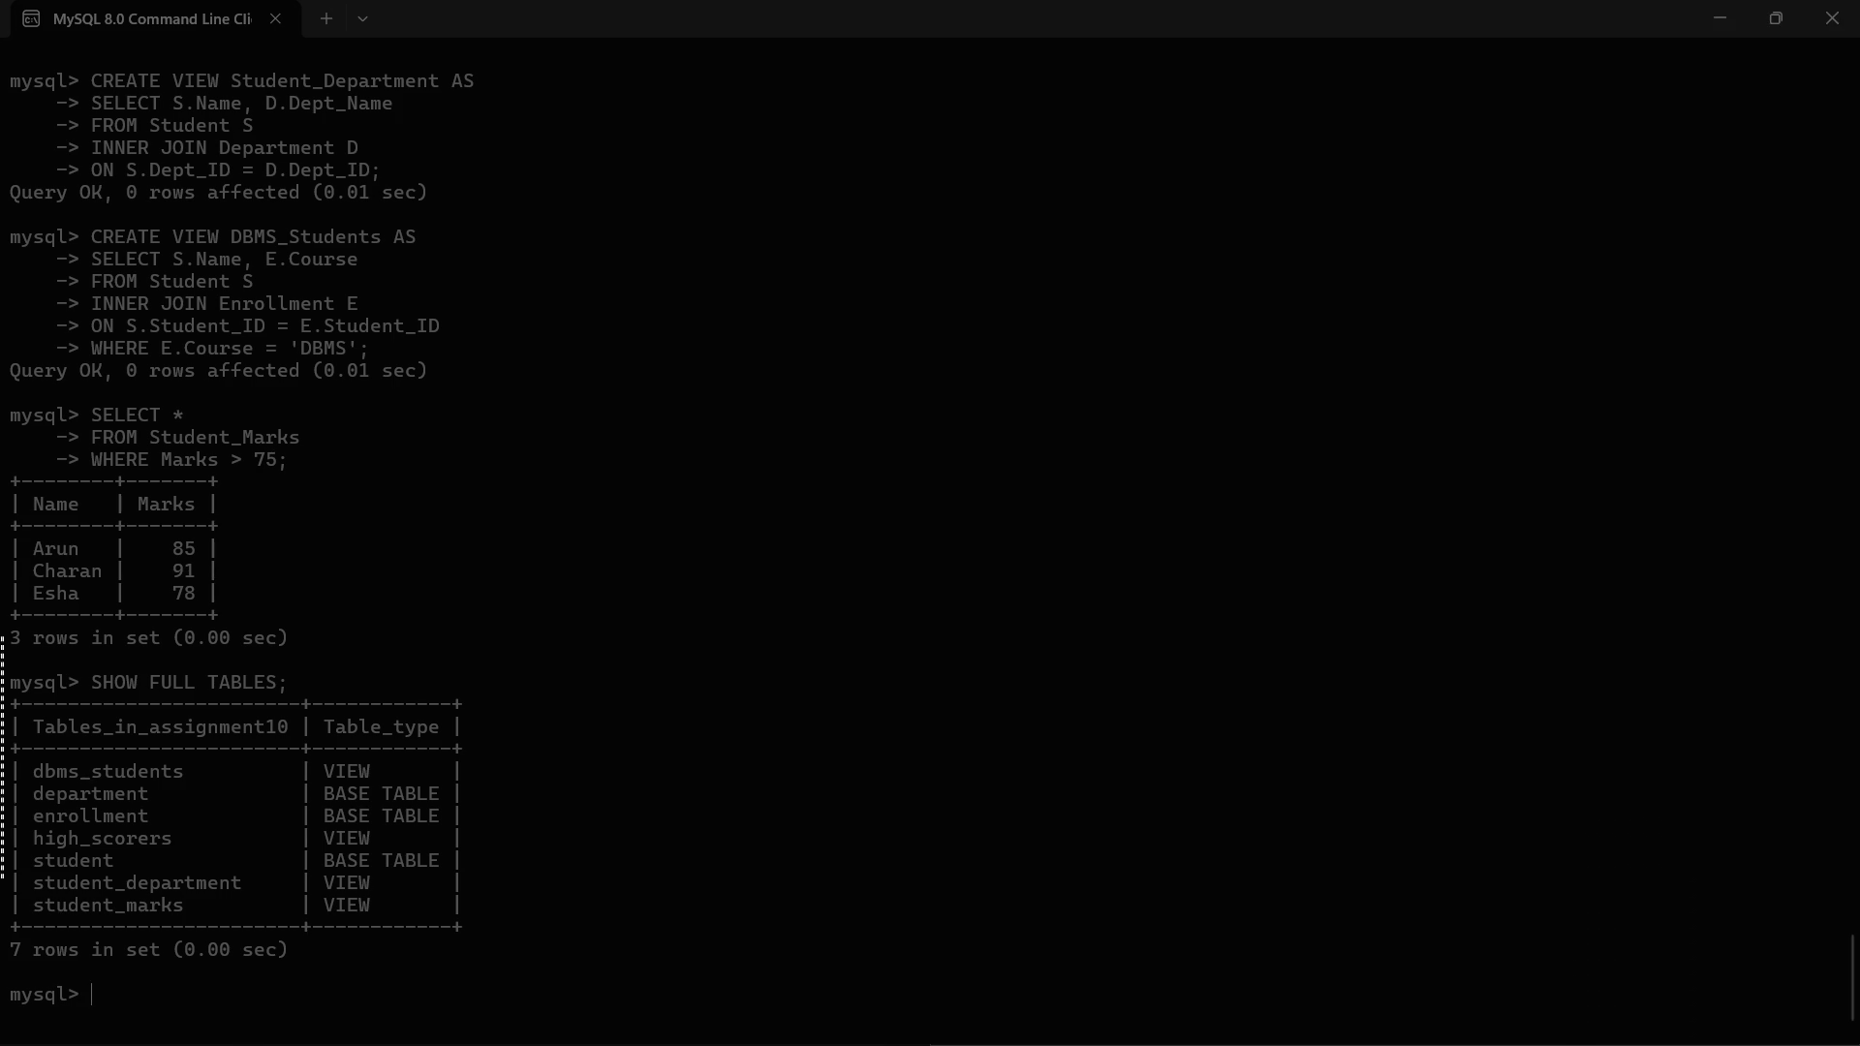
{"action": "left_click_drag", "start_coordinate": [4, 920], "coordinate": [1859, 1045]}
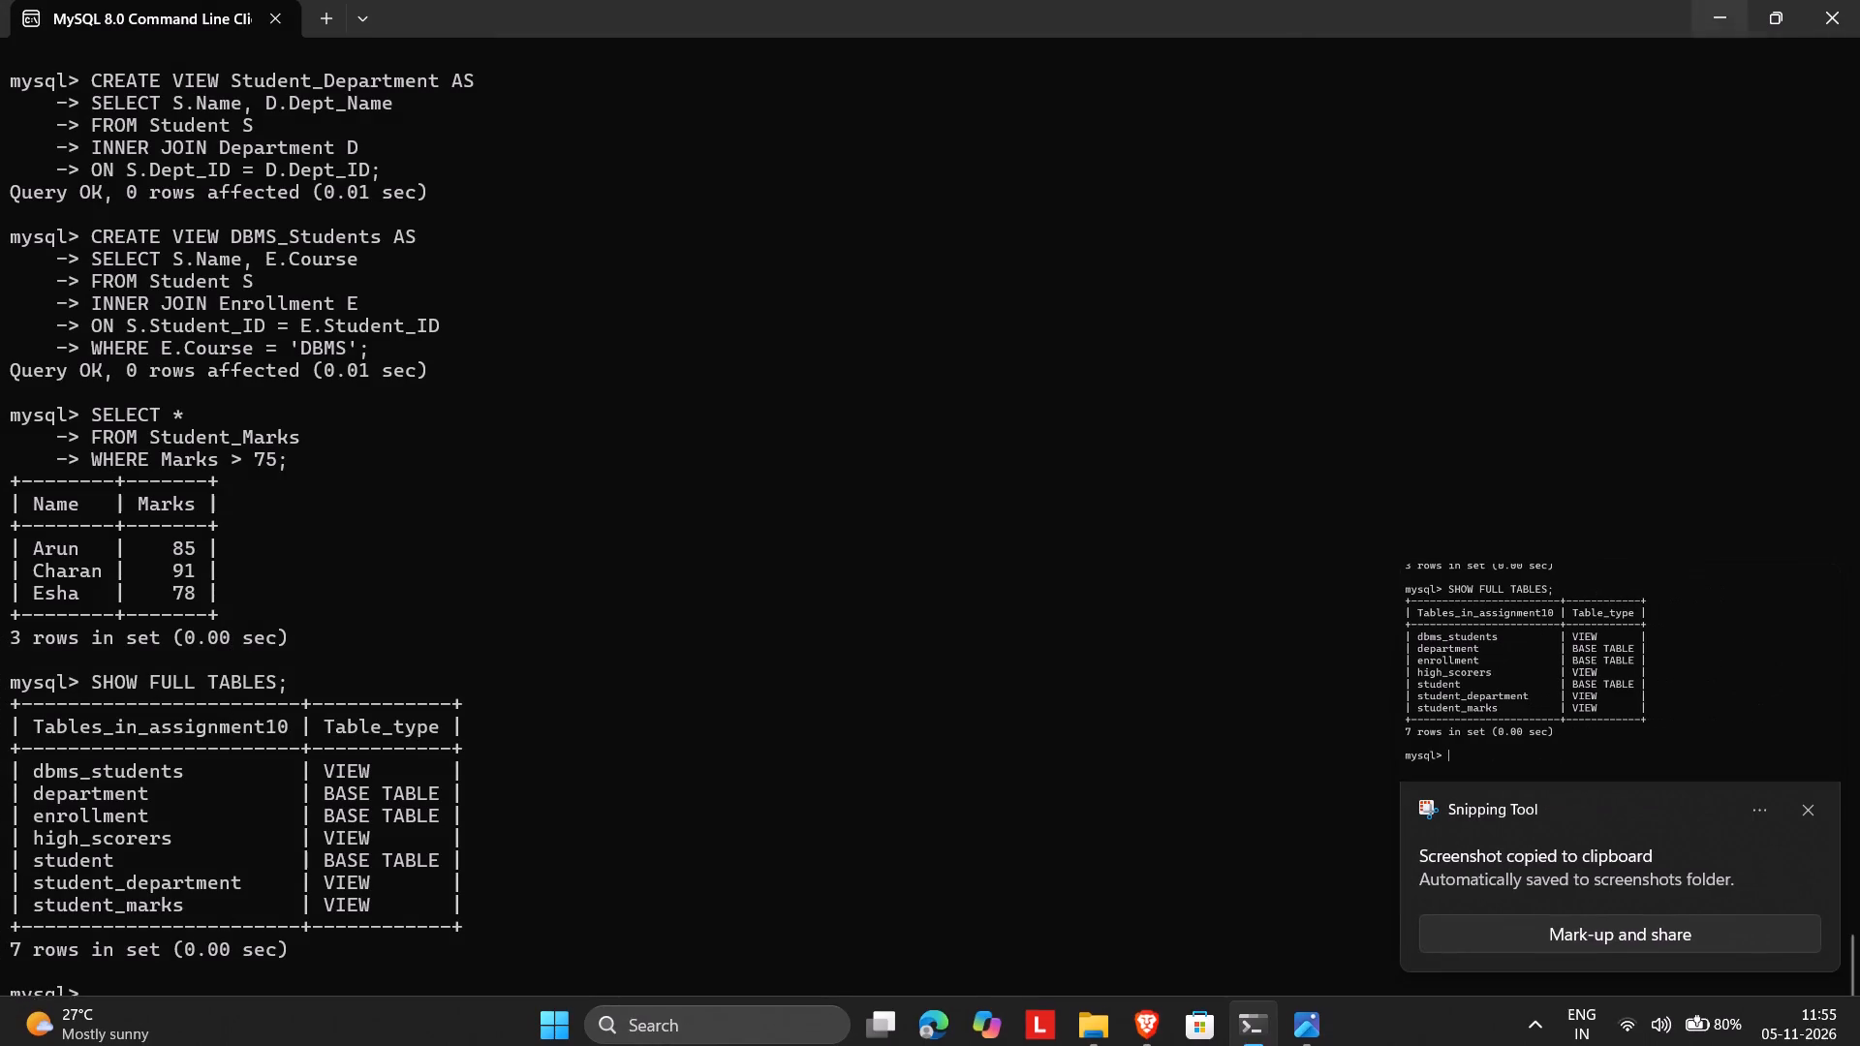
Close the MySQL terminal, and close the browser window along with its ChatGPT tab.
{"action": "left_click", "coordinate": [1859, 0]}
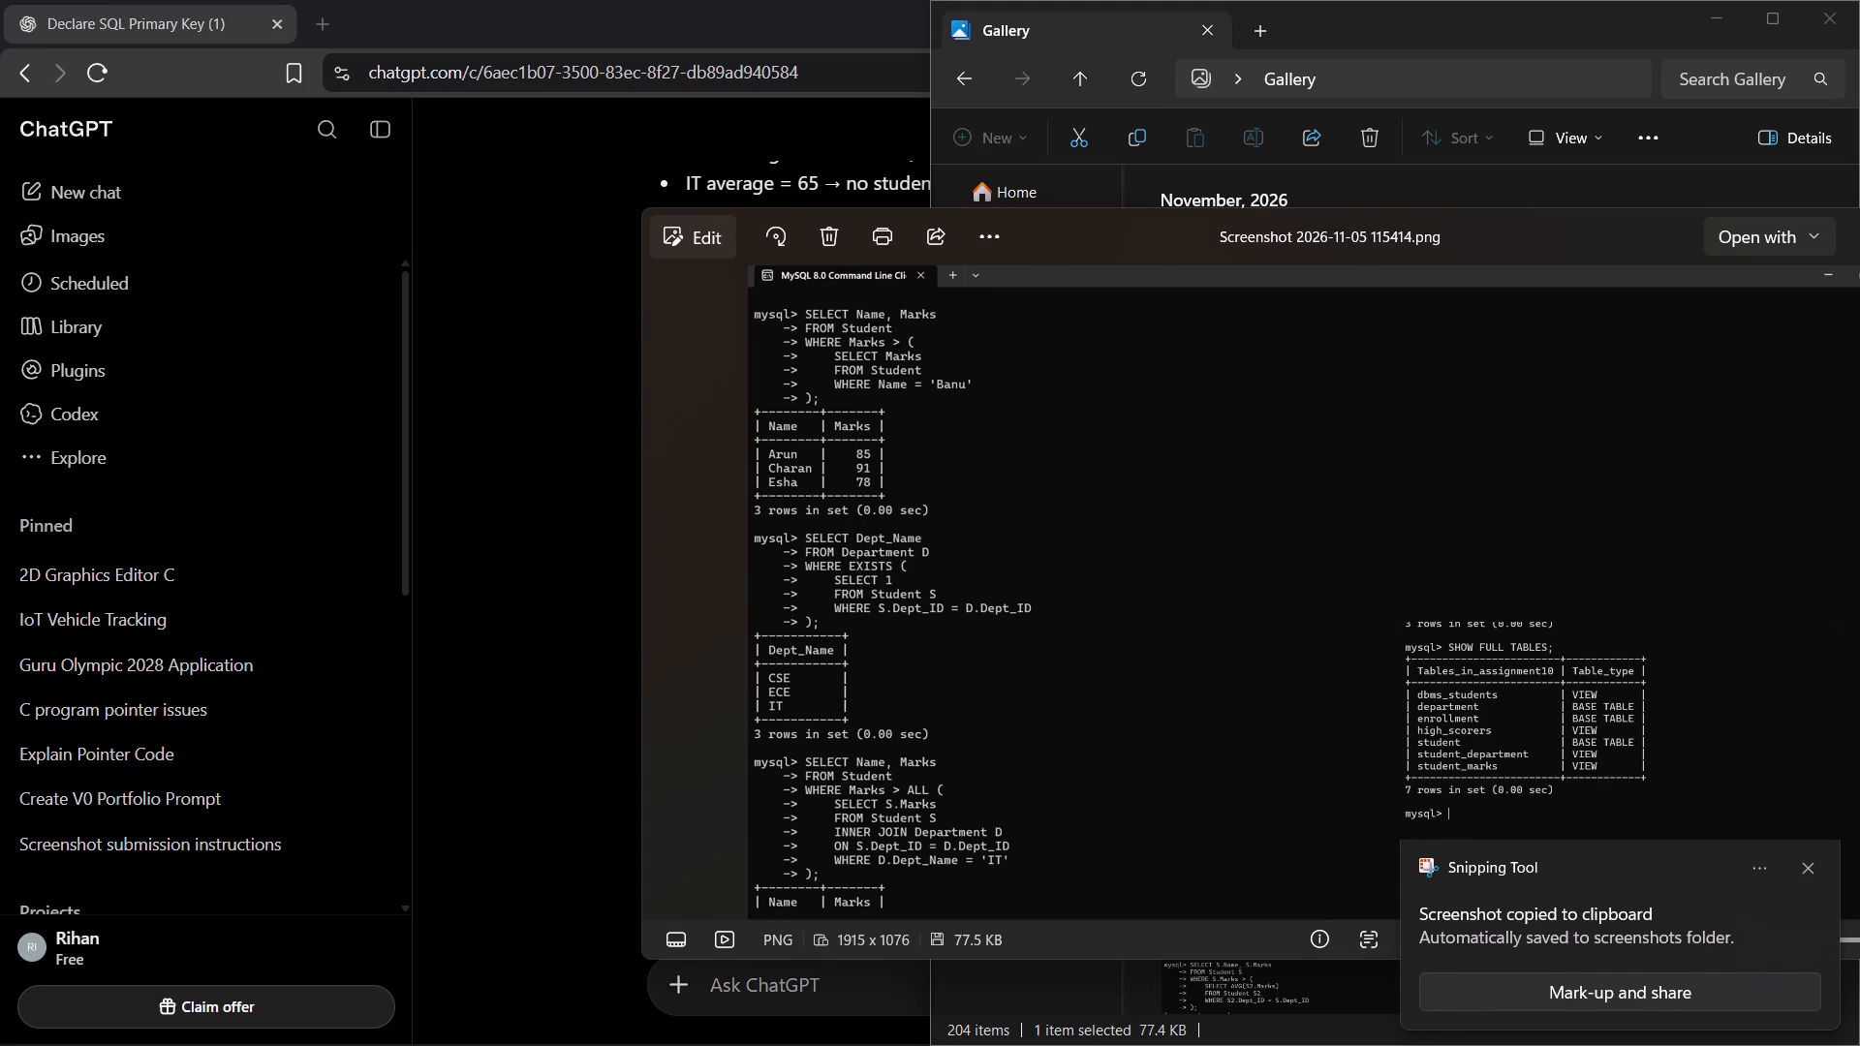
{"action": "left_click", "coordinate": [312, 16]}
{"action": "left_click", "coordinate": [275, 27]}
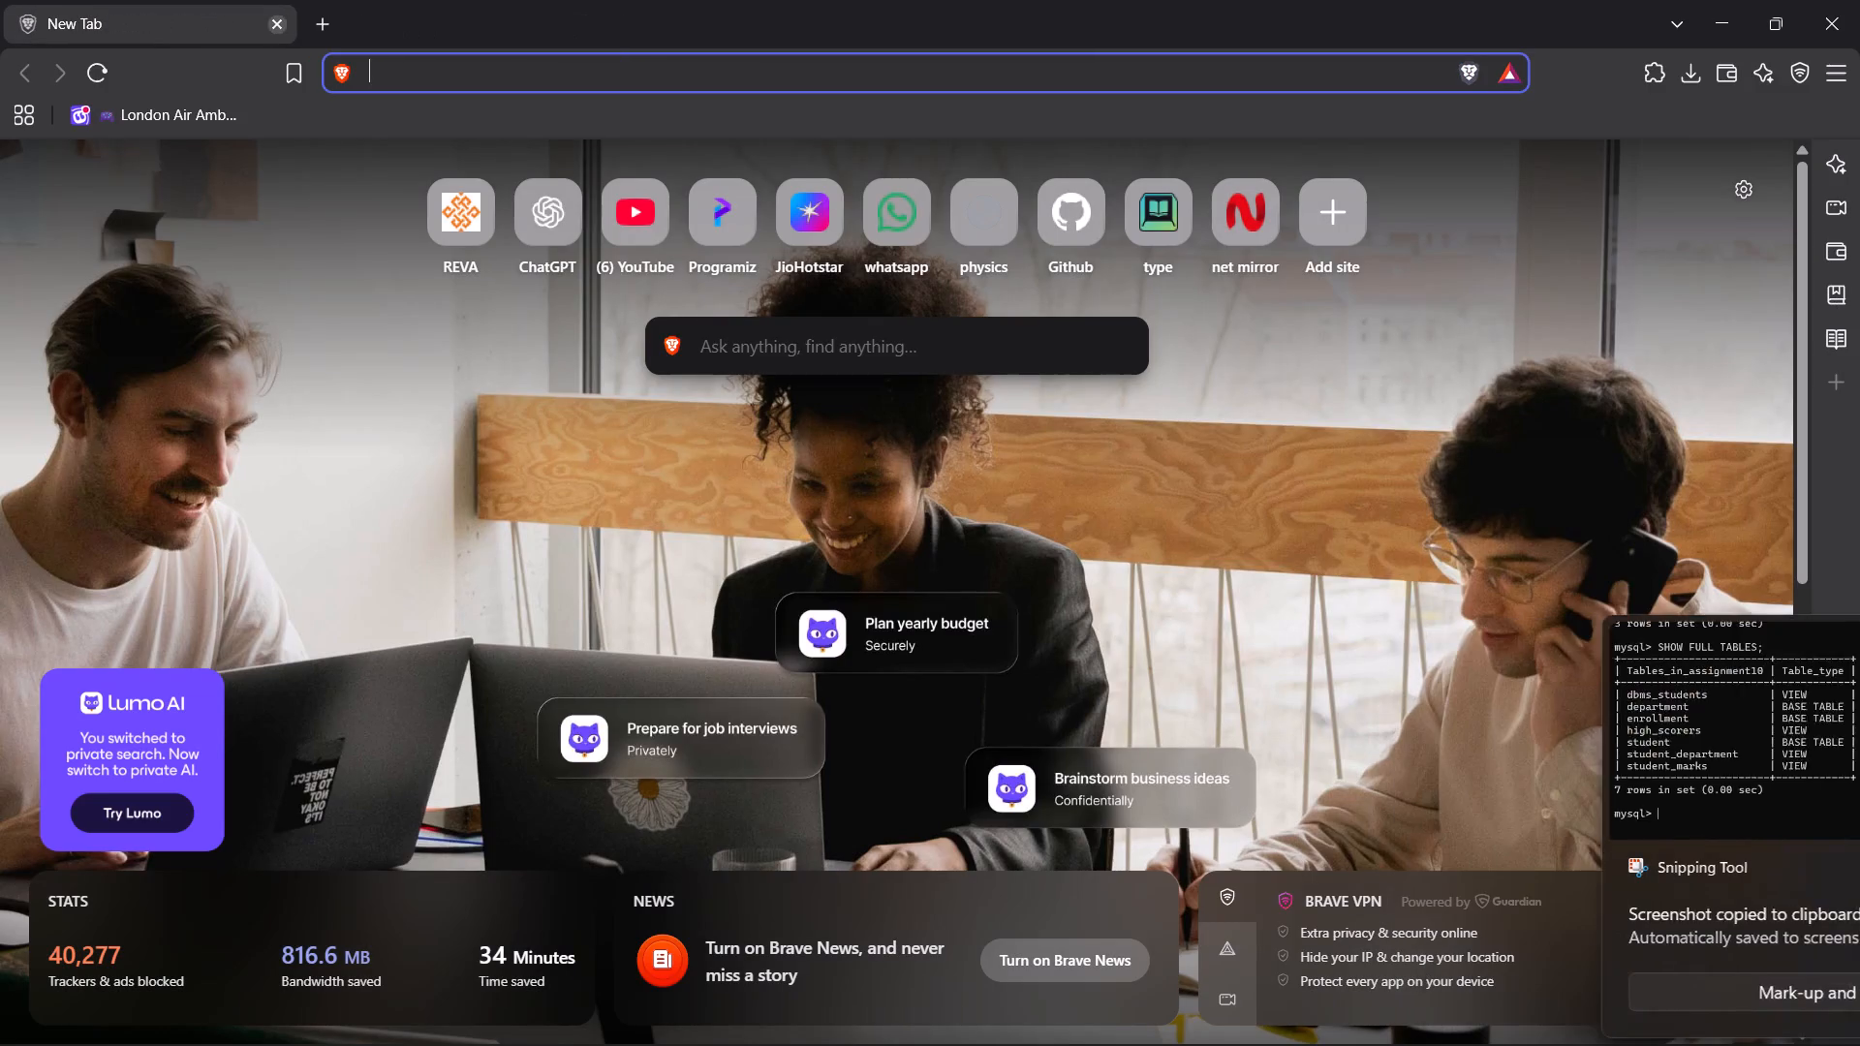
{"action": "left_click", "coordinate": [1859, 0]}
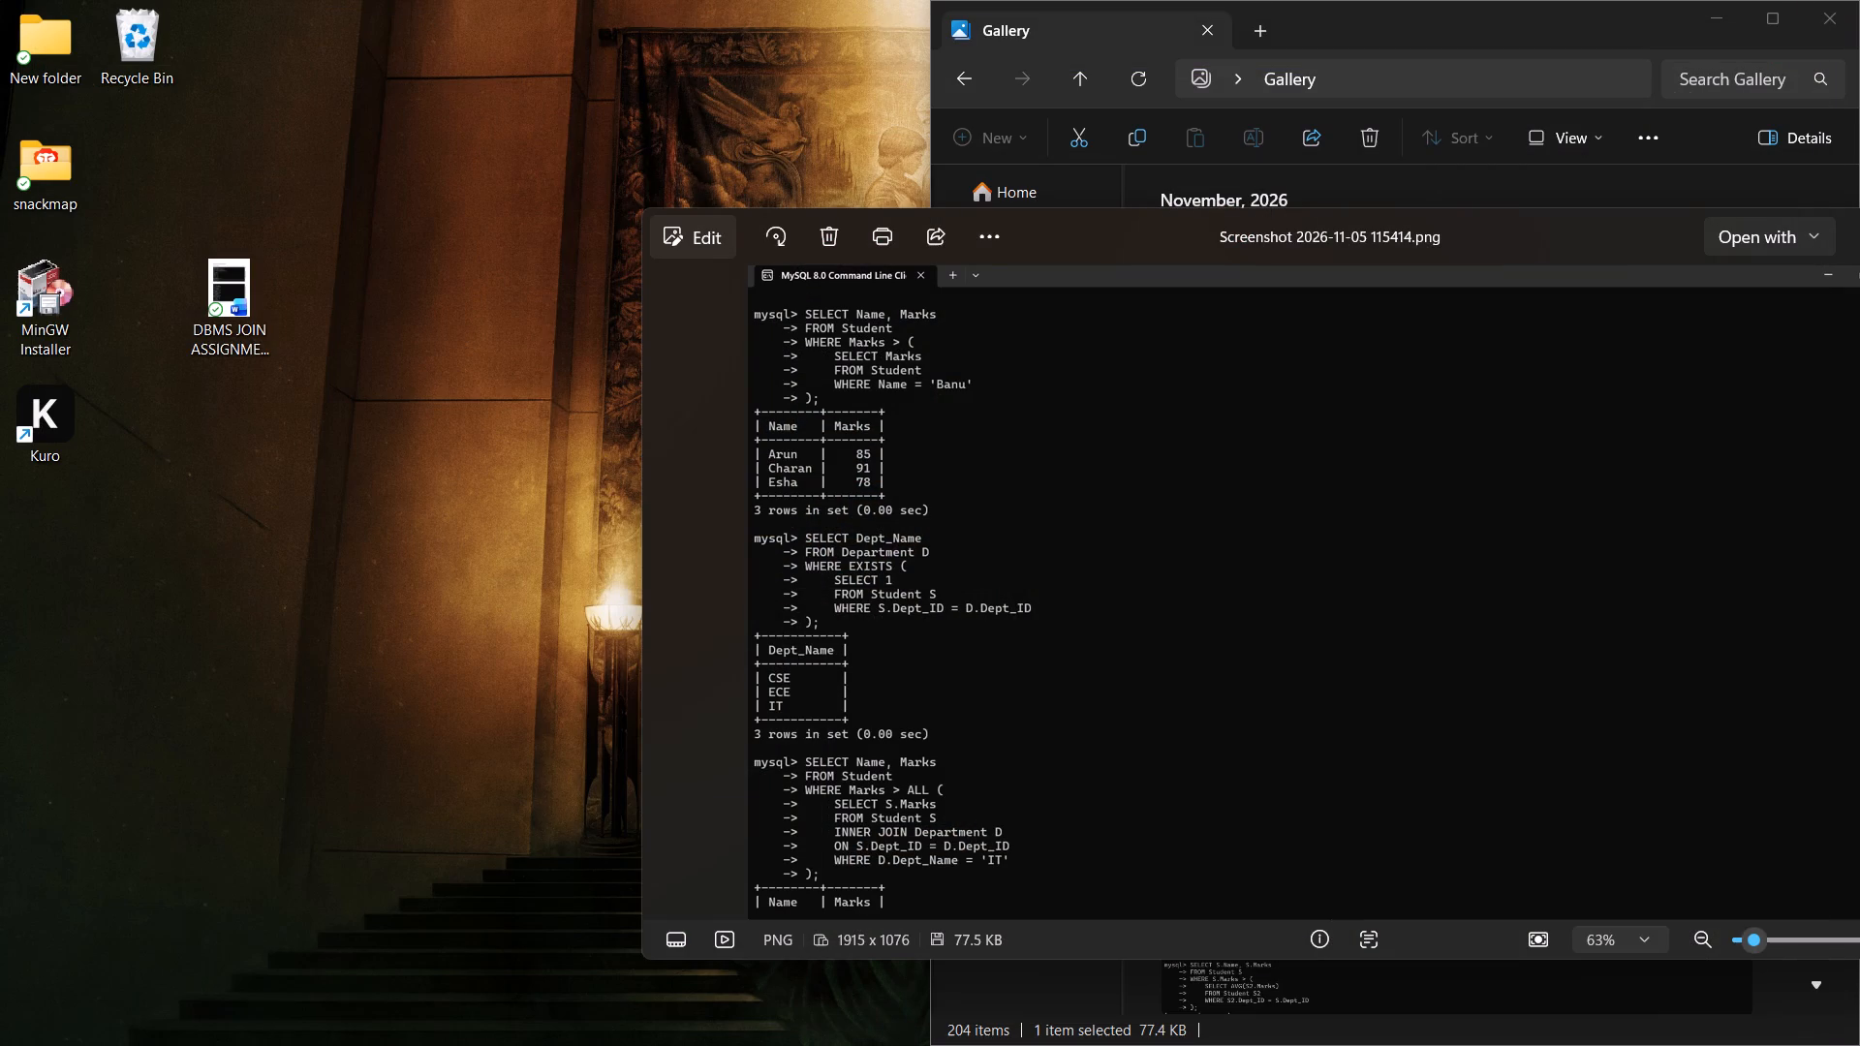
Close the Photos viewer showing Screenshot 2026-11-05 115414.png.
{"action": "scroll", "coordinate": [1626, 329], "scroll_direction": "left", "scroll_amount": 2}
{"action": "scroll", "coordinate": [1626, 329], "scroll_direction": "down", "scroll_amount": 1}
{"action": "left_click_drag", "start_coordinate": [1224, 211], "coordinate": [664, 257]}
{"action": "left_click", "coordinate": [1437, 284]}
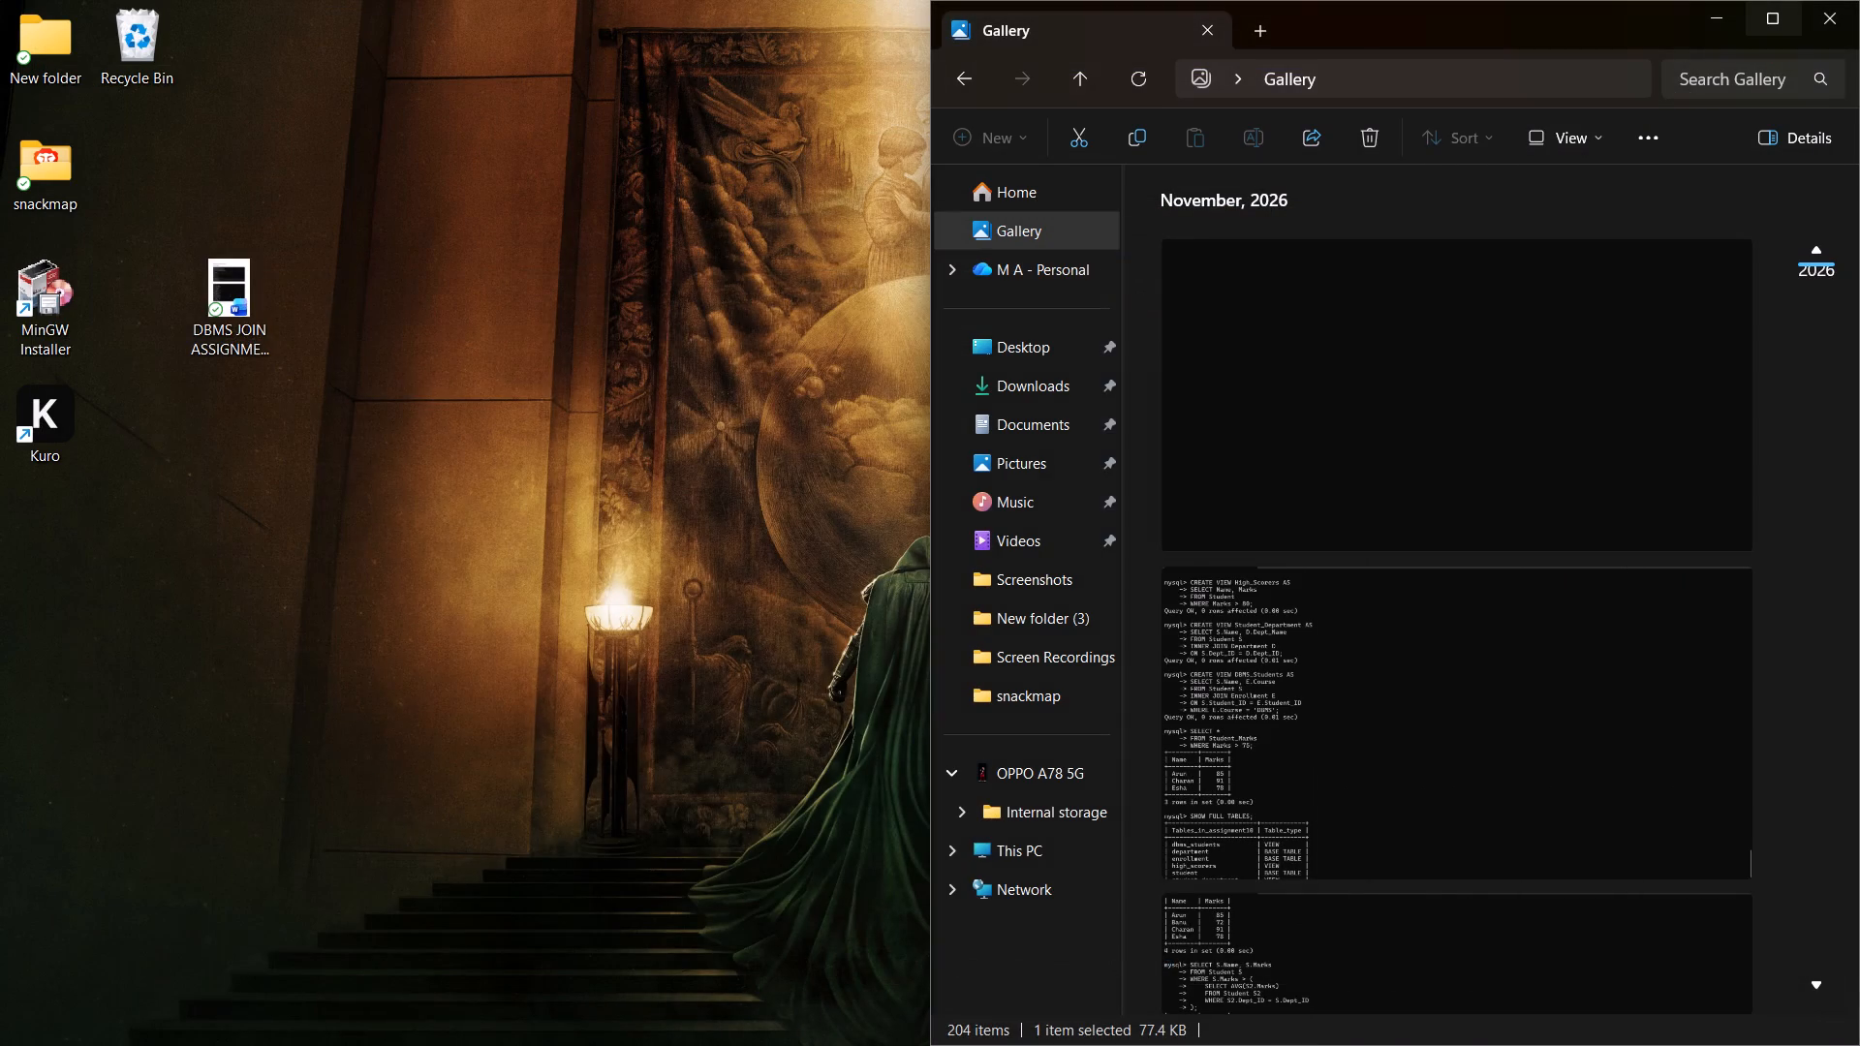
Check the newest screenshots in the maximized File Explorer Gallery and close the window.
{"action": "left_click", "coordinate": [1758, 26]}
{"action": "scroll", "coordinate": [618, 485], "scroll_direction": "up", "scroll_amount": 1}
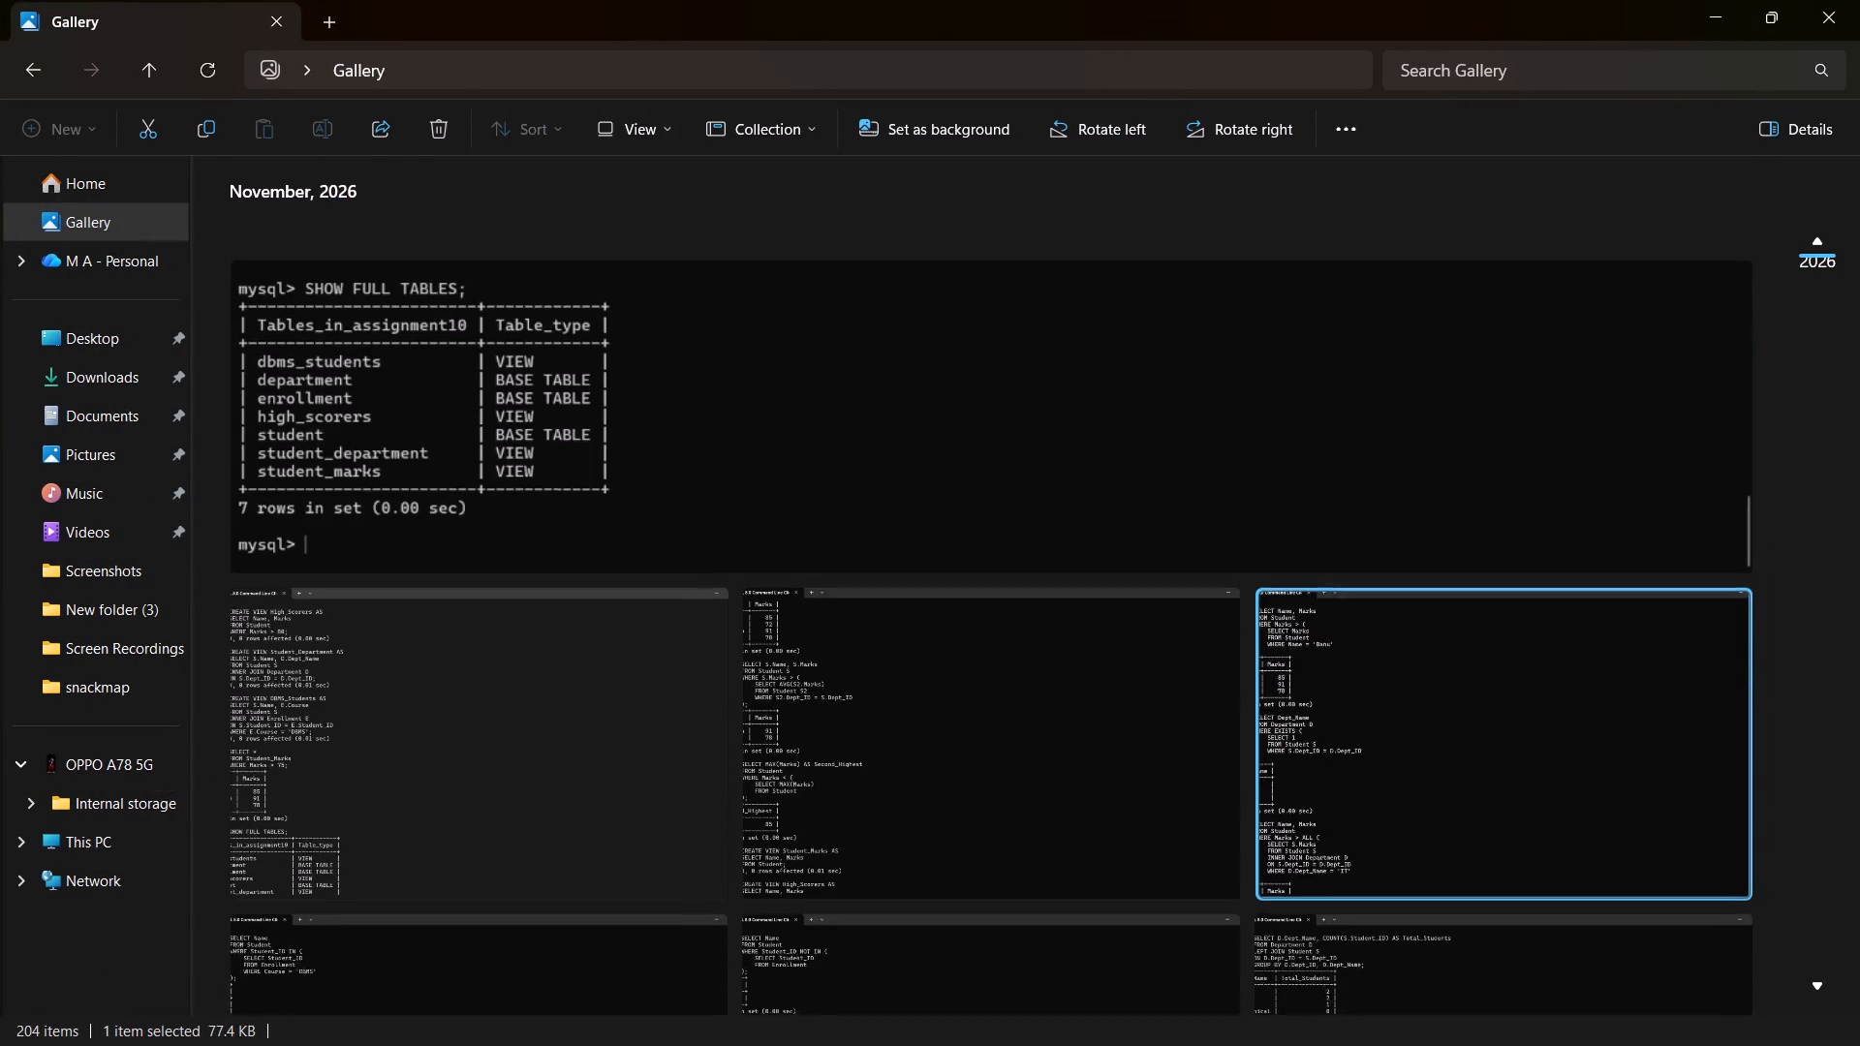
{"action": "left_click", "coordinate": [889, 400]}
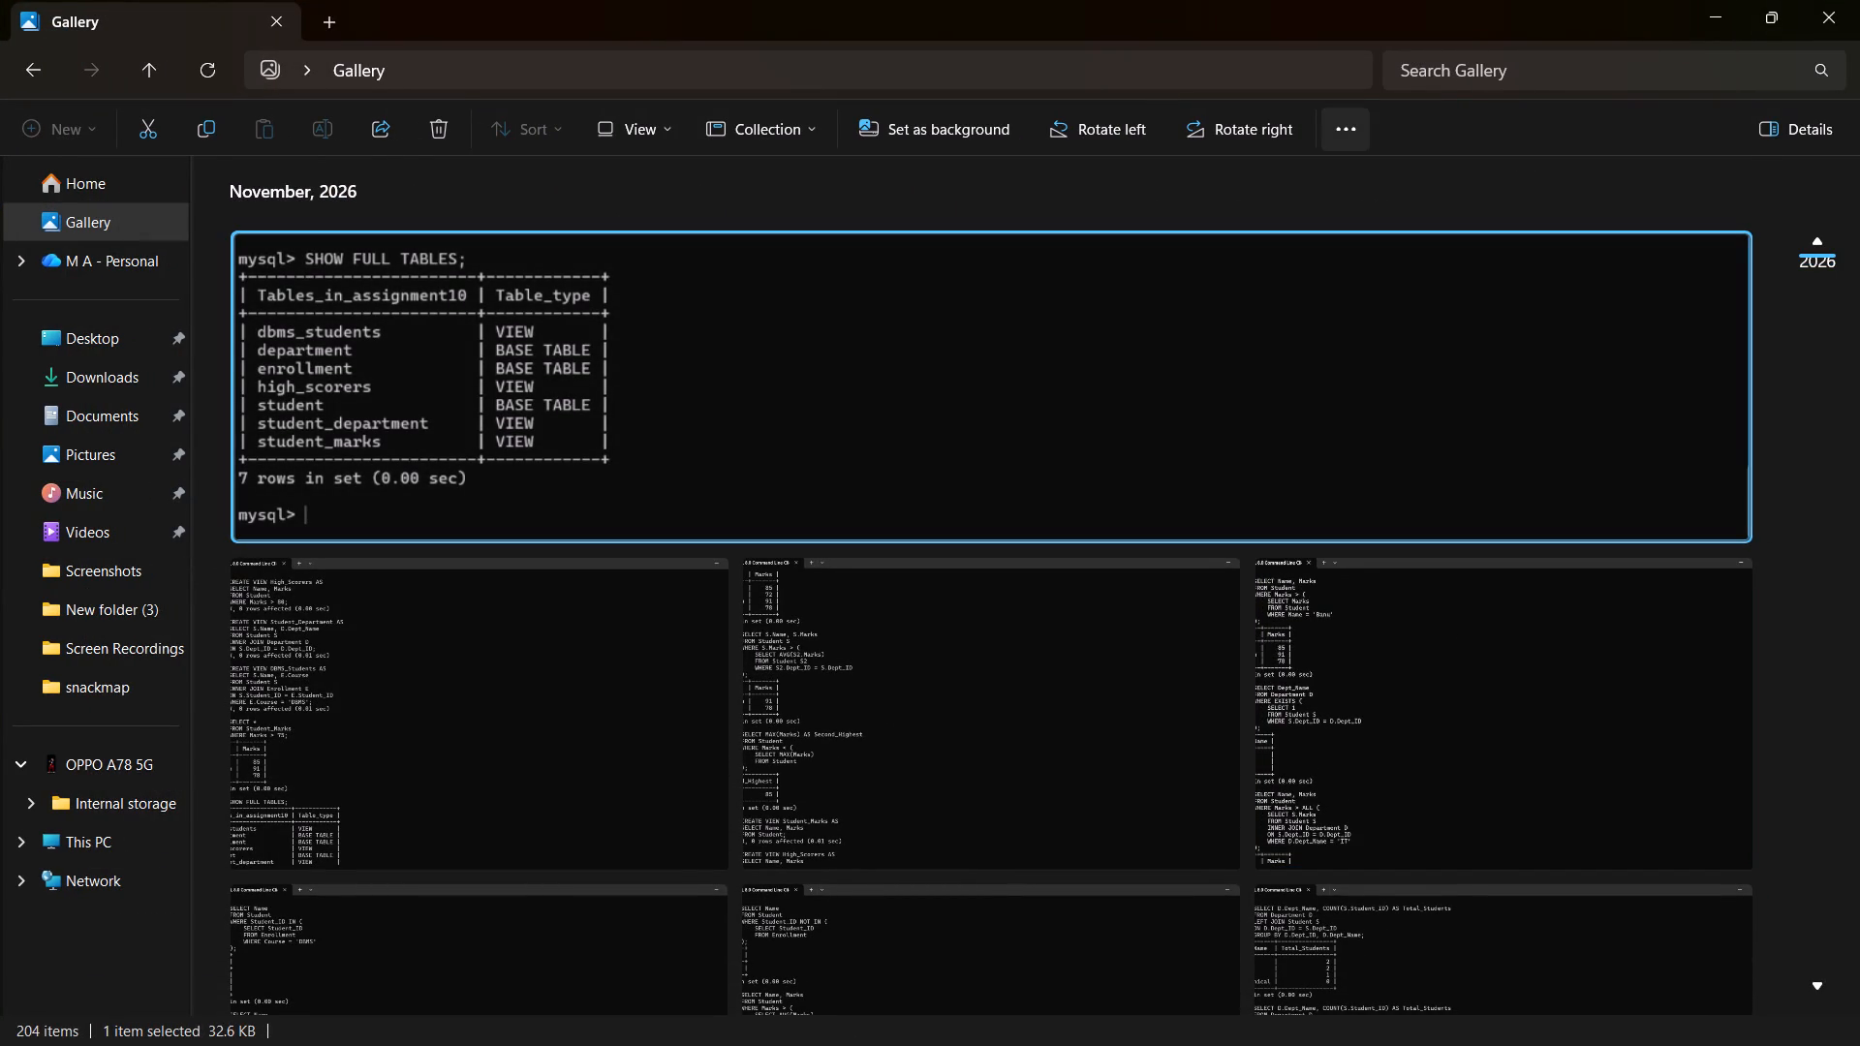
{"action": "left_click", "coordinate": [1859, 0]}
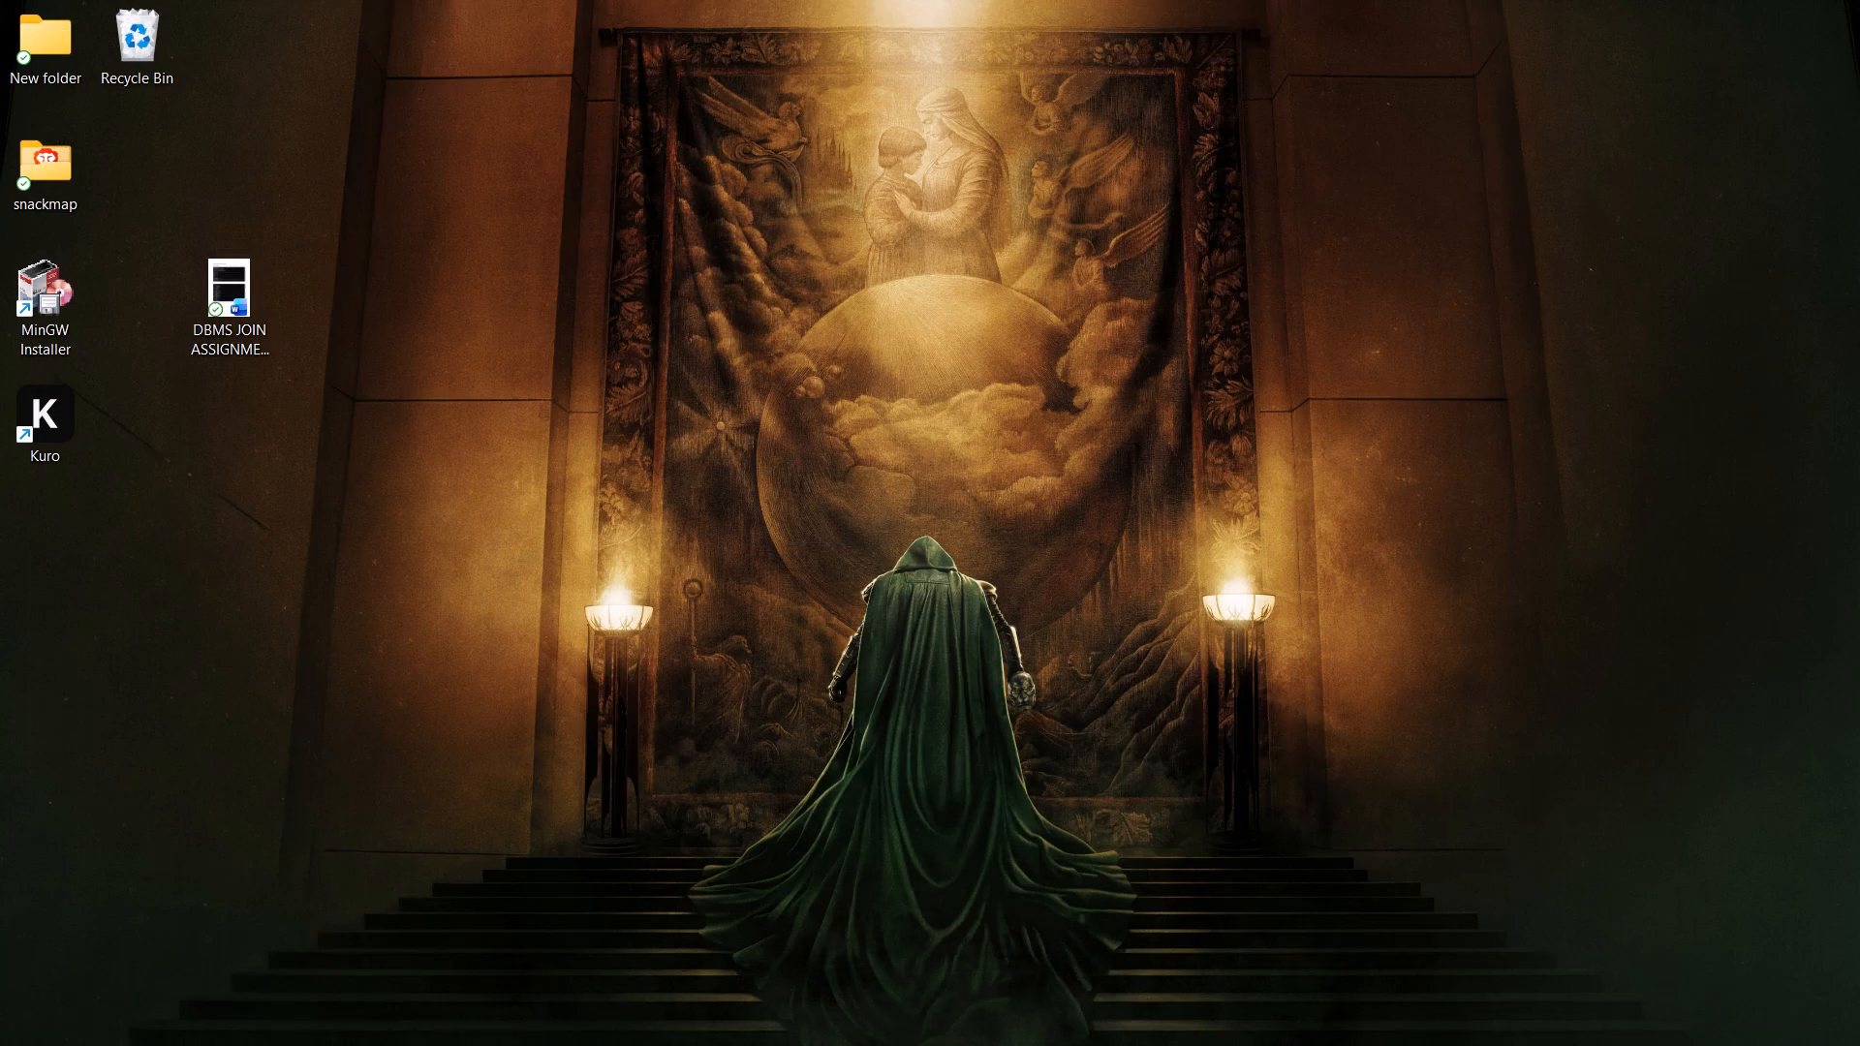
Create a new Word document on the desktop and enter the name DBMS ASSIGNMENT 11, keeping the .docx extension.
{"action": "right_click", "coordinate": [516, 253]}
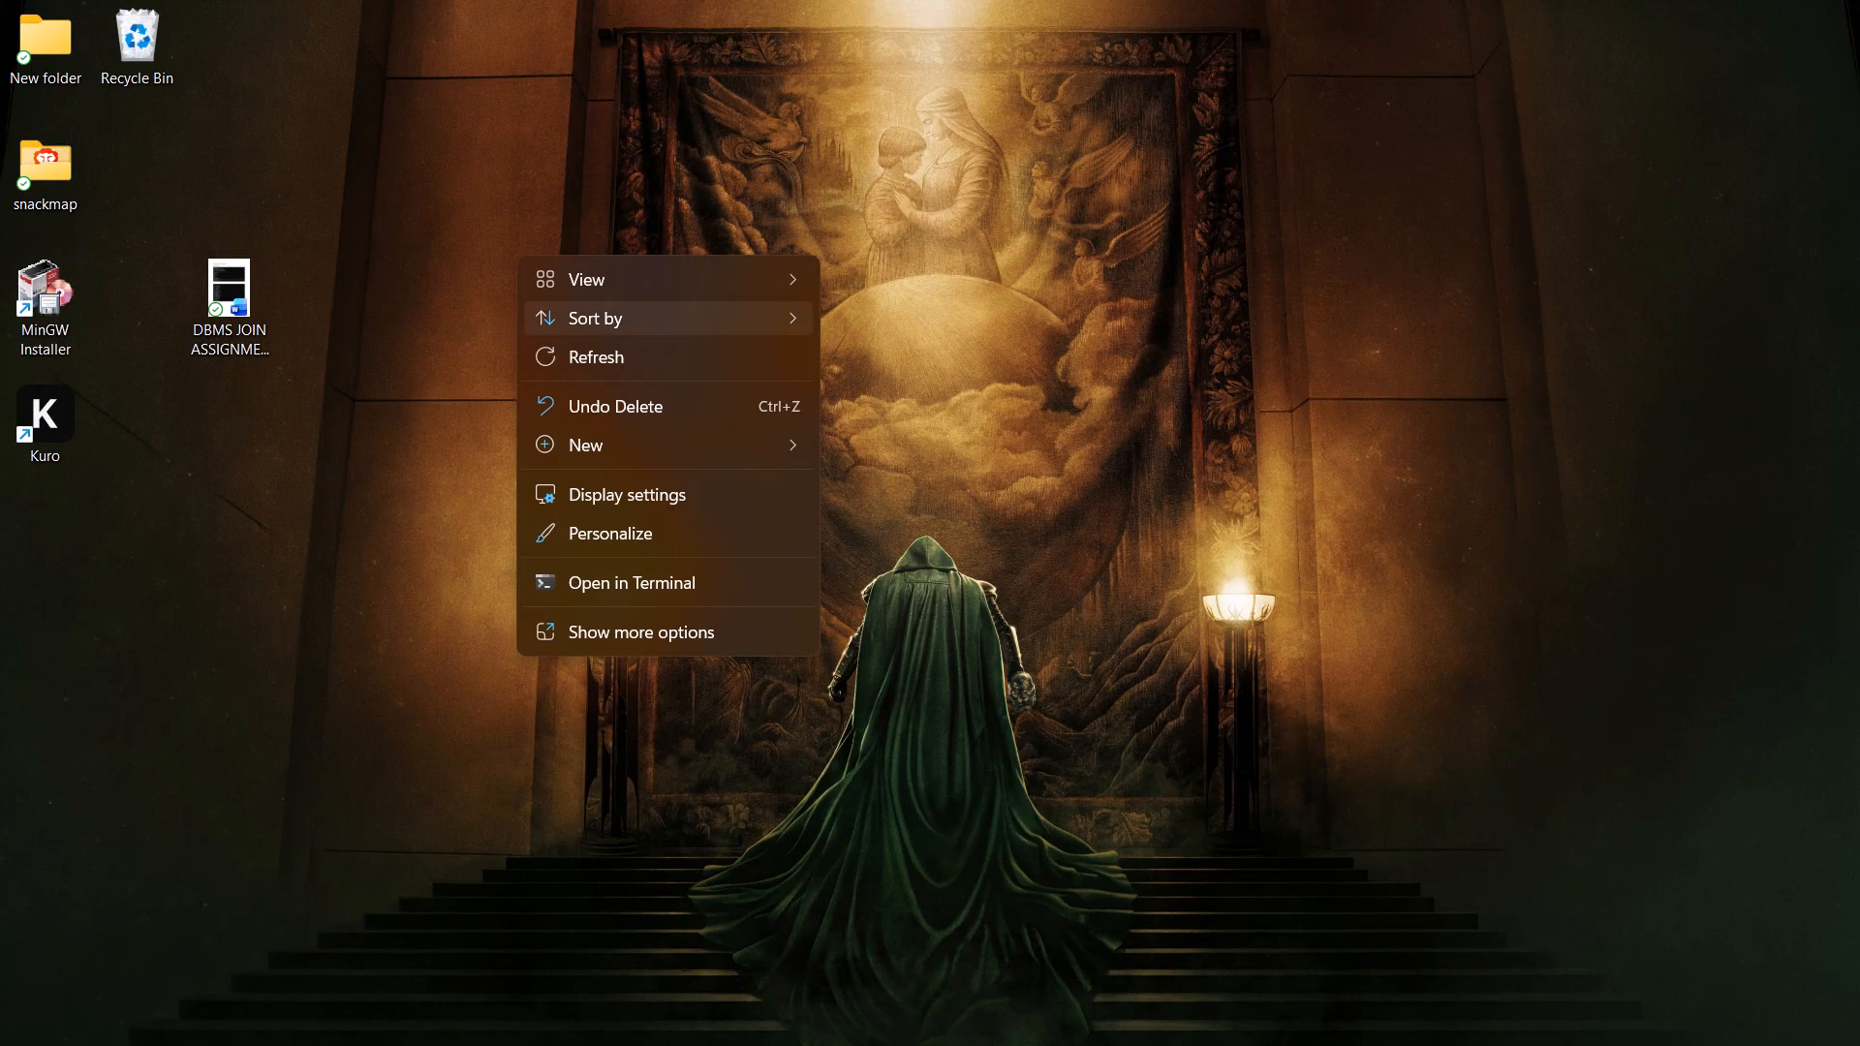
{"action": "left_click", "coordinate": [651, 459]}
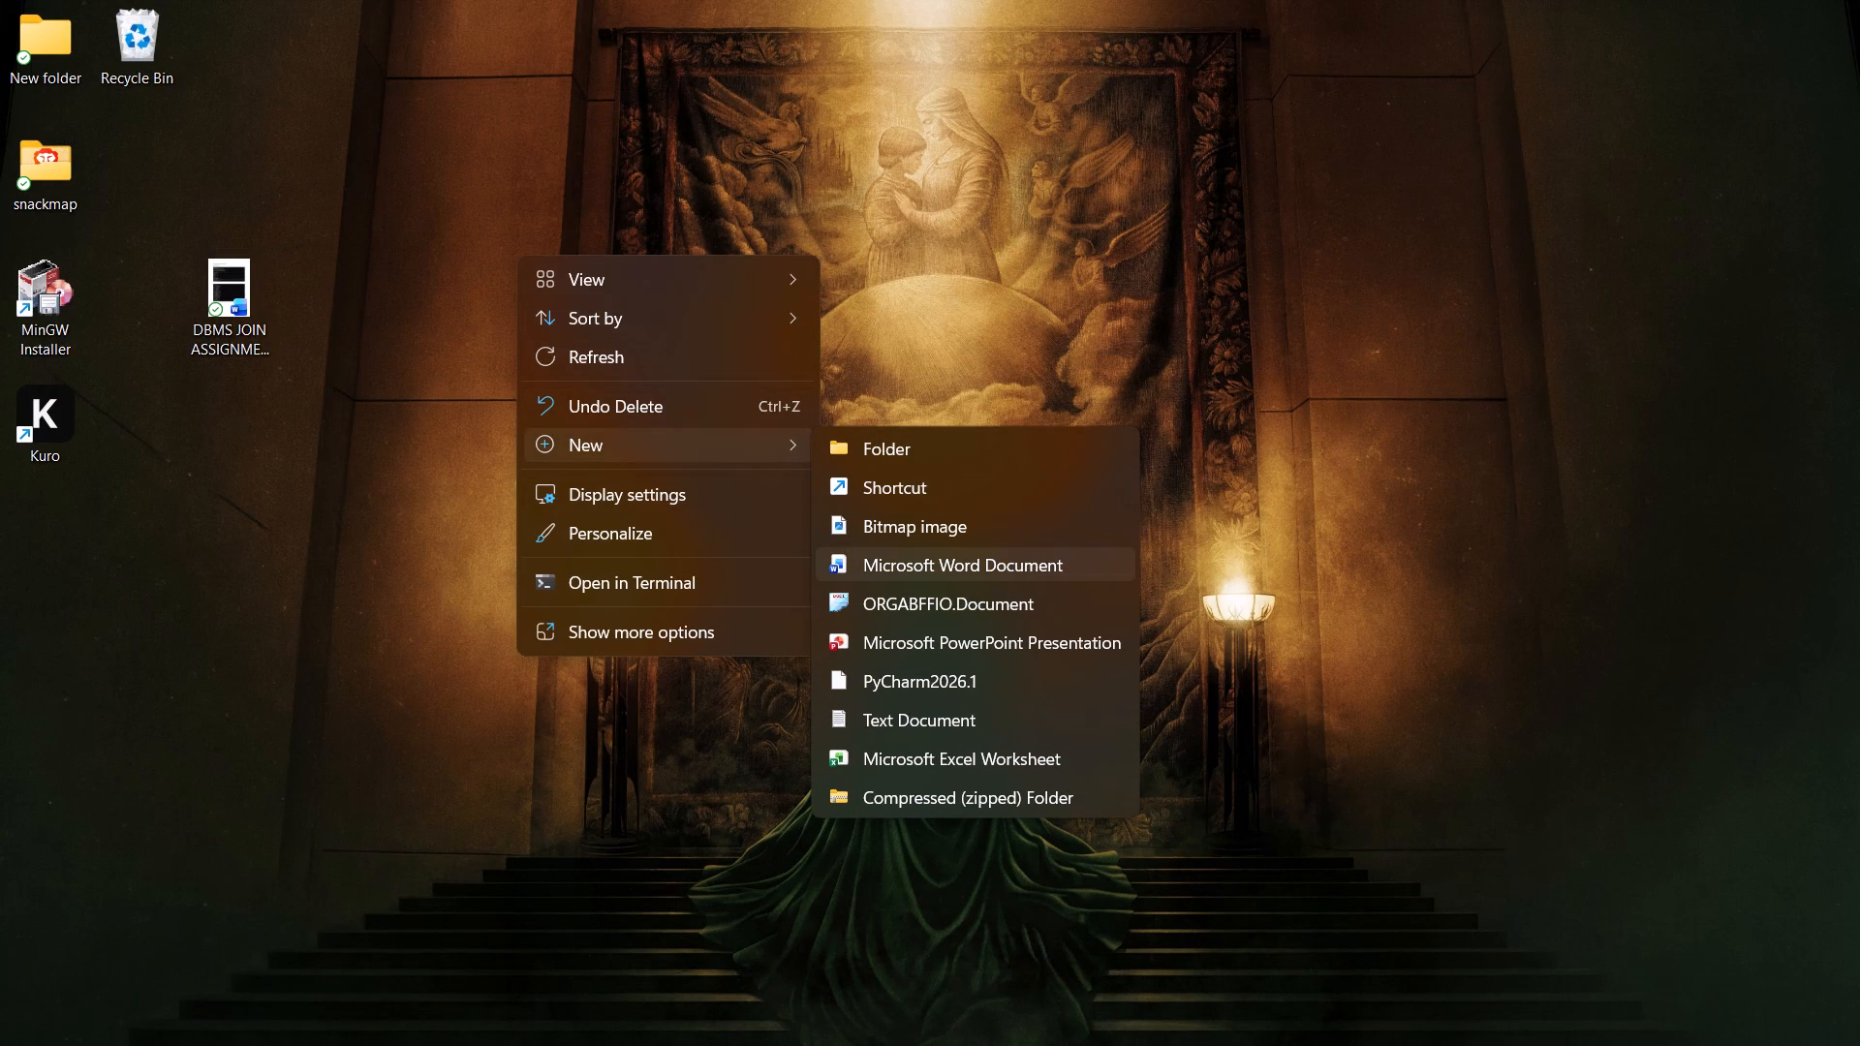
{"action": "left_click", "coordinate": [921, 561]}
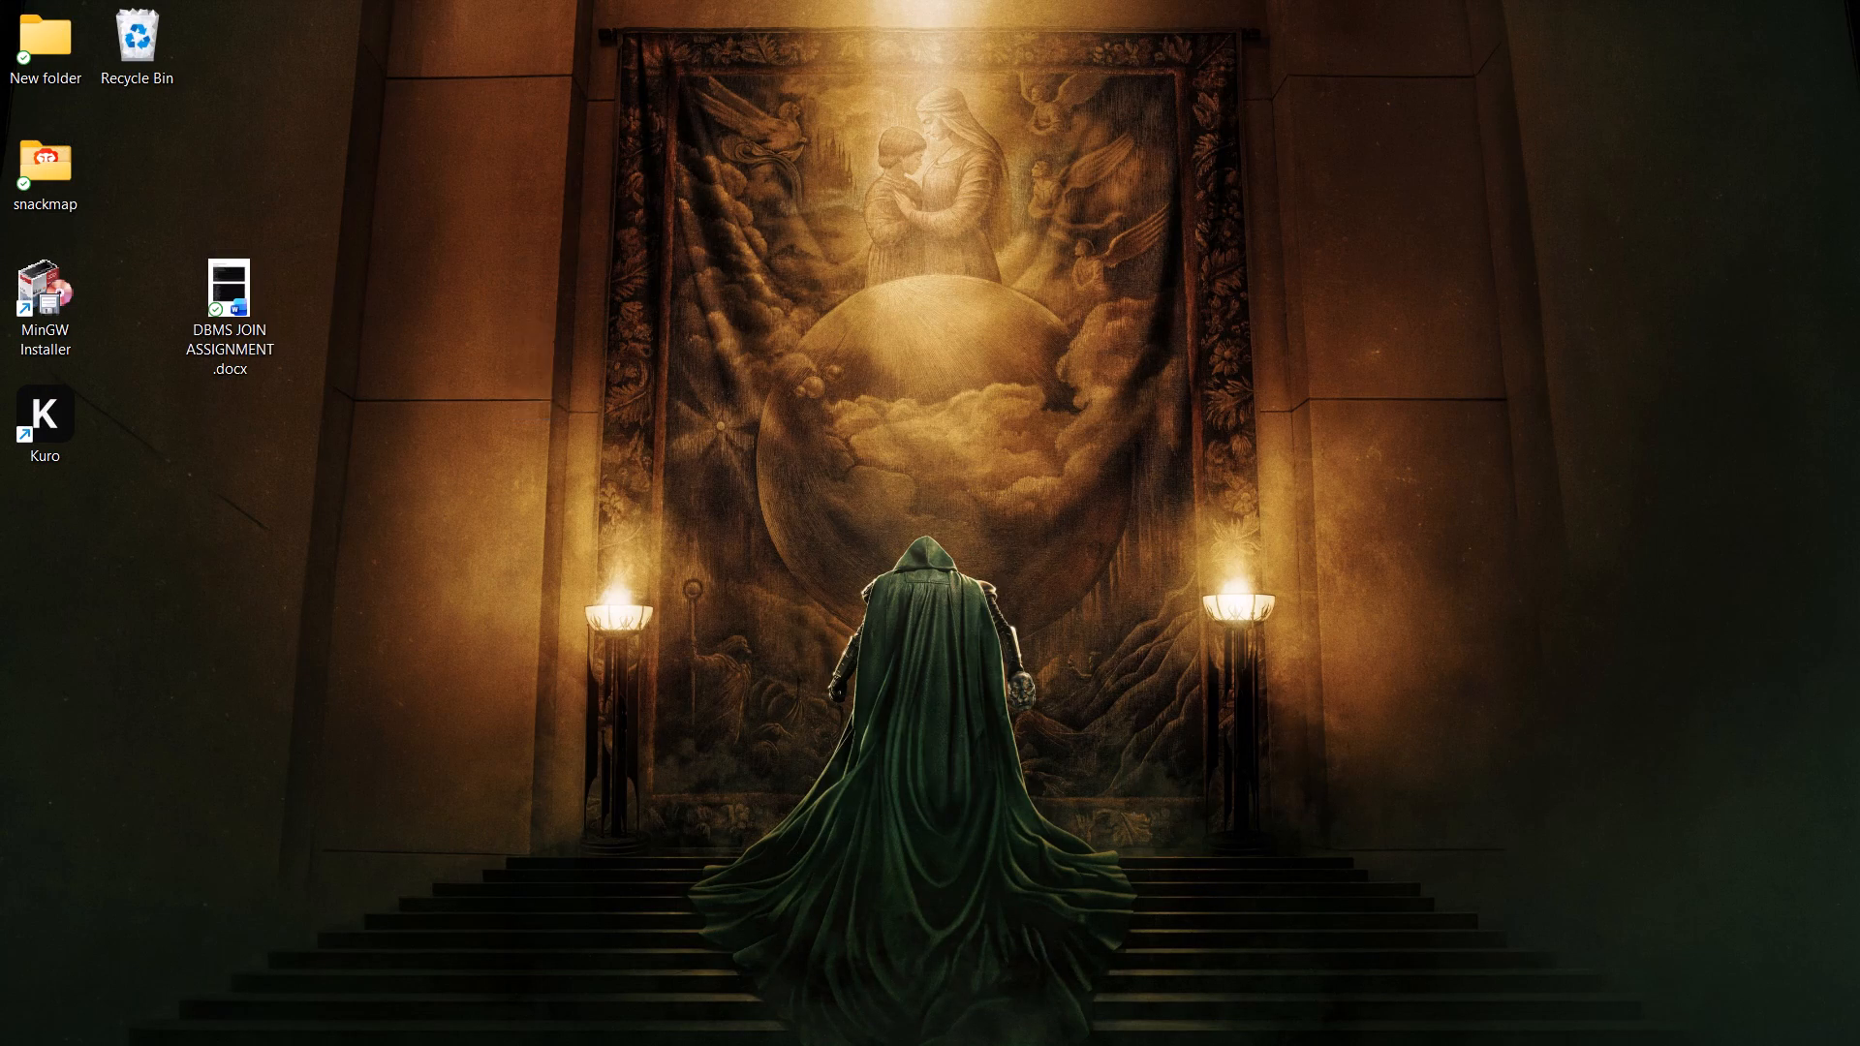
{"action": "key", "text": "BackSpace"}
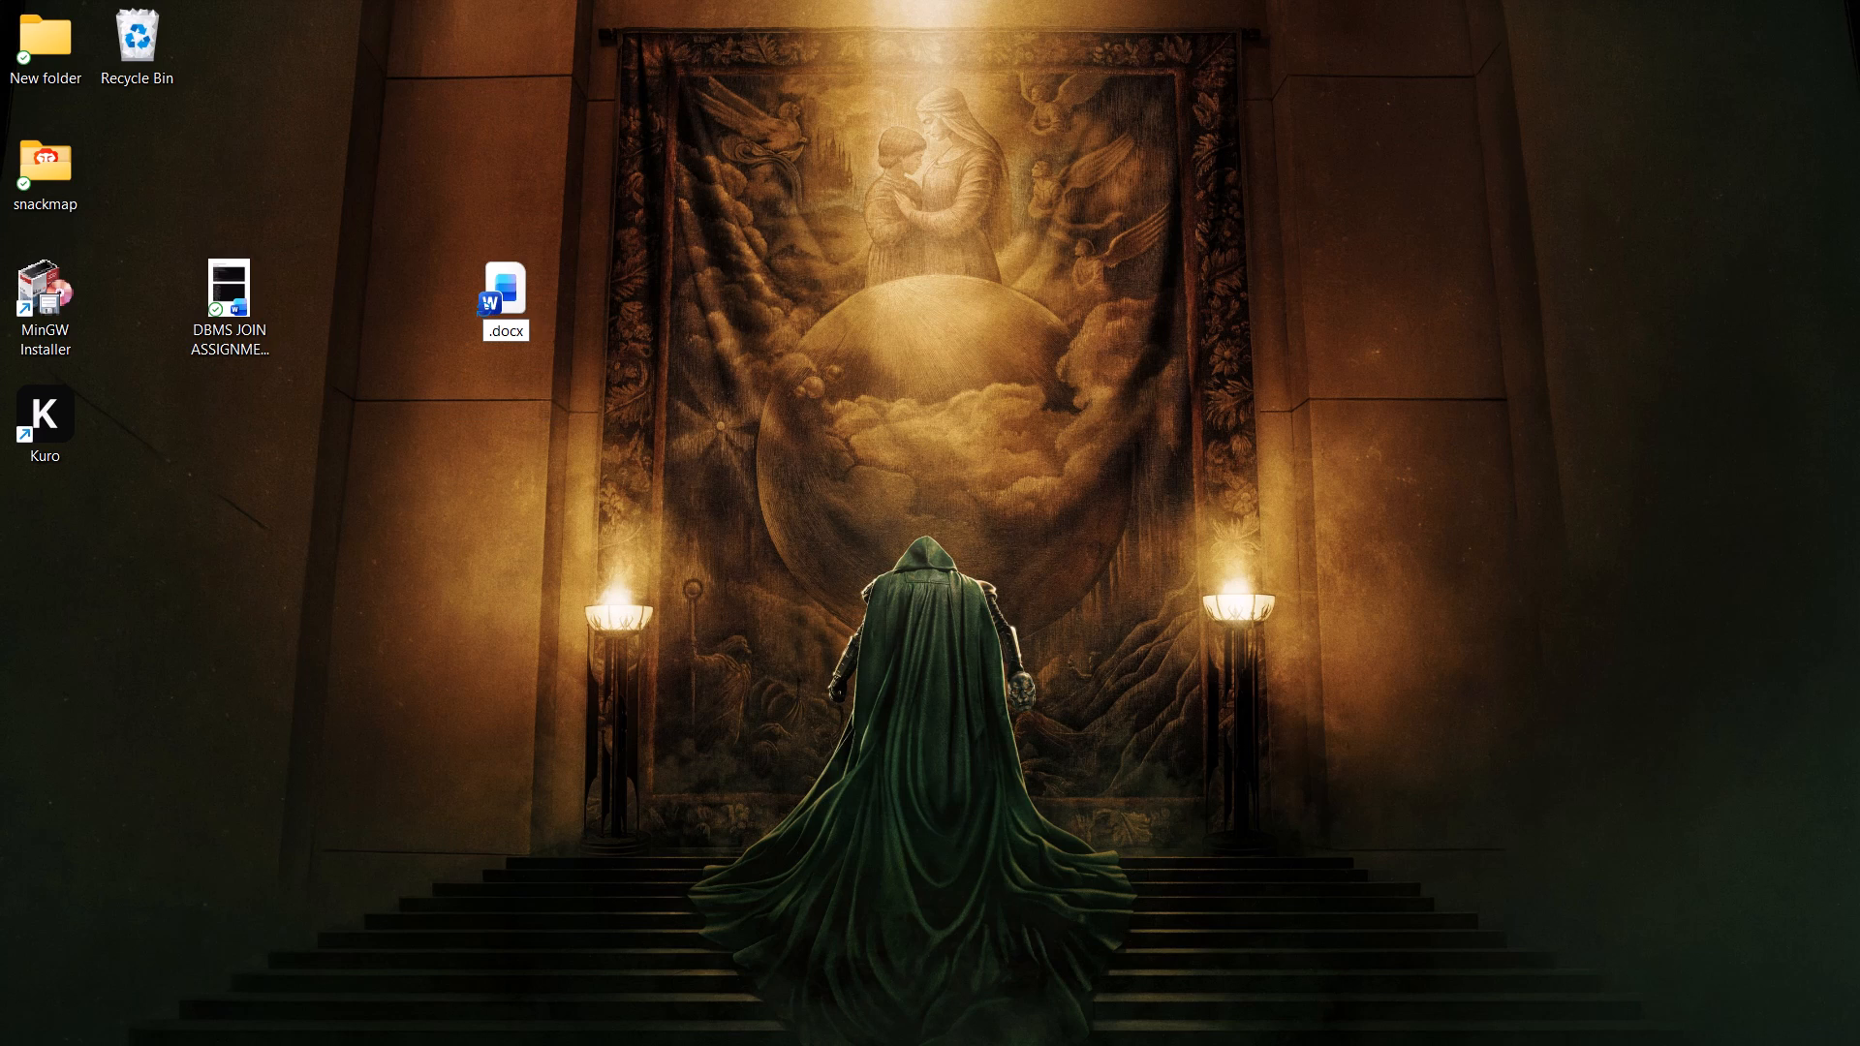
{"action": "type", "text": "DBMS"}
{"action": "key", "text": "space"}
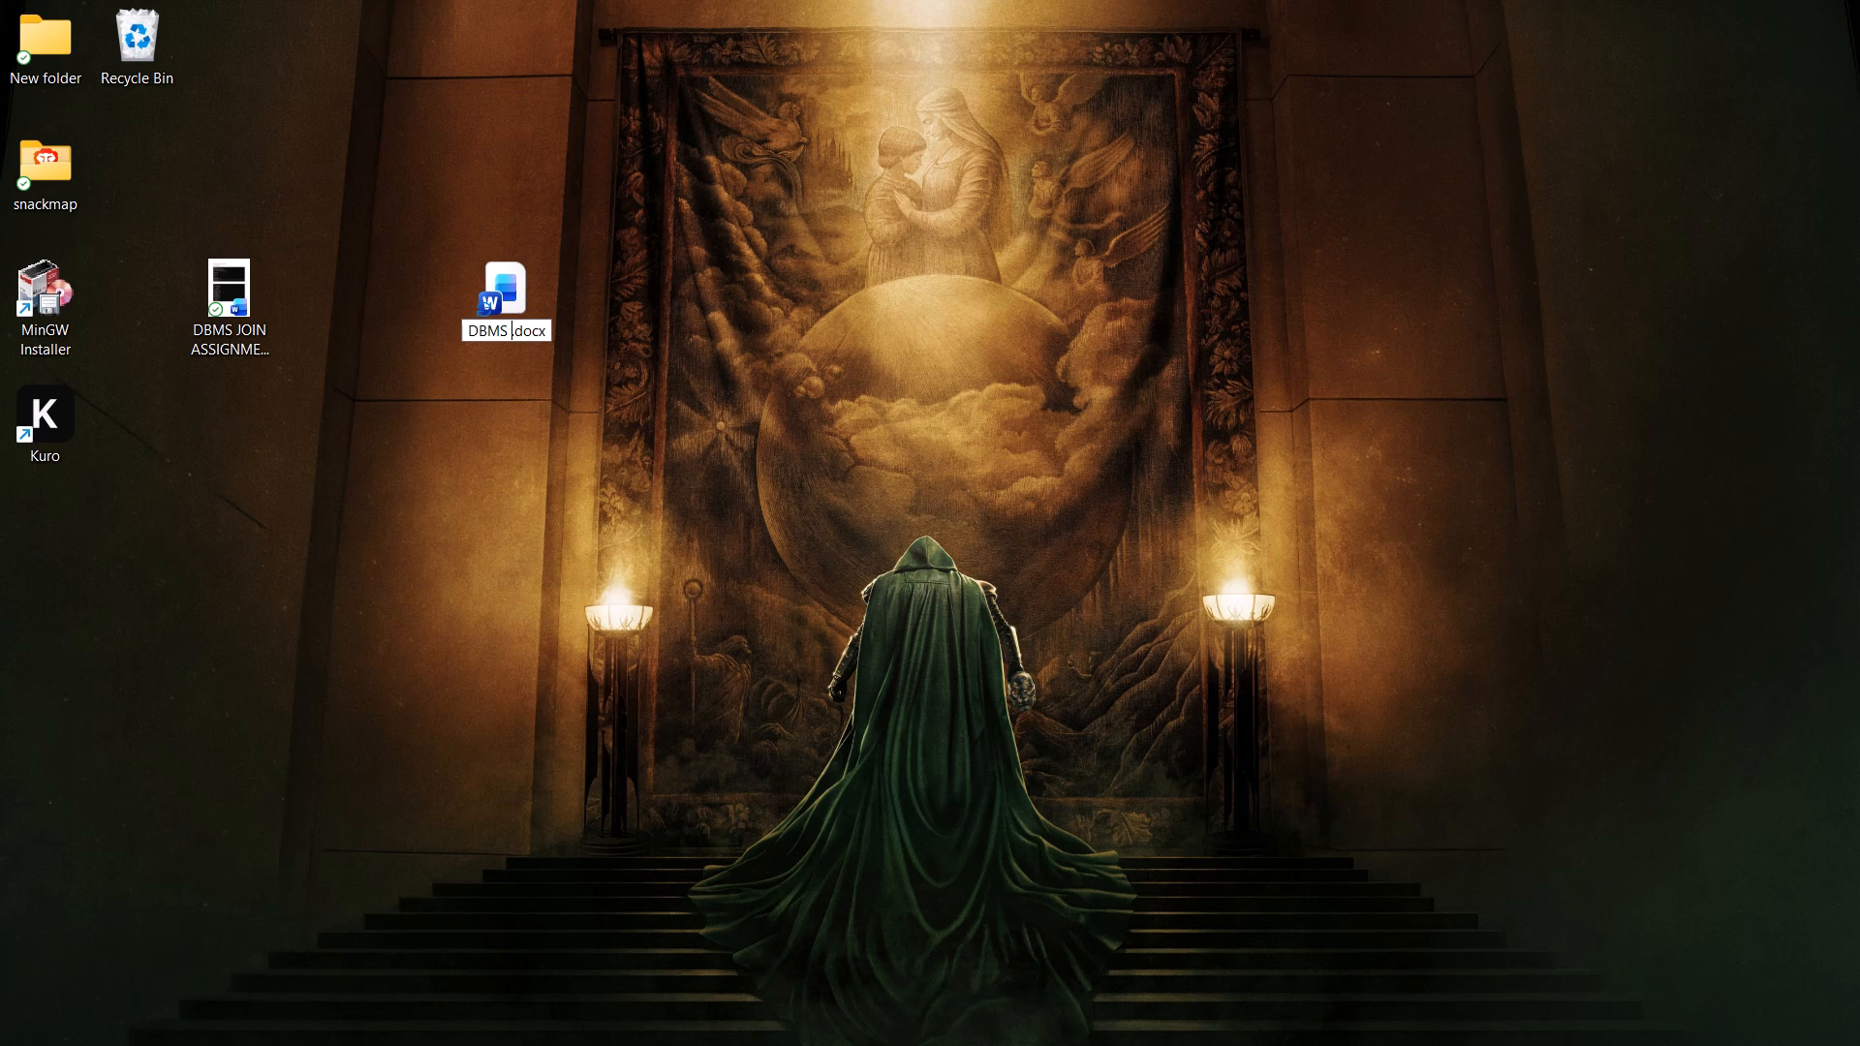
{"action": "type", "text": "ASI"}
{"action": "key", "text": "BackSpace"}
{"action": "type", "text": "SIGNMENT 11"}
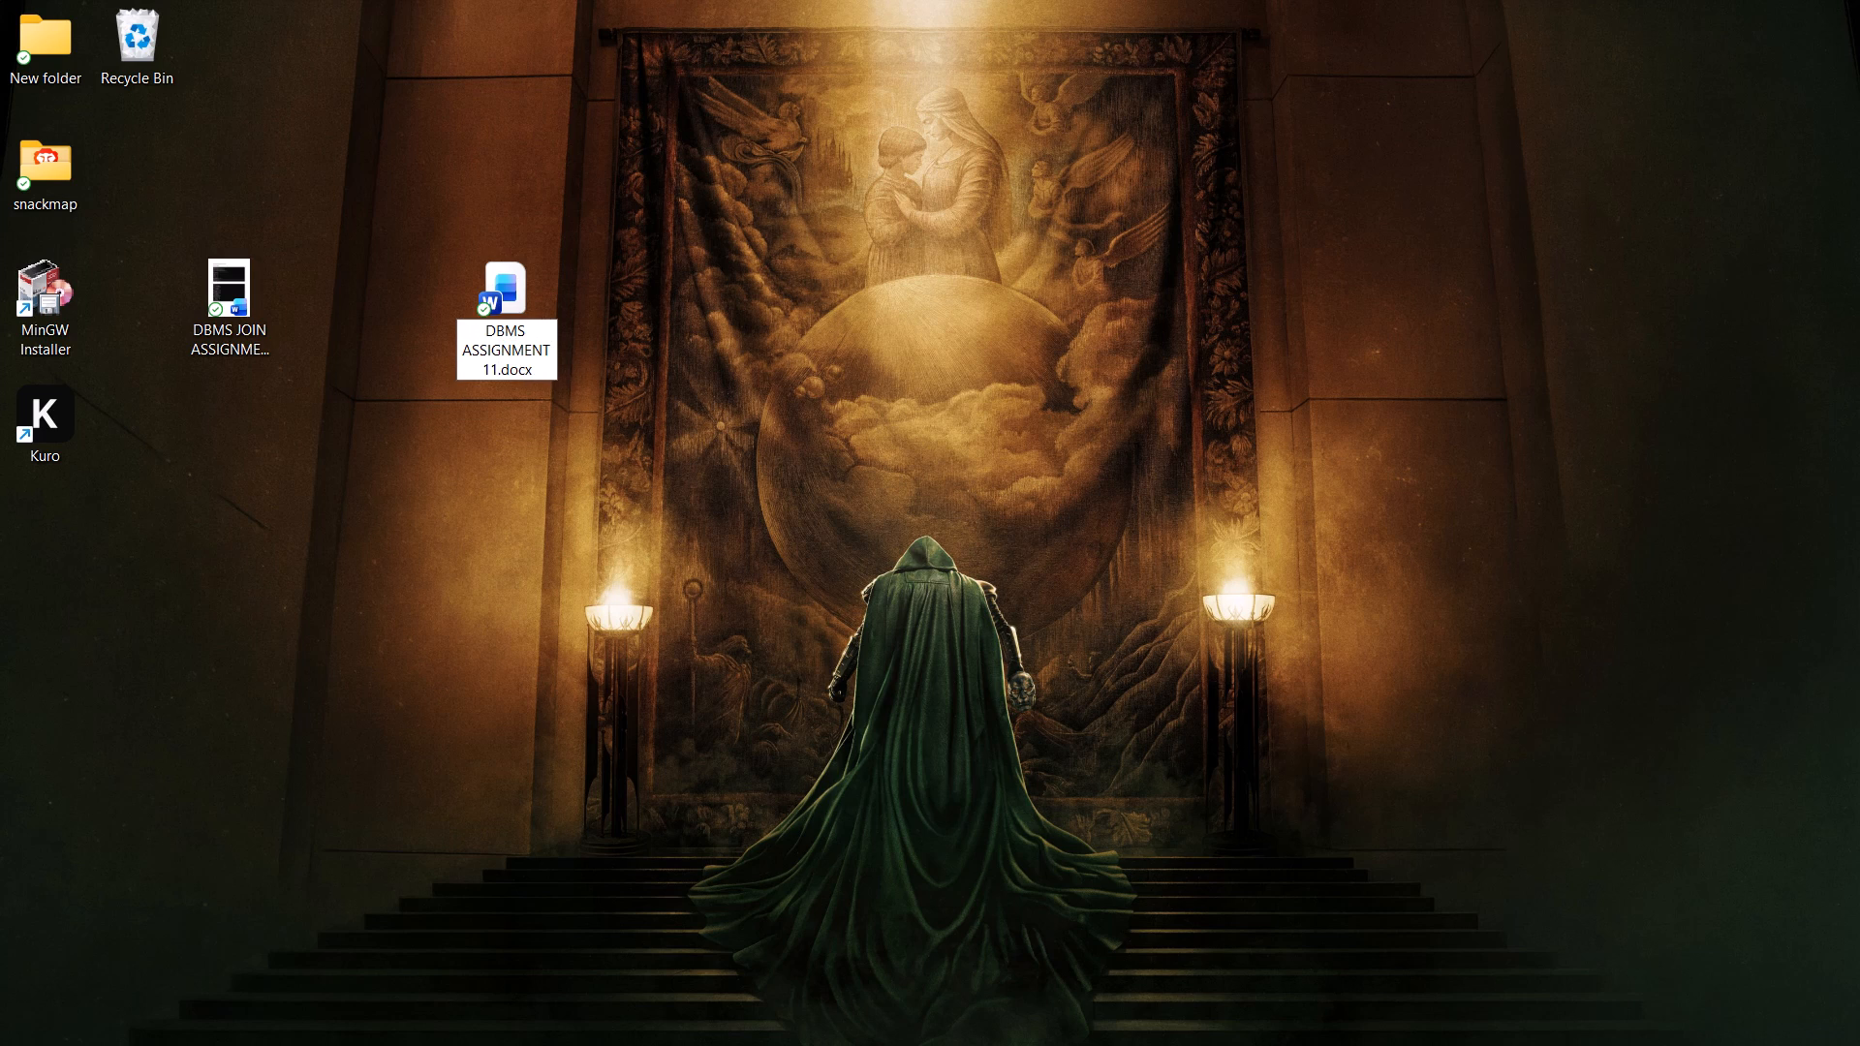
Change the new Word document's name to DBMS 25 QUERIES ASSIGNMENT, keeping the .docx extension.
{"action": "key", "text": "BackSpace"}
{"action": "key", "text": "BackSpace"}
{"action": "key", "text": "BackSpace"}
{"action": "key", "text": "BackSpace"}
{"action": "key", "text": "BackSpace"}
{"action": "key", "text": "BackSpace"}
{"action": "key", "text": "BackSpace"}
{"action": "key", "text": "BackSpace"}
{"action": "key", "text": "BackSpace"}
{"action": "key", "text": "BackSpace"}
{"action": "key", "text": "BackSpace"}
{"action": "key", "text": "BackSpace"}
{"action": "key", "text": "BackSpace"}
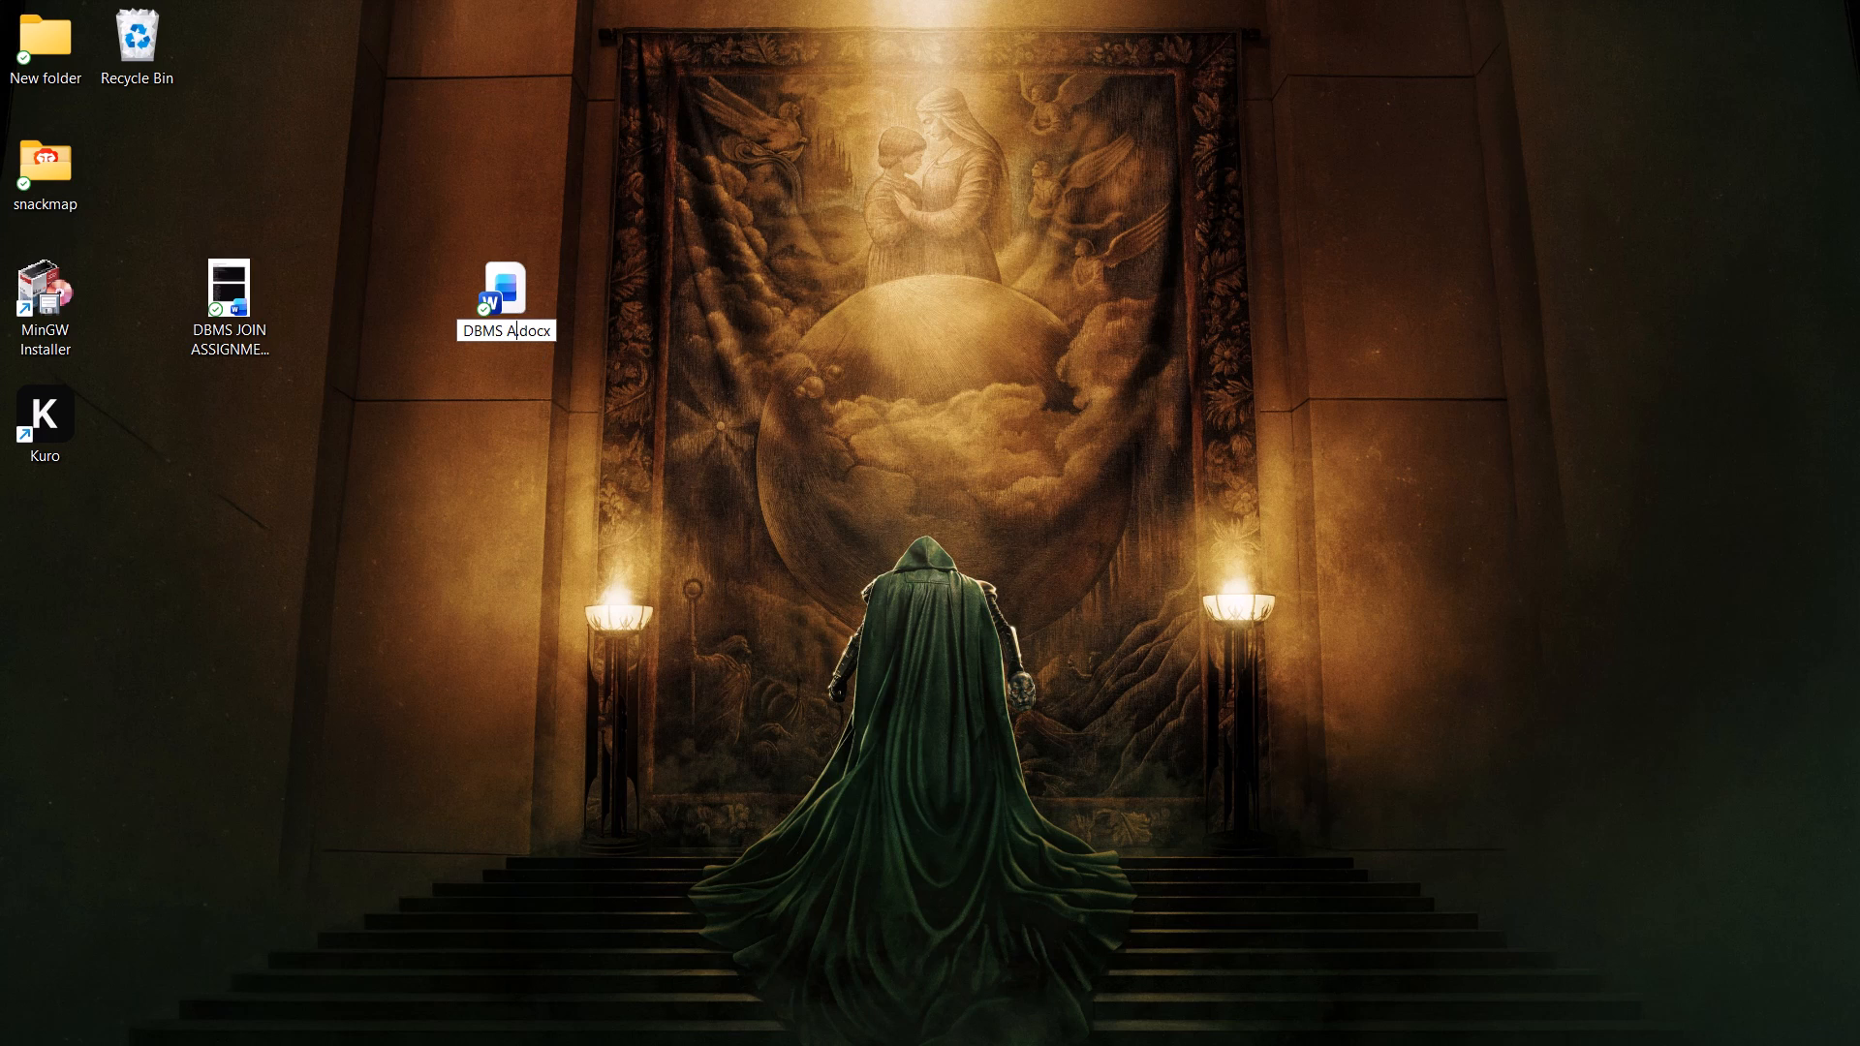
{"action": "type", "text": "25 QUERIES ASS"}
{"action": "type", "text": "IGNMENT"}
{"action": "key", "text": "Return"}
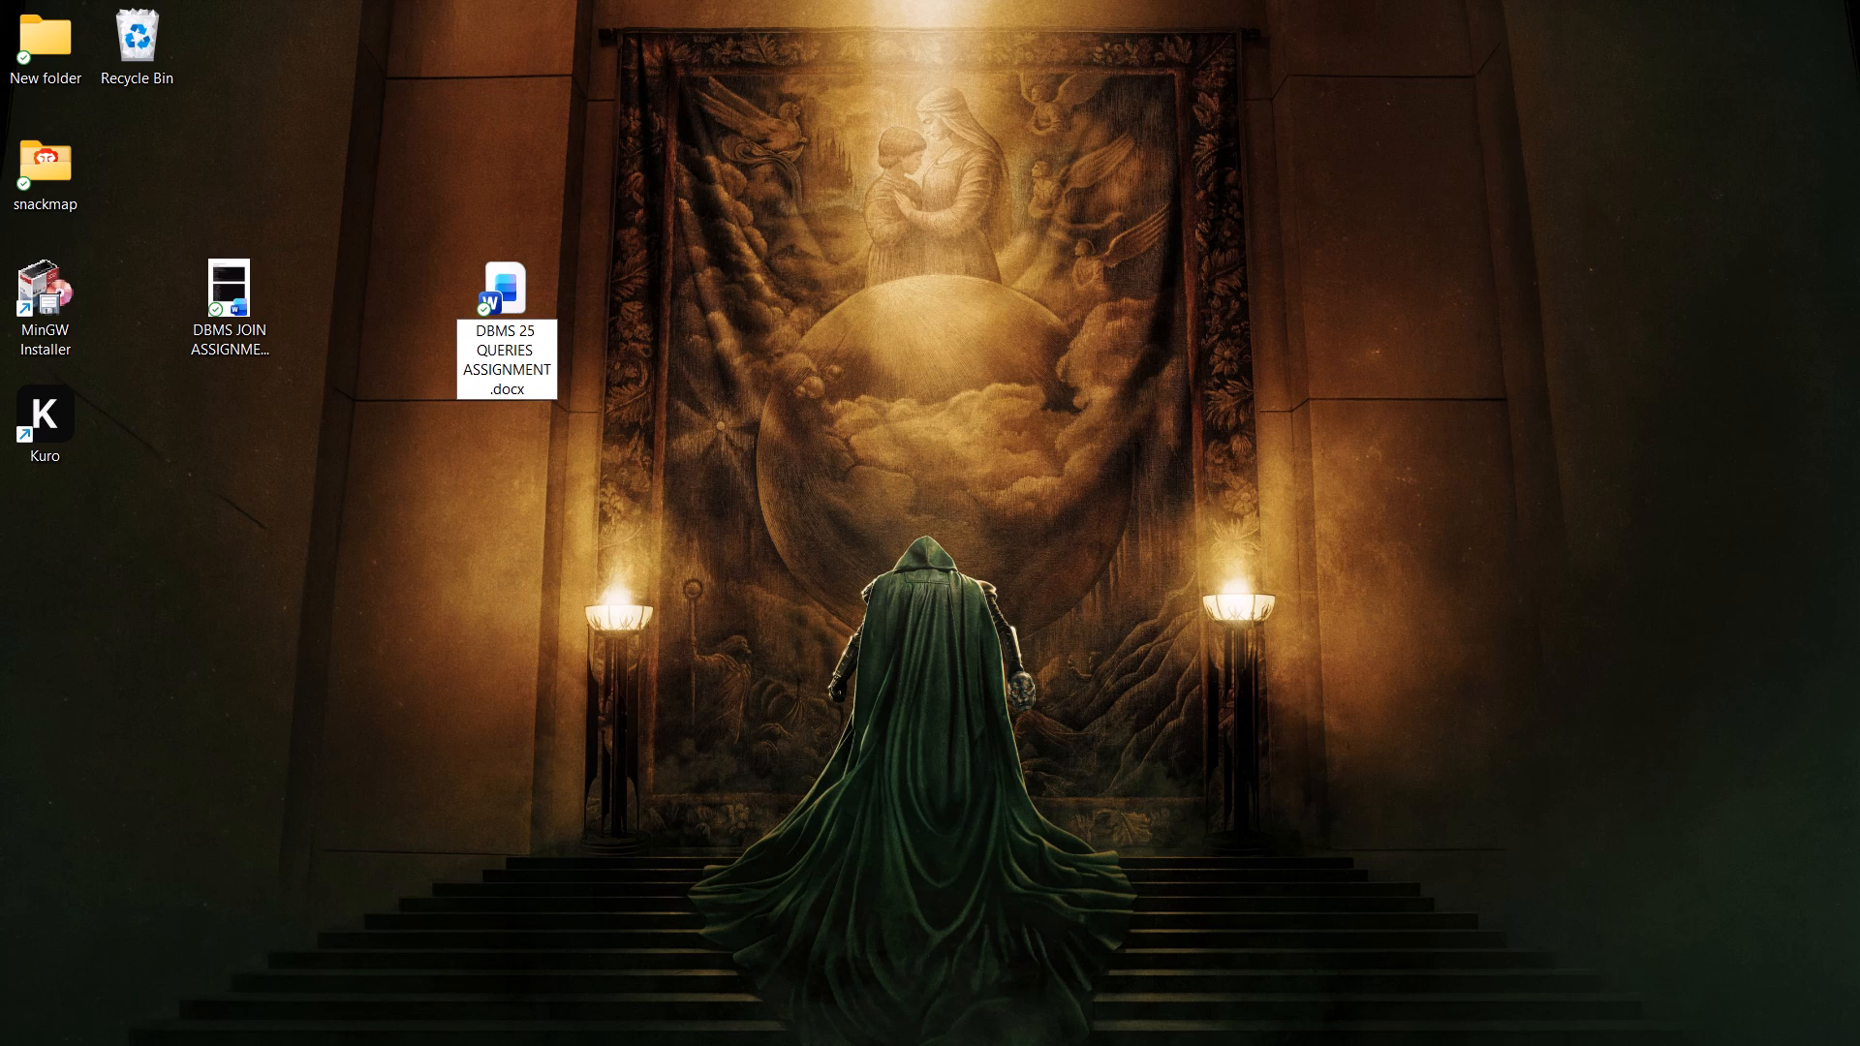
Open the DBMS 25 QUERIES ASSIGNMENT document from the desktop in Word.
{"action": "left_click", "coordinate": [493, 298]}
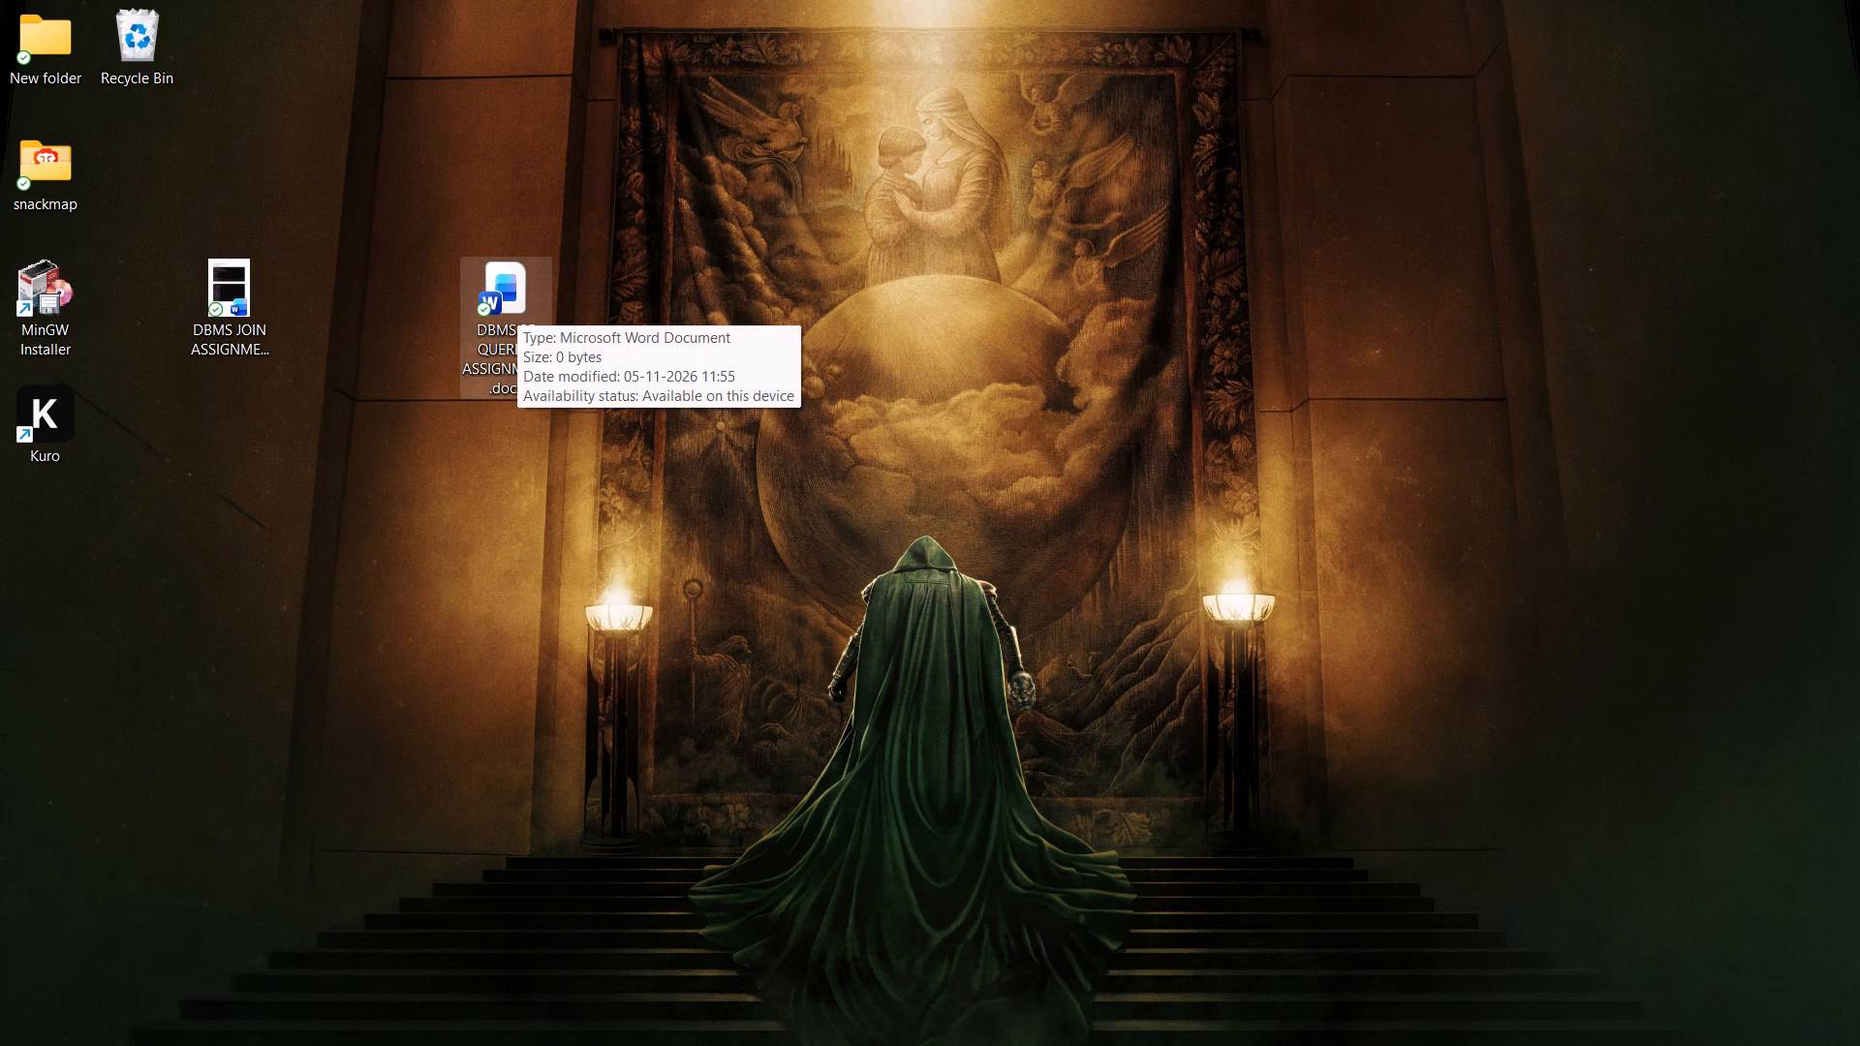
{"action": "double_click", "coordinate": [517, 308]}
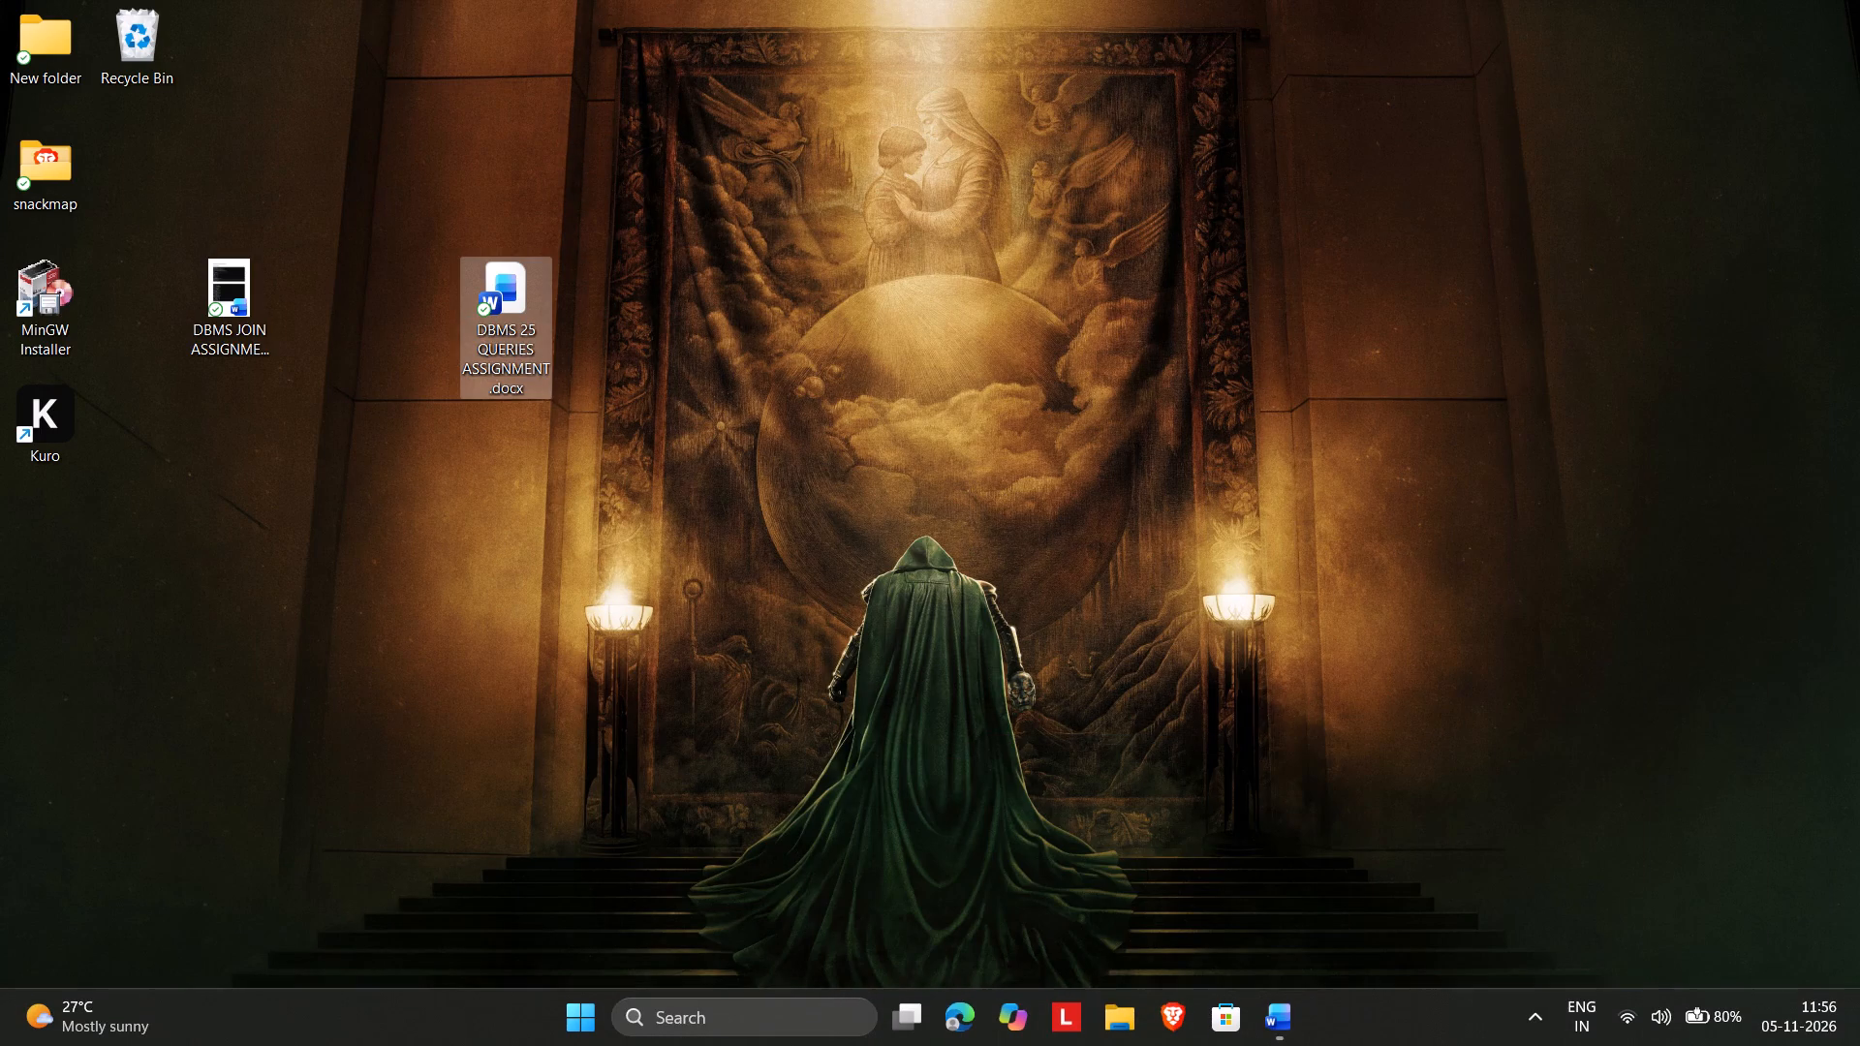
Switch to Brave and open its download history.
{"action": "left_click", "coordinate": [1181, 1001]}
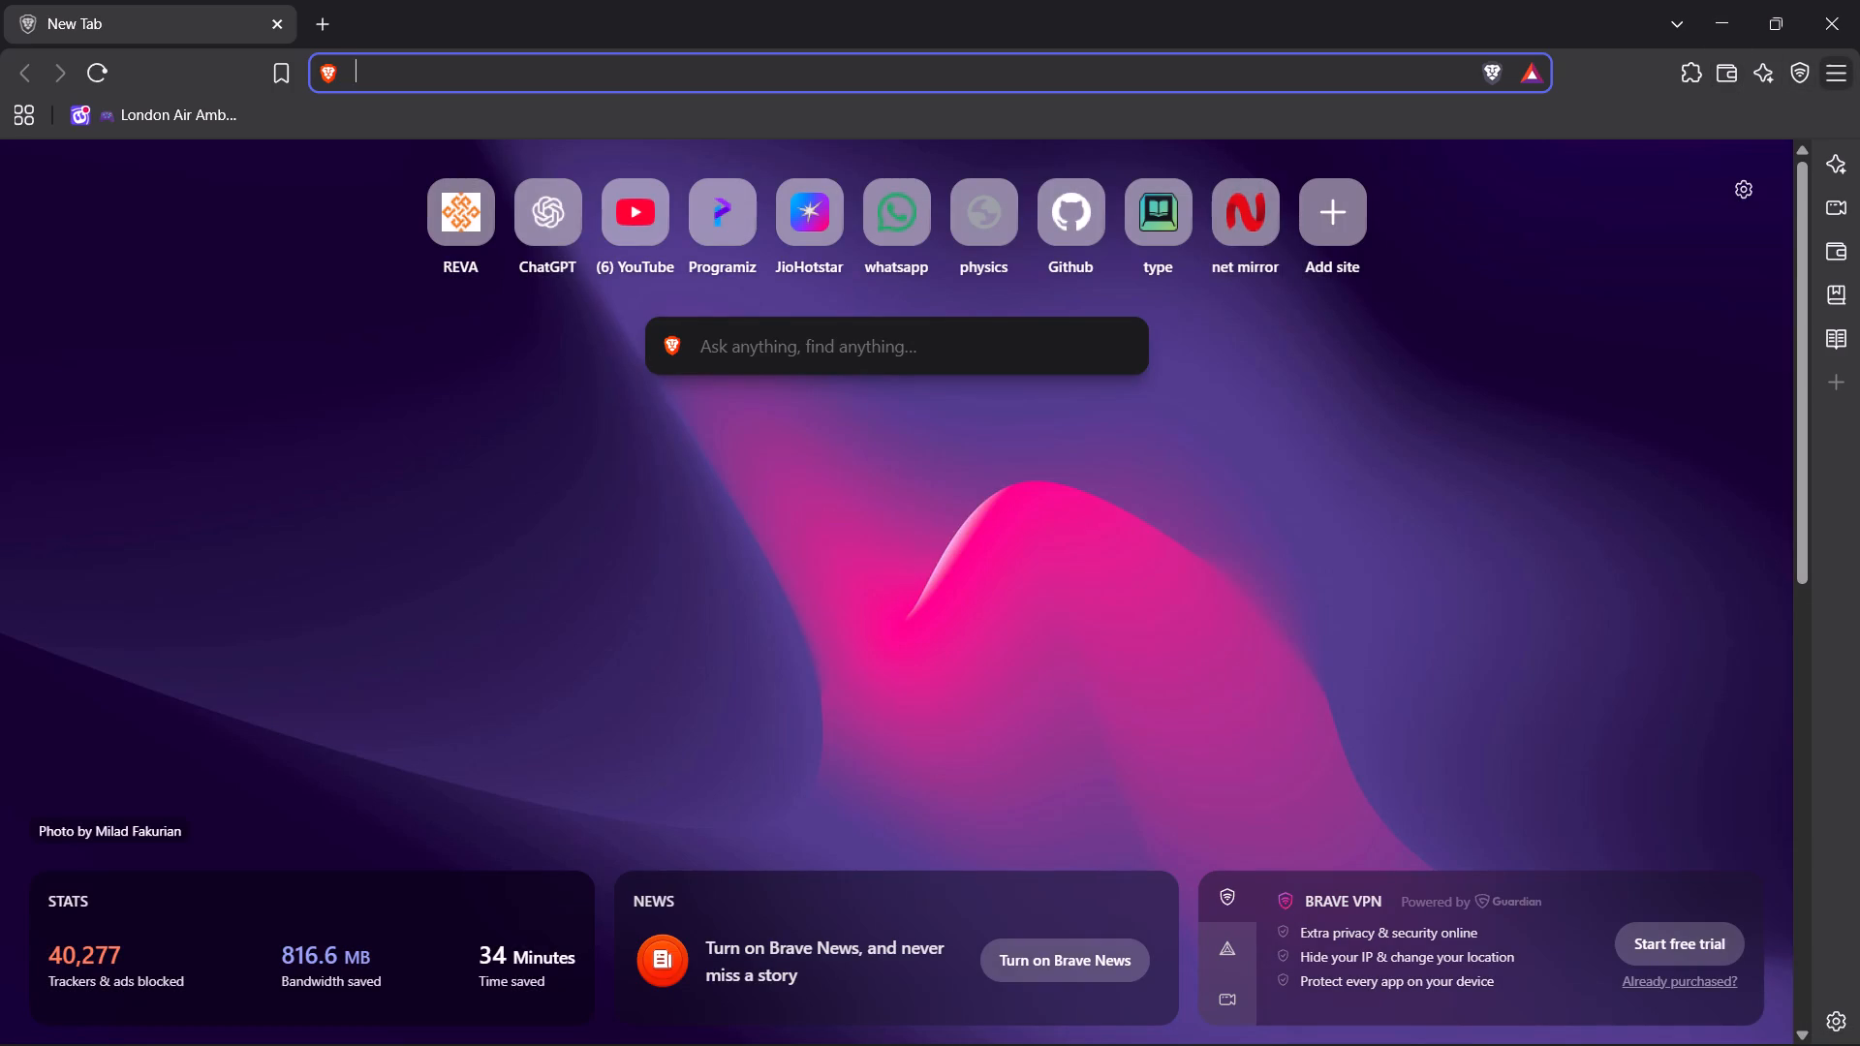
{"action": "left_click", "coordinate": [1819, 76]}
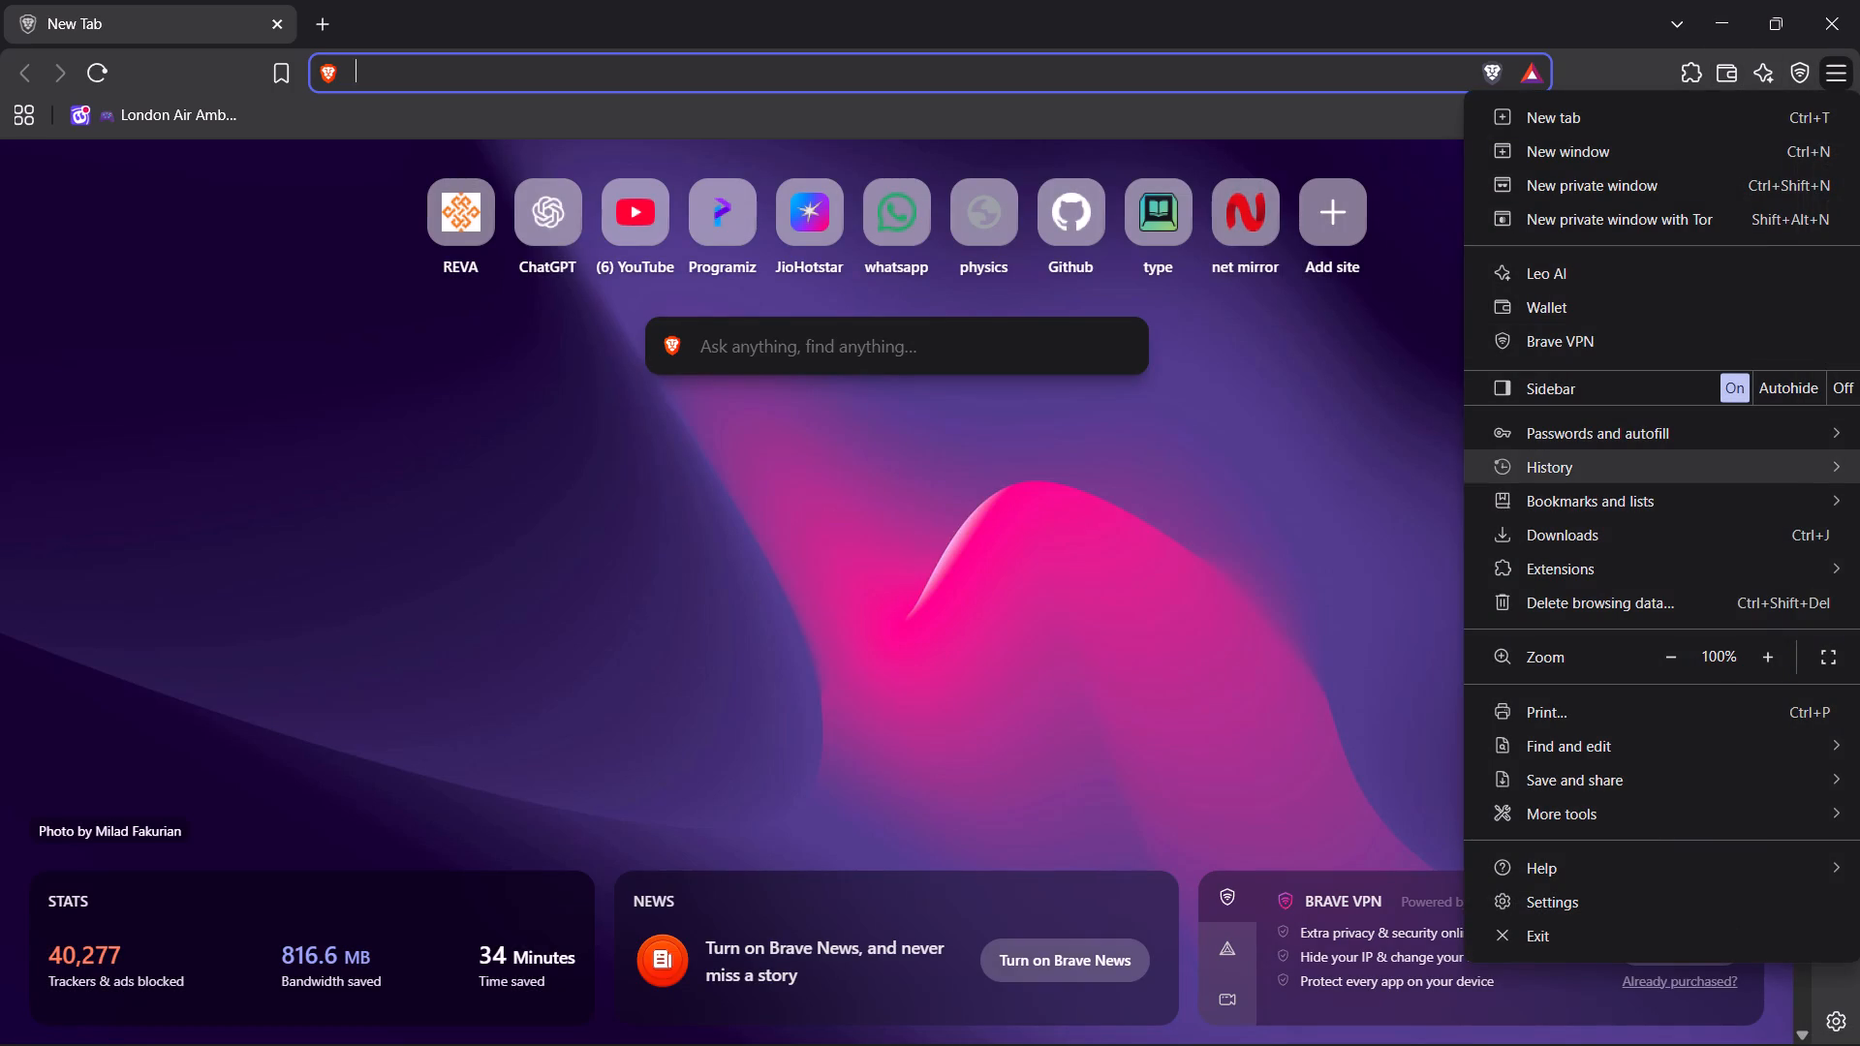
{"action": "left_click", "coordinate": [1583, 521]}
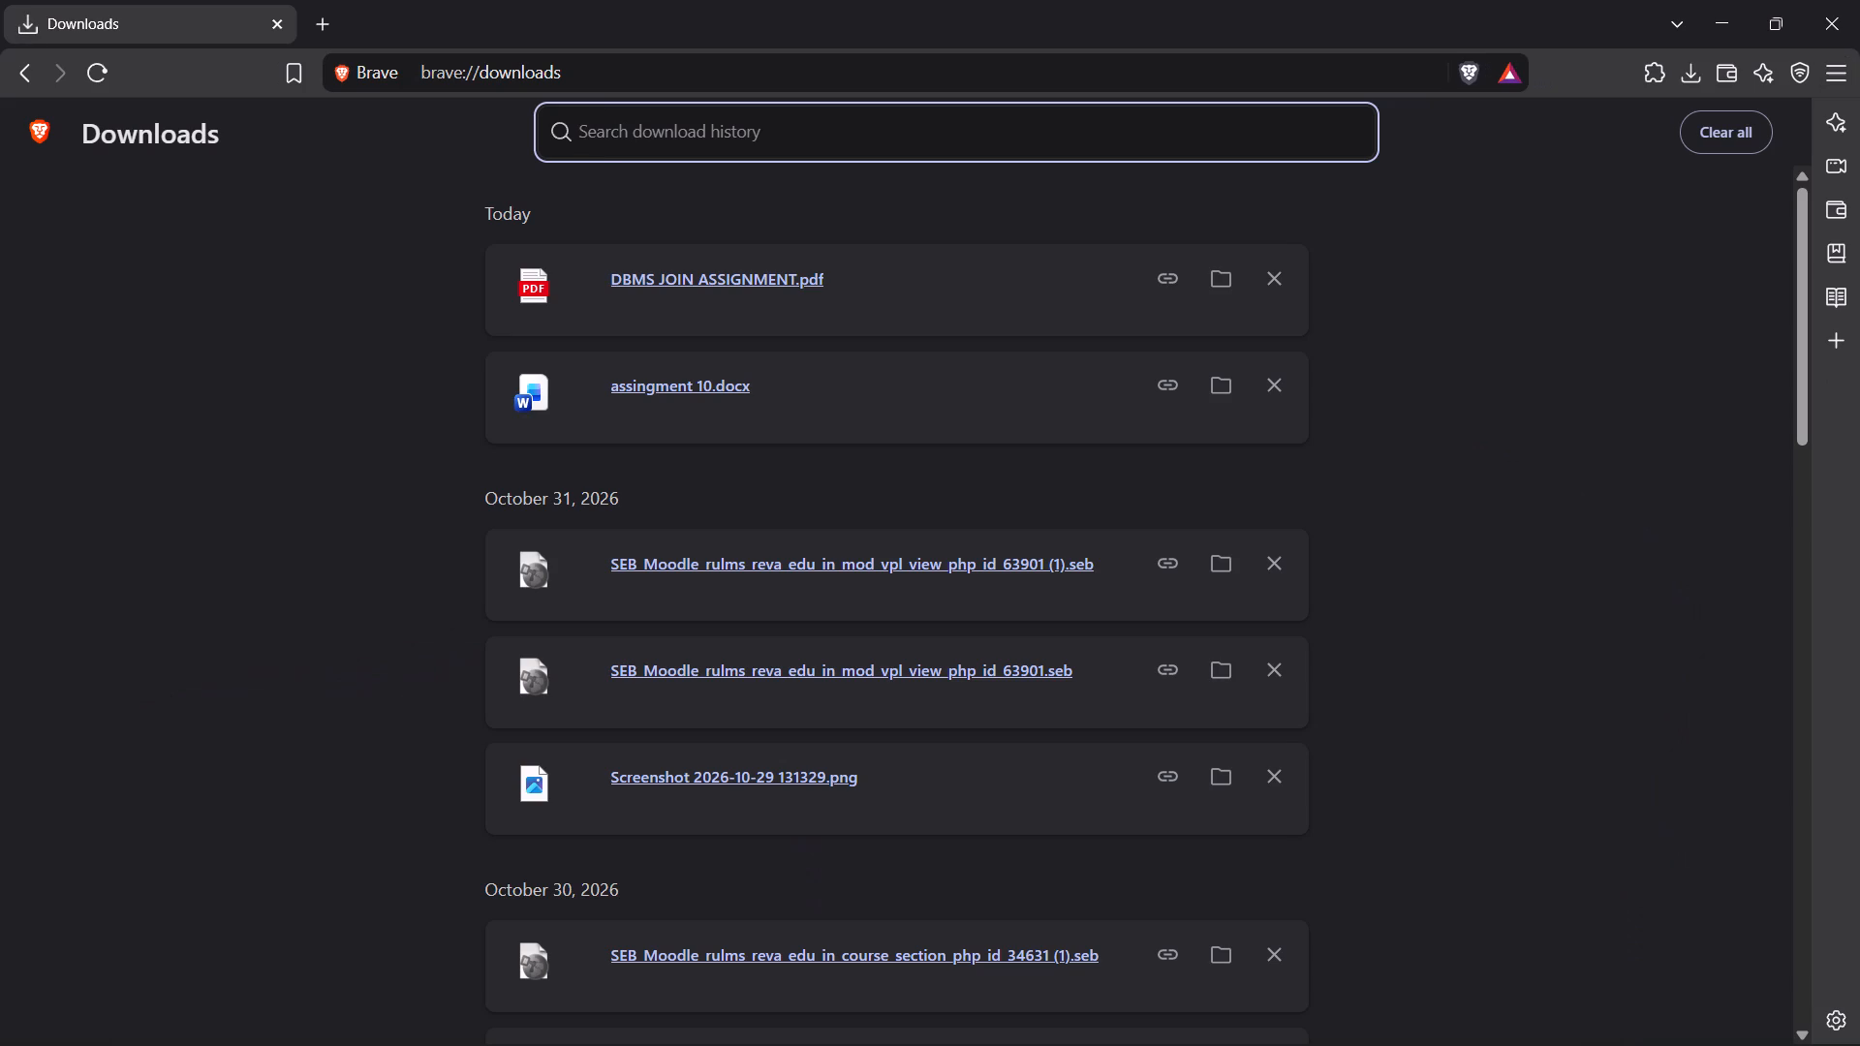
View the downloaded DBMS JOIN ASSIGNMENT.pdf and close it again.
{"action": "double_click", "coordinate": [729, 281]}
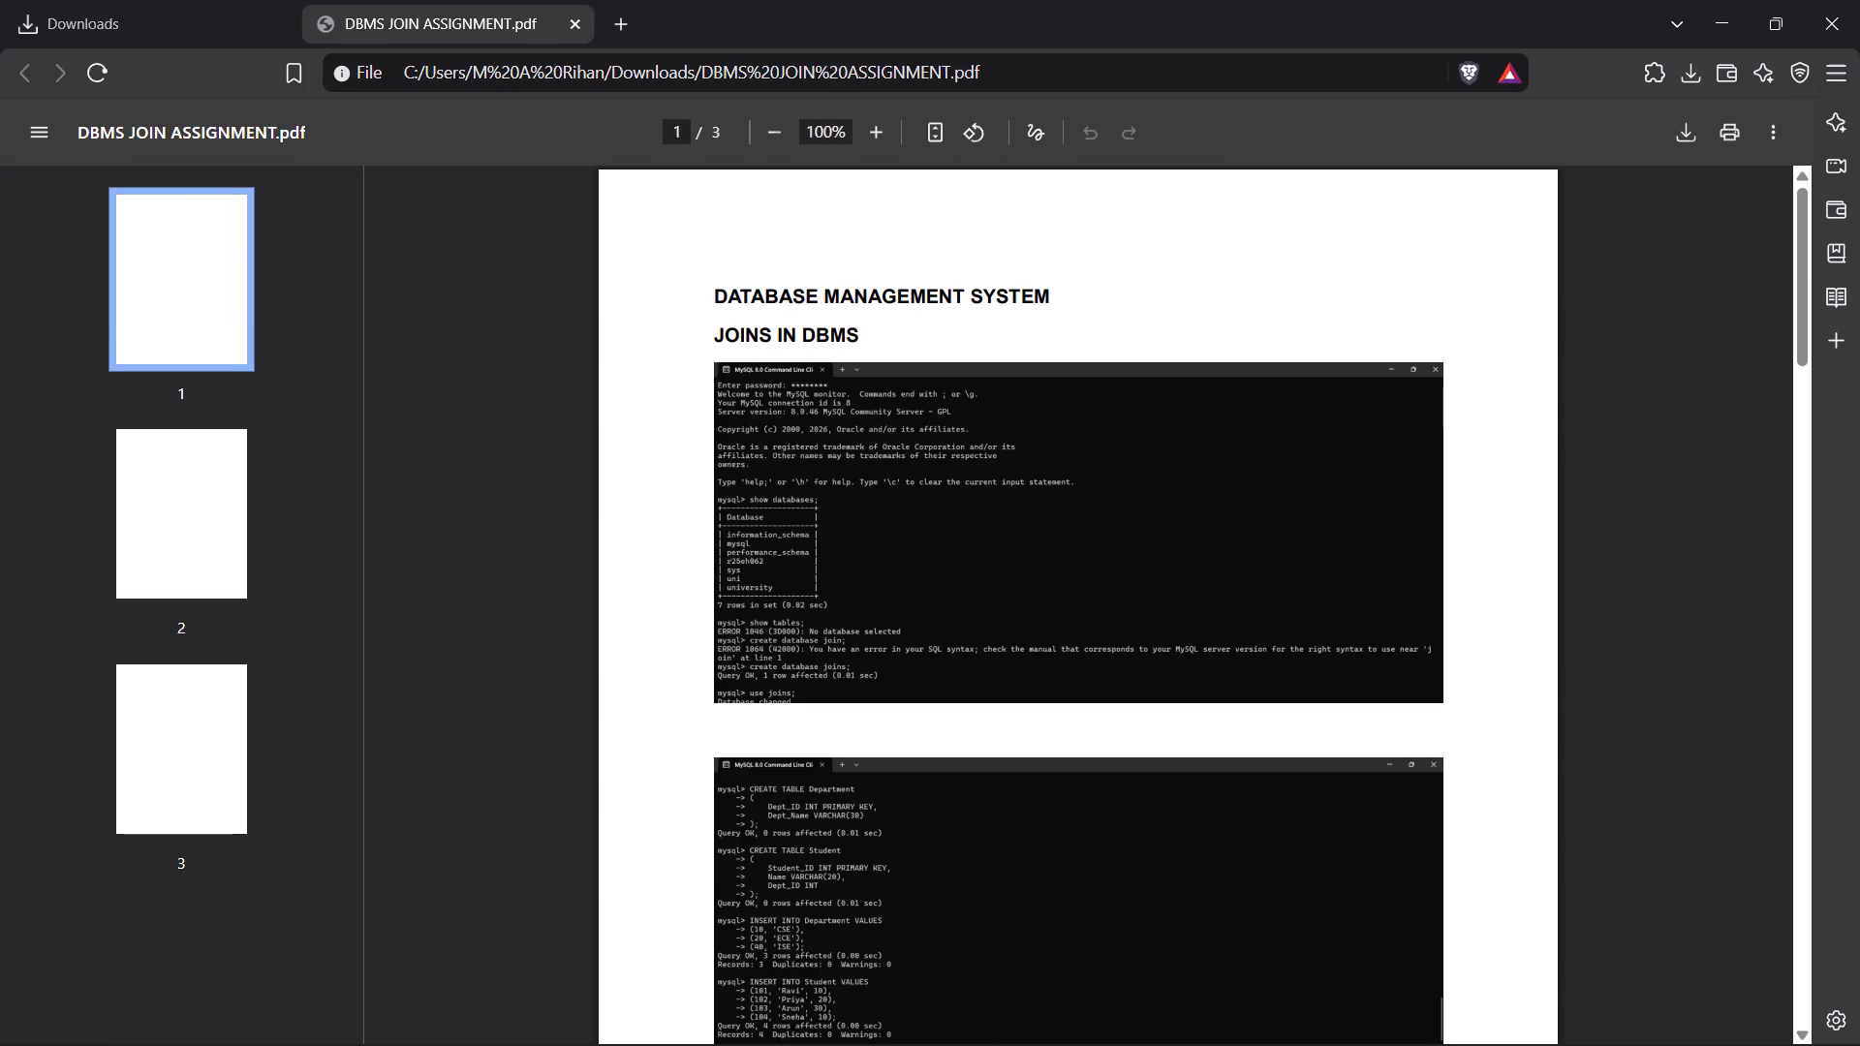
{"action": "left_click", "coordinate": [571, 29]}
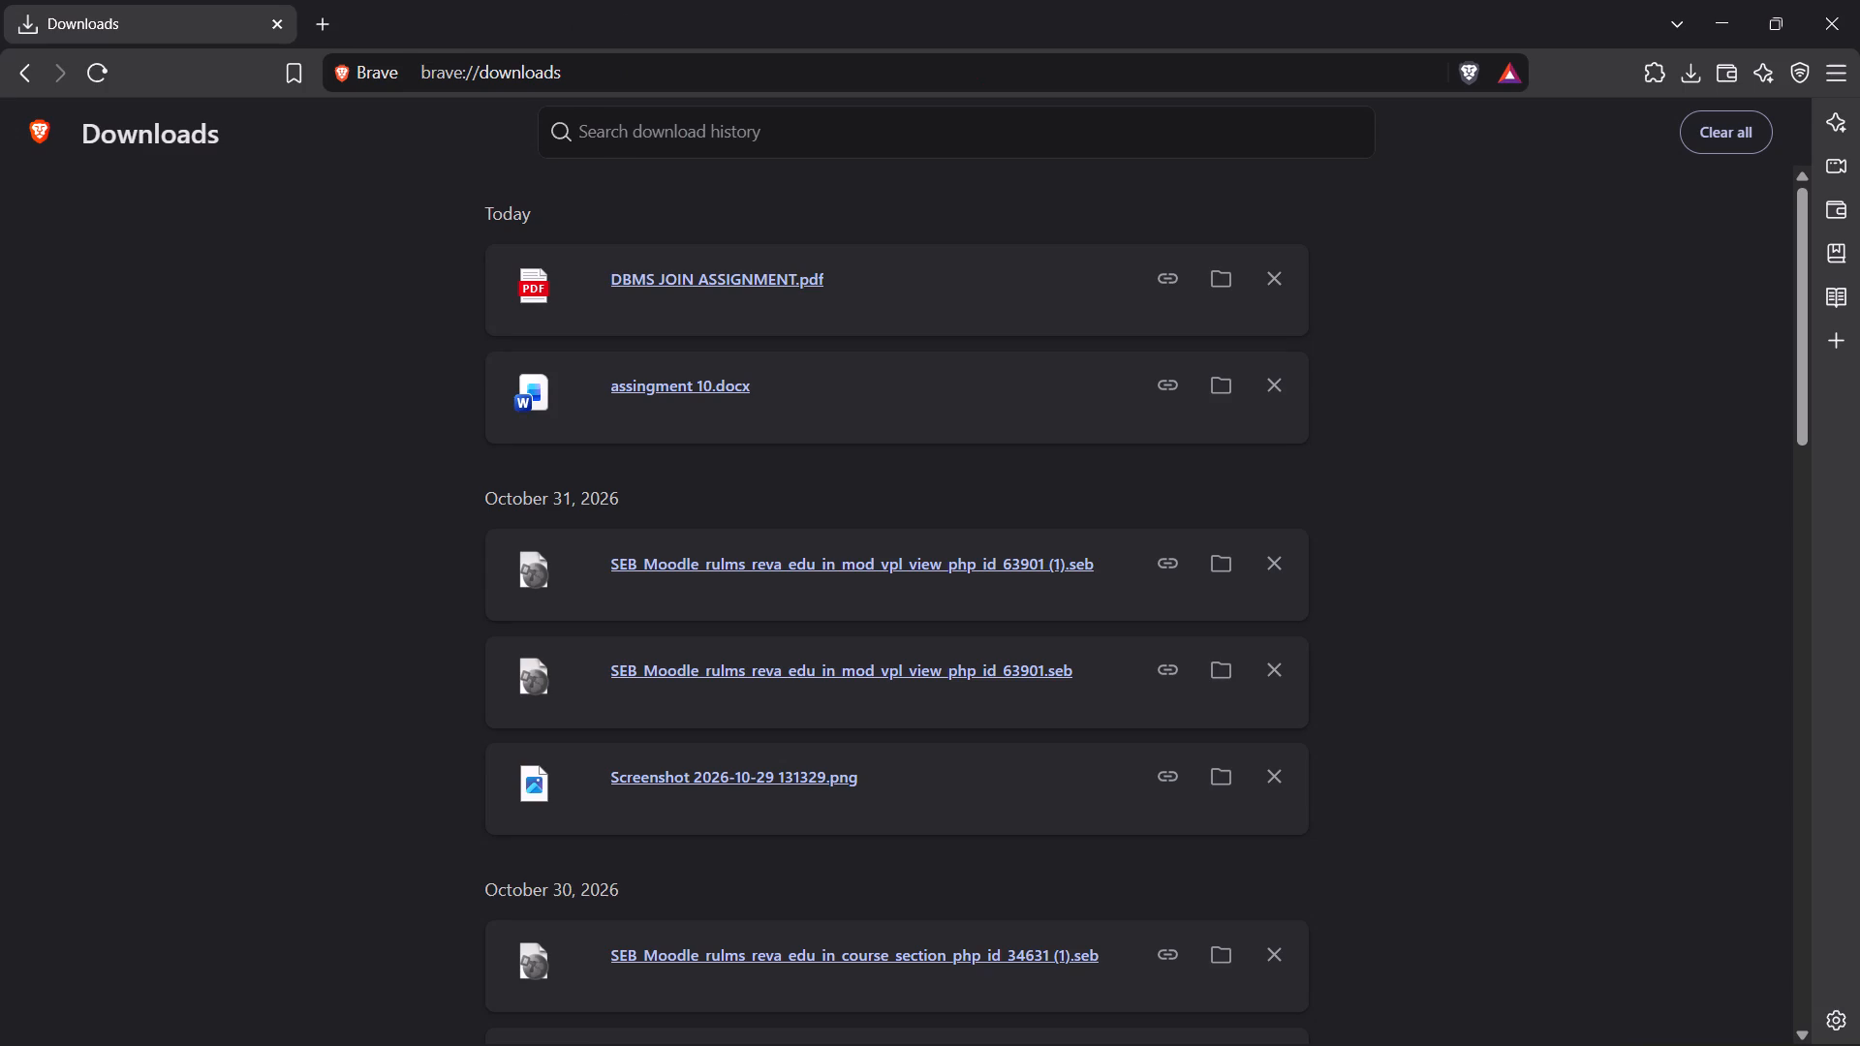
Open the downloaded assingment 10.docx in Word, dismissing the message that interrupts it.
{"action": "double_click", "coordinate": [660, 381]}
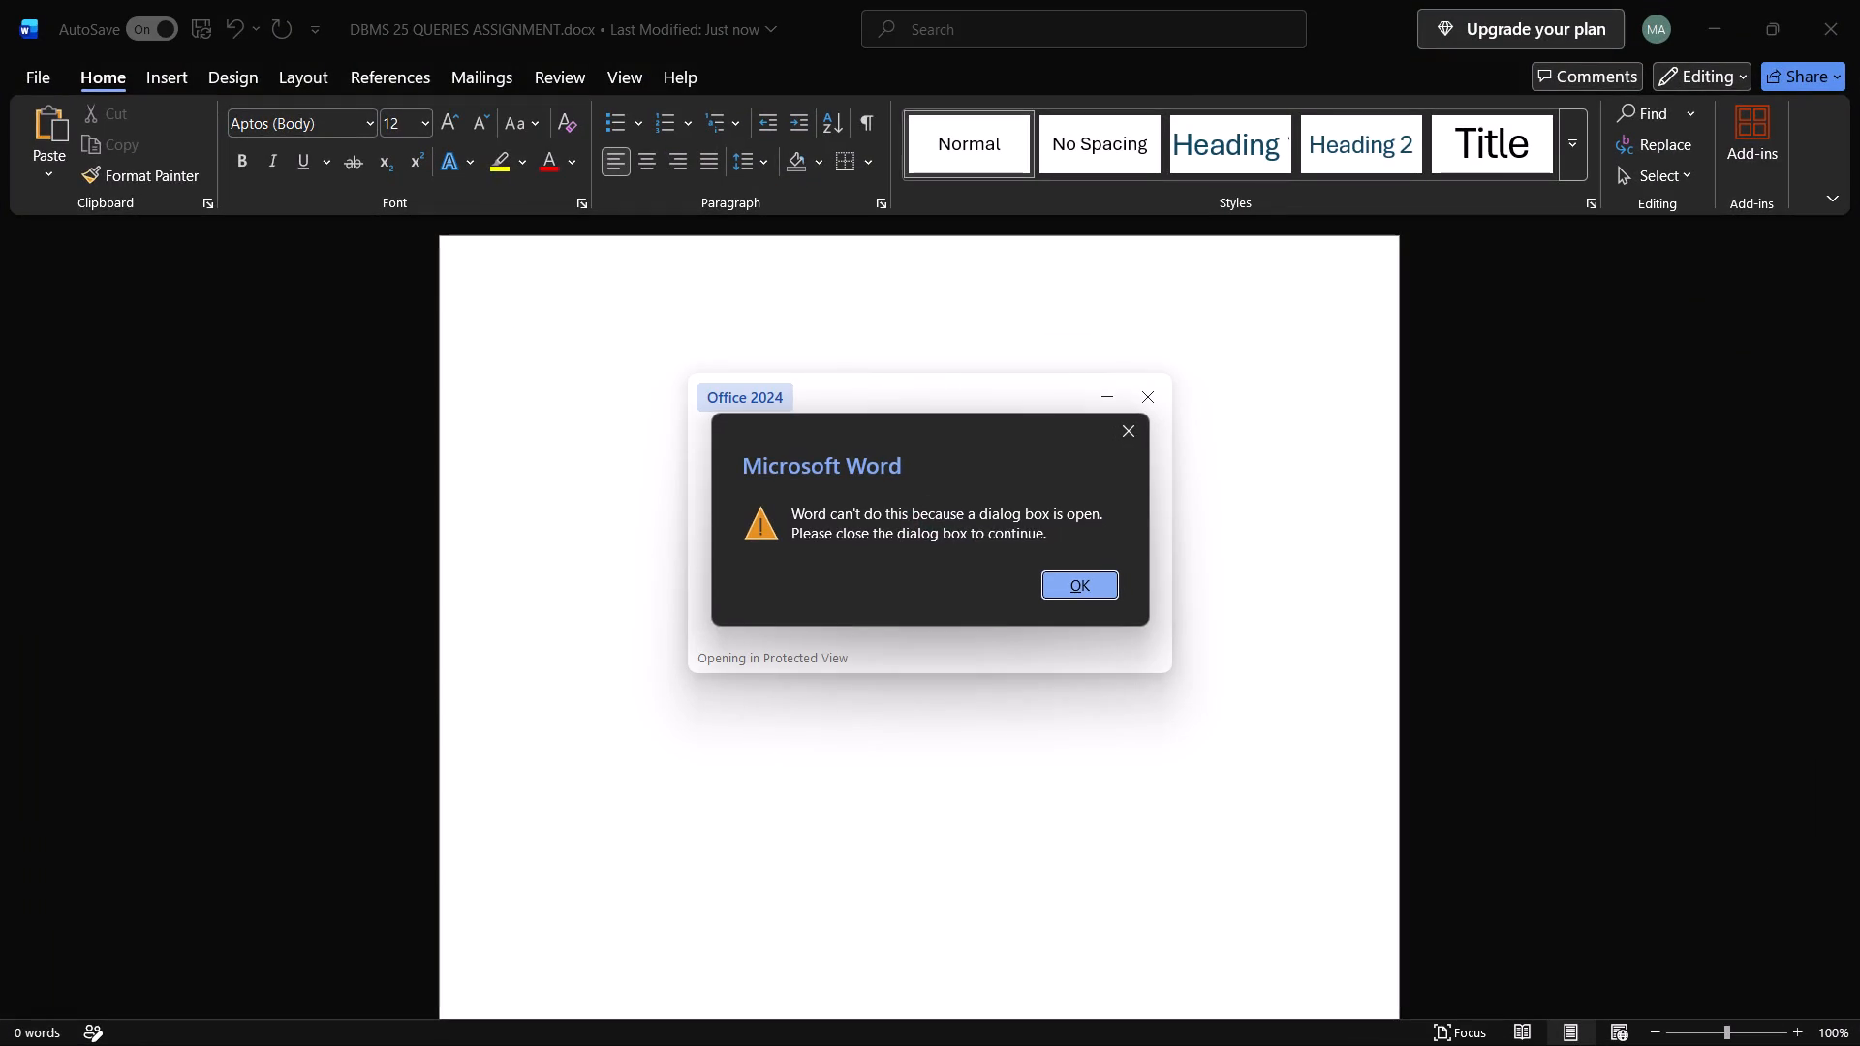
{"action": "left_click", "coordinate": [1047, 575]}
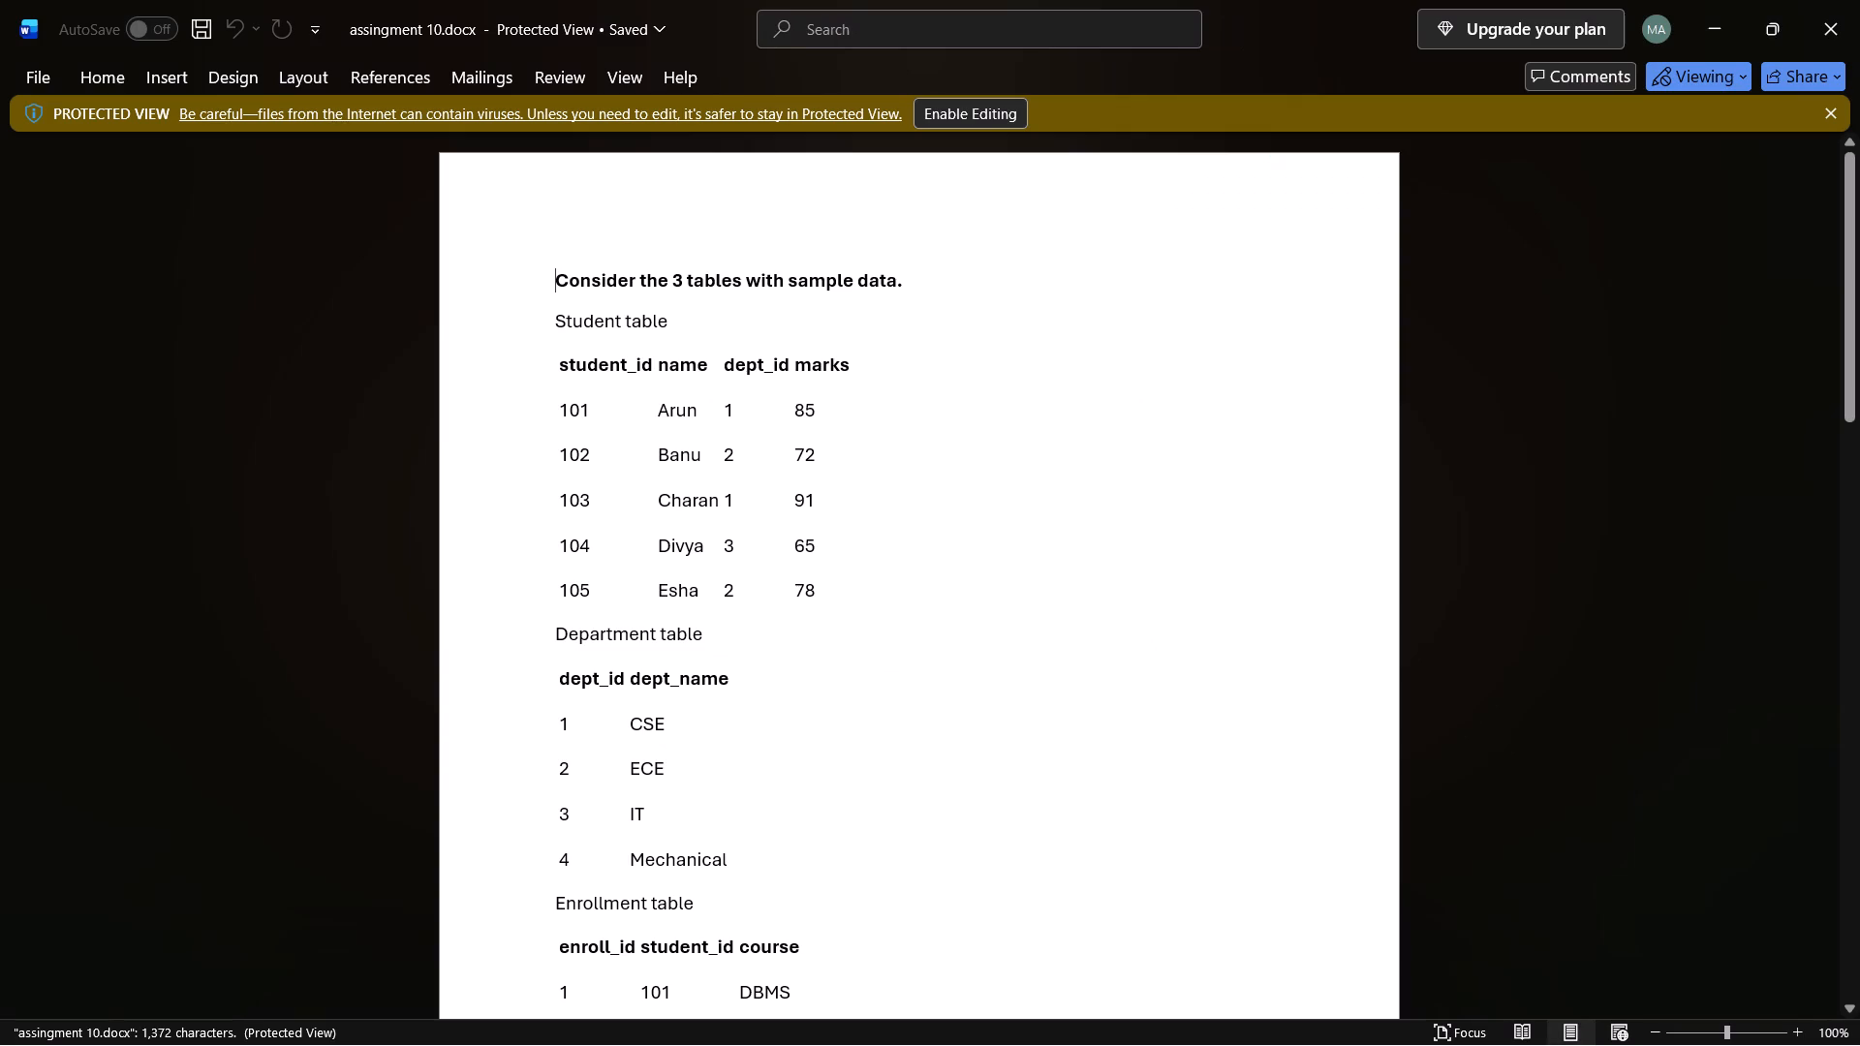
Copy the Questions / Queries heading with all 25 numbered queries from assingment 10.docx and close that document.
{"action": "scroll", "coordinate": [835, 412], "scroll_direction": "down", "scroll_amount": 1}
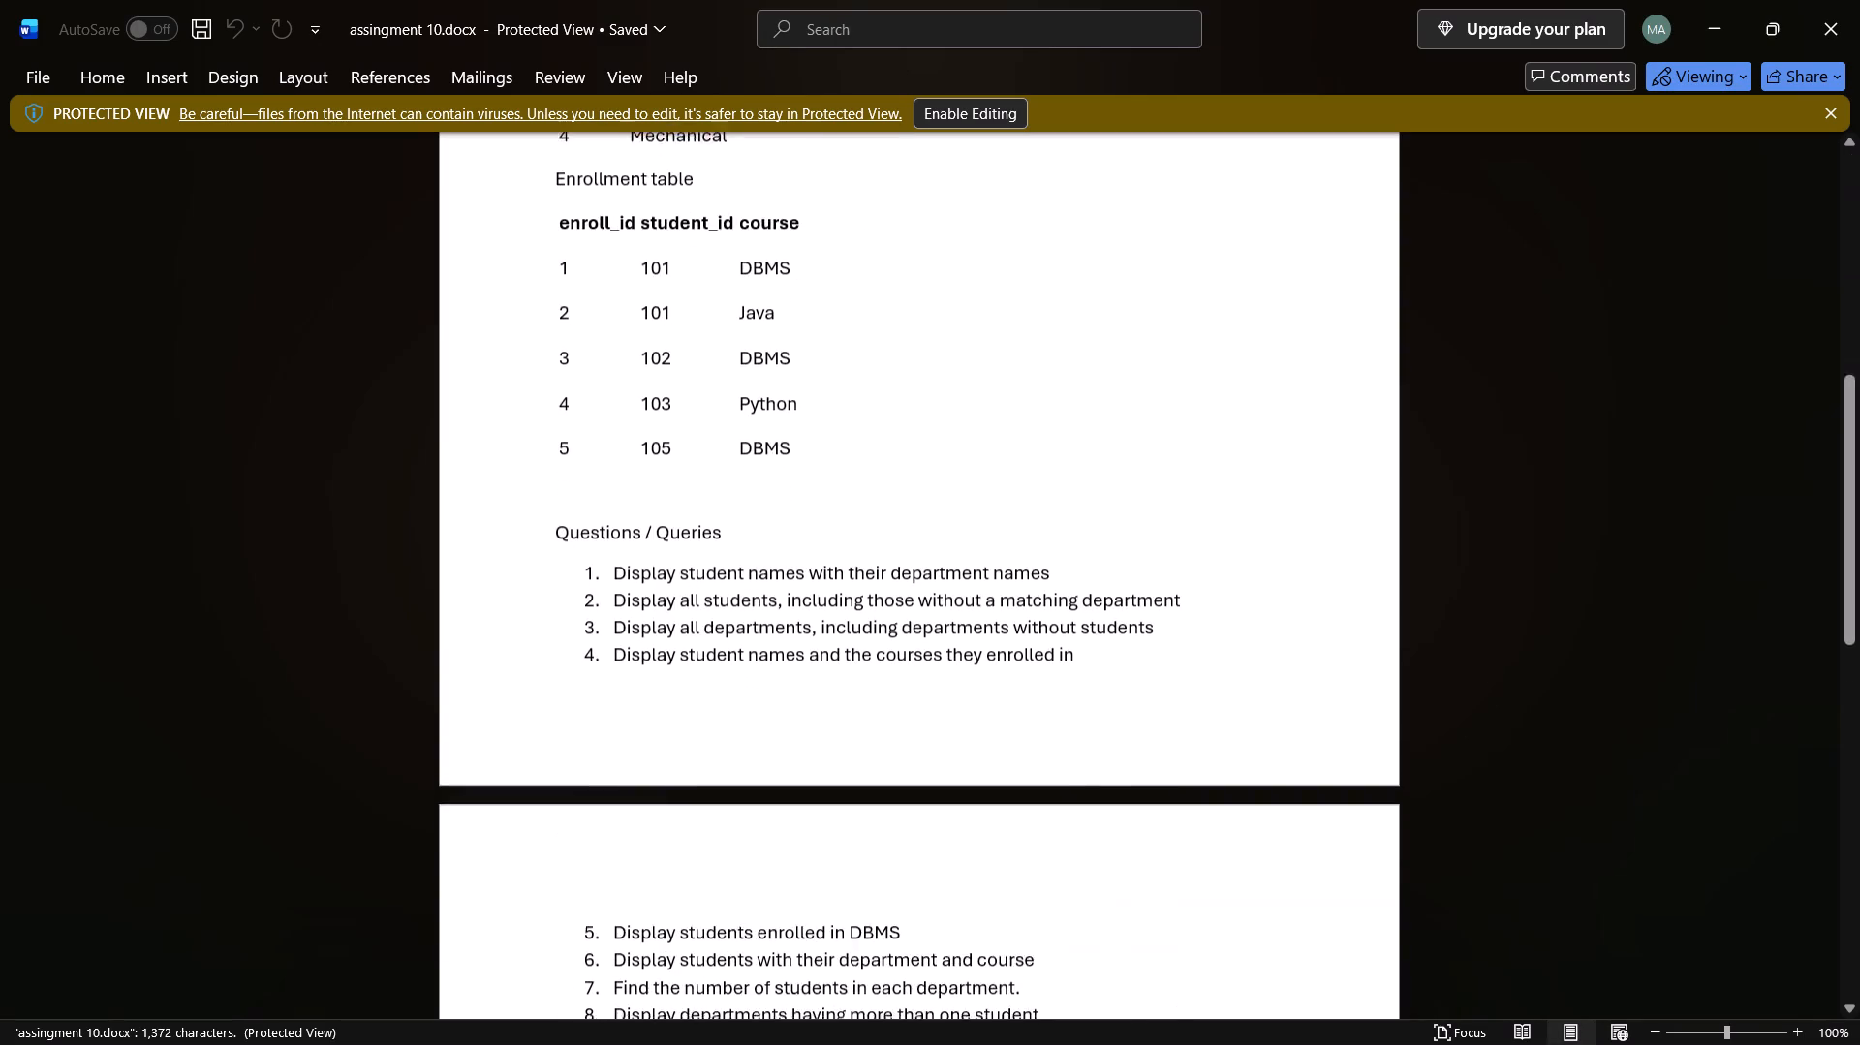
{"action": "scroll", "coordinate": [835, 412], "scroll_direction": "down", "scroll_amount": 2}
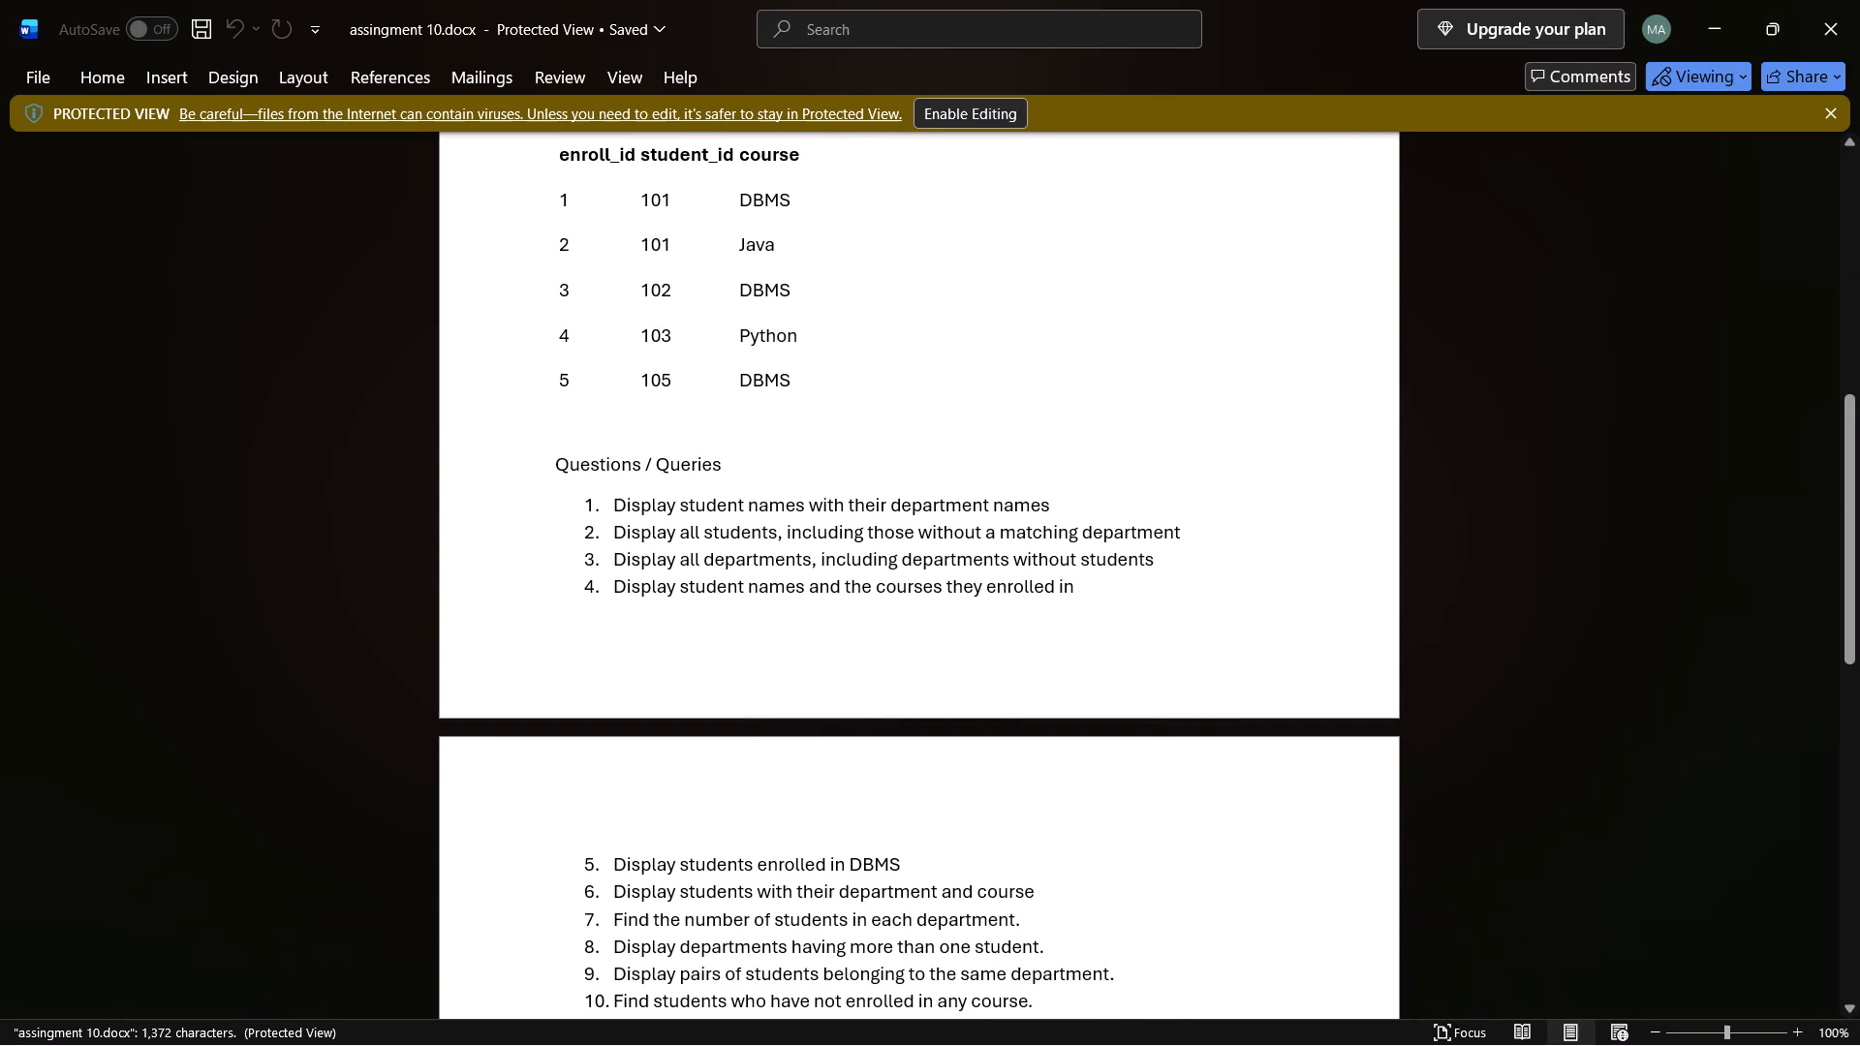
{"action": "left_click_drag", "start_coordinate": [549, 465], "coordinate": [742, 1045]}
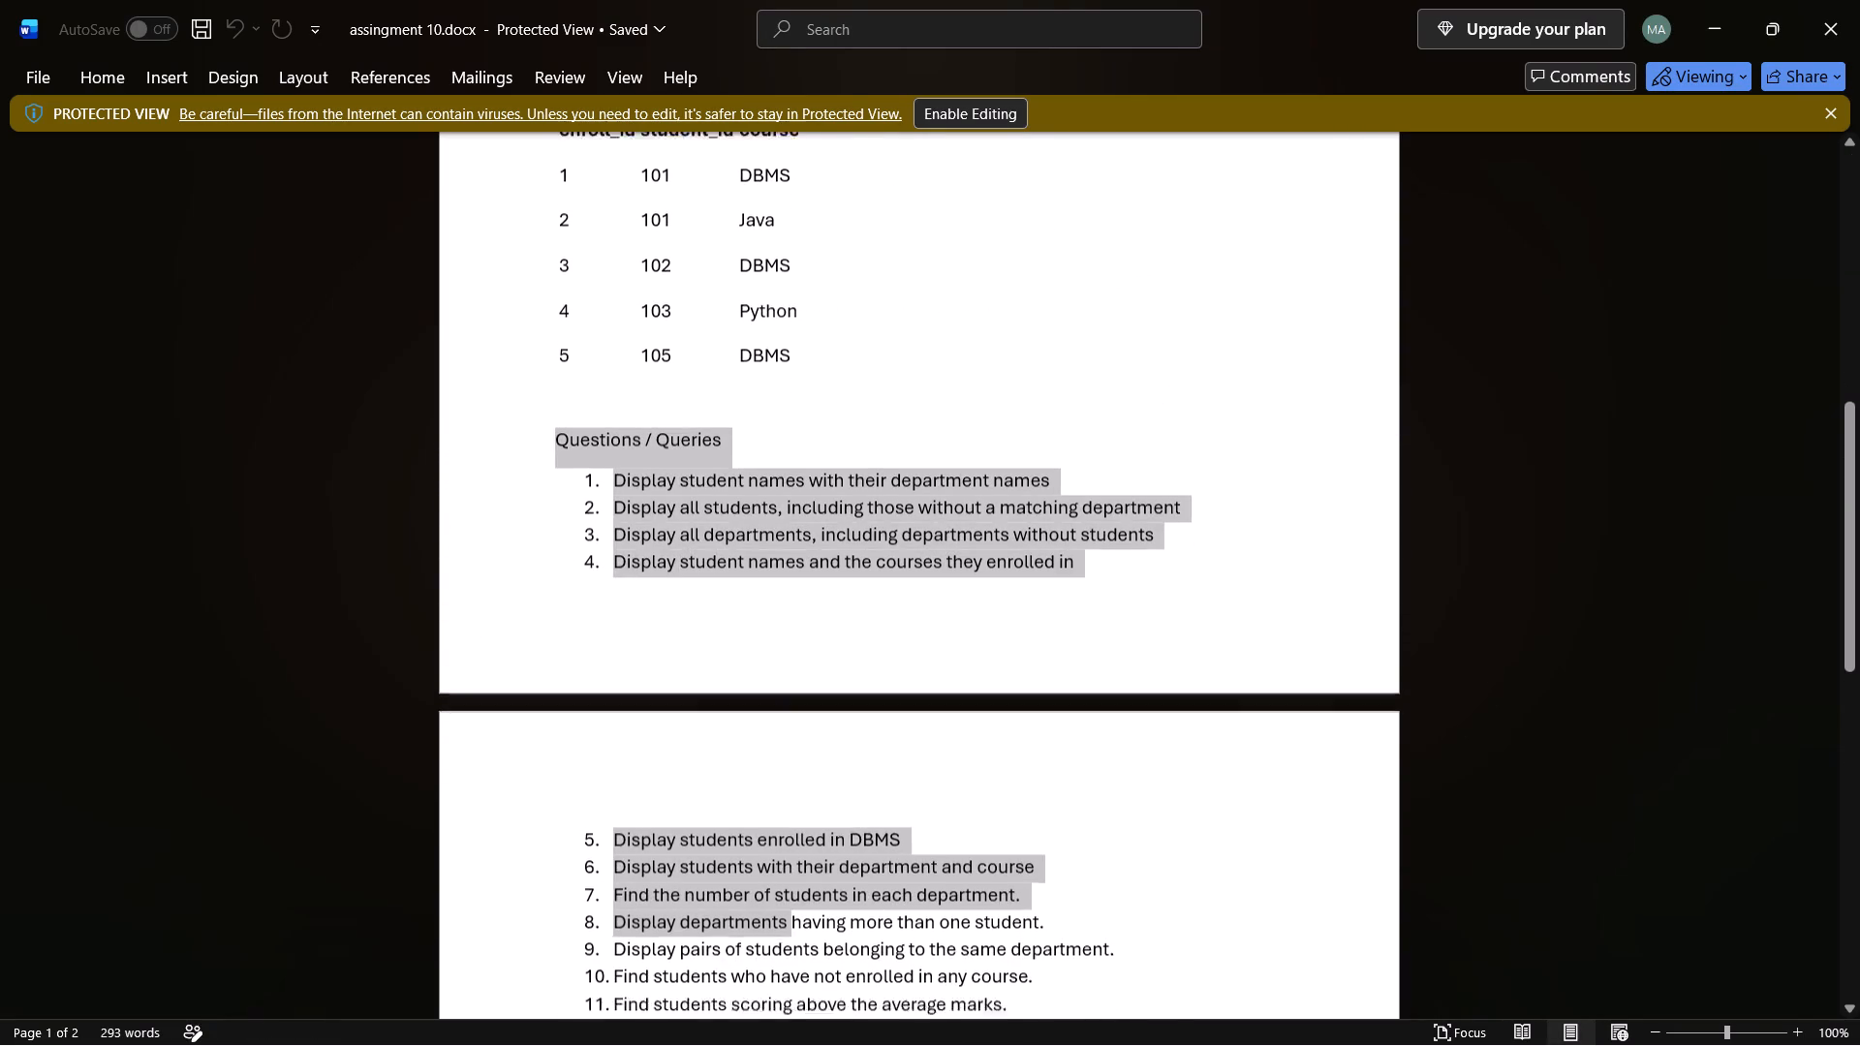
{"action": "left_click_drag", "start_coordinate": [742, 1045], "coordinate": [1140, 912]}
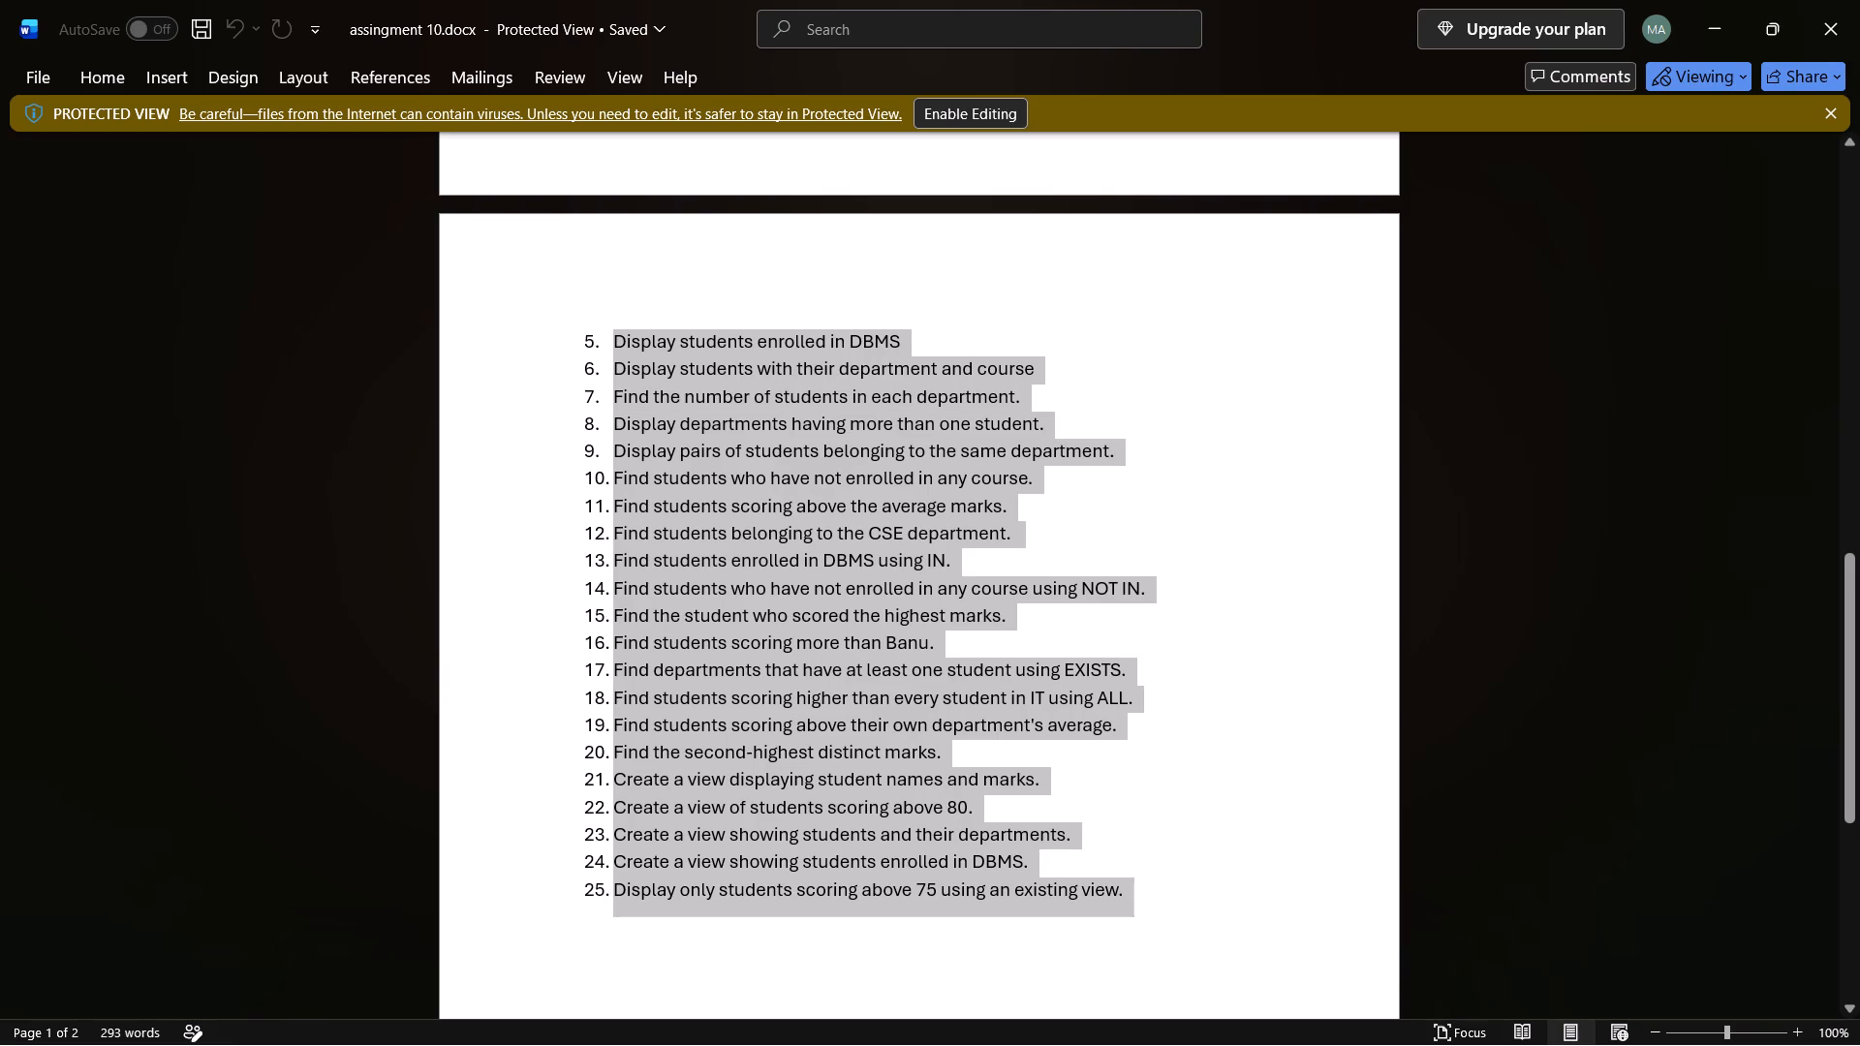
{"action": "key", "text": "ctrl+c"}
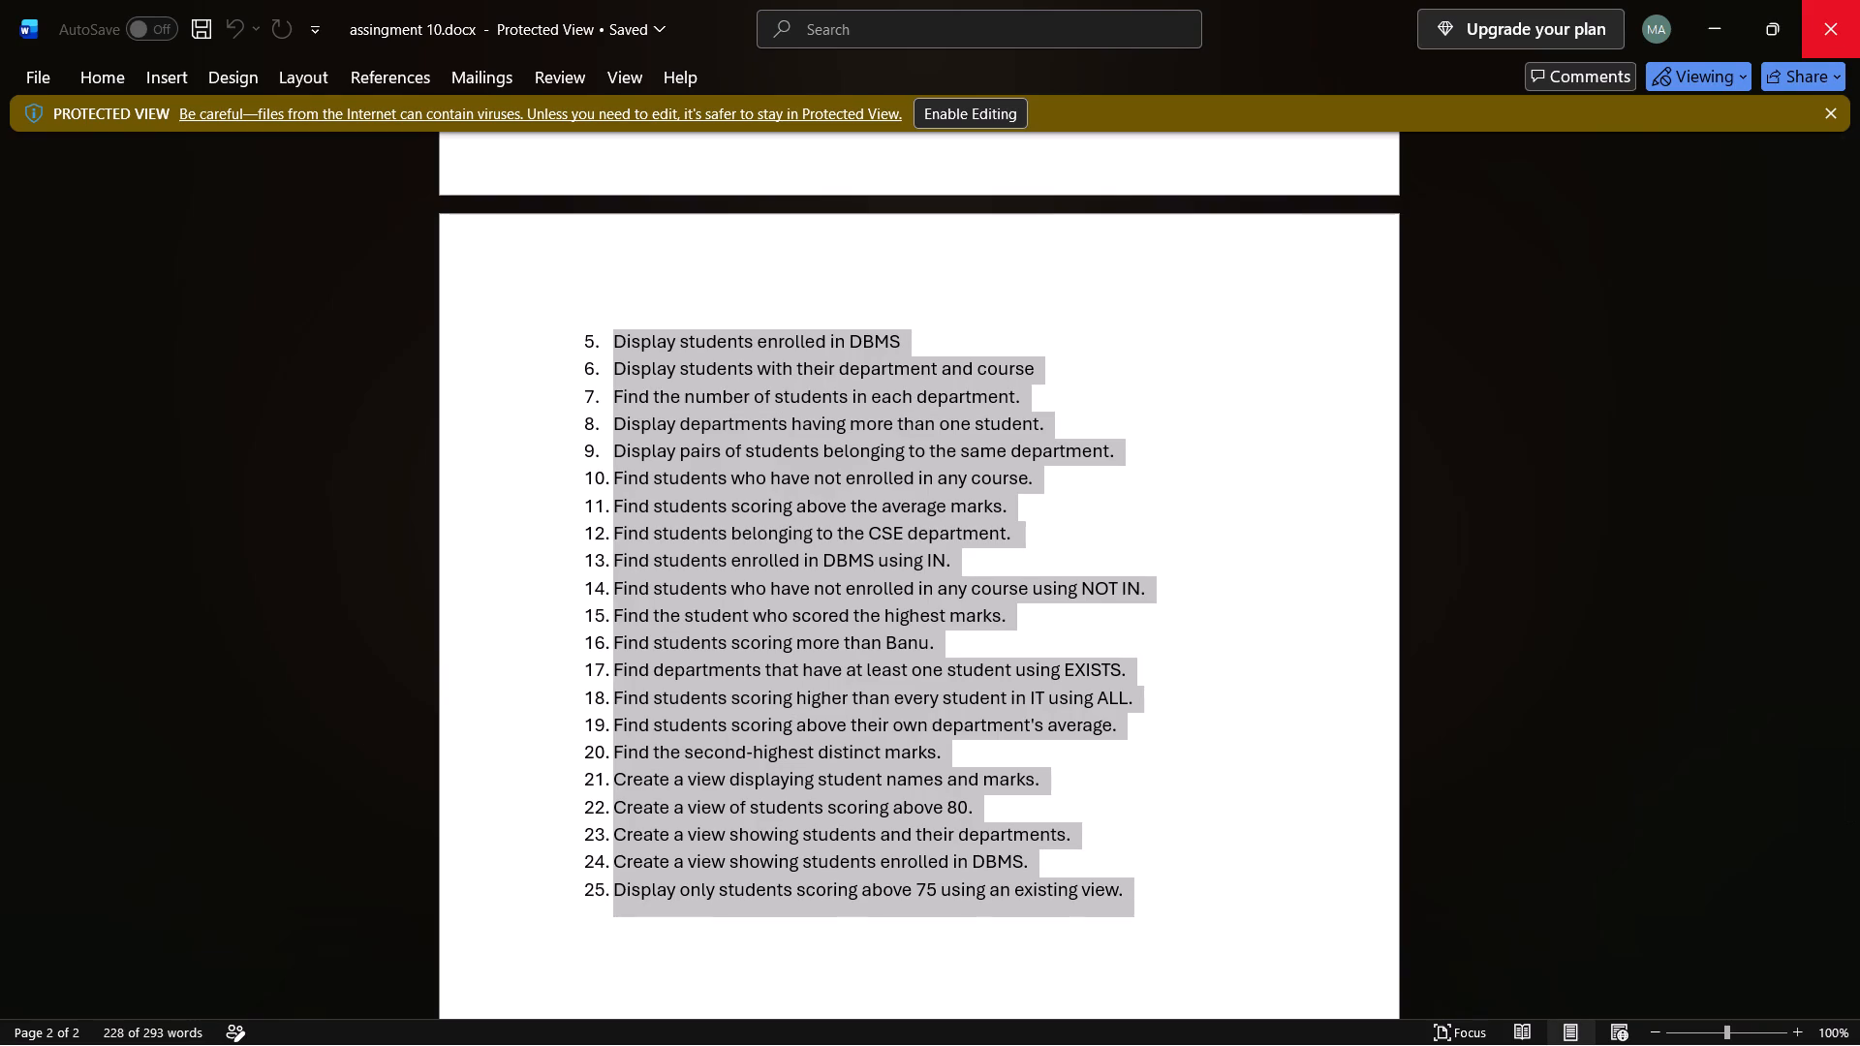
{"action": "left_click", "coordinate": [1859, 18]}
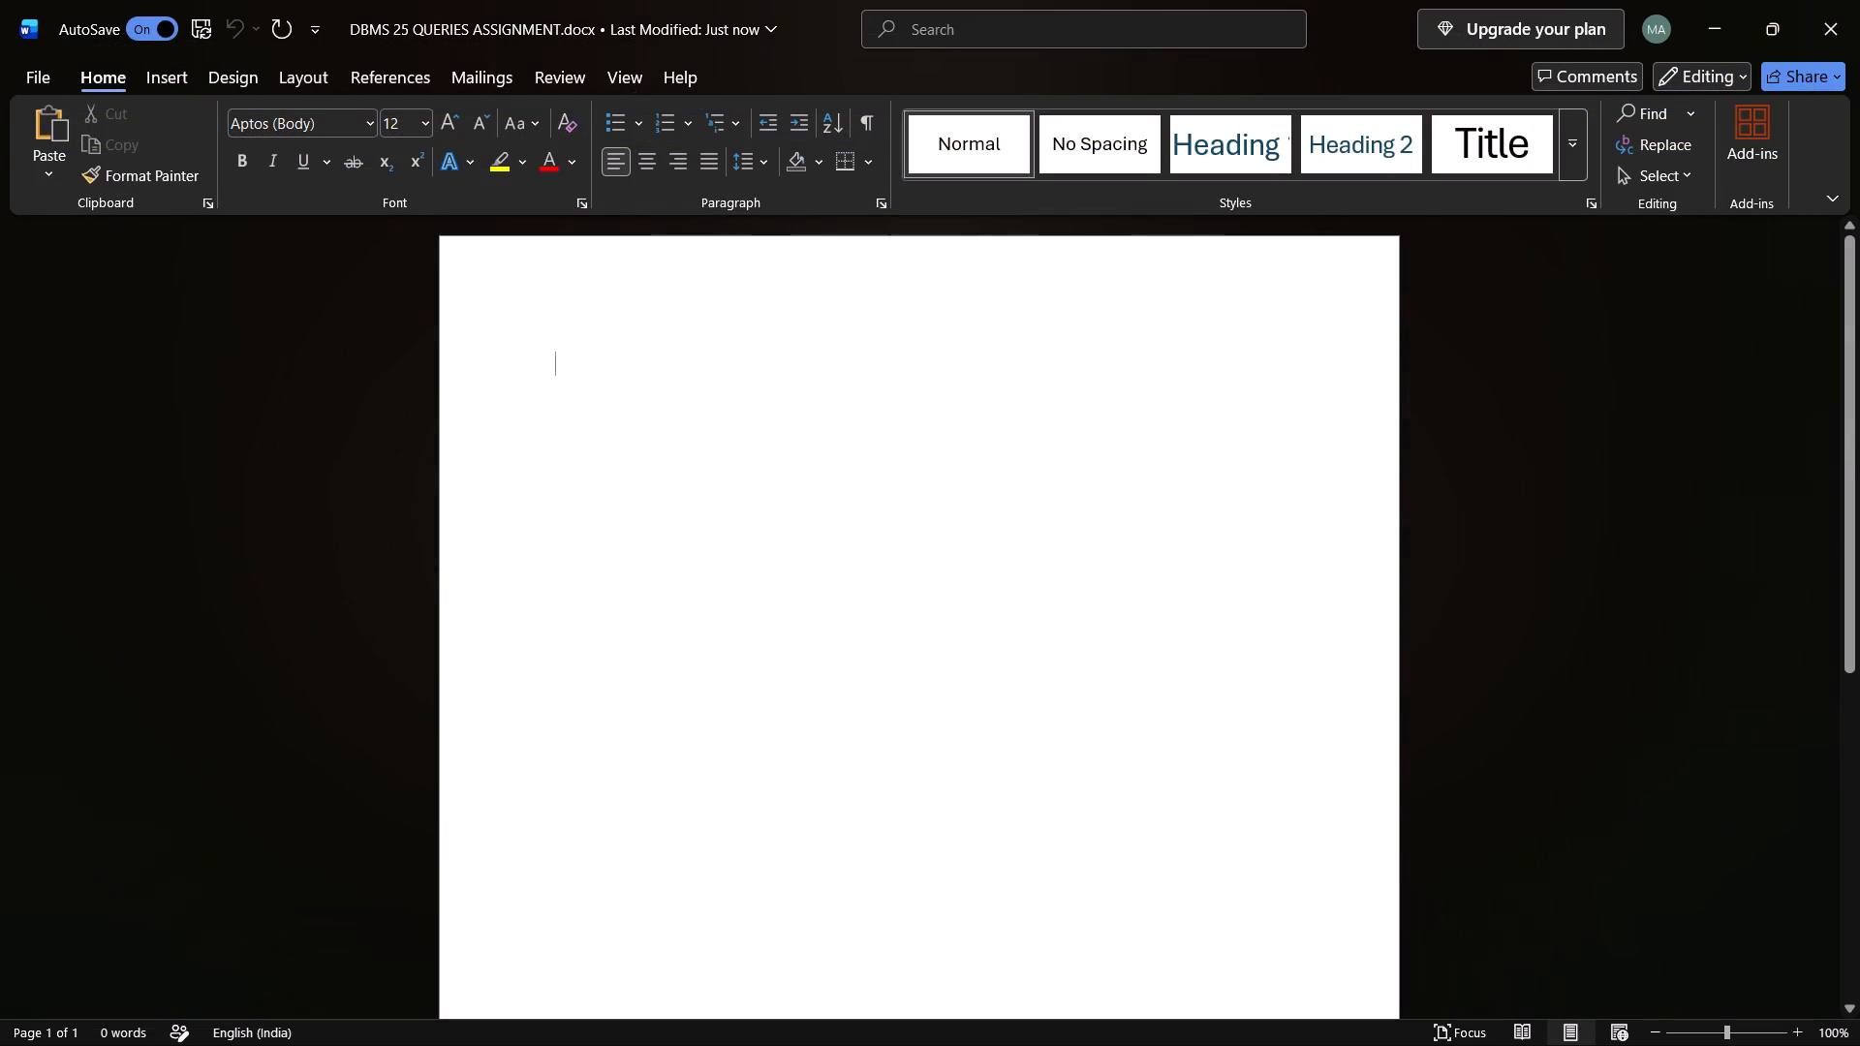
Paste the copied questions list into the empty DBMS 25 QUERIES ASSIGNMENT document.
{"action": "key", "text": "ctrl+v"}
{"action": "scroll", "coordinate": [705, 422], "scroll_direction": "up", "scroll_amount": 9}
{"action": "scroll", "coordinate": [705, 422], "scroll_direction": "down", "scroll_amount": 1}
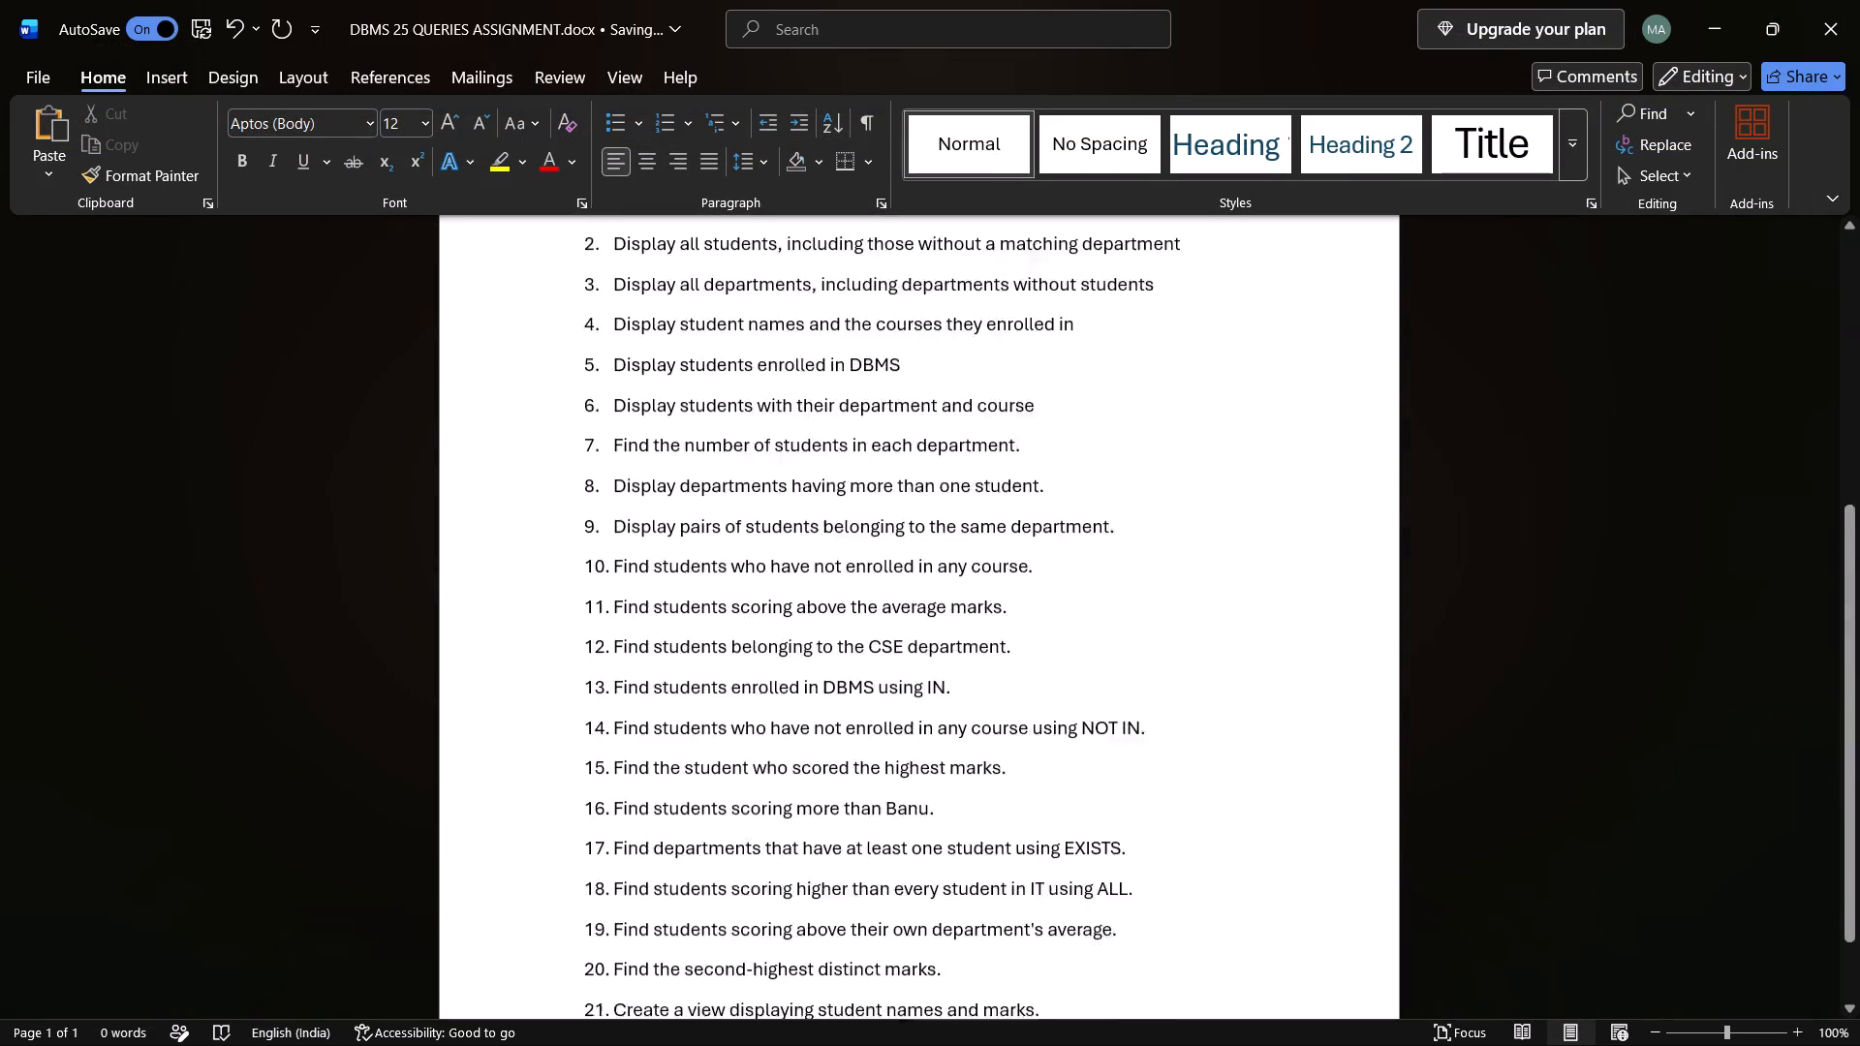
{"action": "scroll", "coordinate": [705, 422], "scroll_direction": "down", "scroll_amount": 5}
{"action": "scroll", "coordinate": [674, 714], "scroll_direction": "down", "scroll_amount": 2}
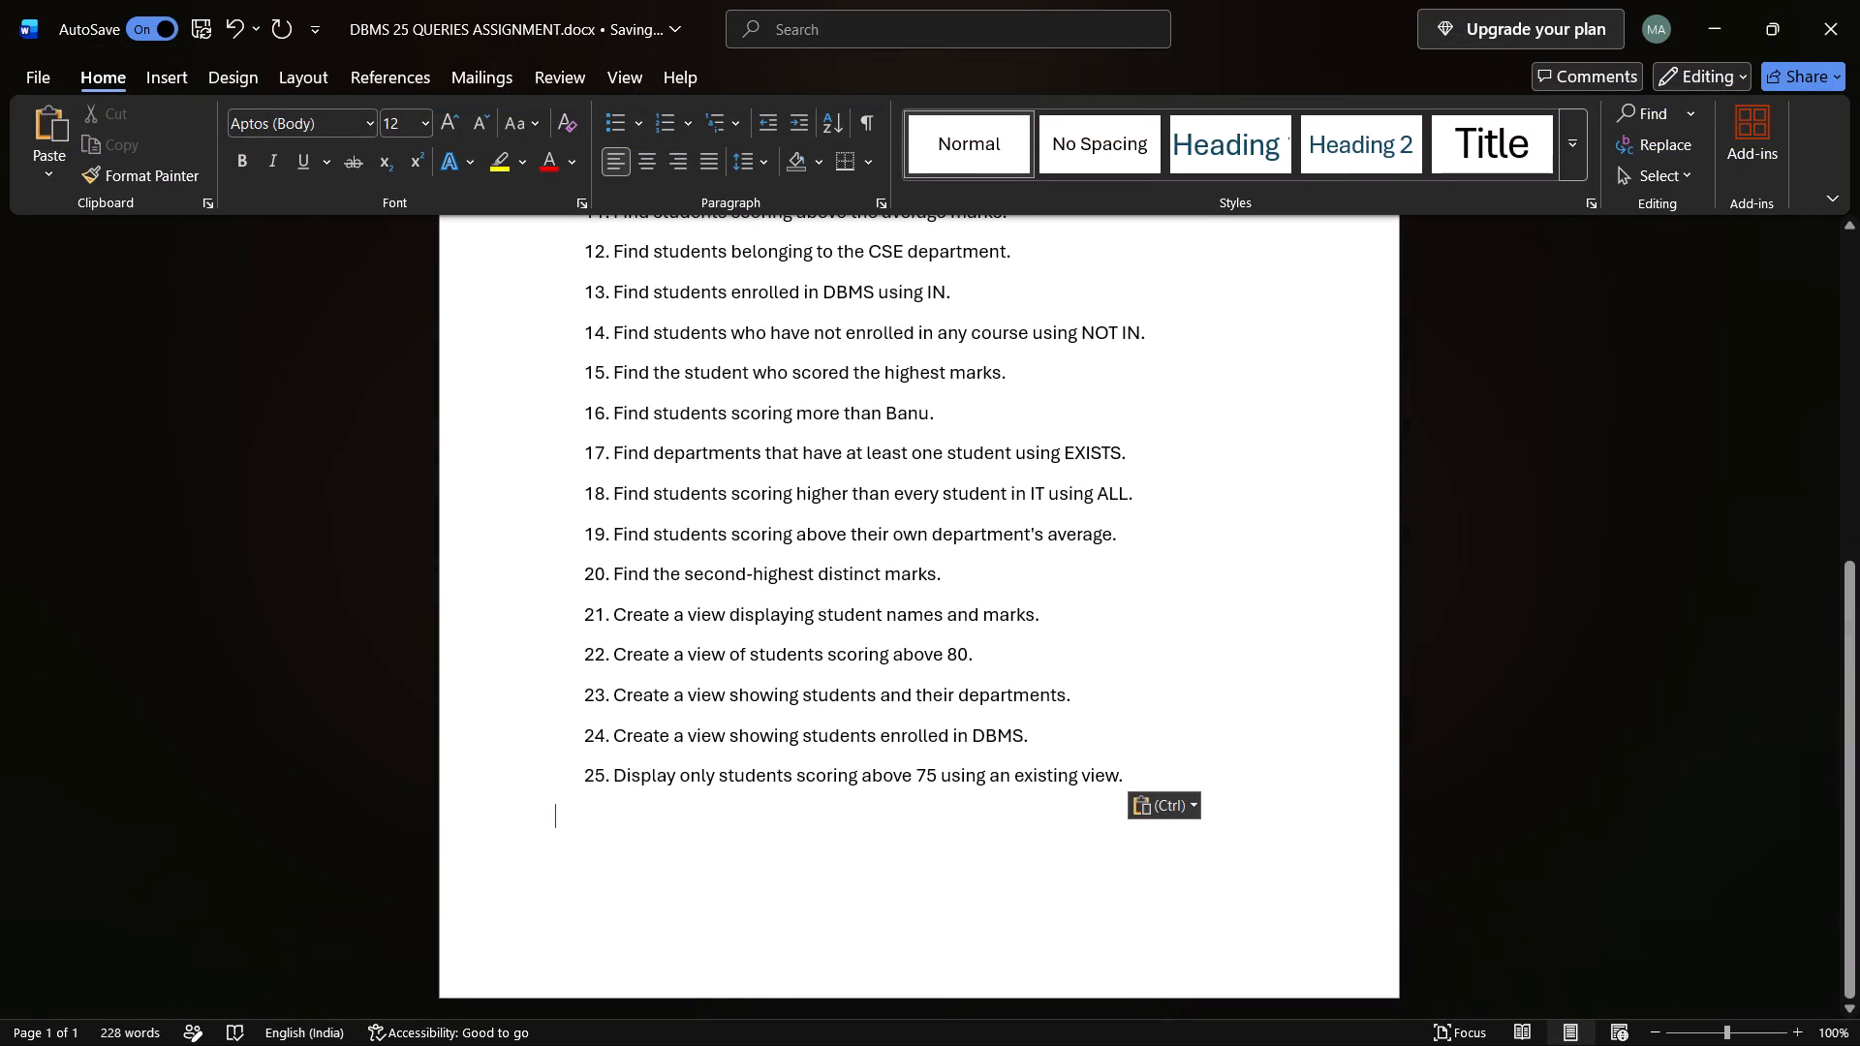
Add a long run of blank lines after query 25 to extend the document over several further pages.
{"action": "key", "text": "Return"}
{"action": "key", "text": "Return"}
{"action": "key", "text": "Return"}
{"action": "key", "text": "Return"}
{"action": "key", "text": "Return"}
{"action": "key", "text": "Return"}
{"action": "key", "text": "Return"}
{"action": "key", "text": "Return"}
{"action": "key", "text": "Return"}
{"action": "key", "text": "Return"}
{"action": "key", "text": "Return"}
{"action": "key", "text": "Return"}
{"action": "key", "text": "Return"}
{"action": "key", "text": "Return"}
{"action": "key", "text": "Return"}
{"action": "key", "text": "Return"}
{"action": "key", "text": "Return"}
{"action": "key", "text": "Return"}
{"action": "key", "text": "Return"}
{"action": "key", "text": "Return"}
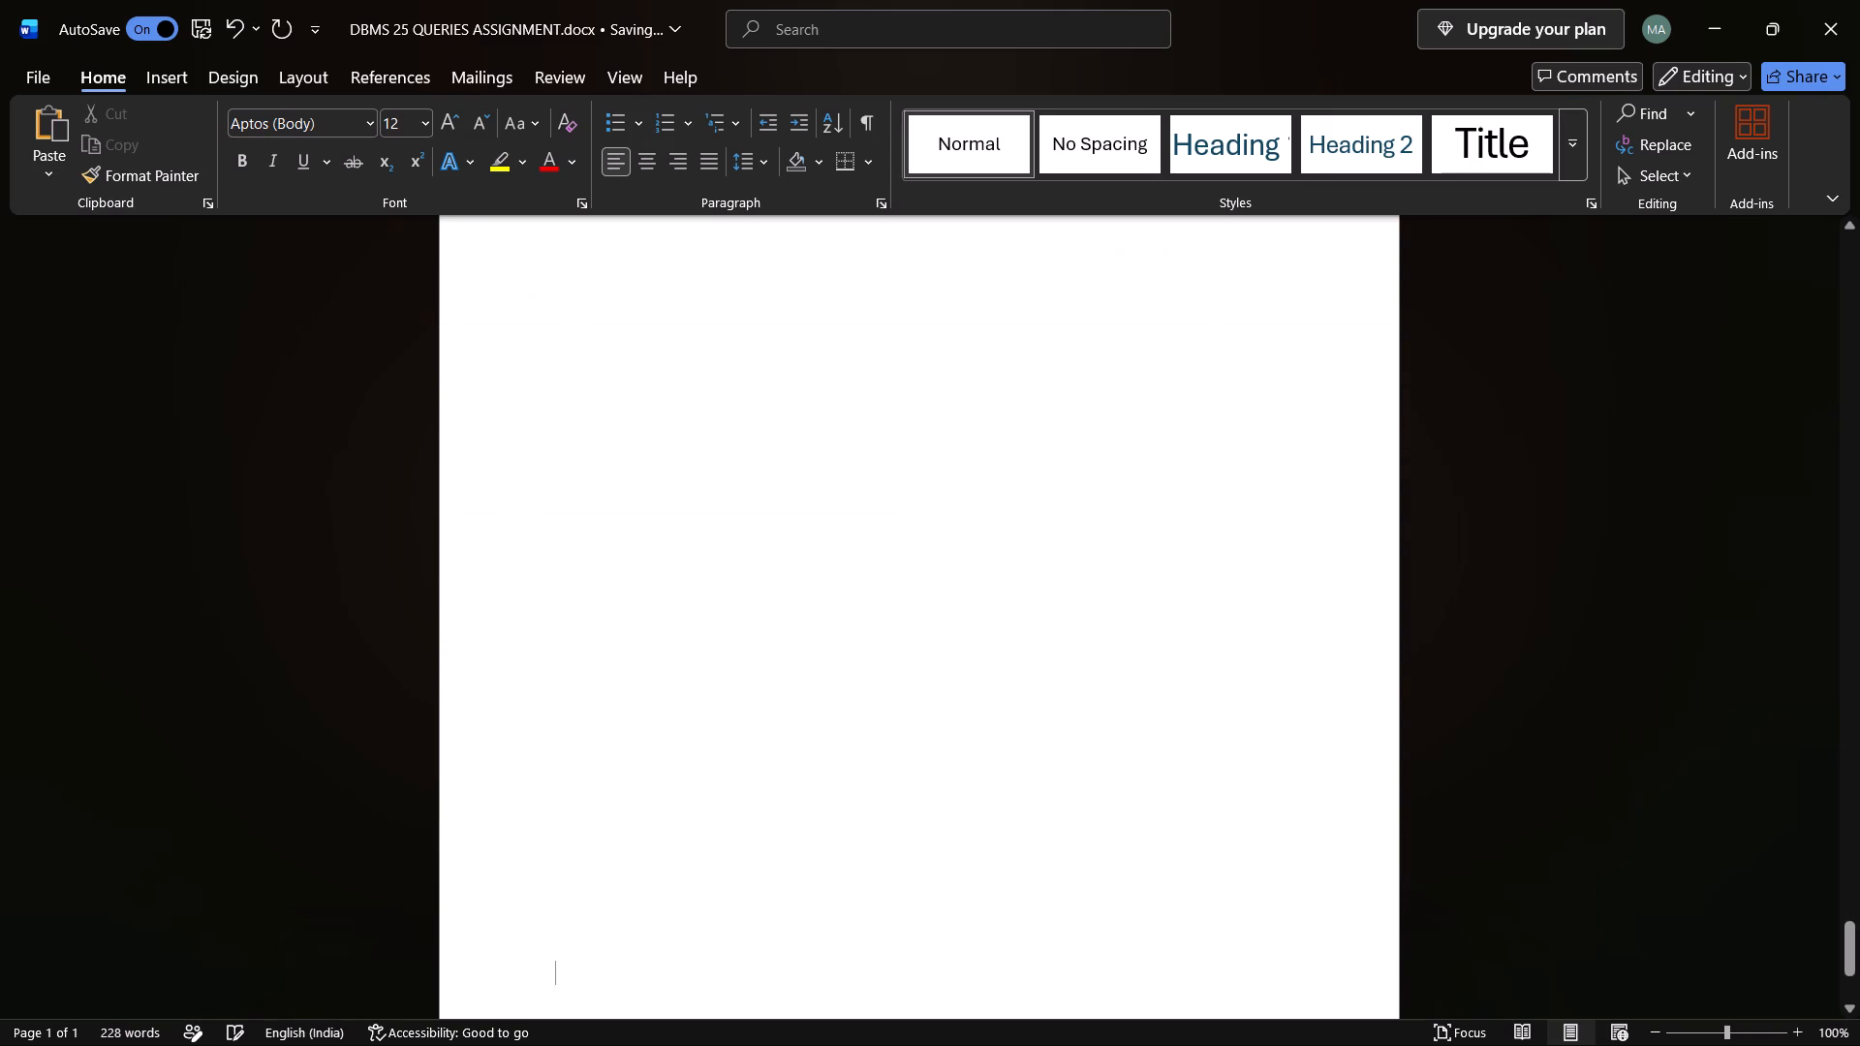
Insert the picture Screenshot 2026-11-05 115136.png from the Gallery at the top of the second page.
{"action": "scroll", "coordinate": [600, 807], "scroll_direction": "up", "scroll_amount": 19}
{"action": "scroll", "coordinate": [600, 807], "scroll_direction": "down", "scroll_amount": 3}
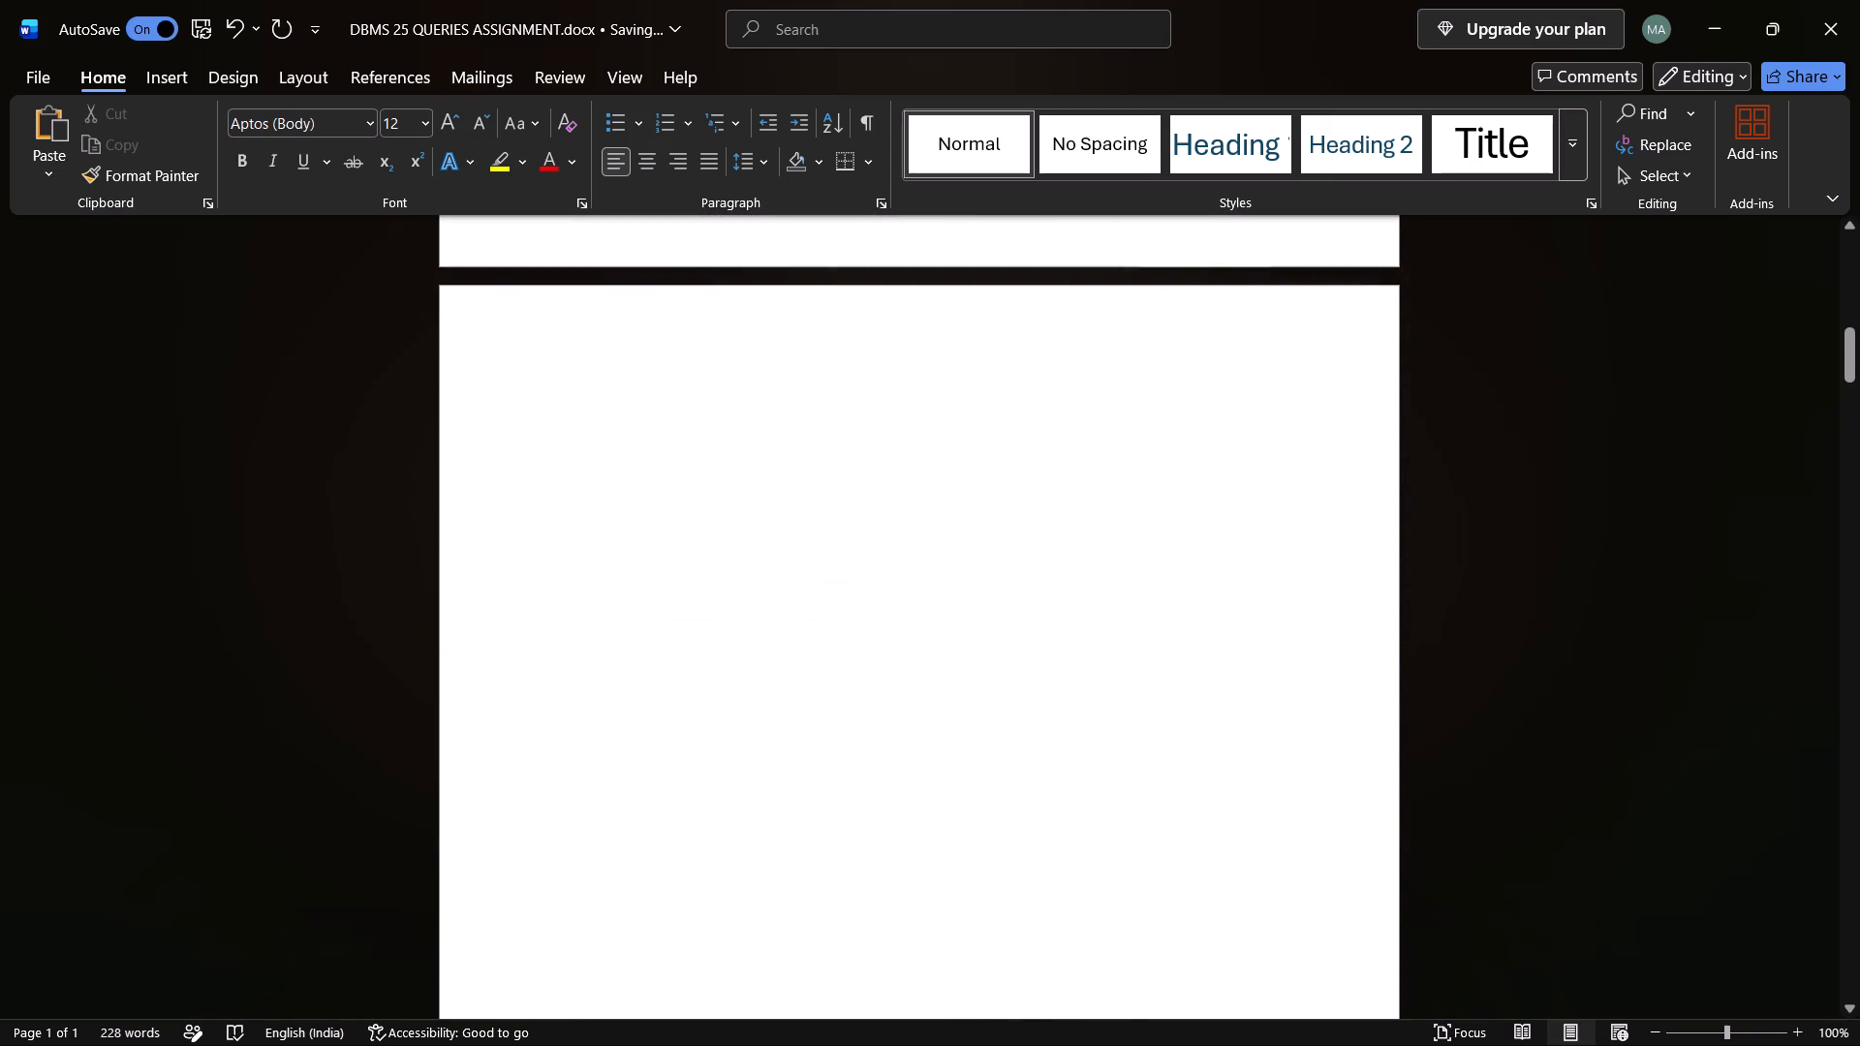
{"action": "left_click", "coordinate": [599, 342]}
{"action": "left_click_drag", "start_coordinate": [599, 342], "coordinate": [214, 103]}
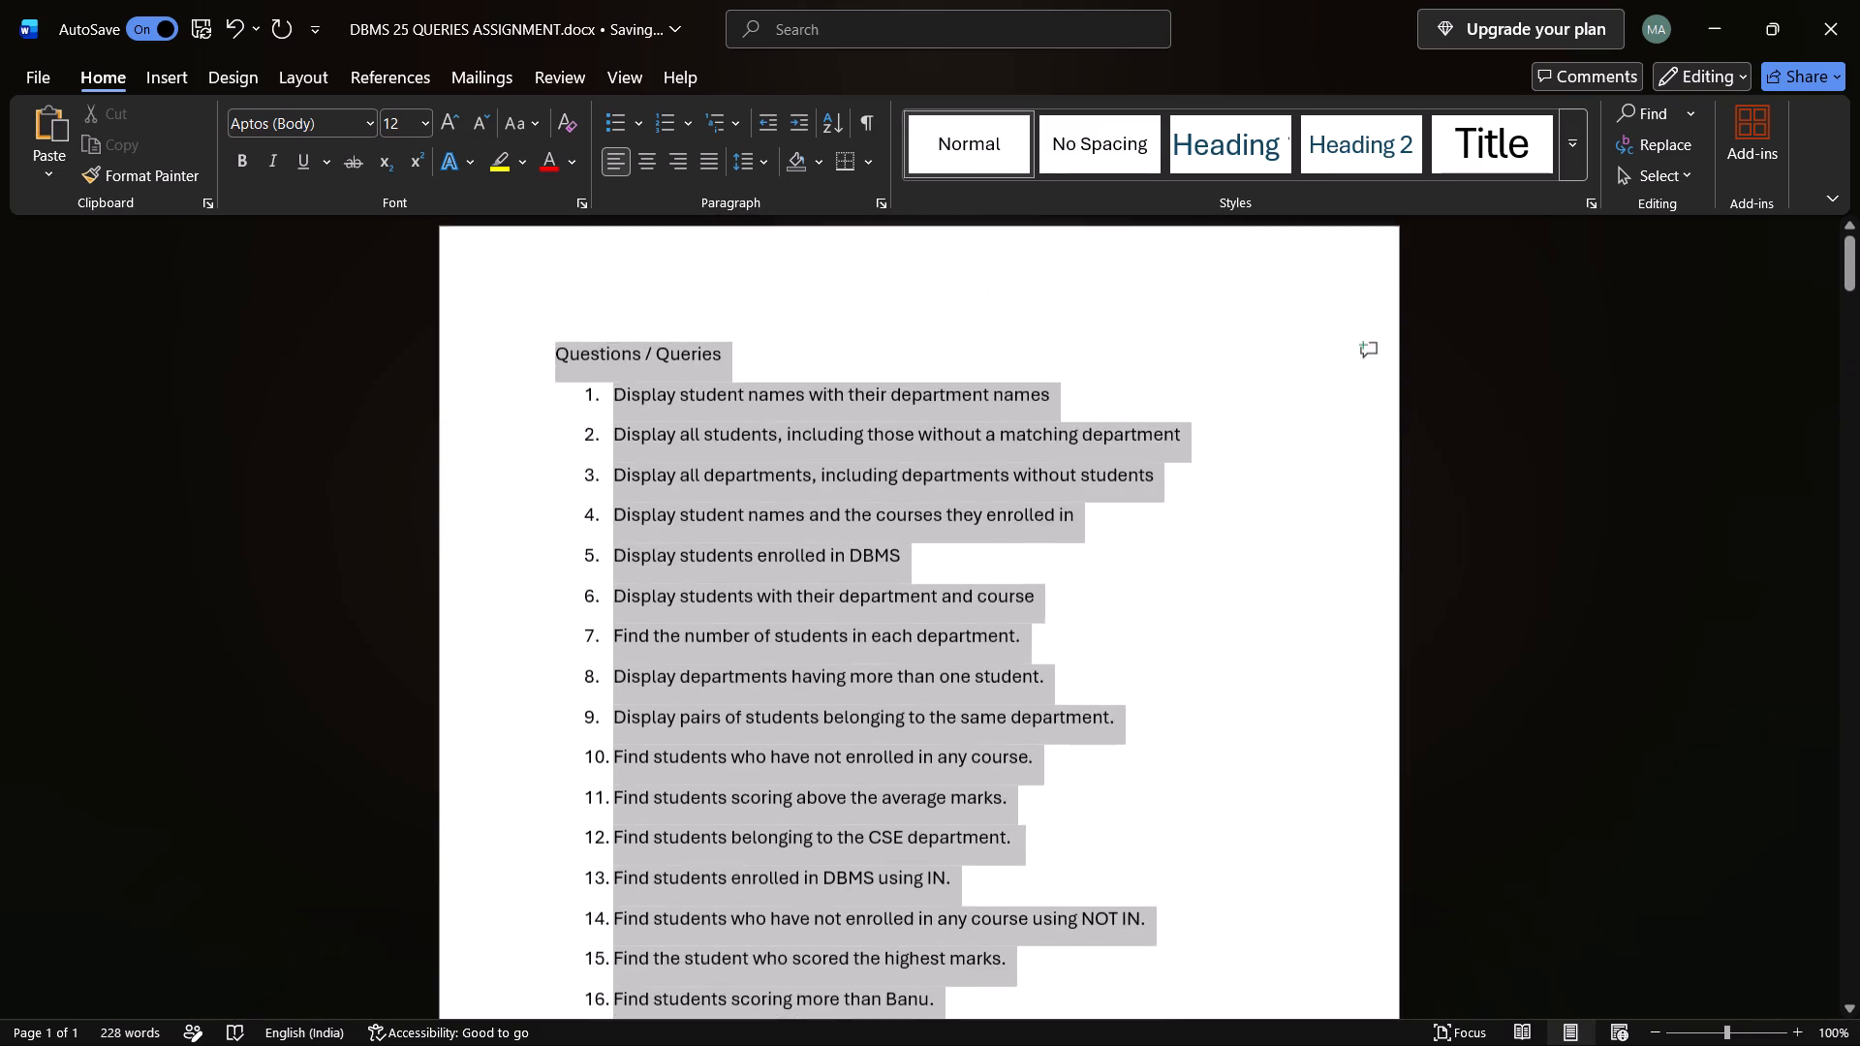
{"action": "left_click_drag", "start_coordinate": [214, 103], "coordinate": [928, 695]}
{"action": "scroll", "coordinate": [928, 695], "scroll_direction": "down", "scroll_amount": 3}
{"action": "left_click", "coordinate": [646, 613]}
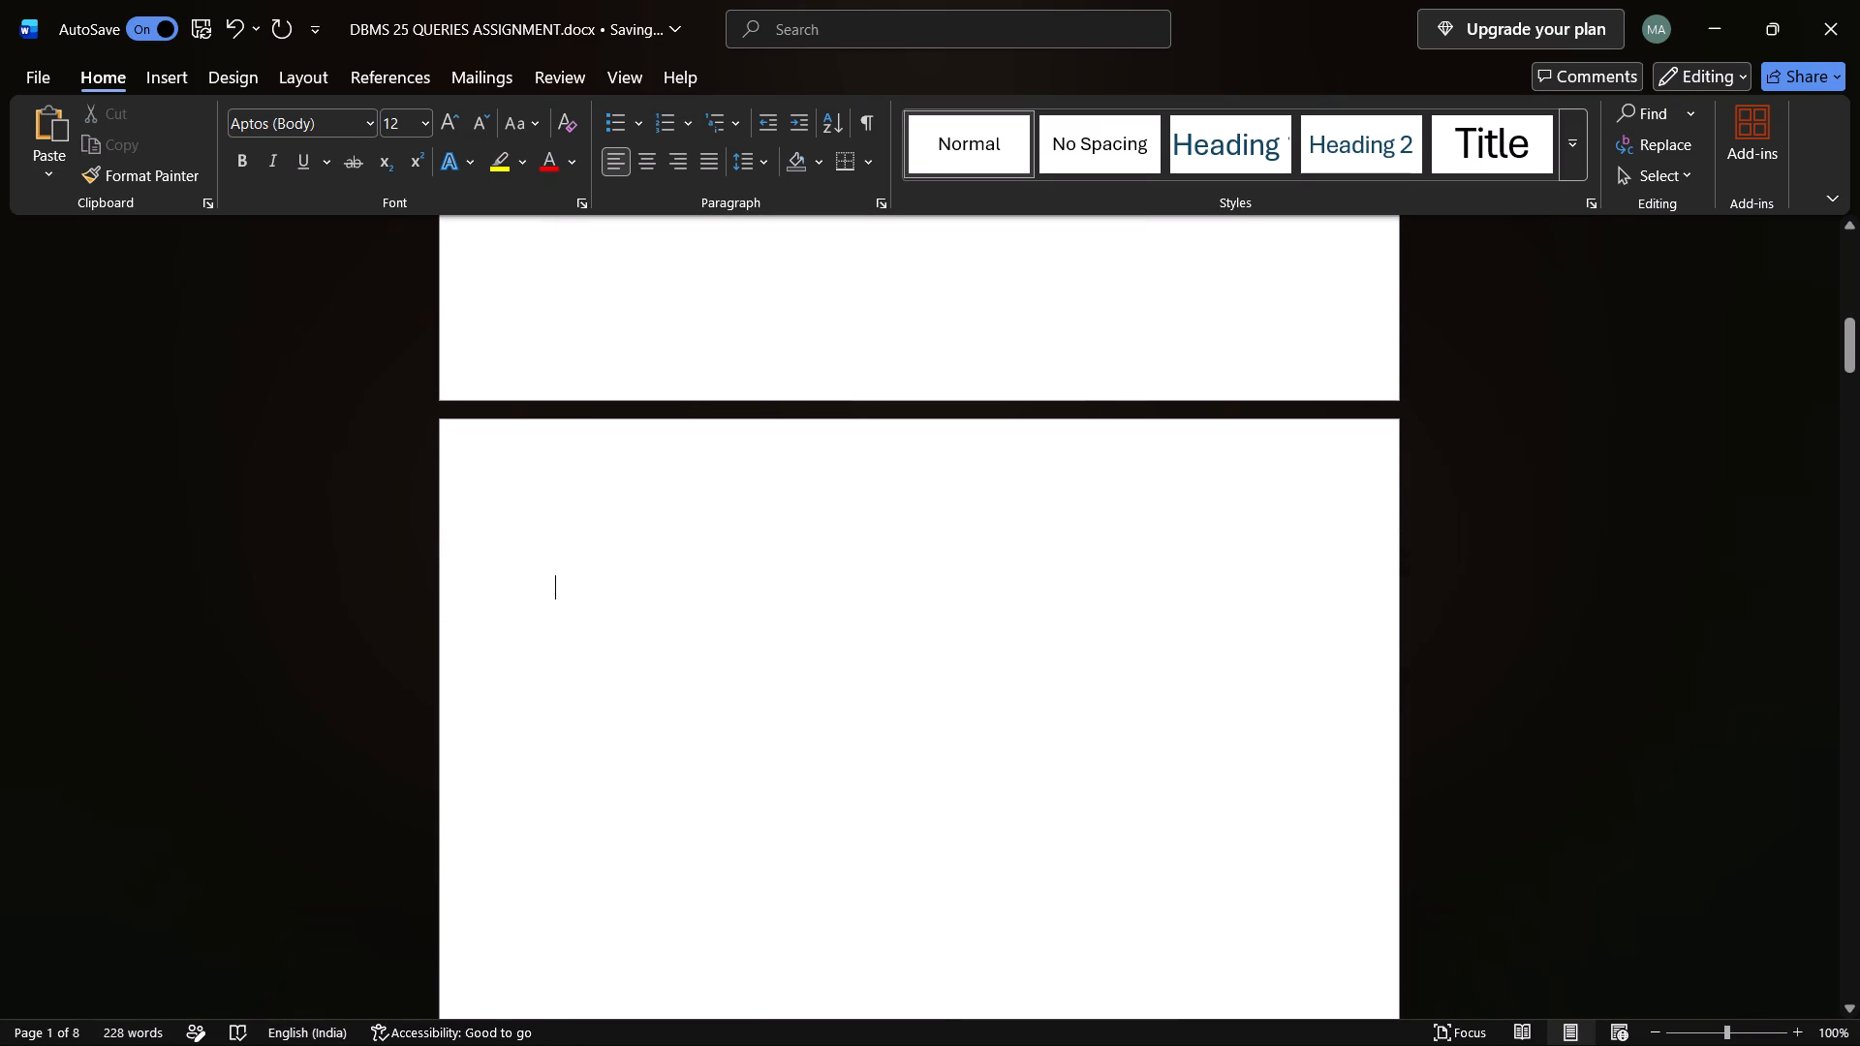
{"action": "left_click", "coordinate": [598, 524]}
{"action": "left_click", "coordinate": [598, 524]}
{"action": "left_click_drag", "start_coordinate": [598, 524], "coordinate": [581, 500]}
{"action": "left_click", "coordinate": [581, 500]}
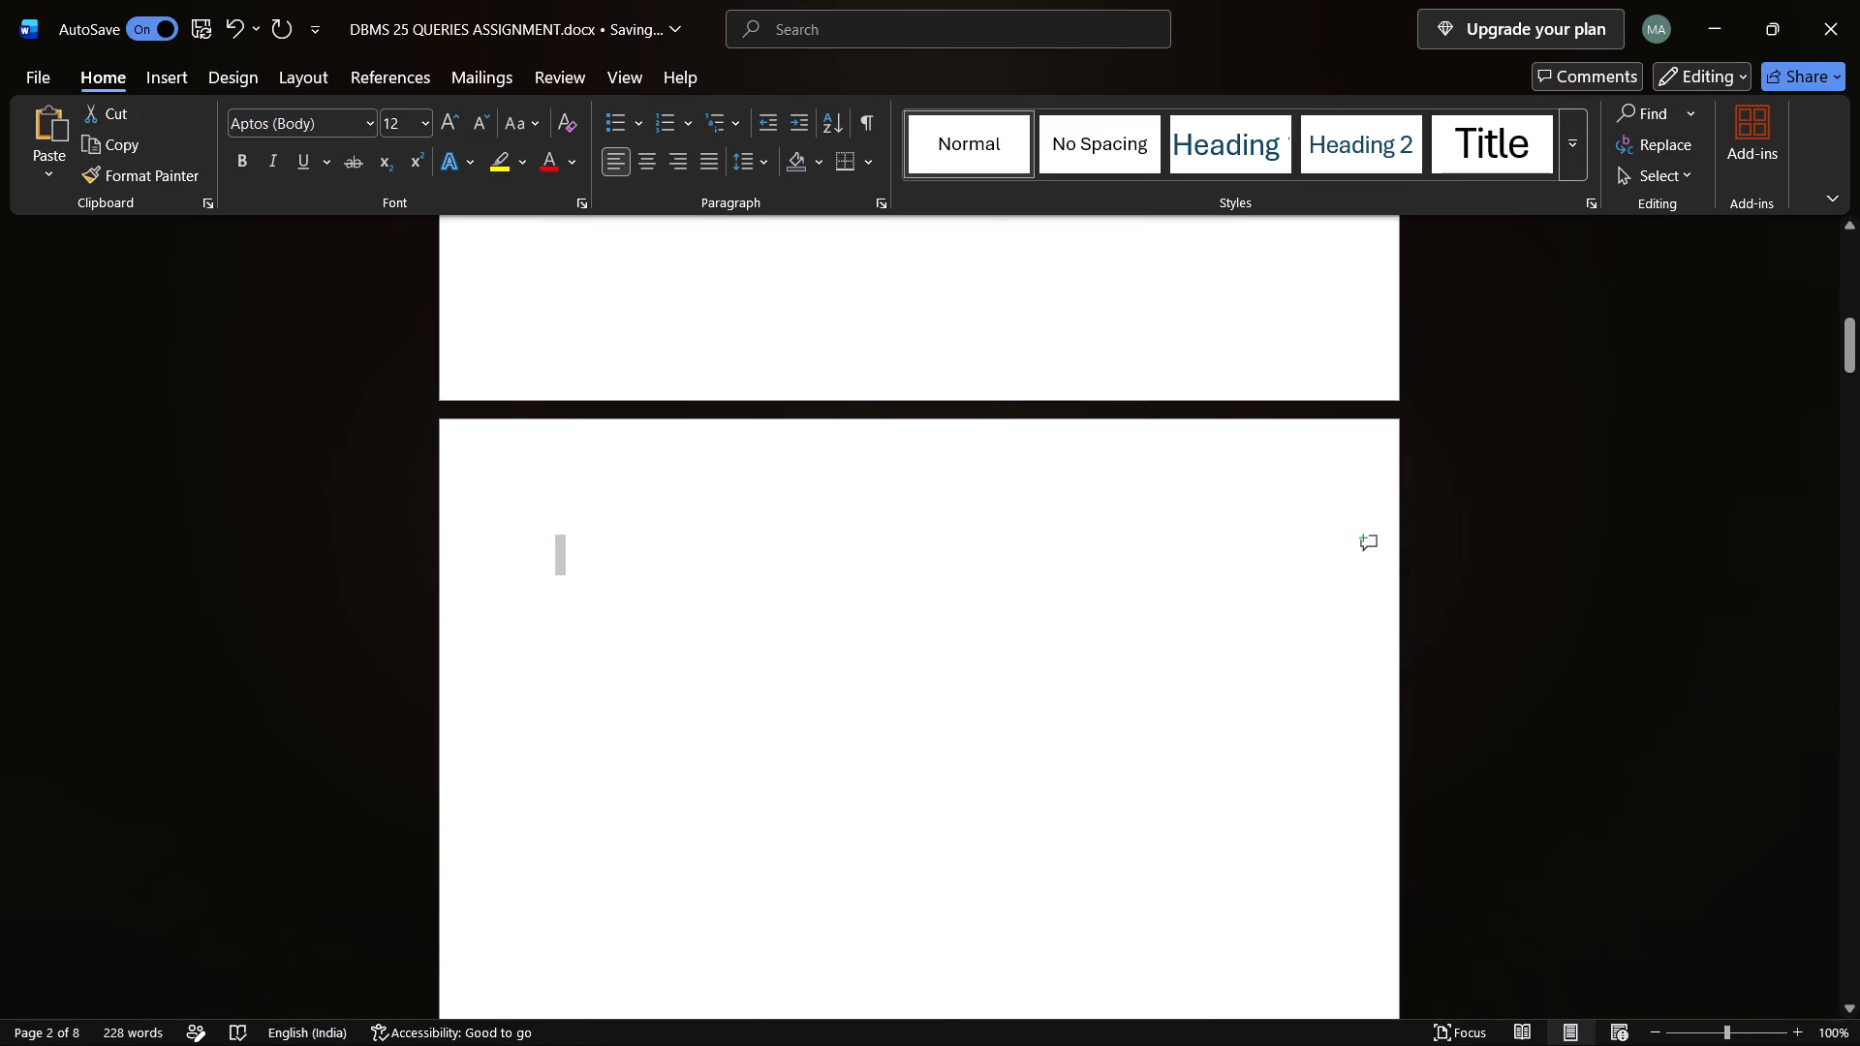
{"action": "left_click", "coordinate": [168, 81]}
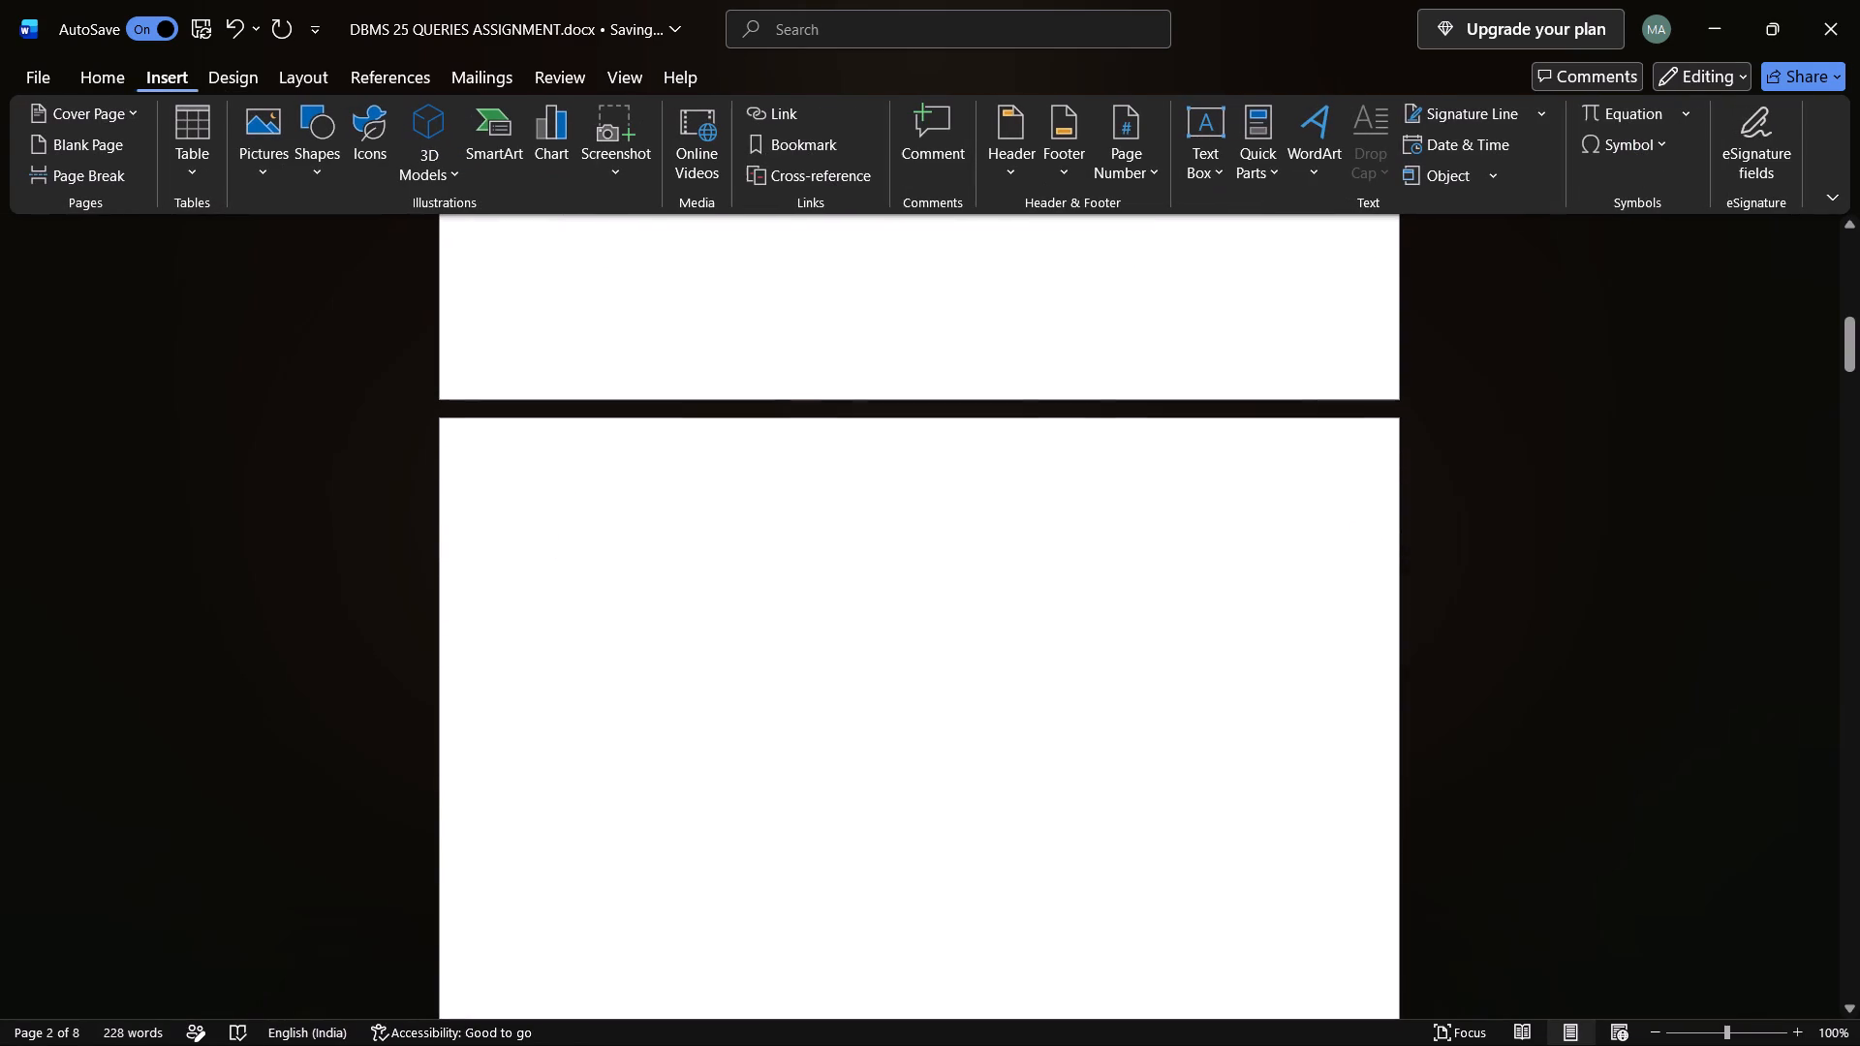
{"action": "left_click", "coordinate": [251, 162]}
{"action": "left_click", "coordinate": [306, 246]}
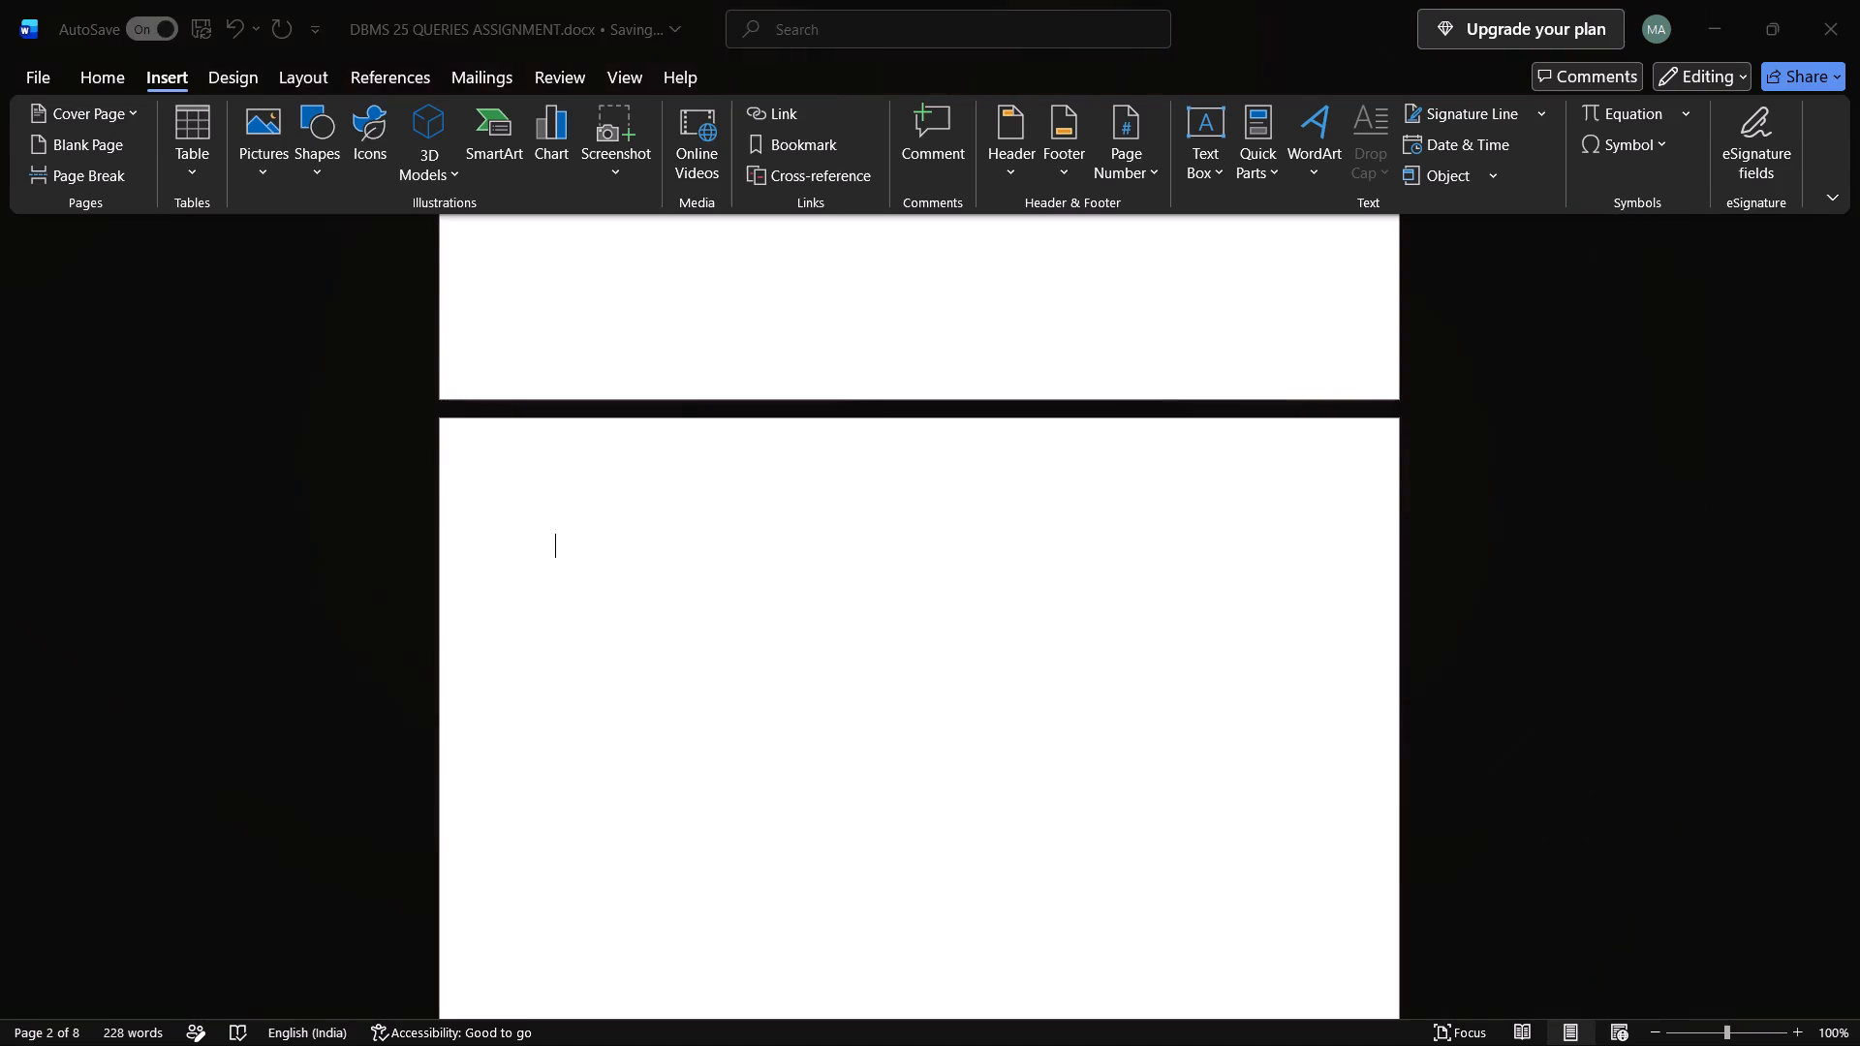
{"action": "scroll", "coordinate": [88, 174], "scroll_direction": "up", "scroll_amount": 1}
{"action": "left_click", "coordinate": [61, 206]}
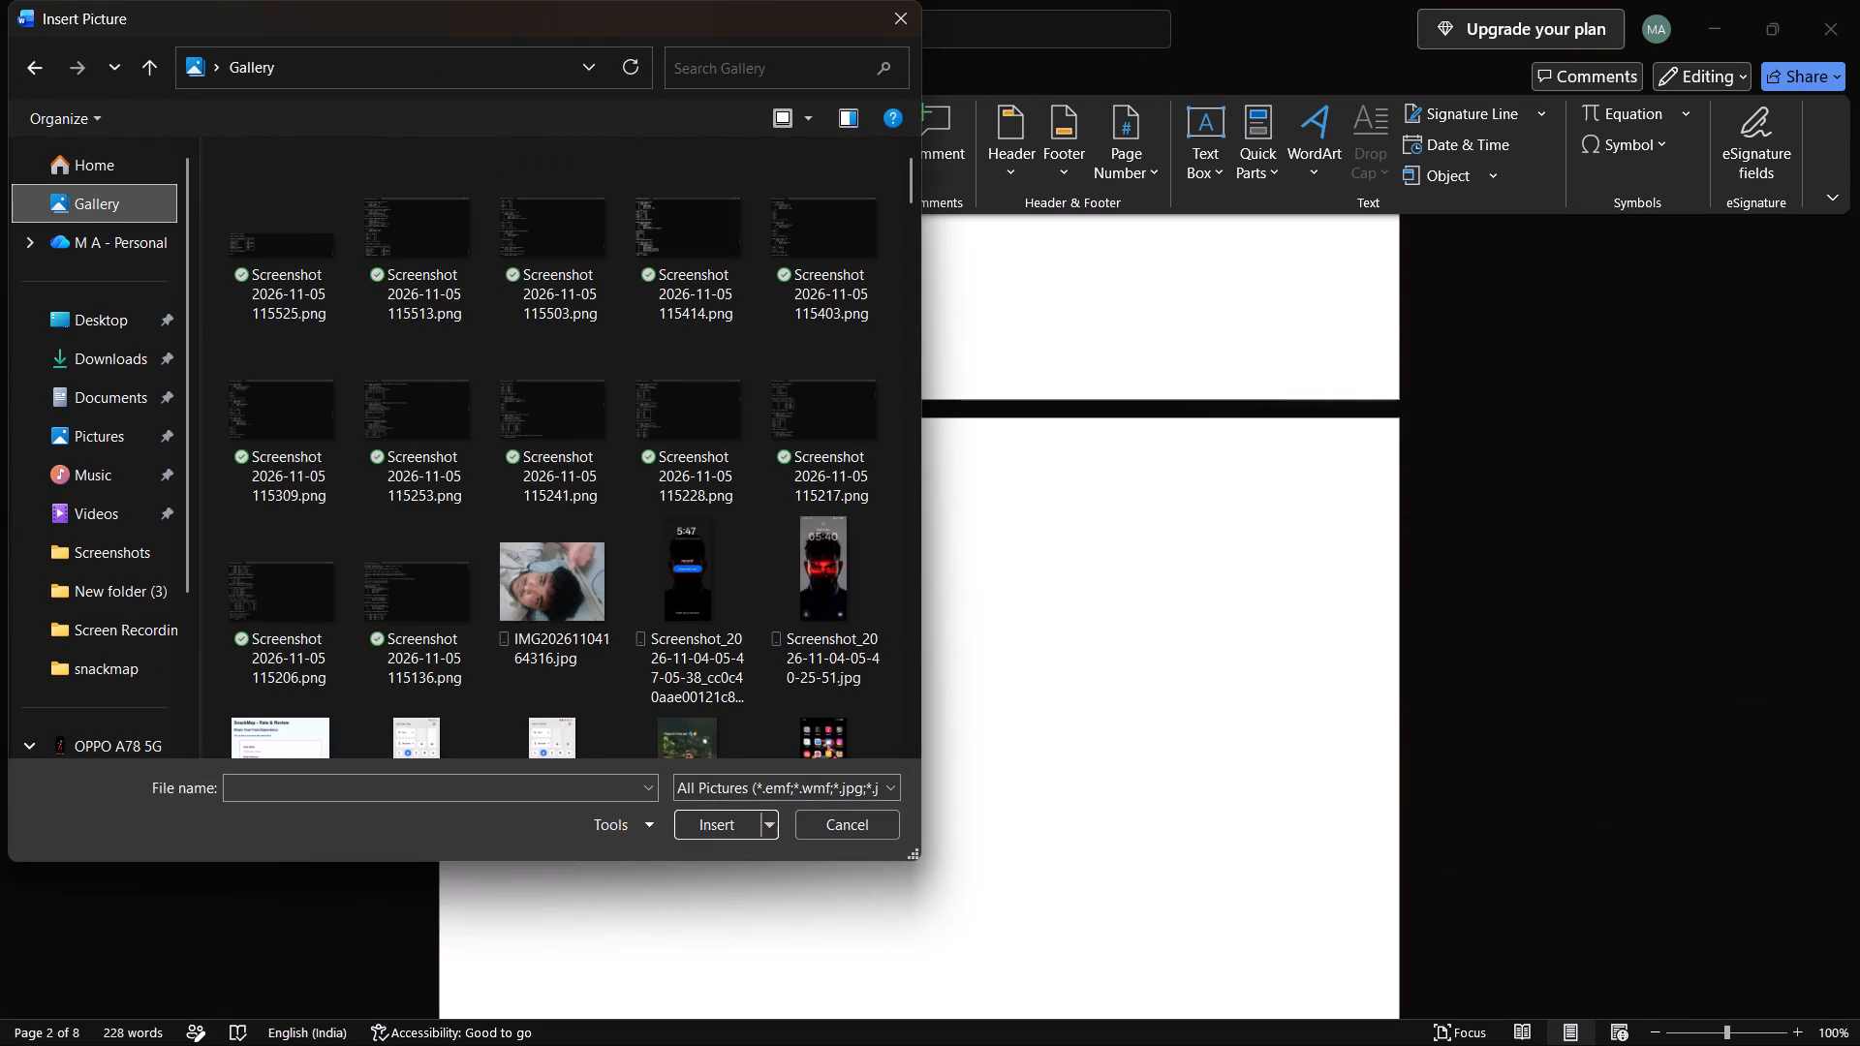
{"action": "double_click", "coordinate": [416, 604]}
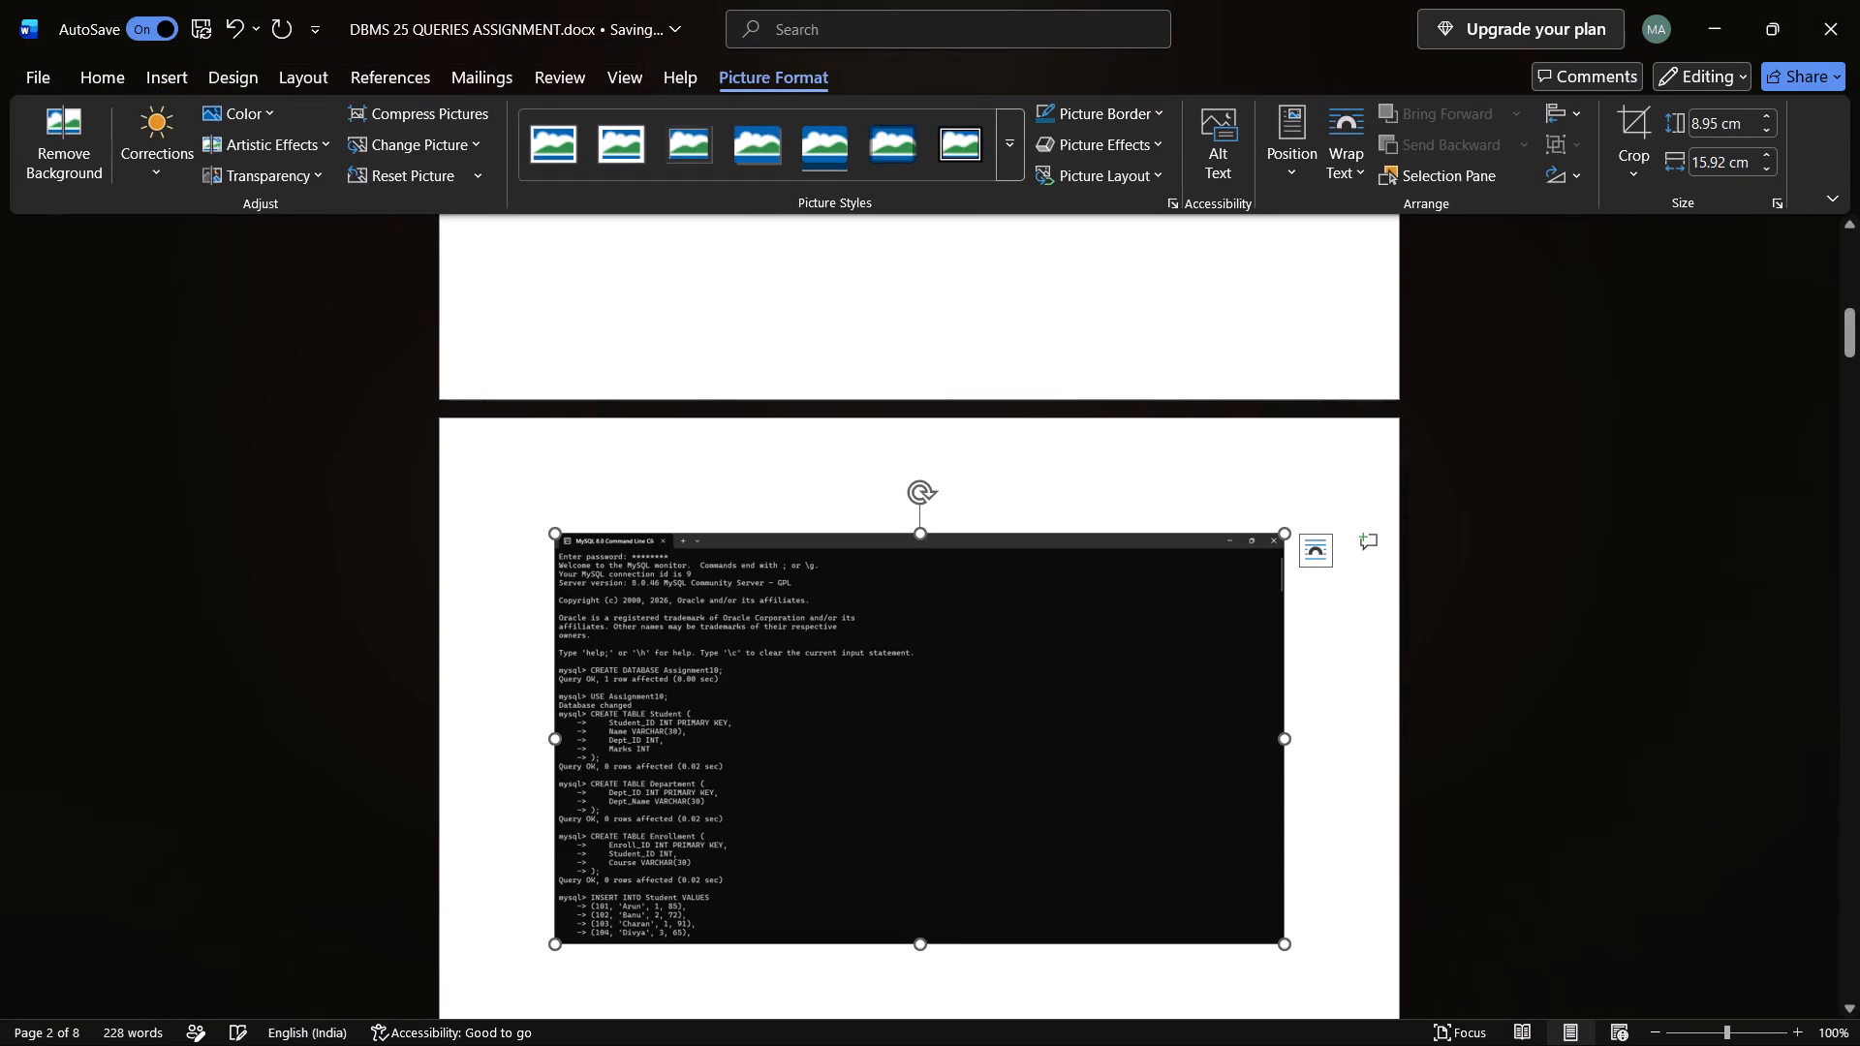
Insert Screenshot 2026-11-05 115206.png from the Gallery below the first screenshot on the second page.
{"action": "scroll", "coordinate": [439, 612], "scroll_direction": "down", "scroll_amount": 4}
{"action": "left_click", "coordinate": [707, 341]}
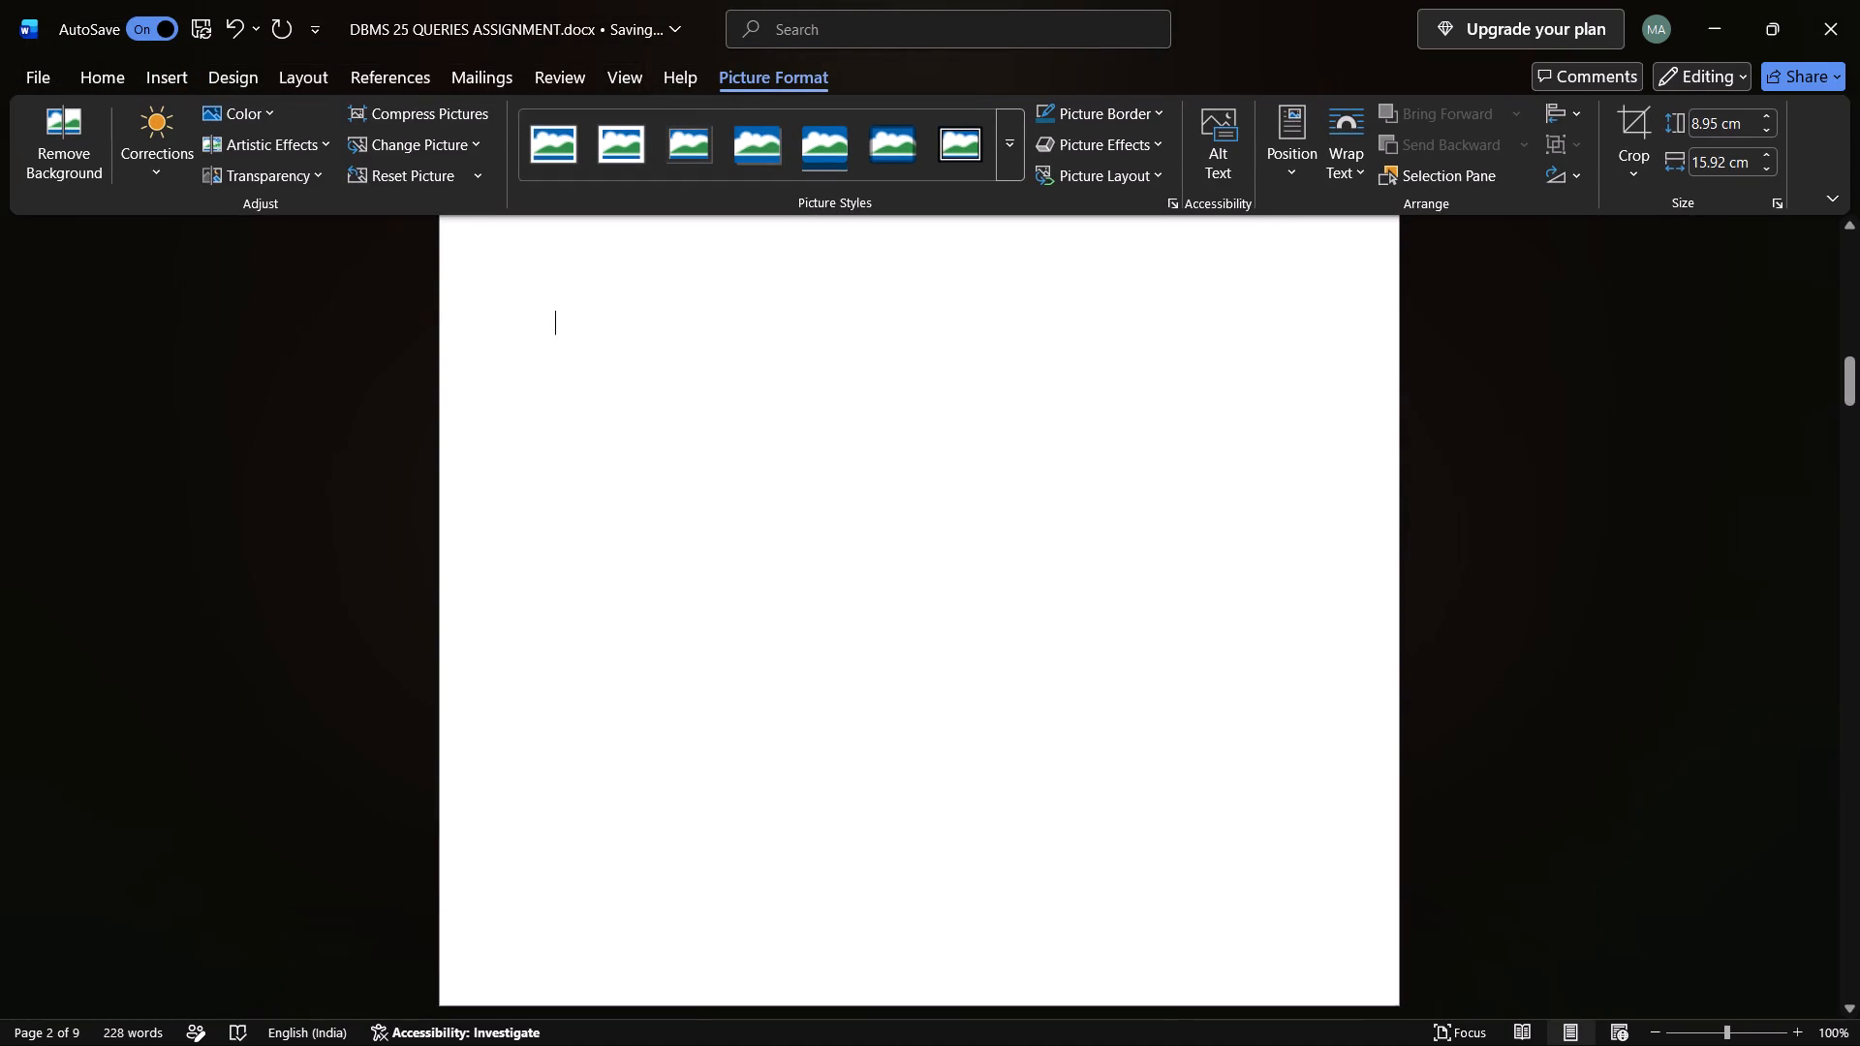
{"action": "scroll", "coordinate": [707, 341], "scroll_direction": "up", "scroll_amount": 1}
{"action": "left_click", "coordinate": [172, 76]}
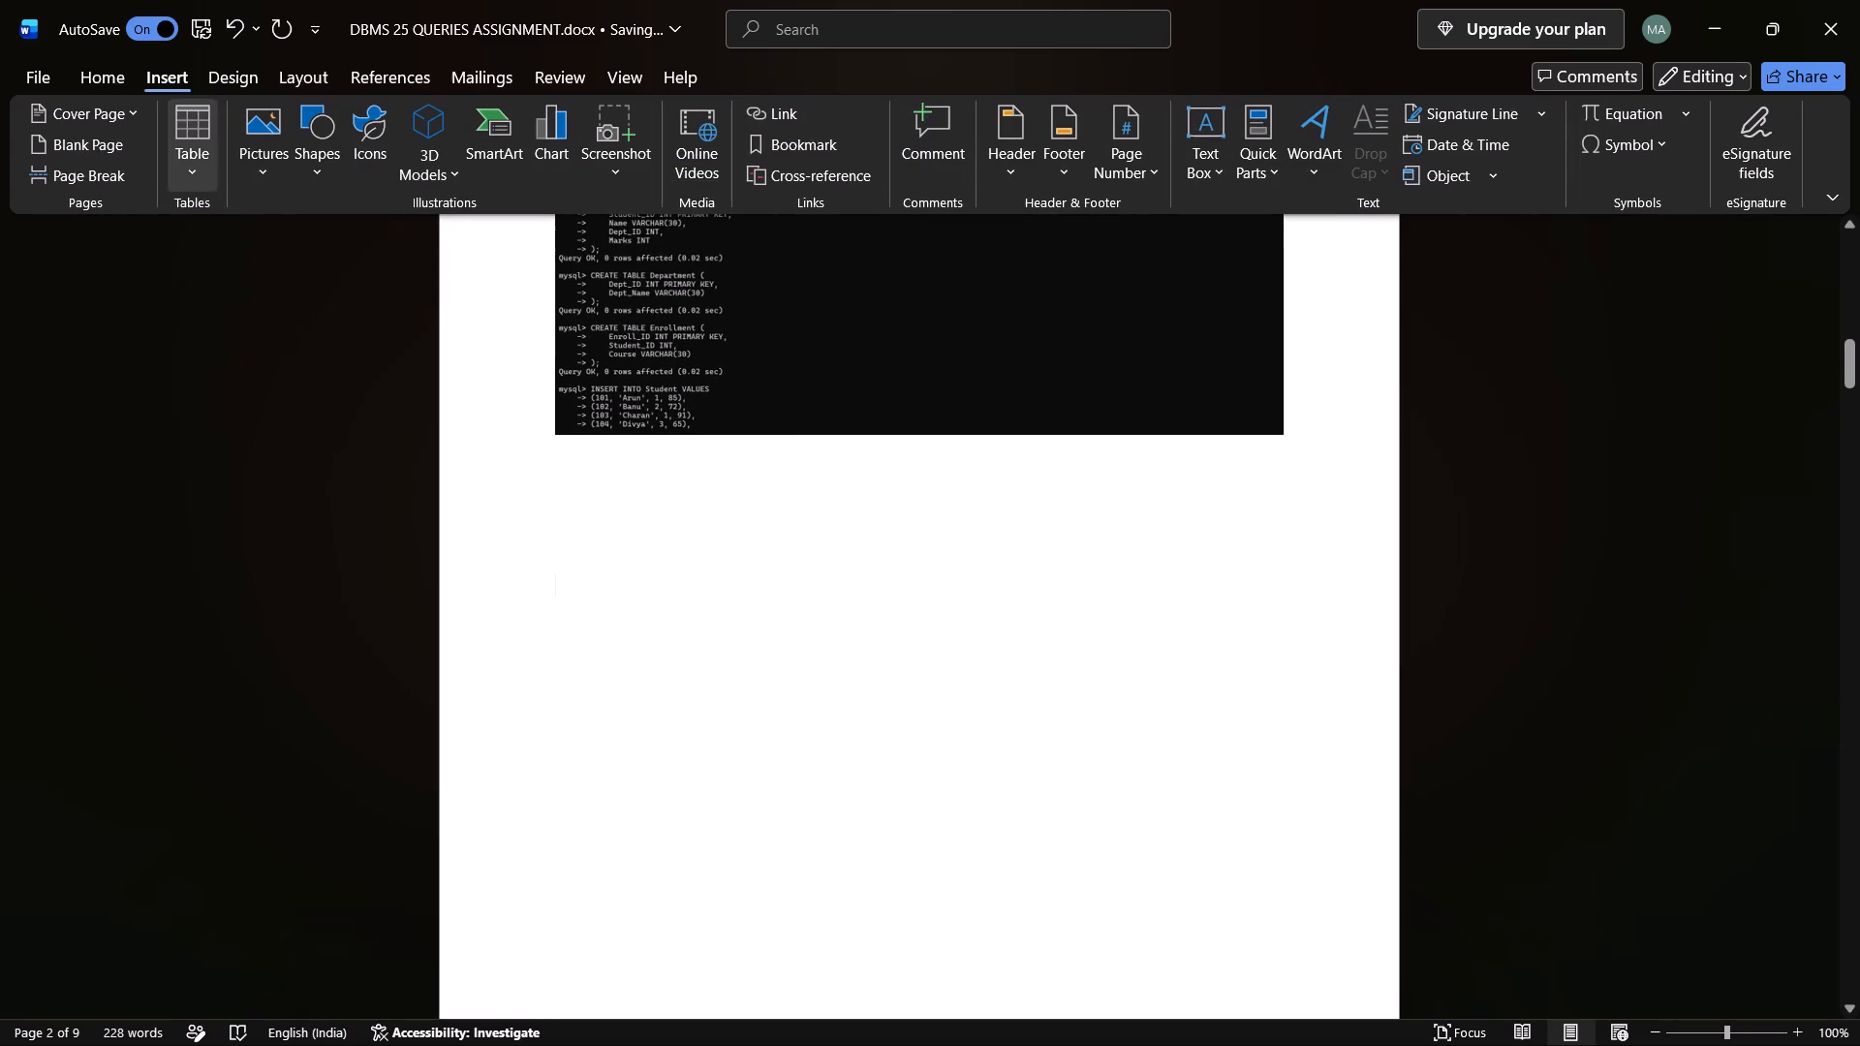
{"action": "left_click", "coordinate": [240, 160]}
{"action": "left_click", "coordinate": [309, 249]}
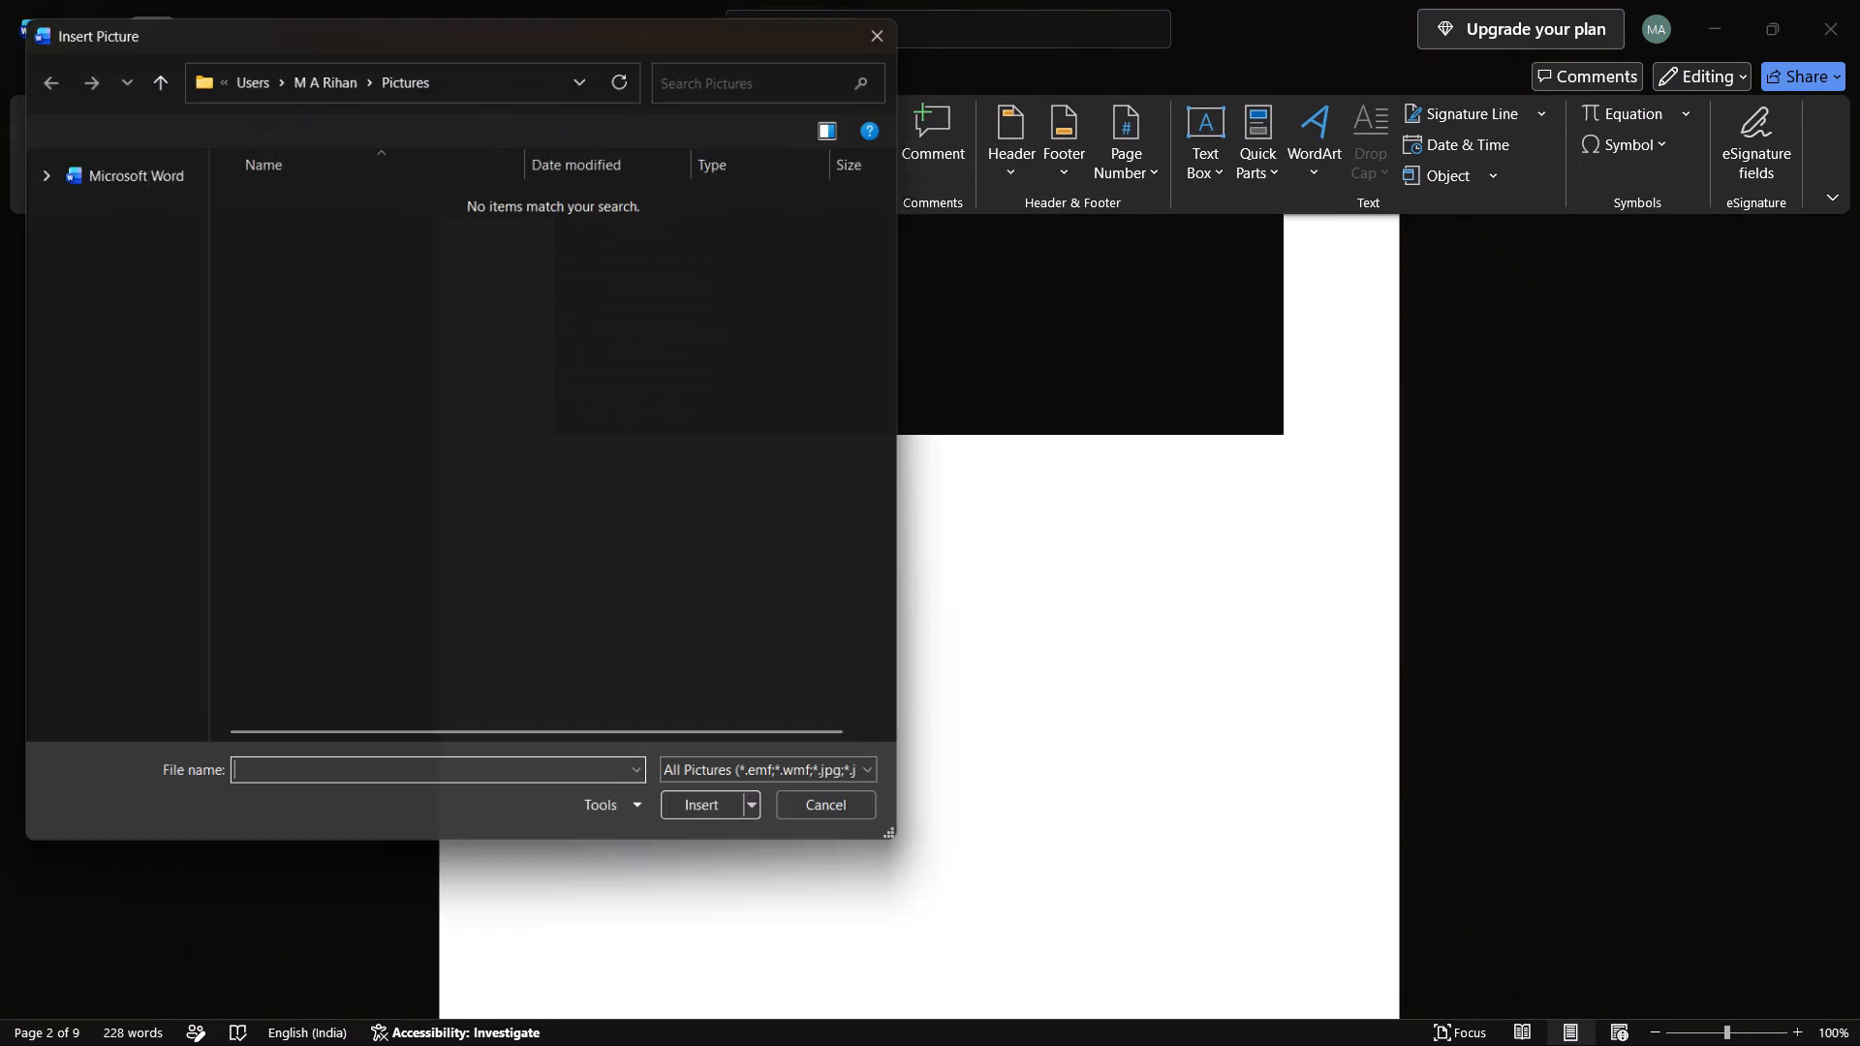
{"action": "scroll", "coordinate": [125, 144], "scroll_direction": "up", "scroll_amount": 1}
{"action": "left_click", "coordinate": [84, 200]}
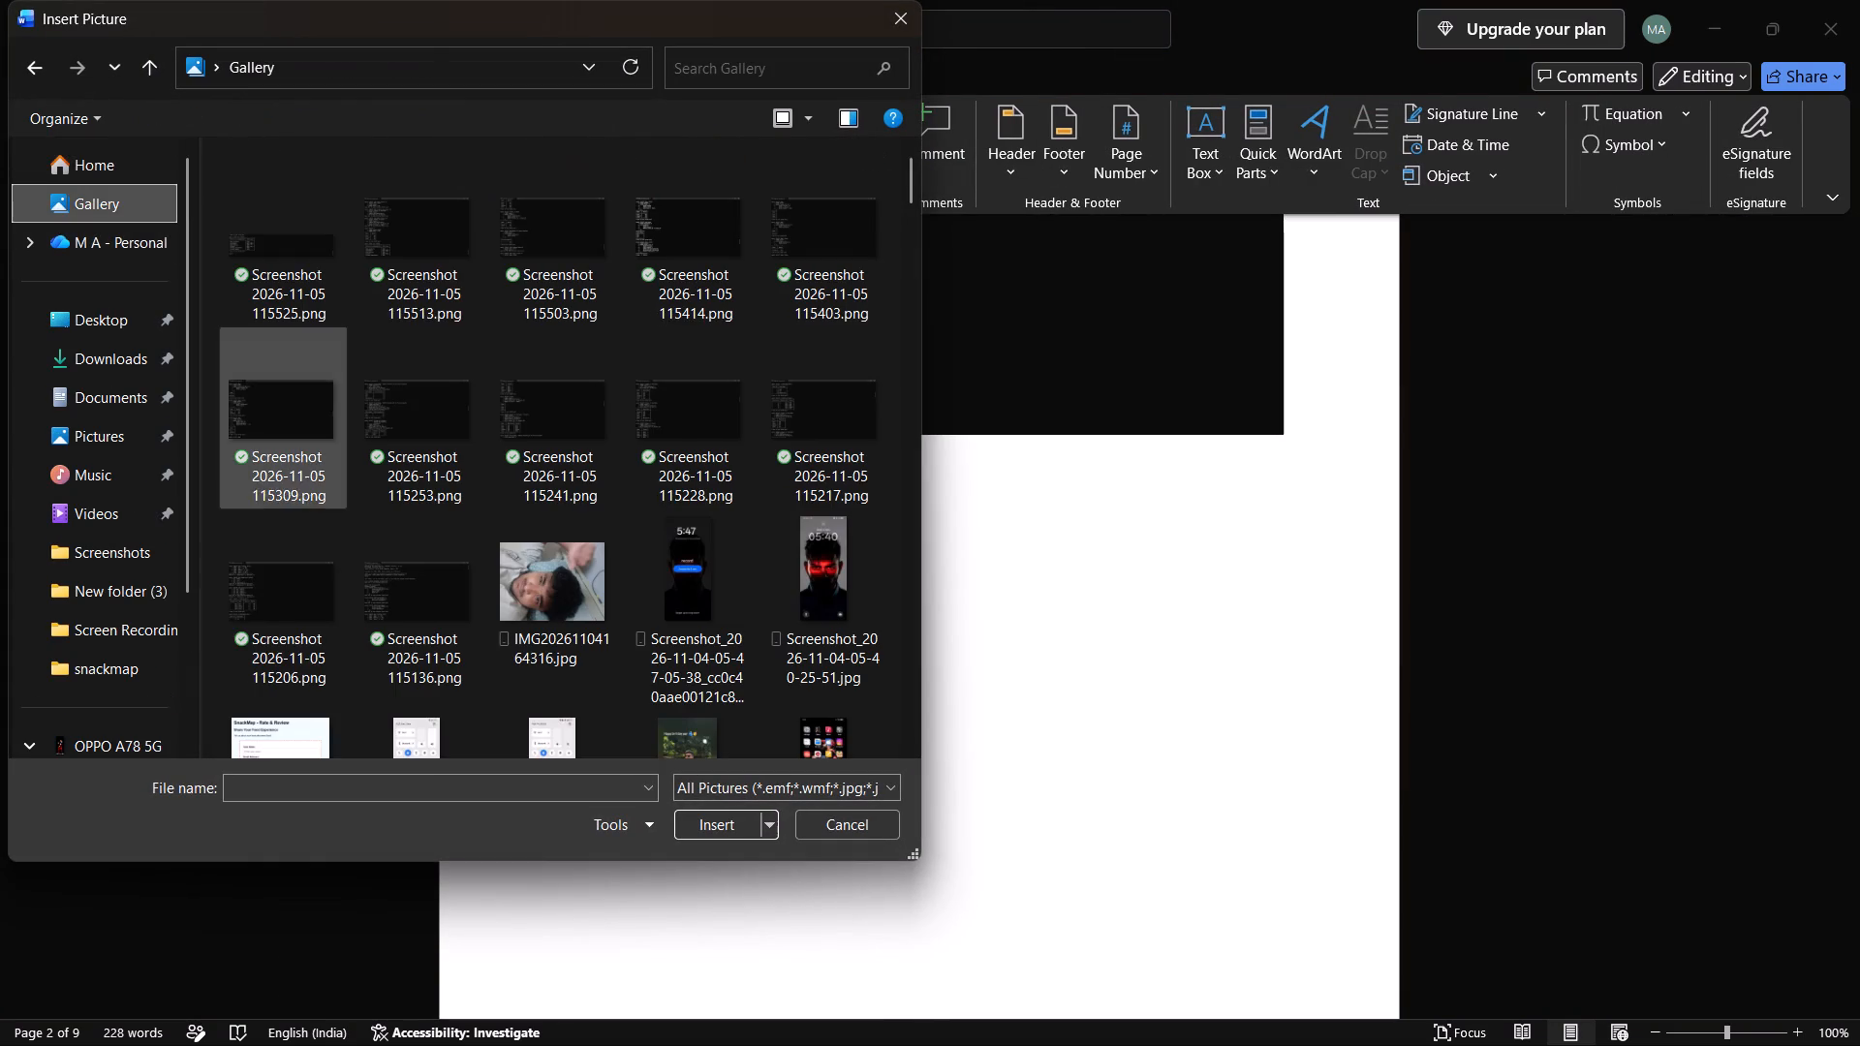
{"action": "double_click", "coordinate": [291, 560]}
Insert Screenshot 2026-11-05 115217.png from the Gallery at the top of the third page.
{"action": "scroll", "coordinate": [629, 724], "scroll_direction": "down", "scroll_amount": 3}
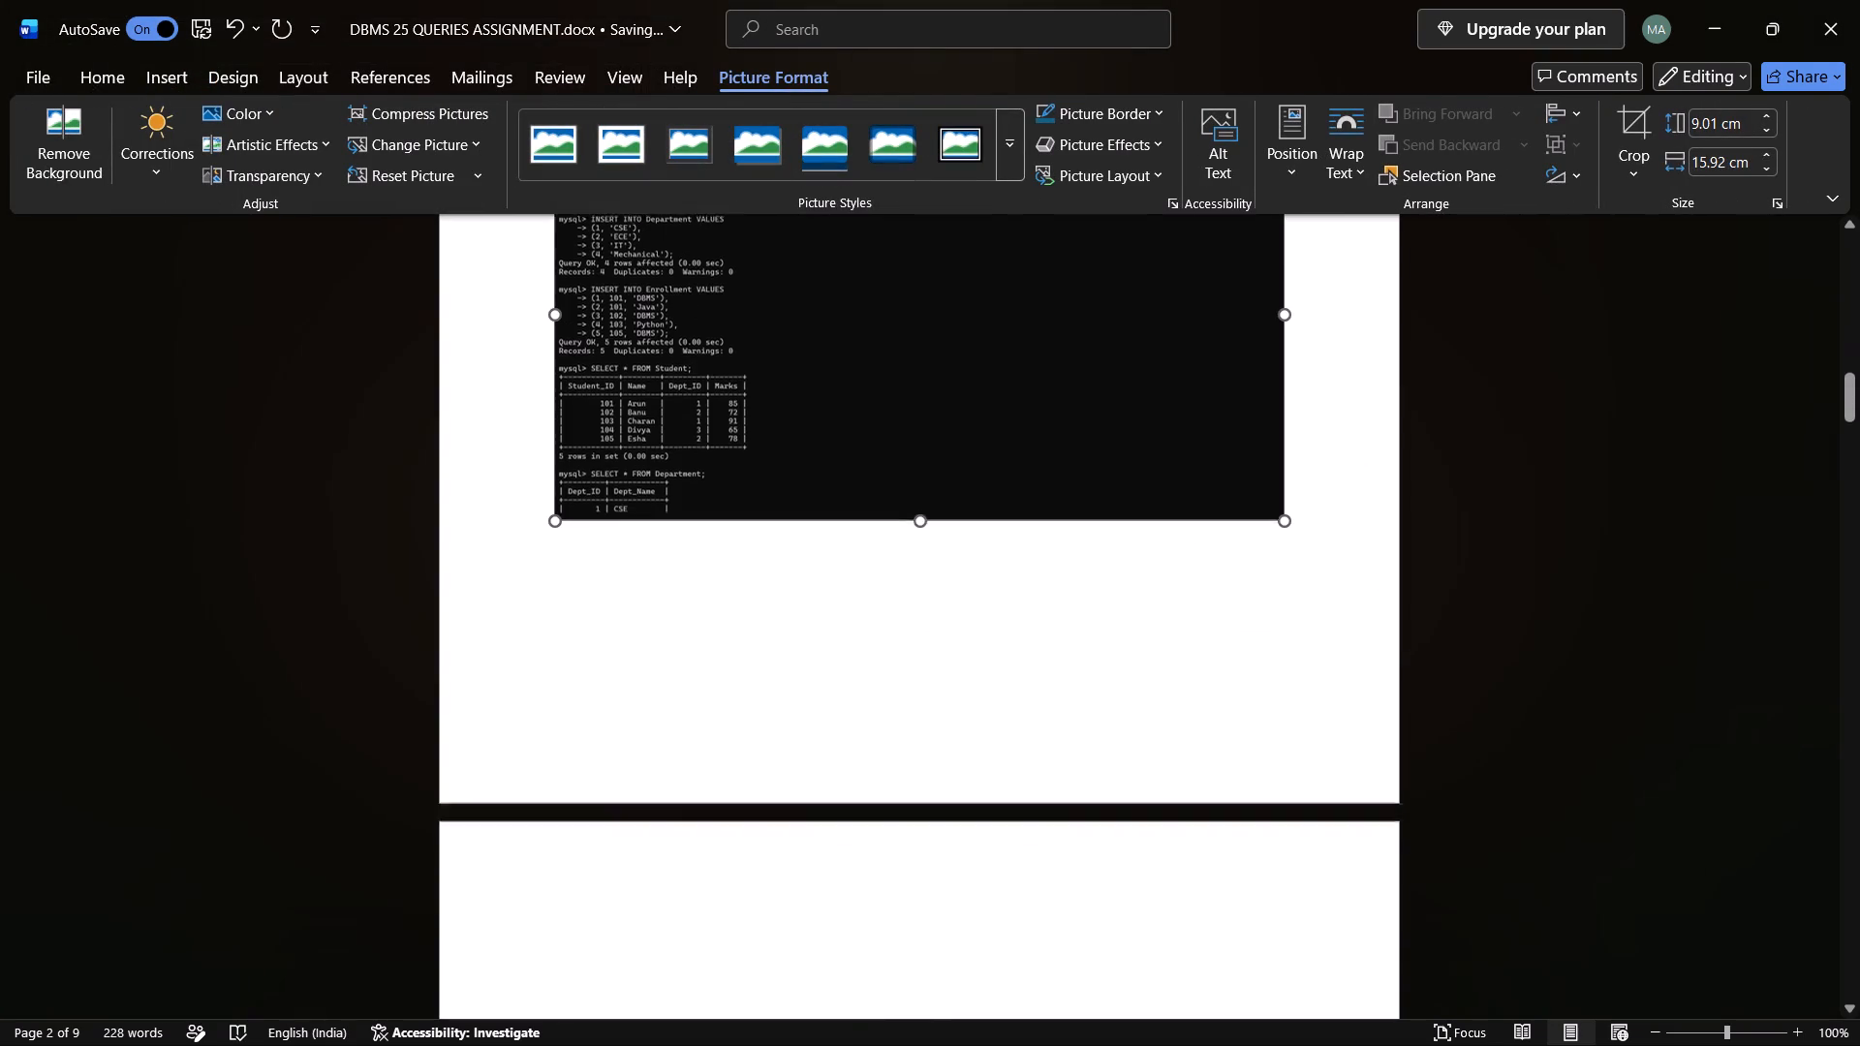
{"action": "scroll", "coordinate": [629, 724], "scroll_direction": "down", "scroll_amount": 1}
{"action": "left_click", "coordinate": [696, 691]}
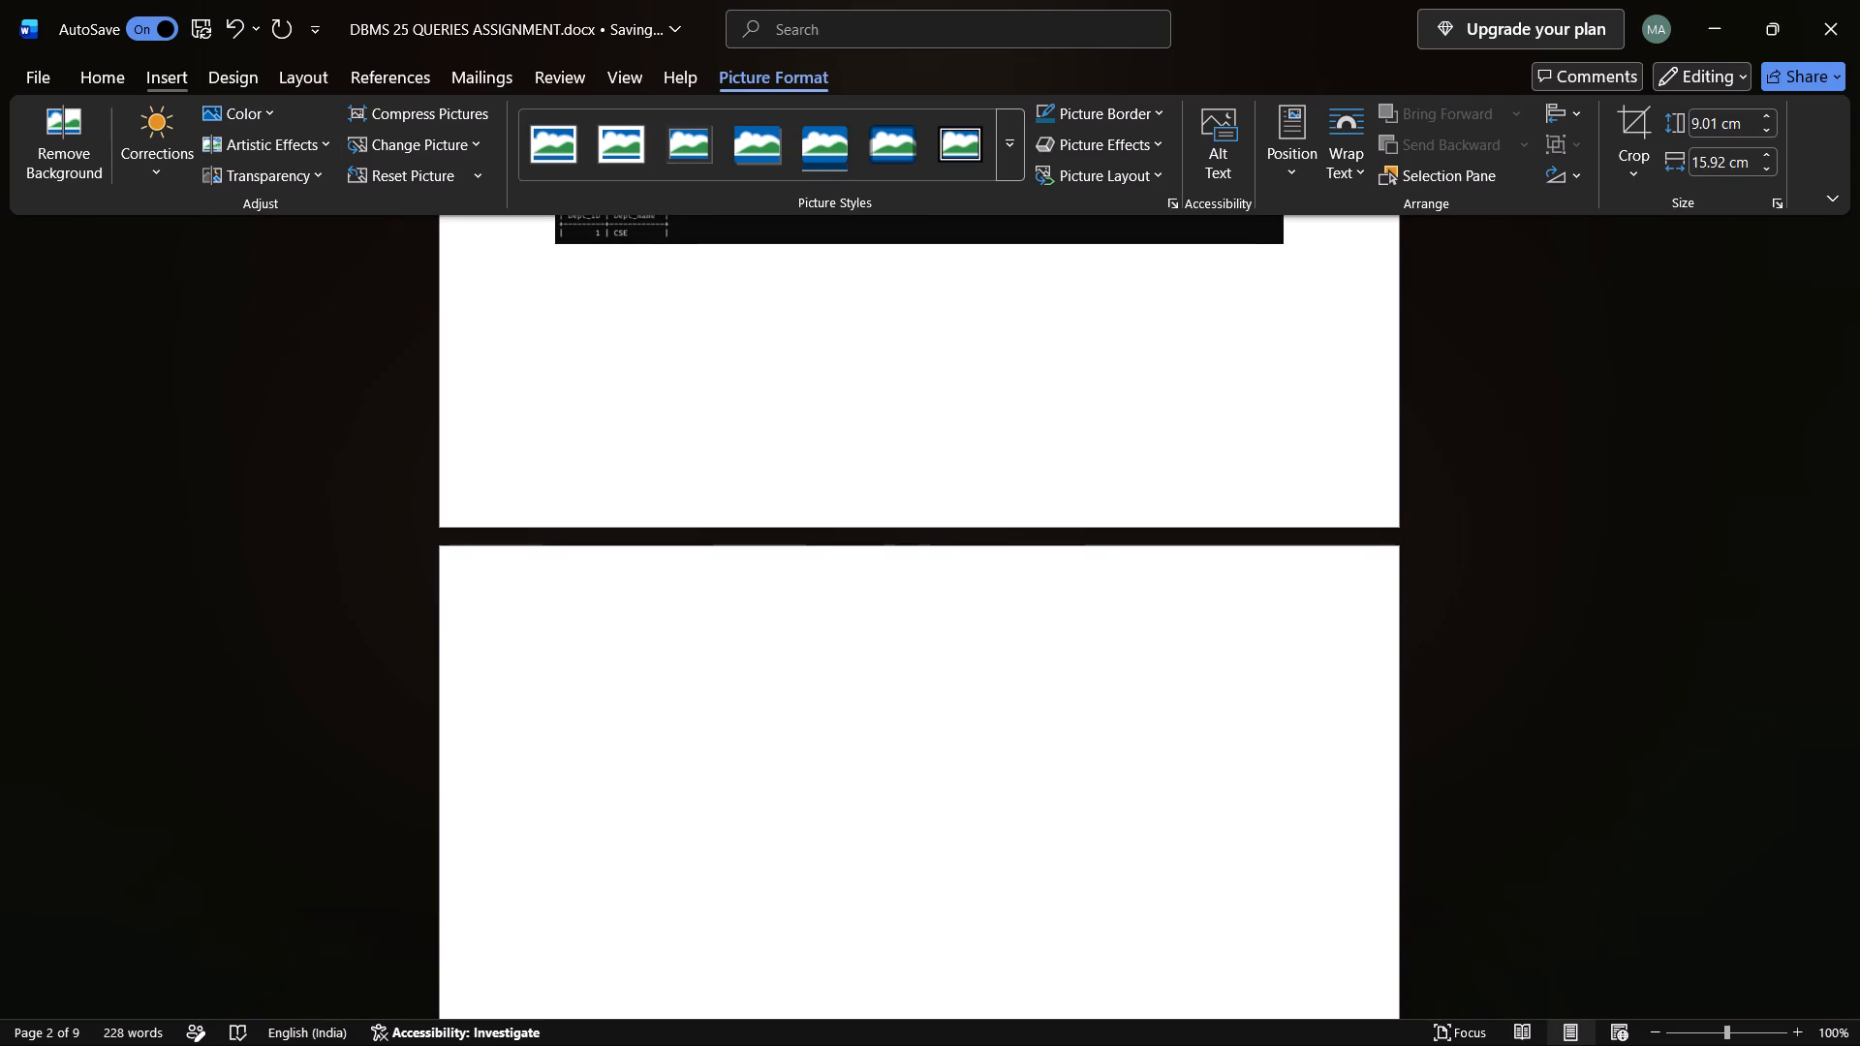
{"action": "left_click", "coordinate": [172, 78]}
{"action": "left_click", "coordinate": [266, 173]}
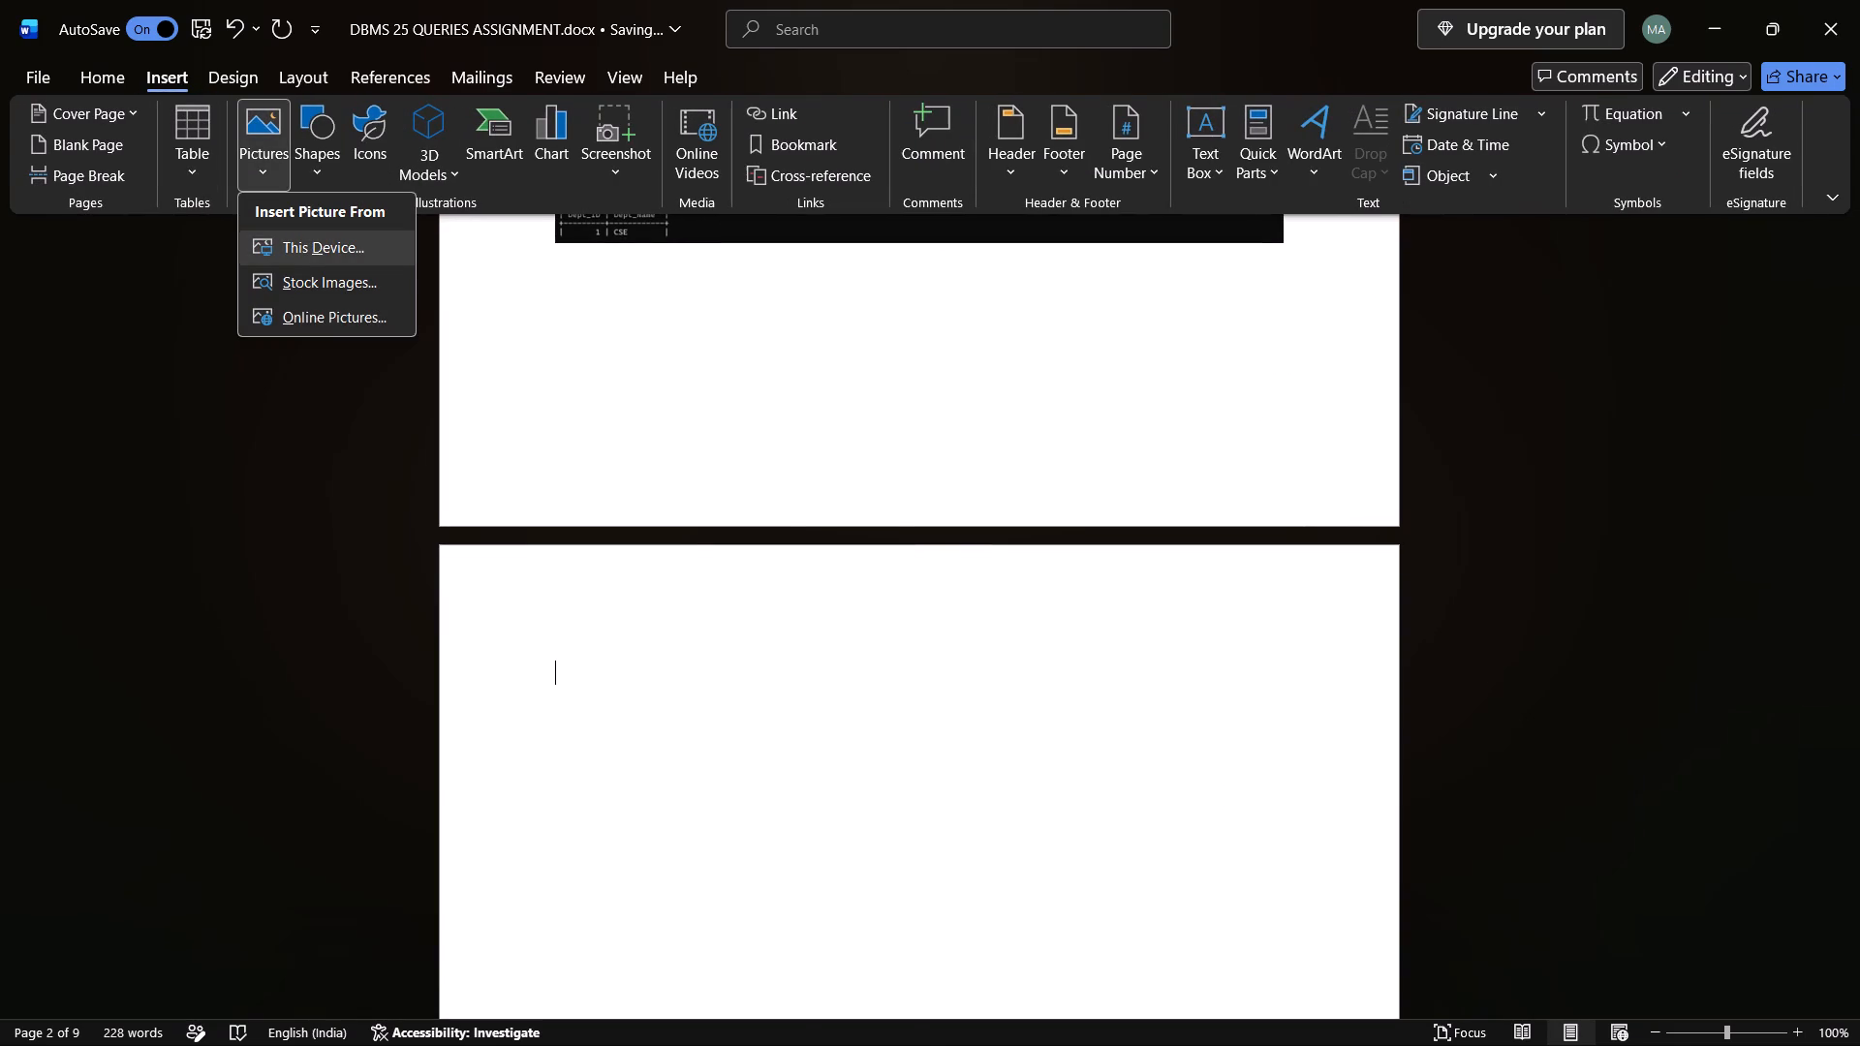
{"action": "left_click", "coordinate": [308, 244]}
{"action": "scroll", "coordinate": [27, 184], "scroll_direction": "up", "scroll_amount": 1}
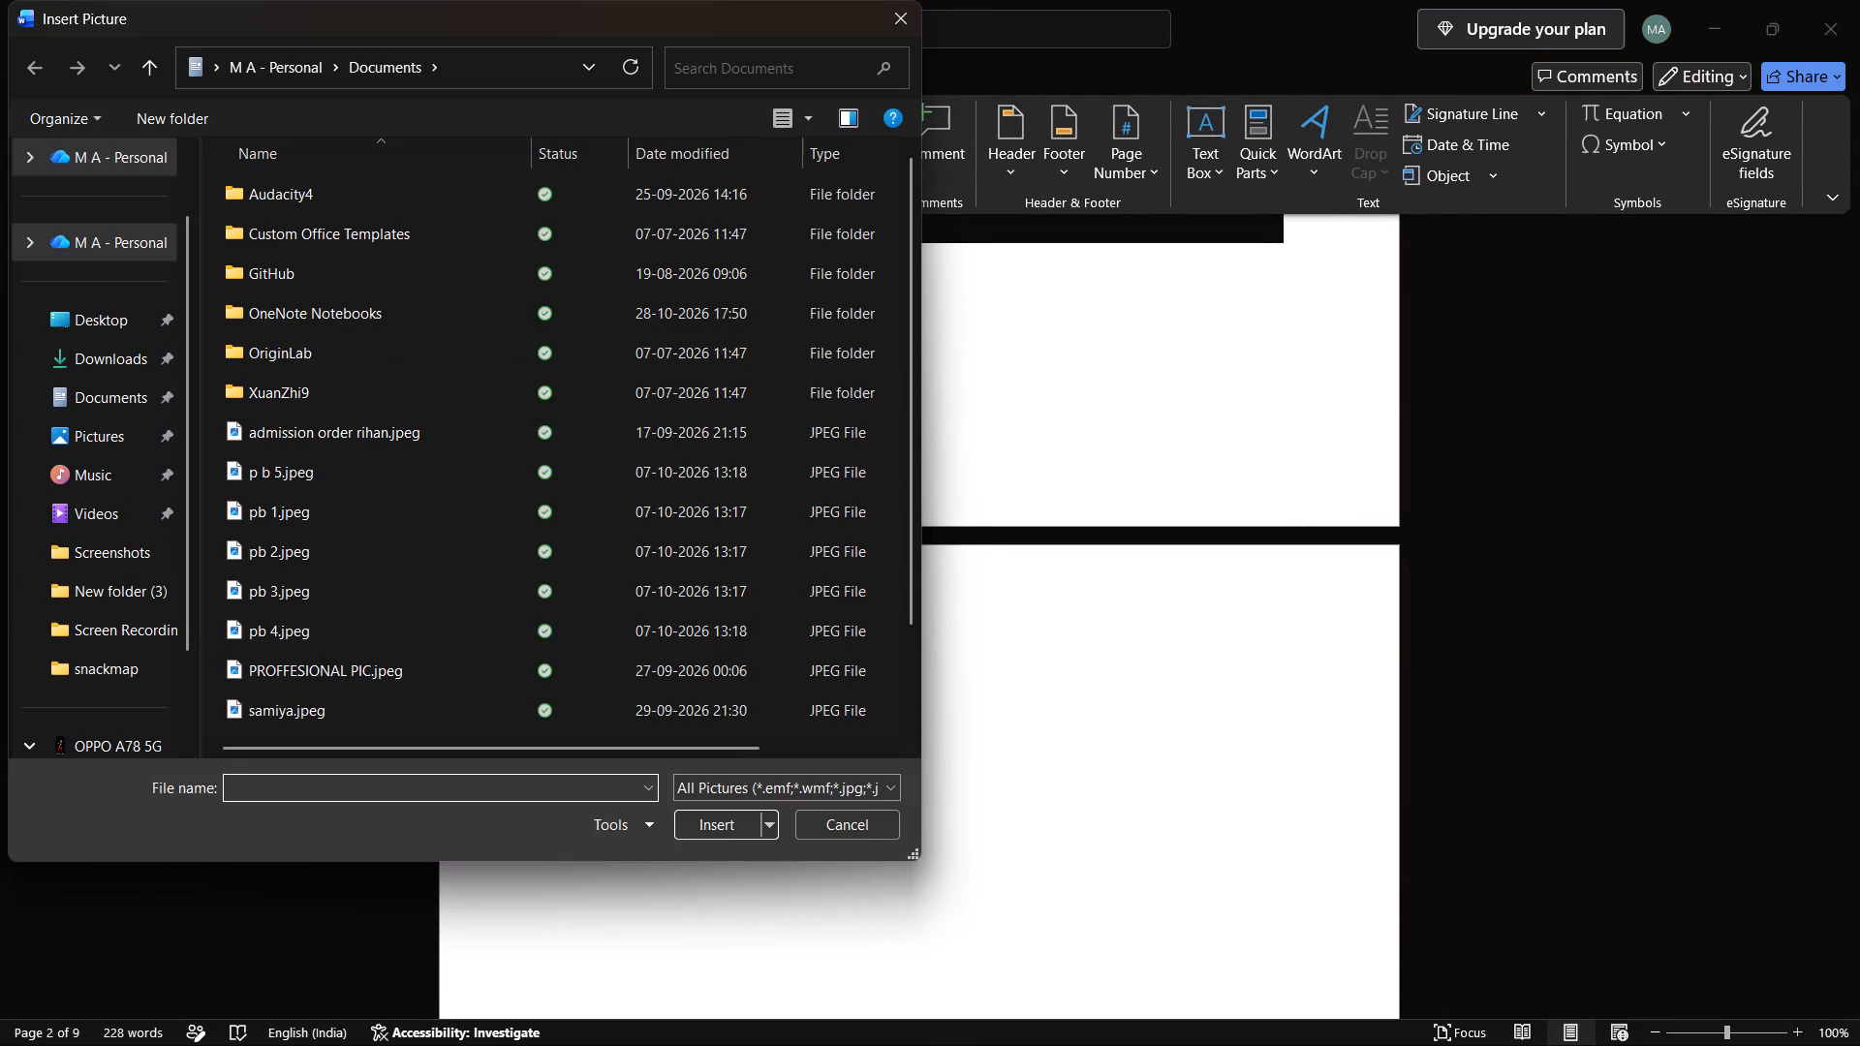
{"action": "left_click", "coordinate": [91, 212]}
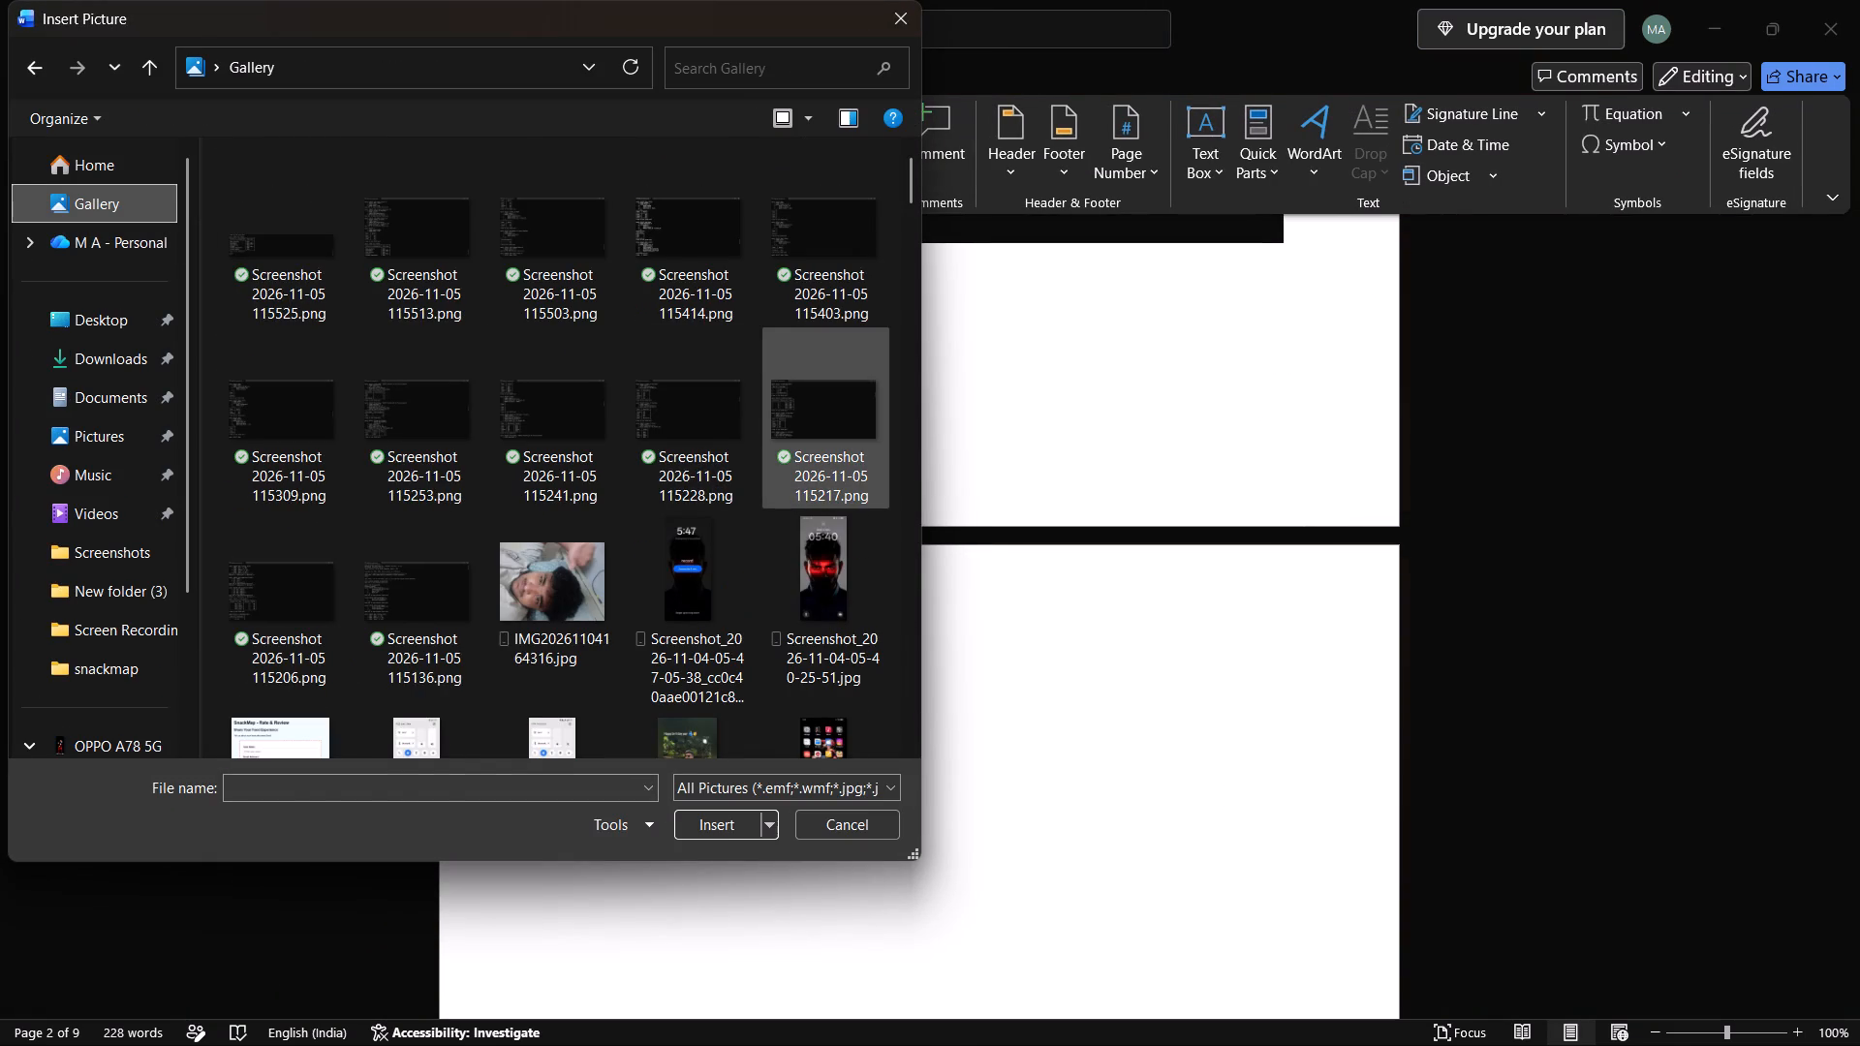
{"action": "double_click", "coordinate": [823, 434]}
Insert Screenshot 2026-11-05 115228.png from the Gallery below the first screenshot on the third page.
{"action": "scroll", "coordinate": [853, 548], "scroll_direction": "down", "scroll_amount": 3}
{"action": "left_click", "coordinate": [689, 430]}
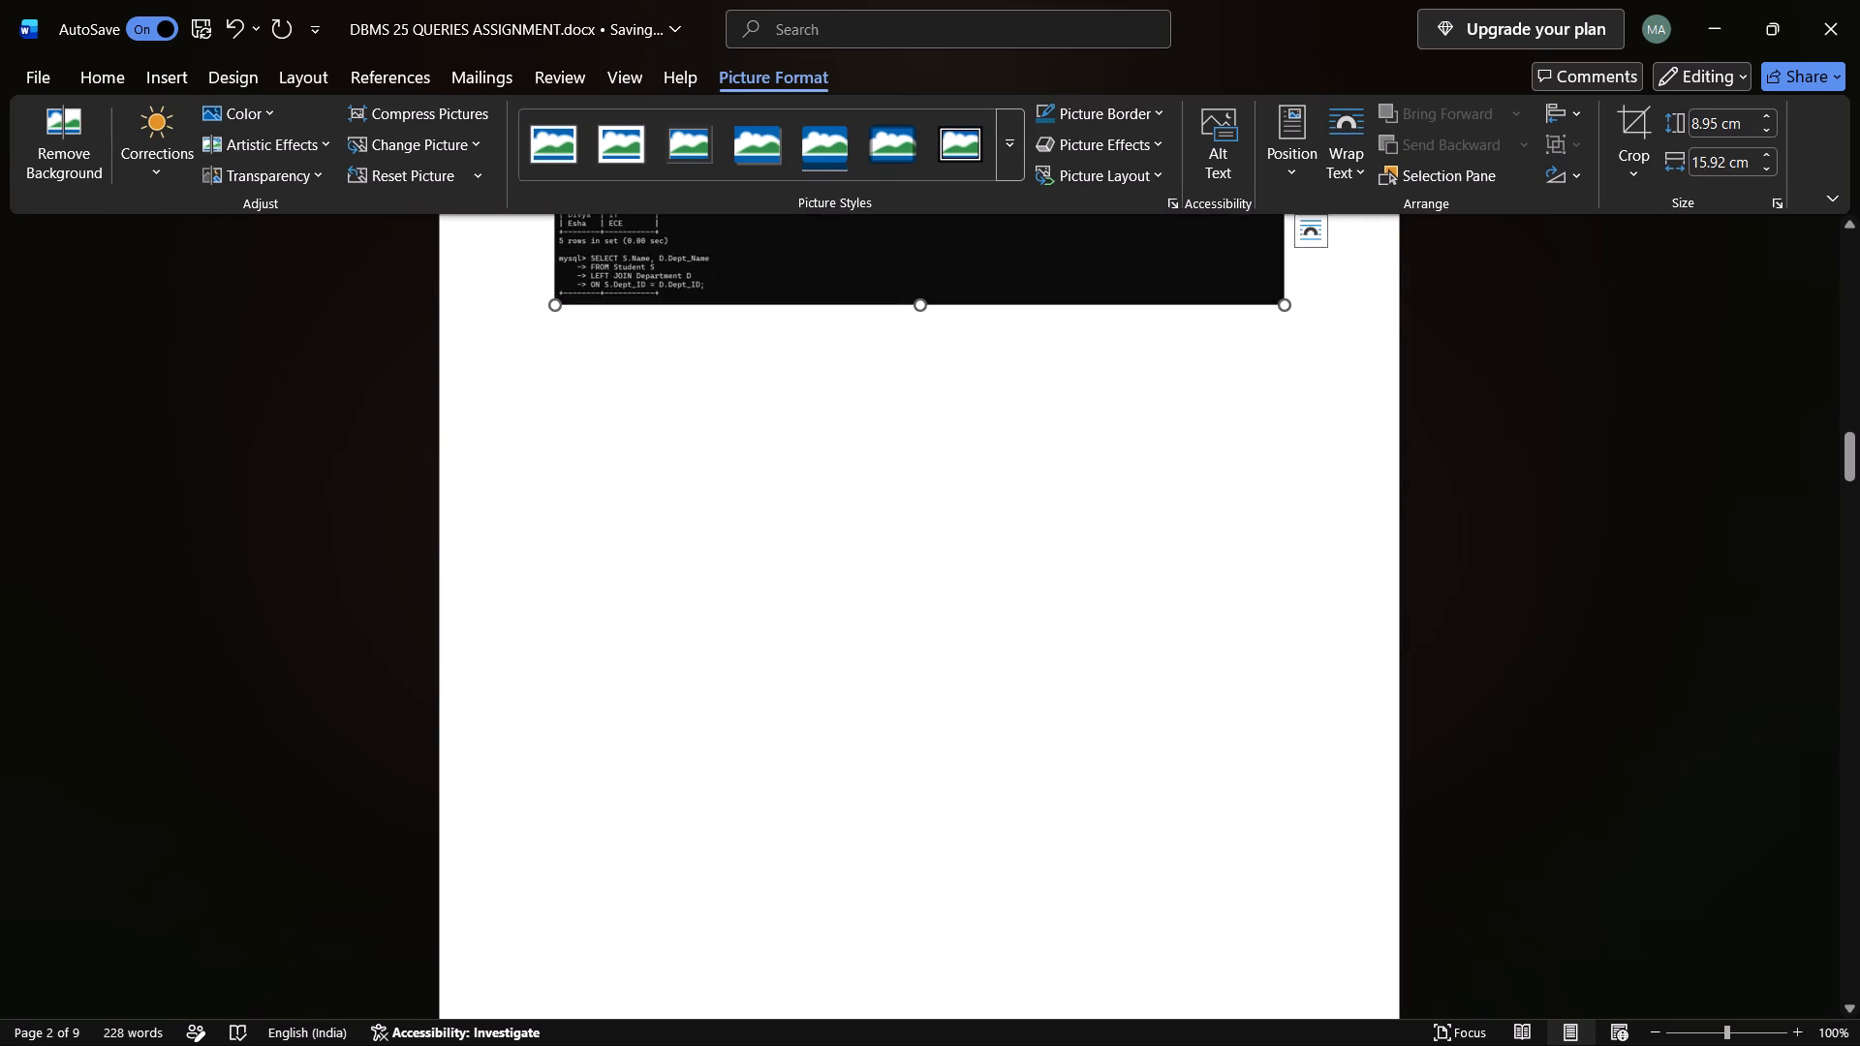
{"action": "left_click_drag", "start_coordinate": [689, 430], "coordinate": [636, 614]}
{"action": "scroll", "coordinate": [636, 614], "scroll_direction": "down", "scroll_amount": 2}
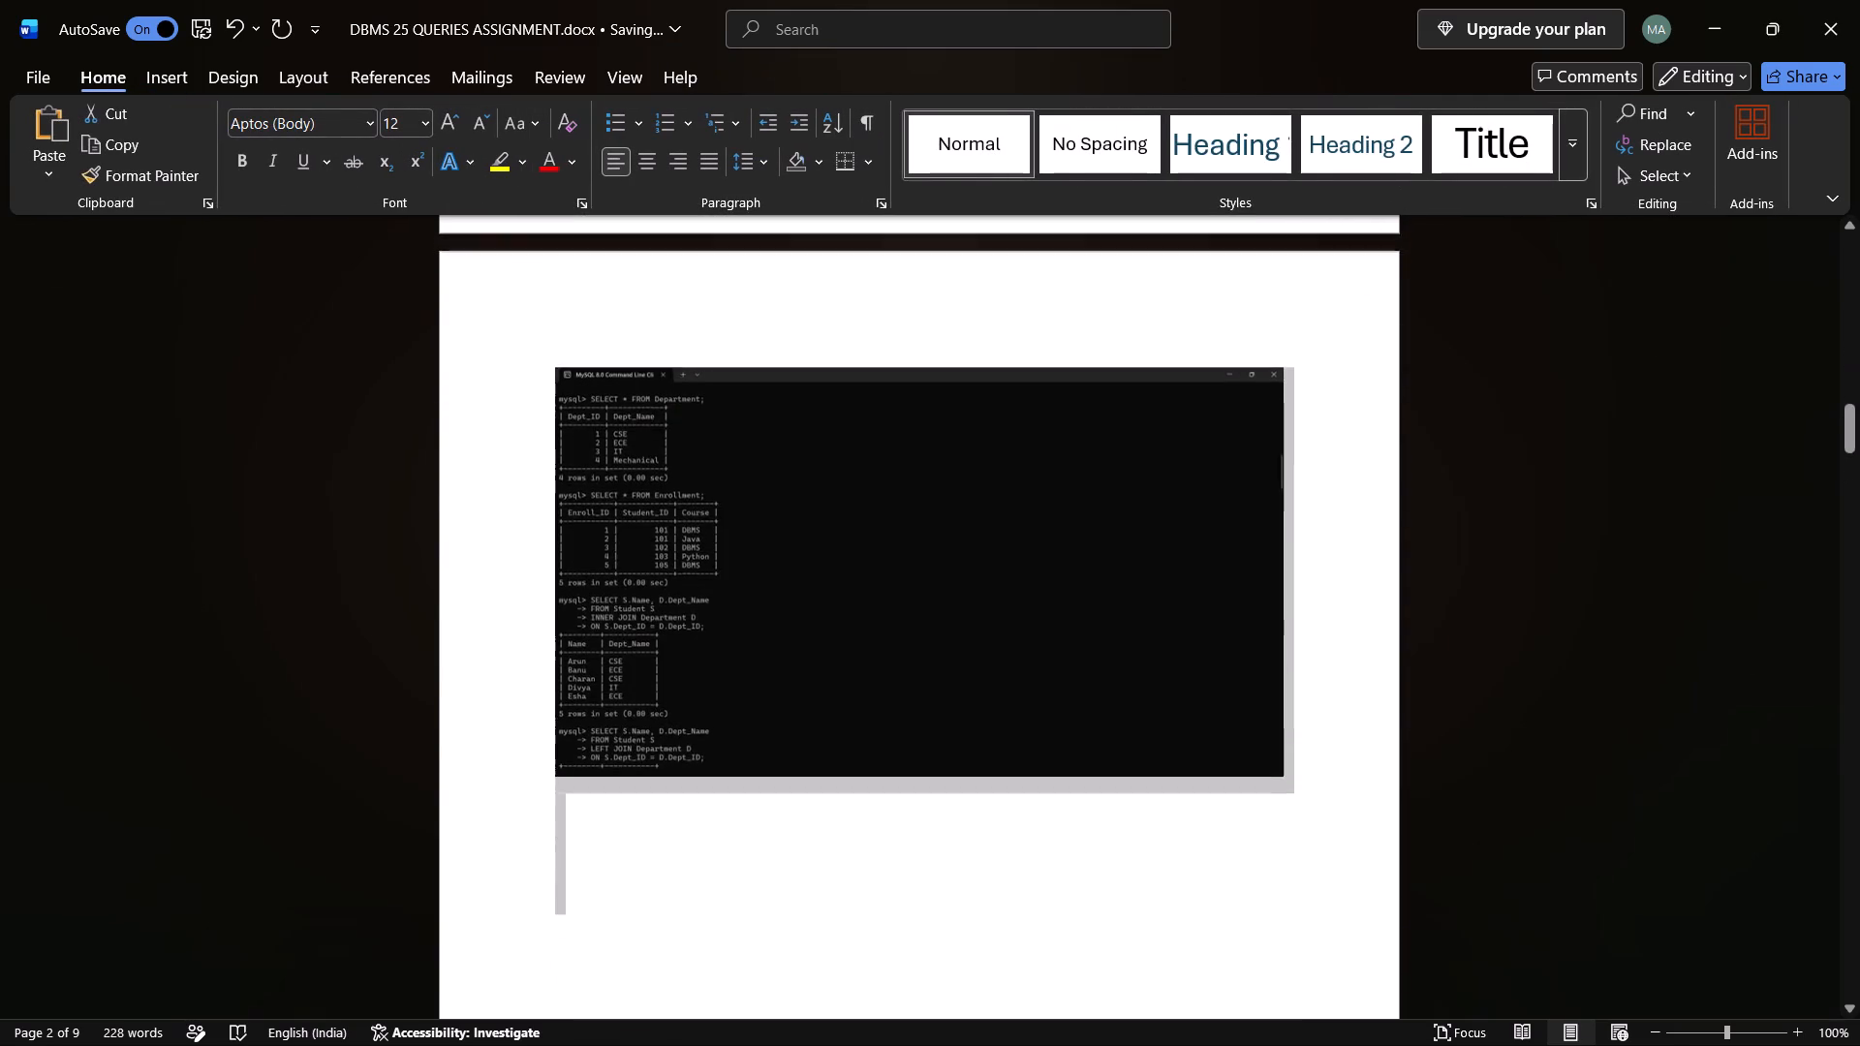
{"action": "scroll", "coordinate": [636, 614], "scroll_direction": "down", "scroll_amount": 1}
{"action": "scroll", "coordinate": [678, 527], "scroll_direction": "up", "scroll_amount": 1}
{"action": "left_click", "coordinate": [628, 449]}
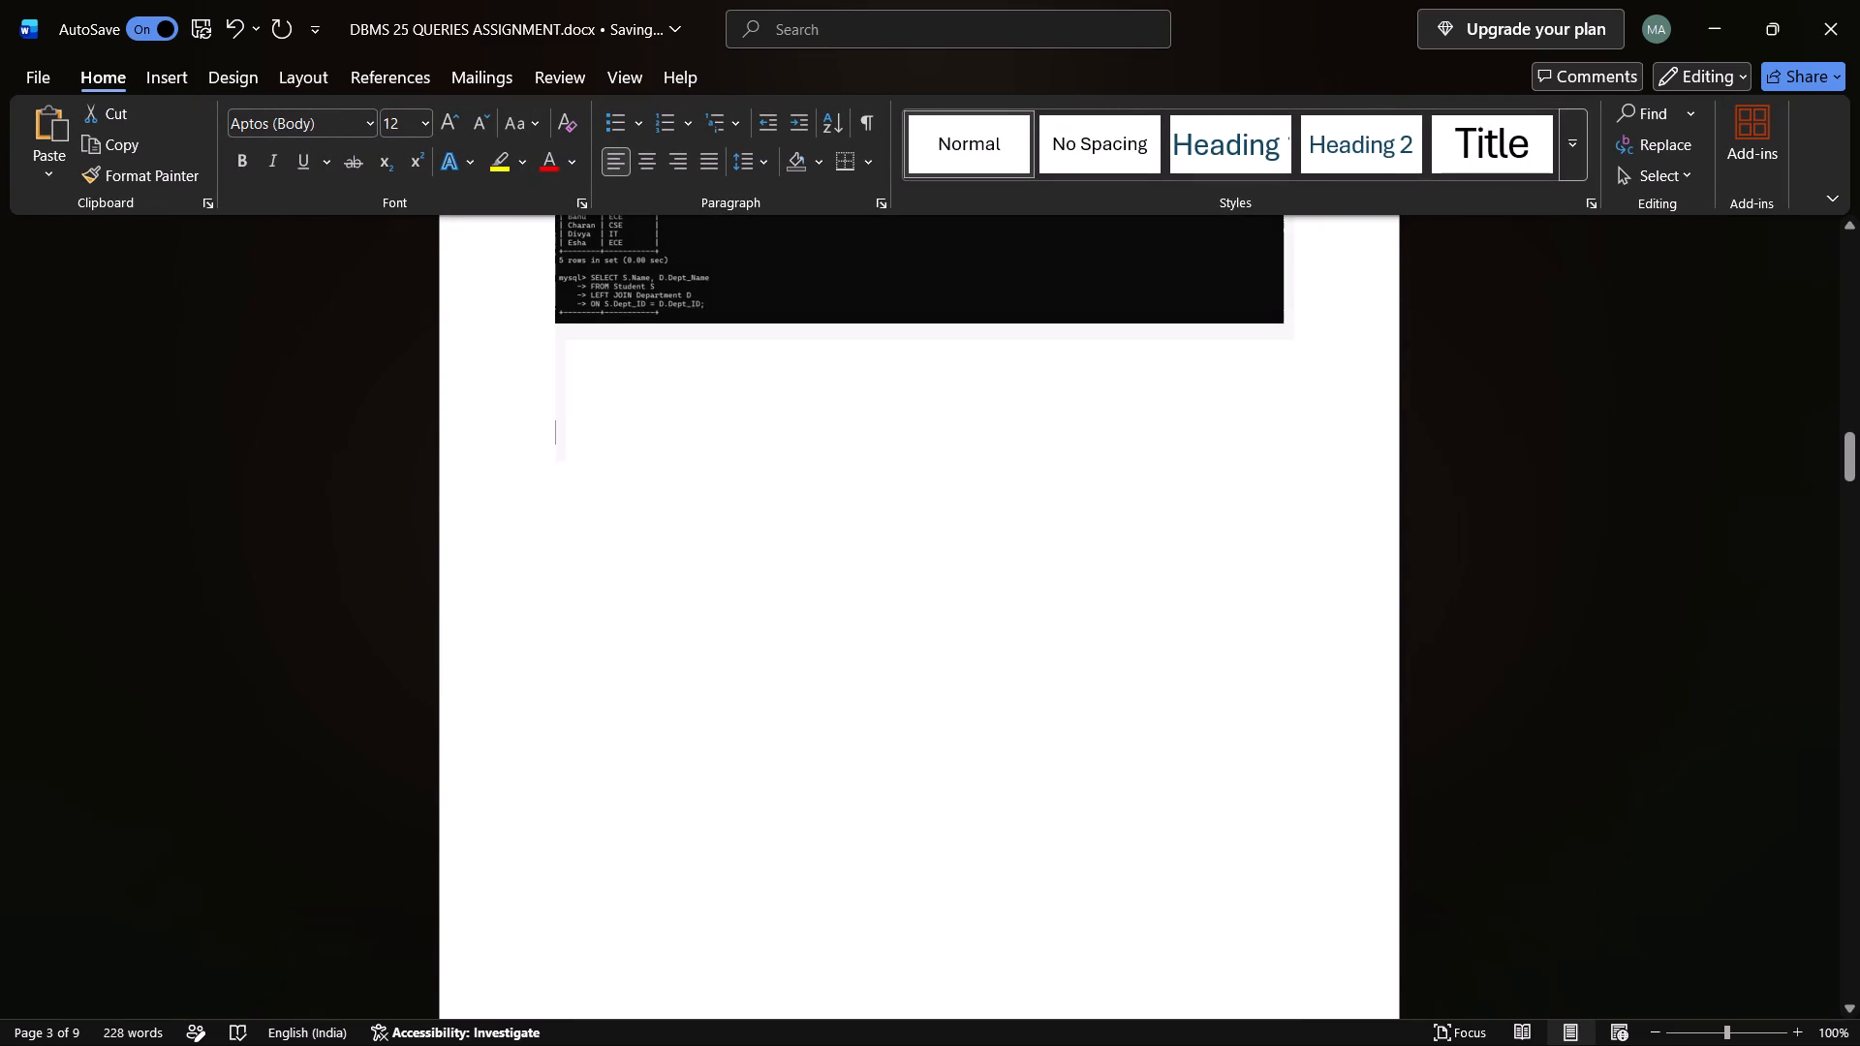
{"action": "left_click", "coordinate": [602, 400]}
{"action": "left_click", "coordinate": [175, 80]}
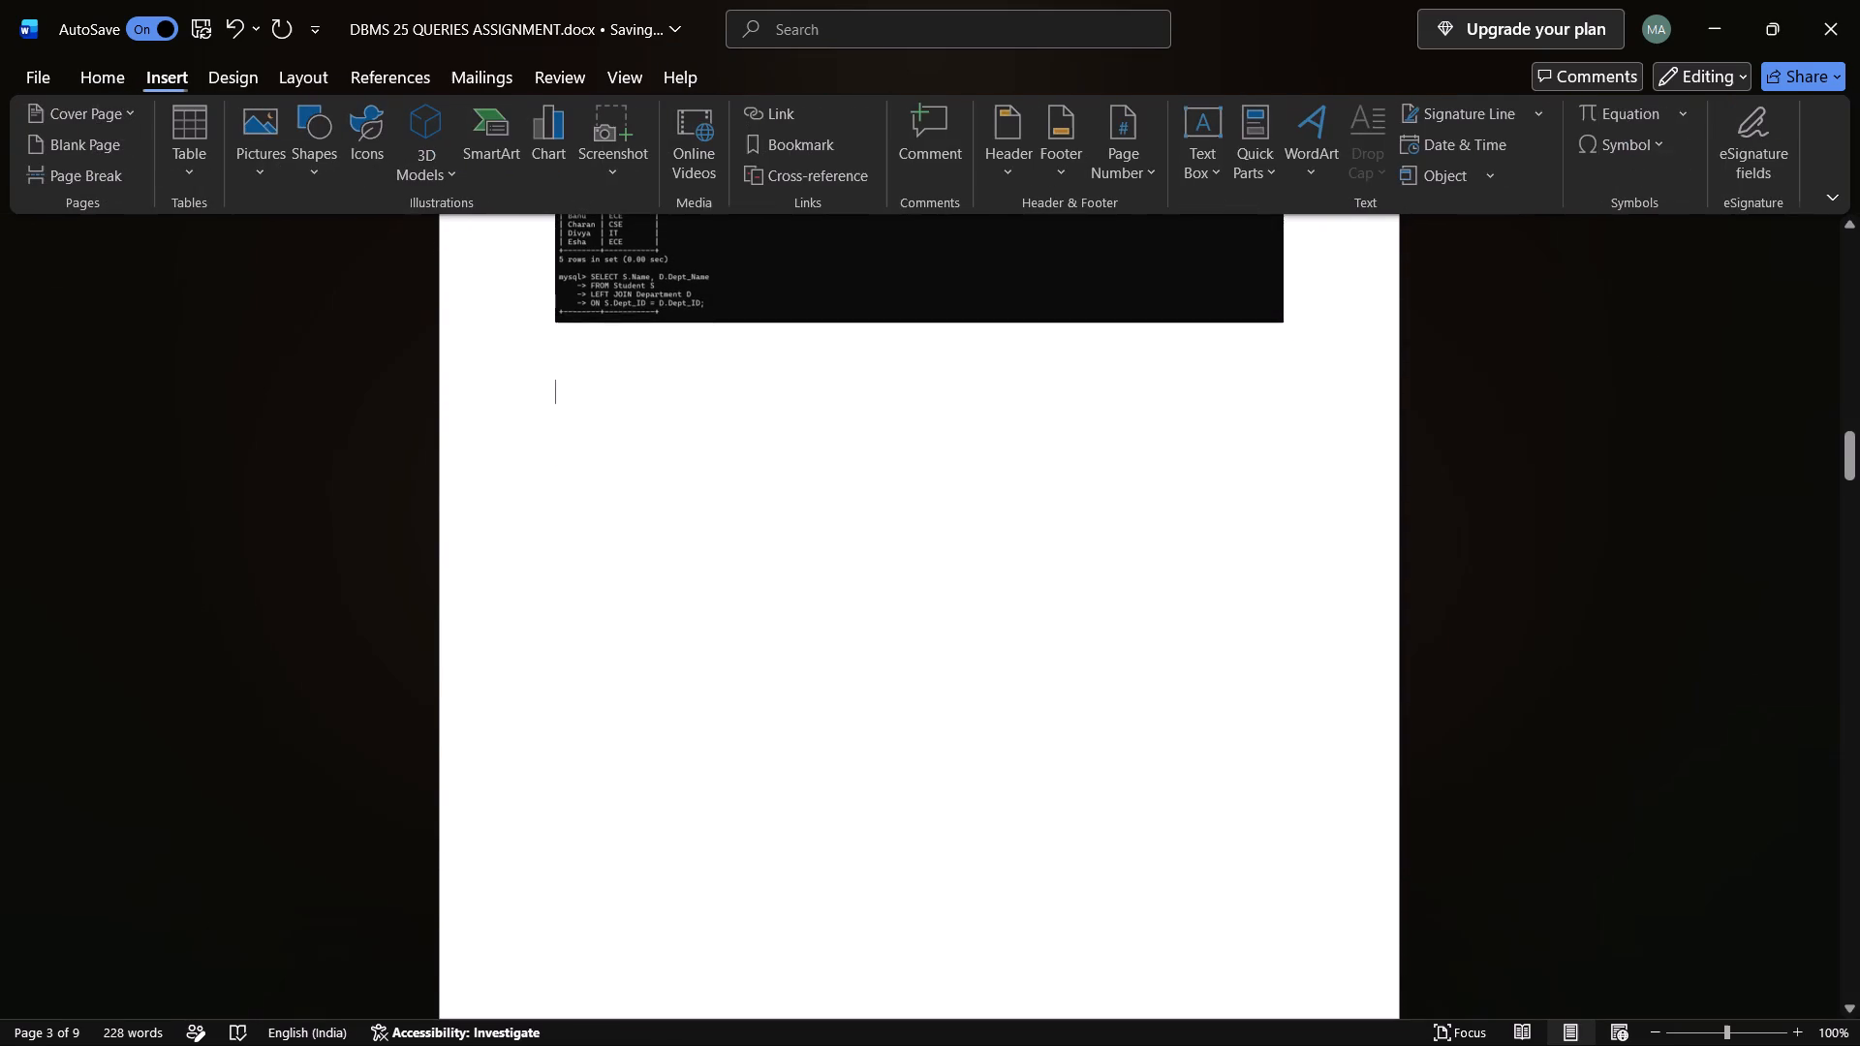
{"action": "left_click", "coordinate": [259, 164]}
{"action": "left_click", "coordinate": [300, 259]}
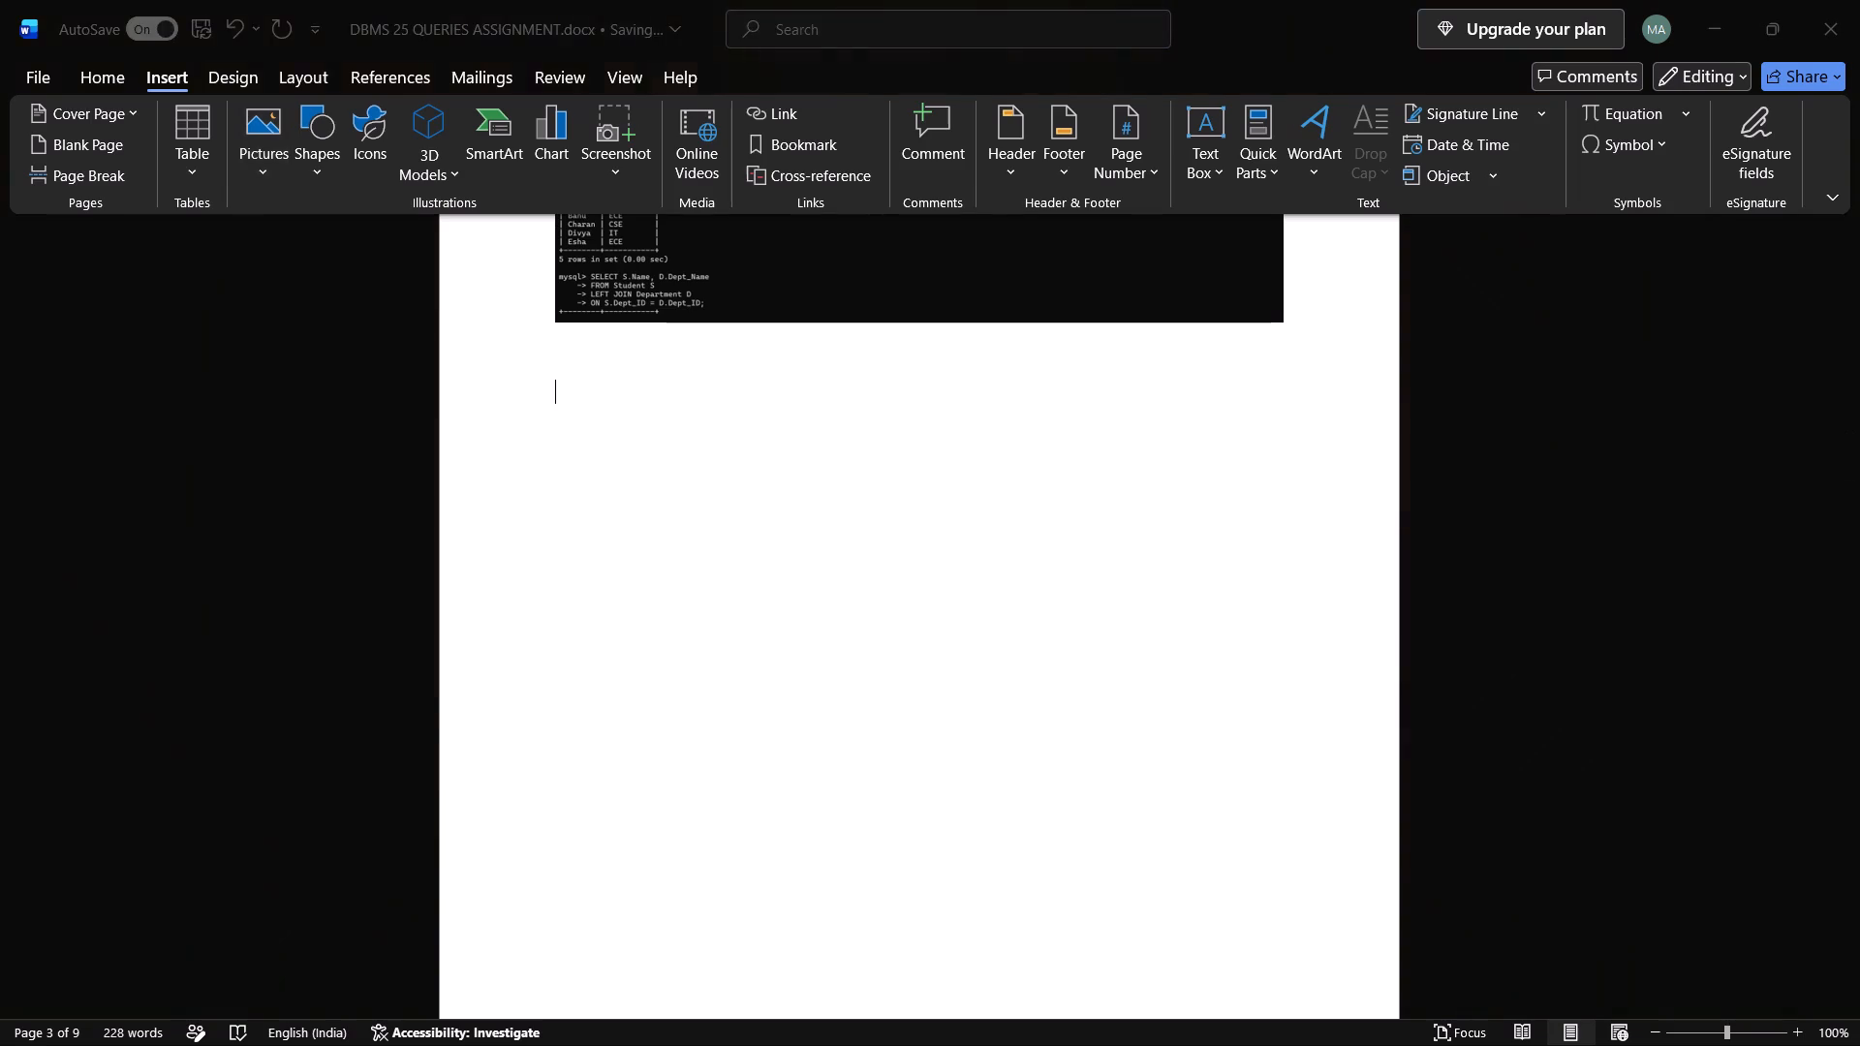
{"action": "scroll", "coordinate": [113, 191], "scroll_direction": "up", "scroll_amount": 1}
{"action": "left_click", "coordinate": [90, 206]}
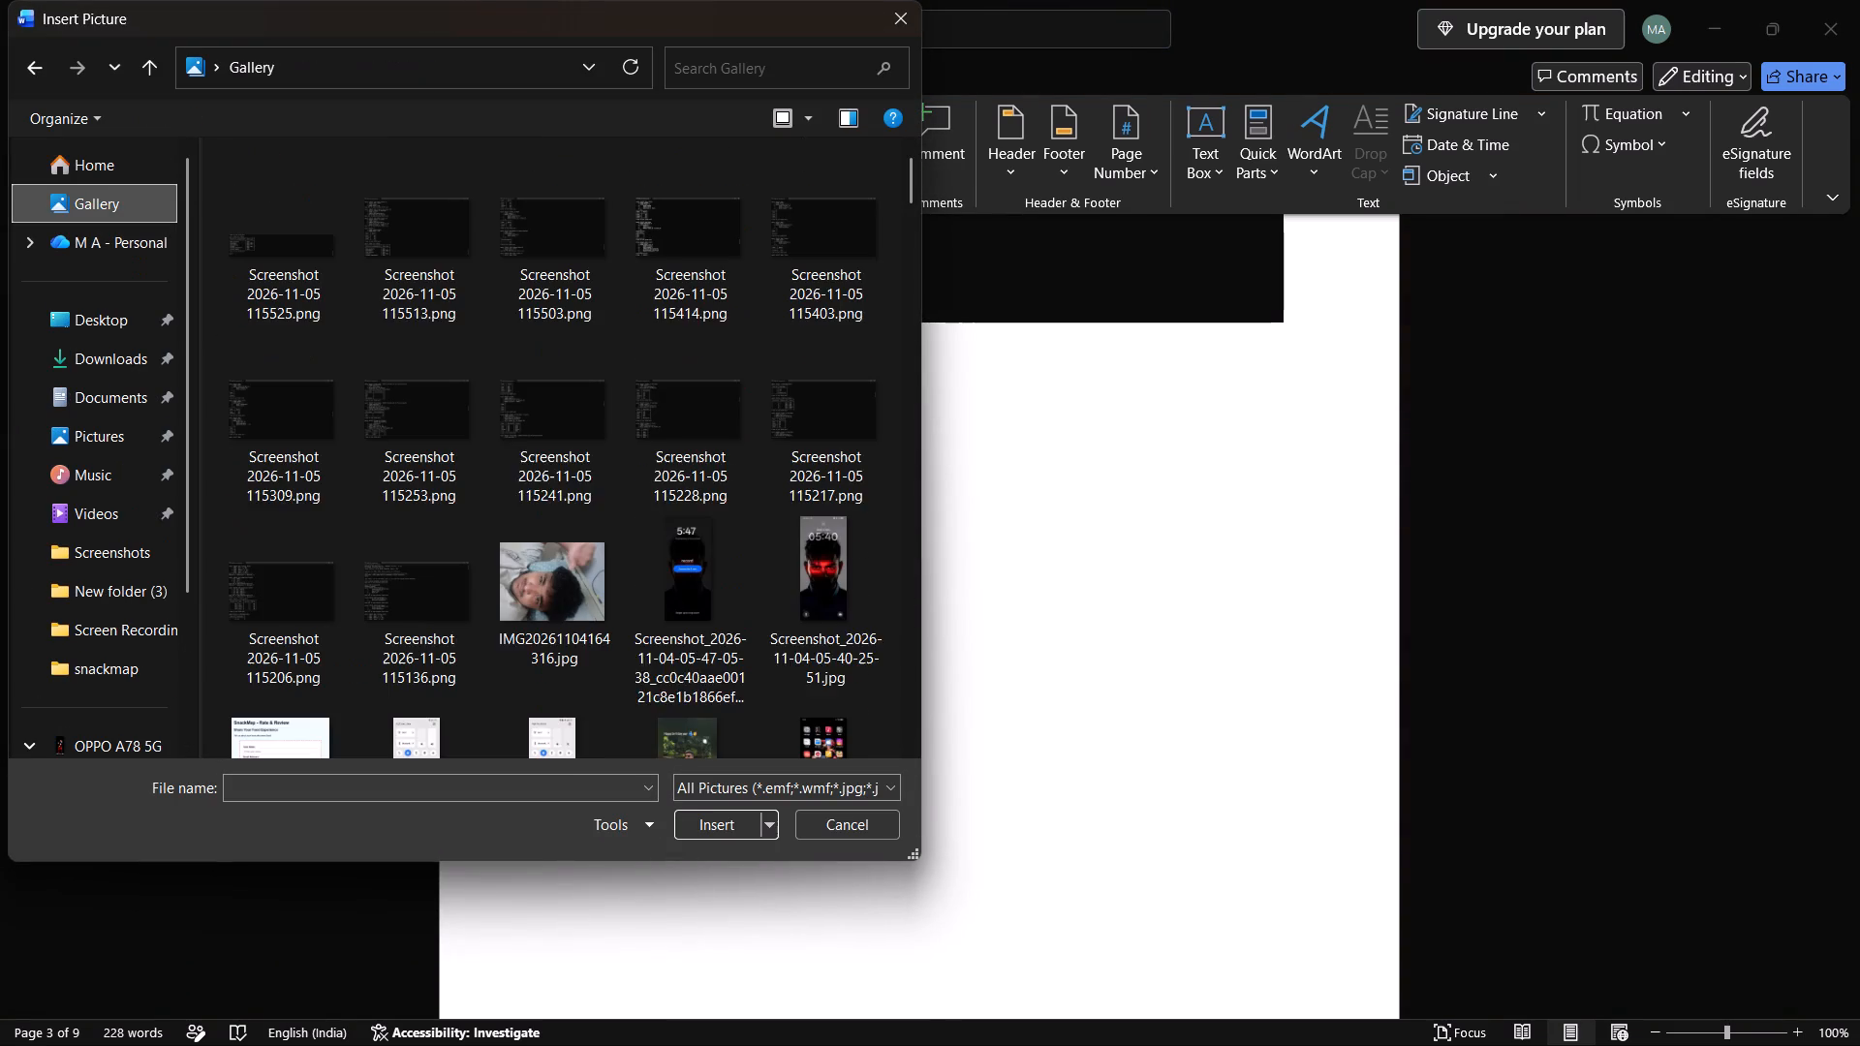
{"action": "double_click", "coordinate": [685, 424]}
Insert Screenshot 2026-11-05 115241.png from the Gallery at the top of the fourth page.
{"action": "scroll", "coordinate": [880, 654], "scroll_direction": "down", "scroll_amount": 1}
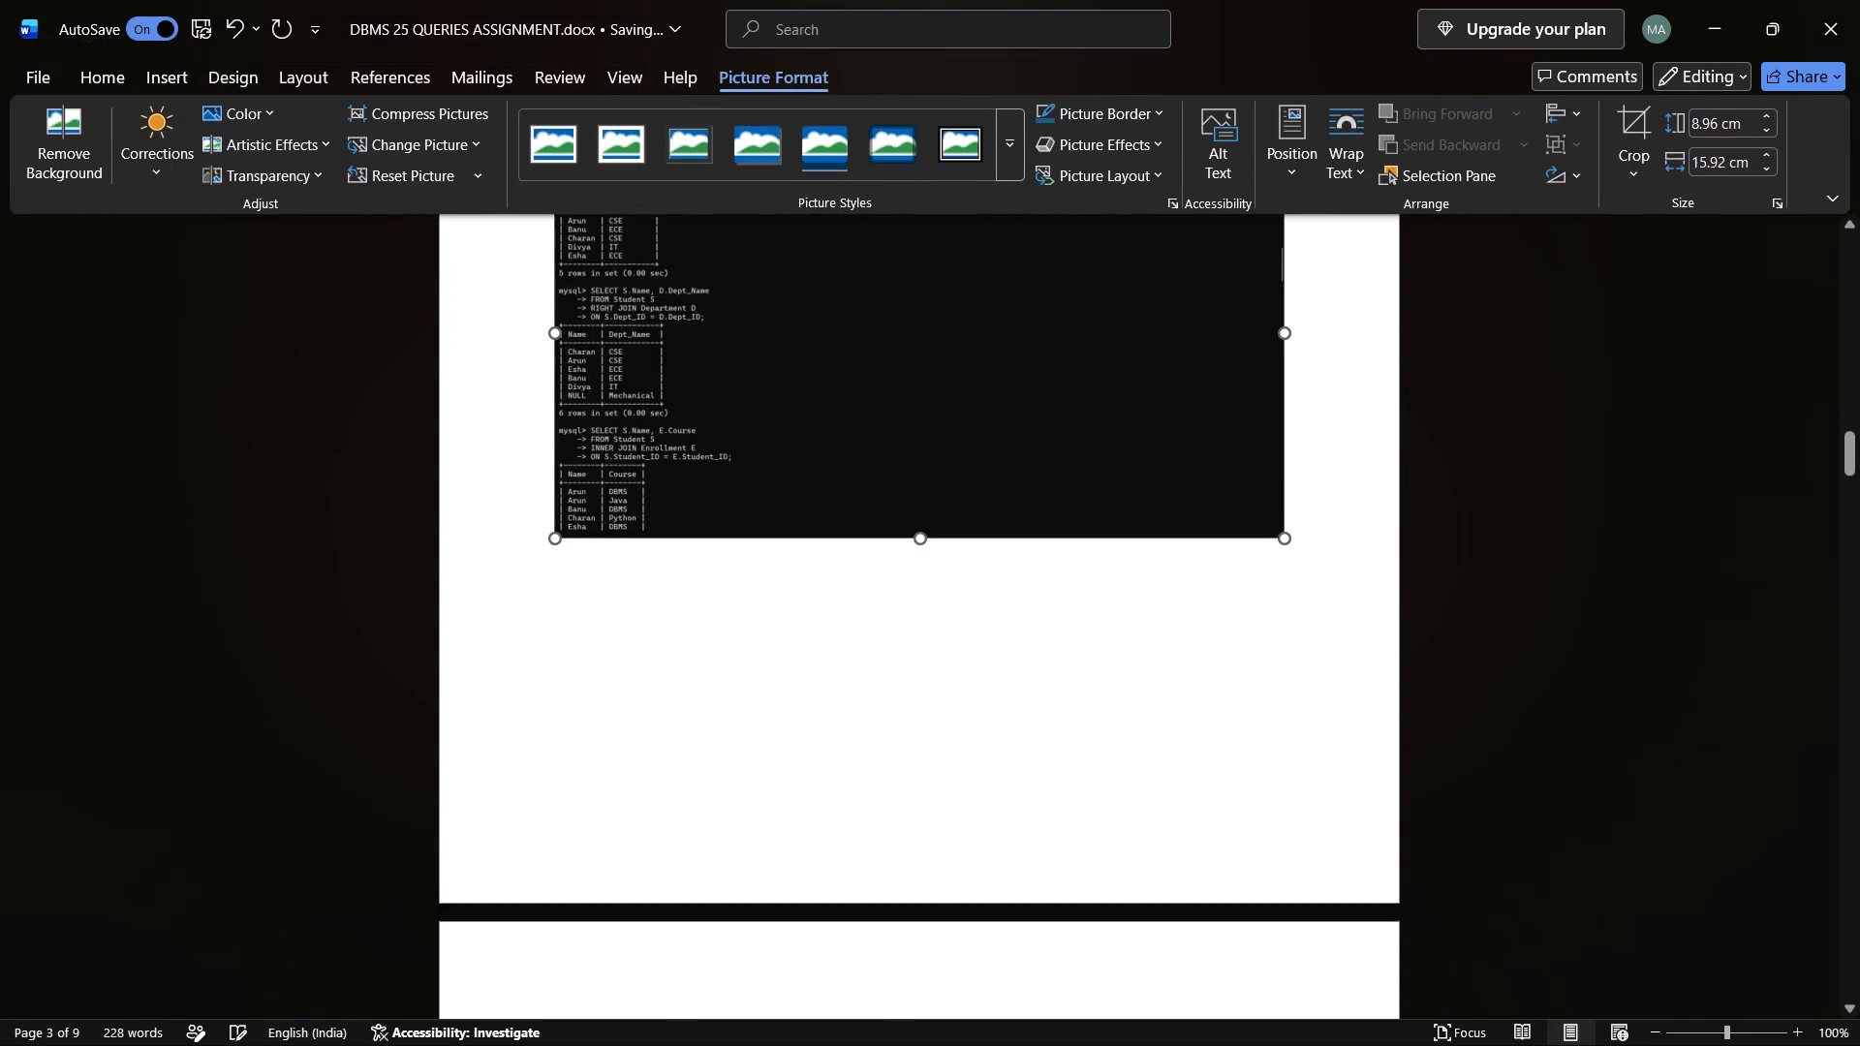
{"action": "scroll", "coordinate": [880, 654], "scroll_direction": "down", "scroll_amount": 1}
{"action": "scroll", "coordinate": [718, 664], "scroll_direction": "down", "scroll_amount": 1}
{"action": "left_click", "coordinate": [629, 458]}
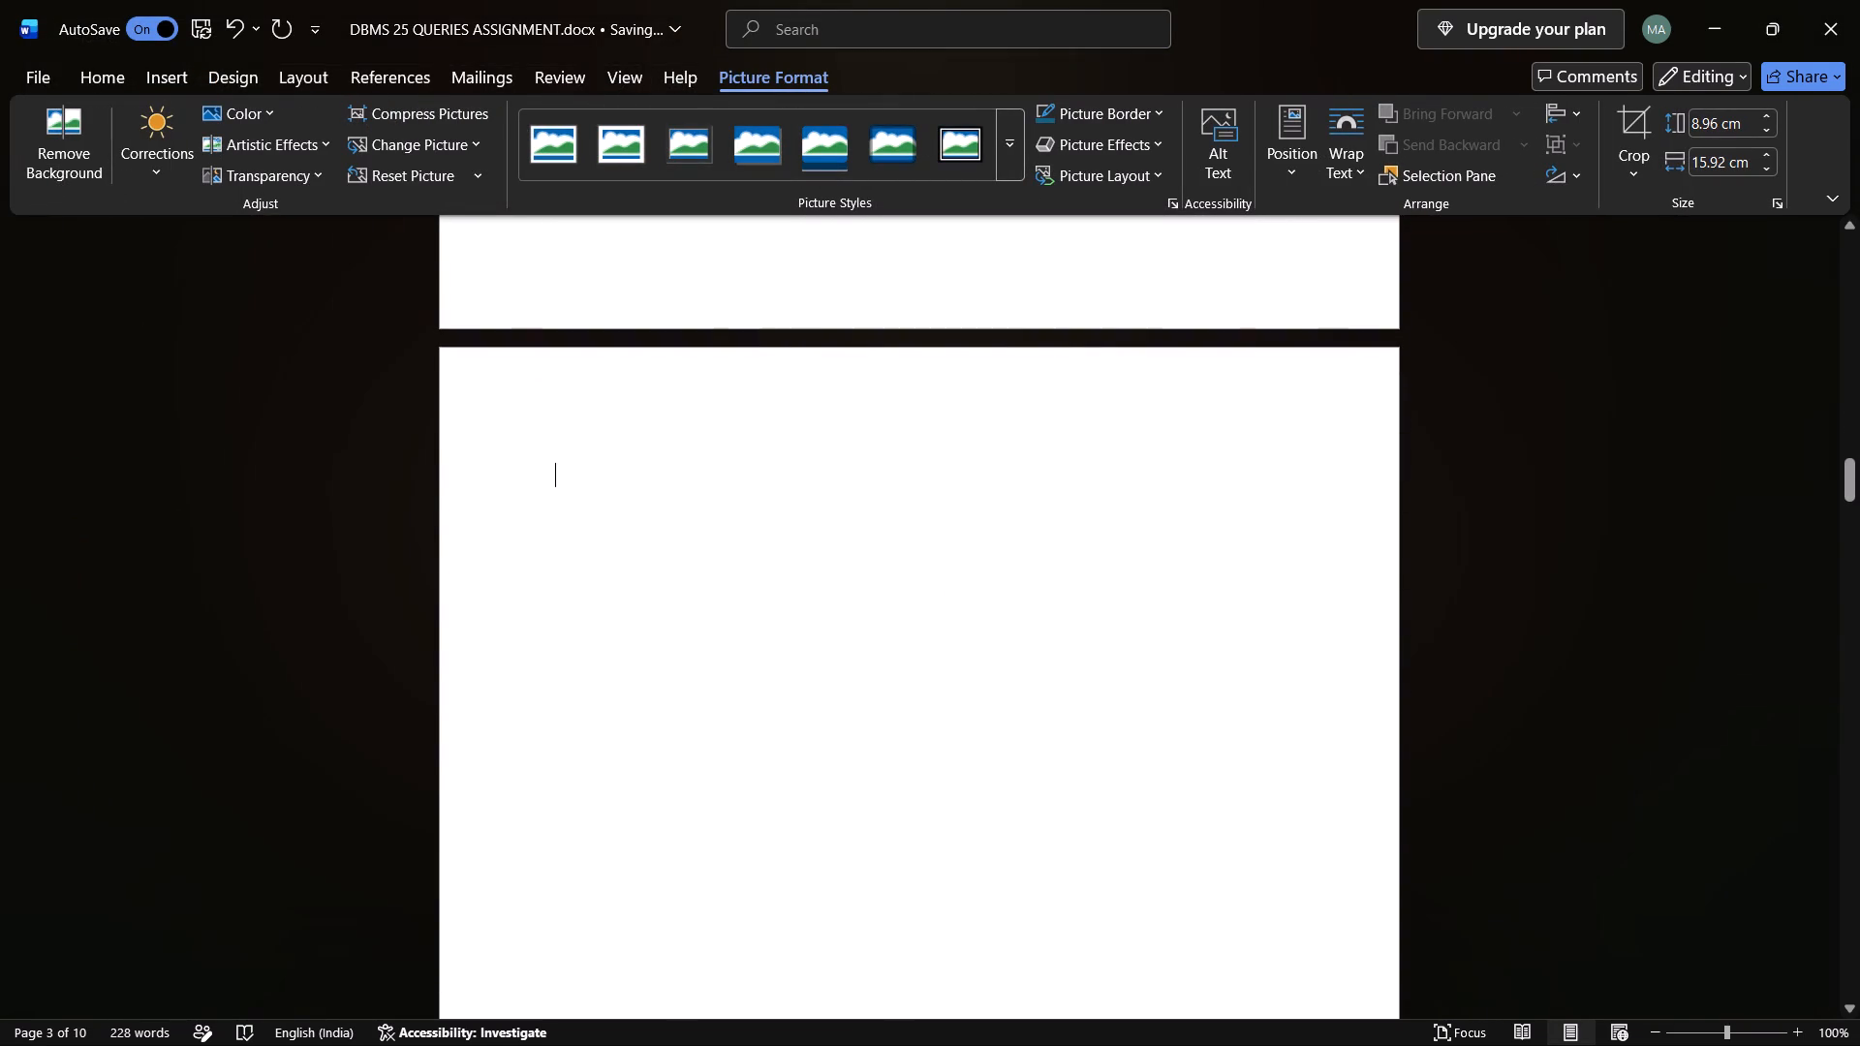
{"action": "left_click", "coordinate": [158, 77]}
{"action": "left_click", "coordinate": [277, 171]}
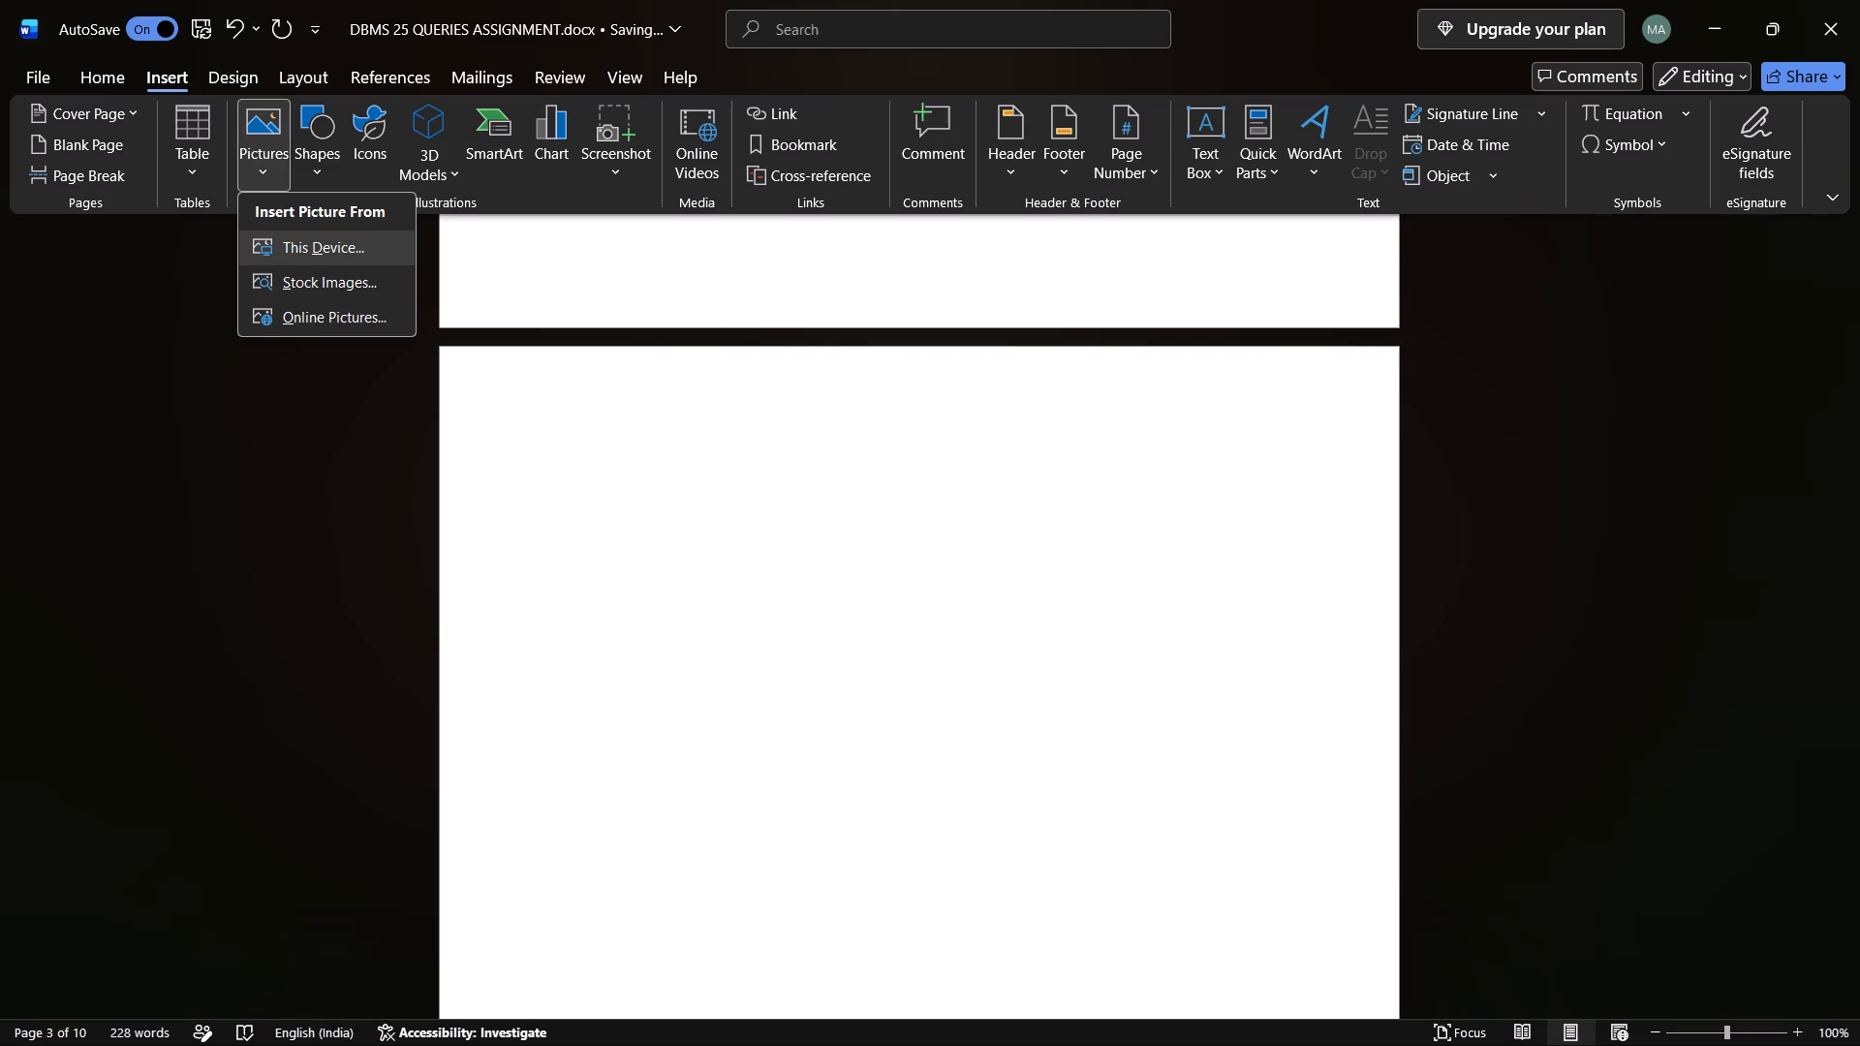
{"action": "left_click", "coordinate": [337, 244]}
{"action": "scroll", "coordinate": [184, 210], "scroll_direction": "up", "scroll_amount": 1}
{"action": "left_click", "coordinate": [122, 217]}
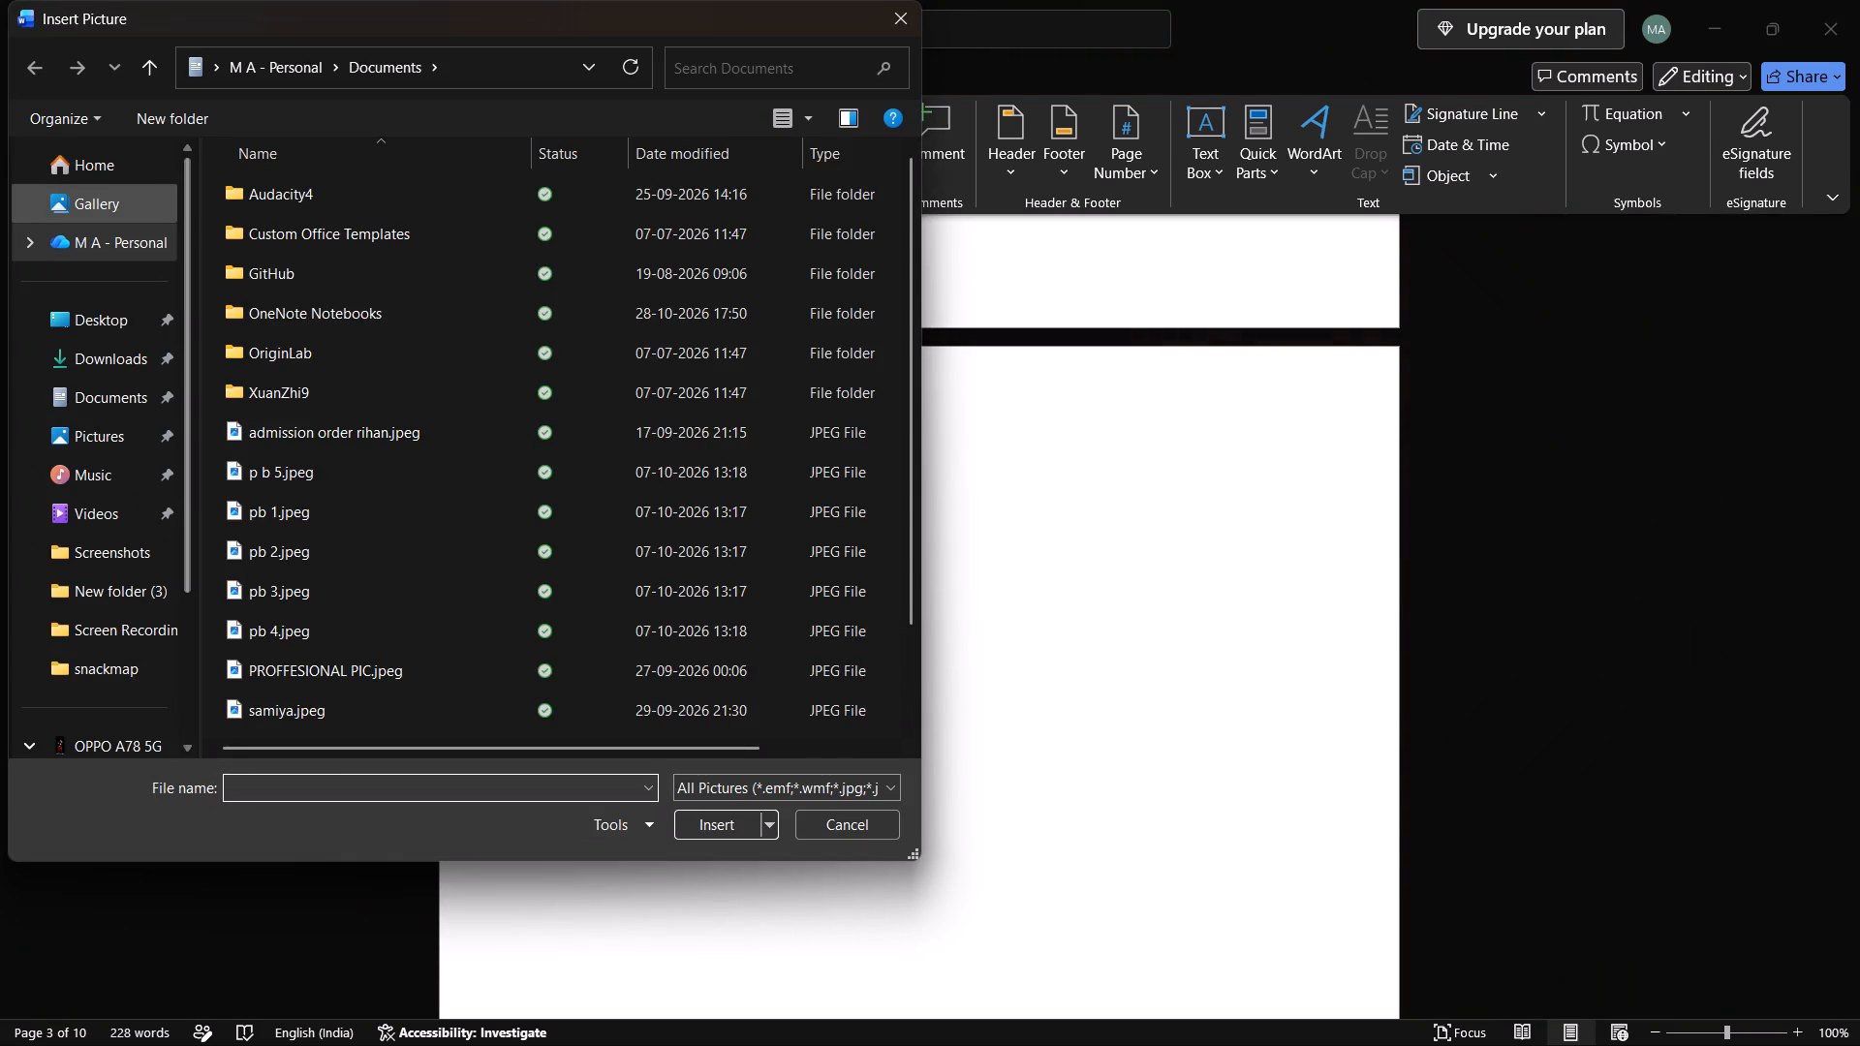
{"action": "double_click", "coordinate": [547, 408]}
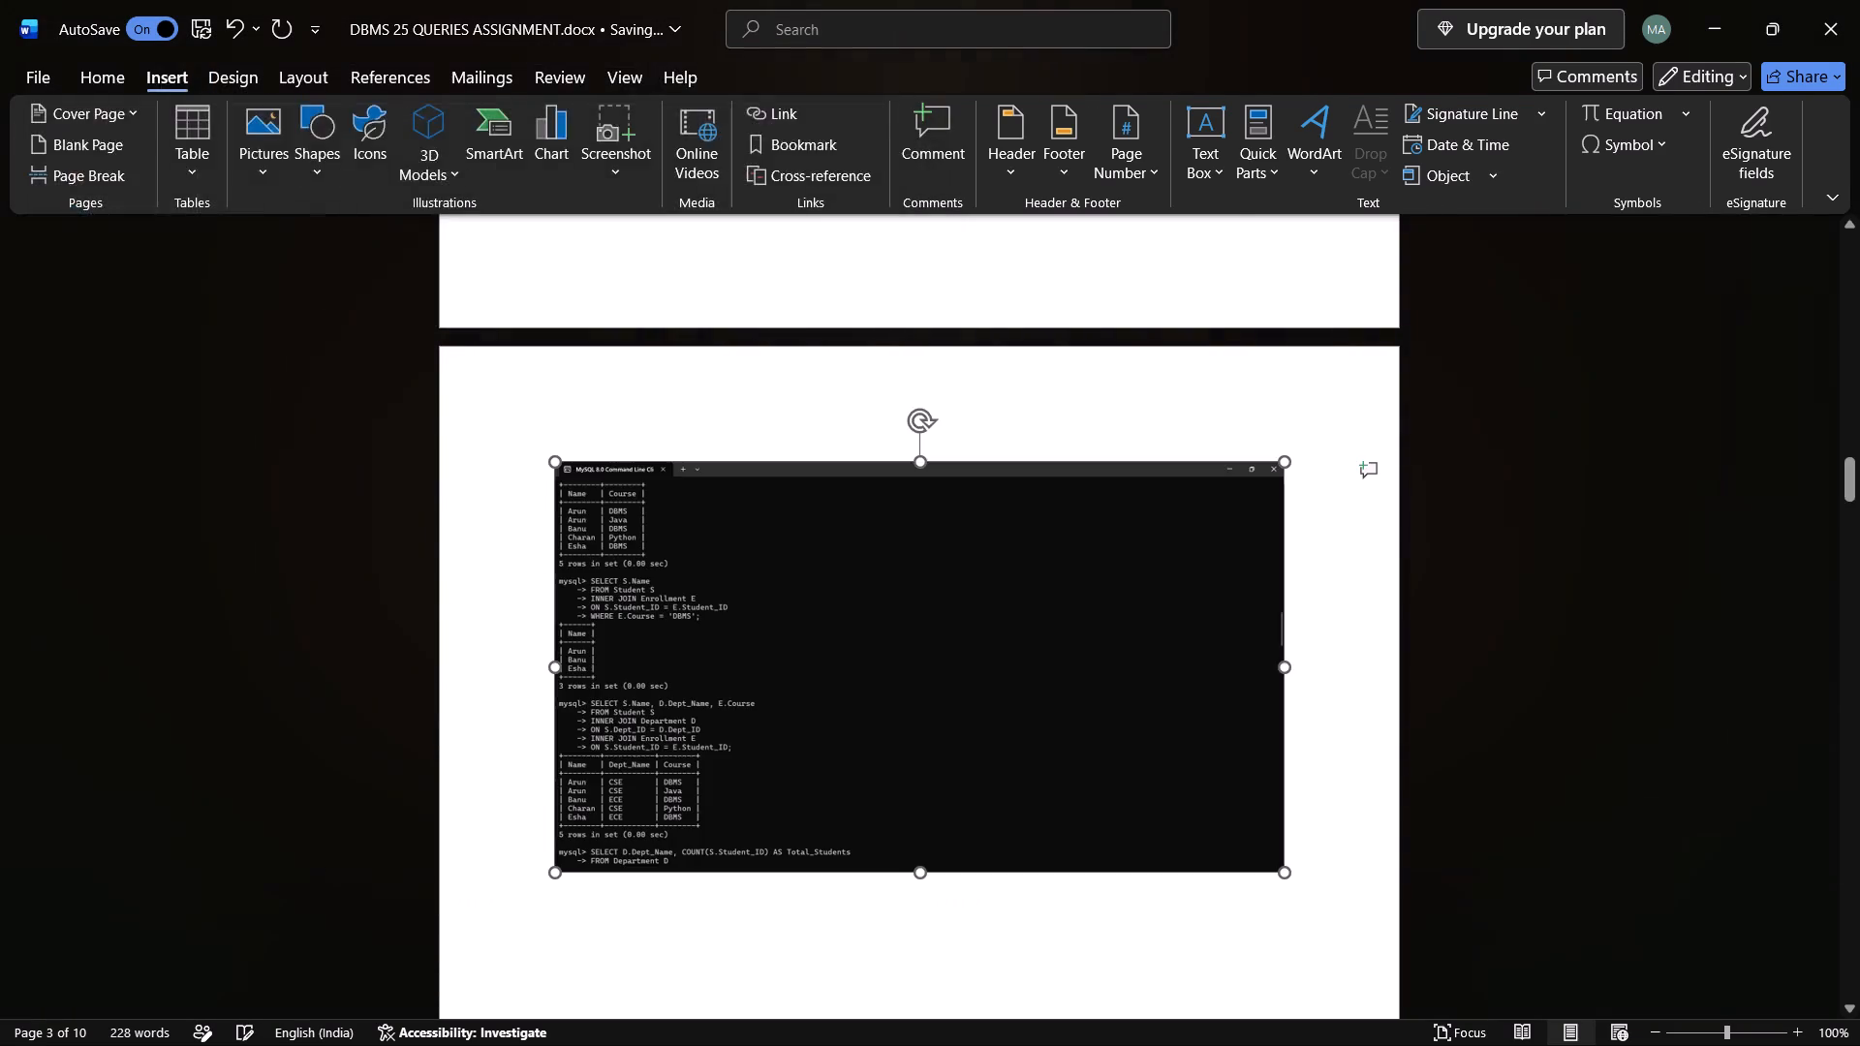
Insert Screenshot 2026-11-05 115253.png from the Gallery below the first screenshot on the fourth page.
{"action": "scroll", "coordinate": [660, 522], "scroll_direction": "down", "scroll_amount": 2}
{"action": "left_click", "coordinate": [656, 431]}
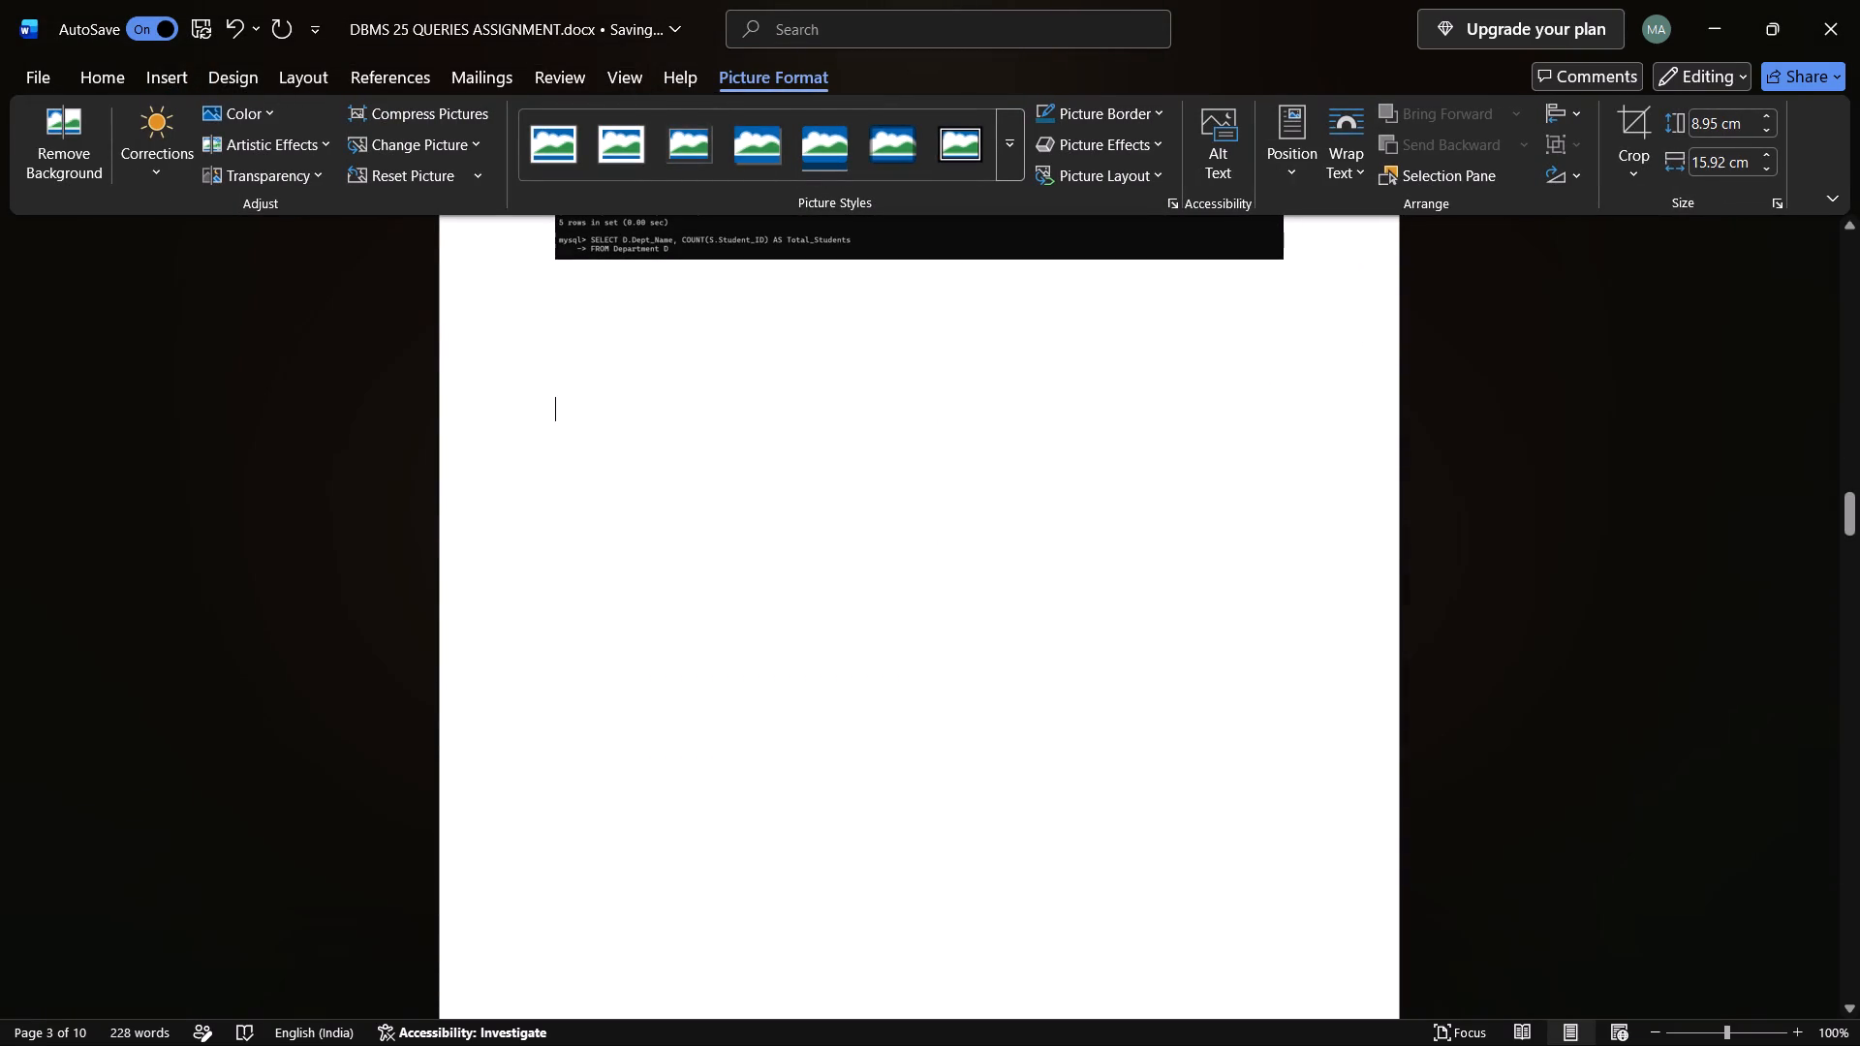
{"action": "left_click", "coordinate": [171, 88]}
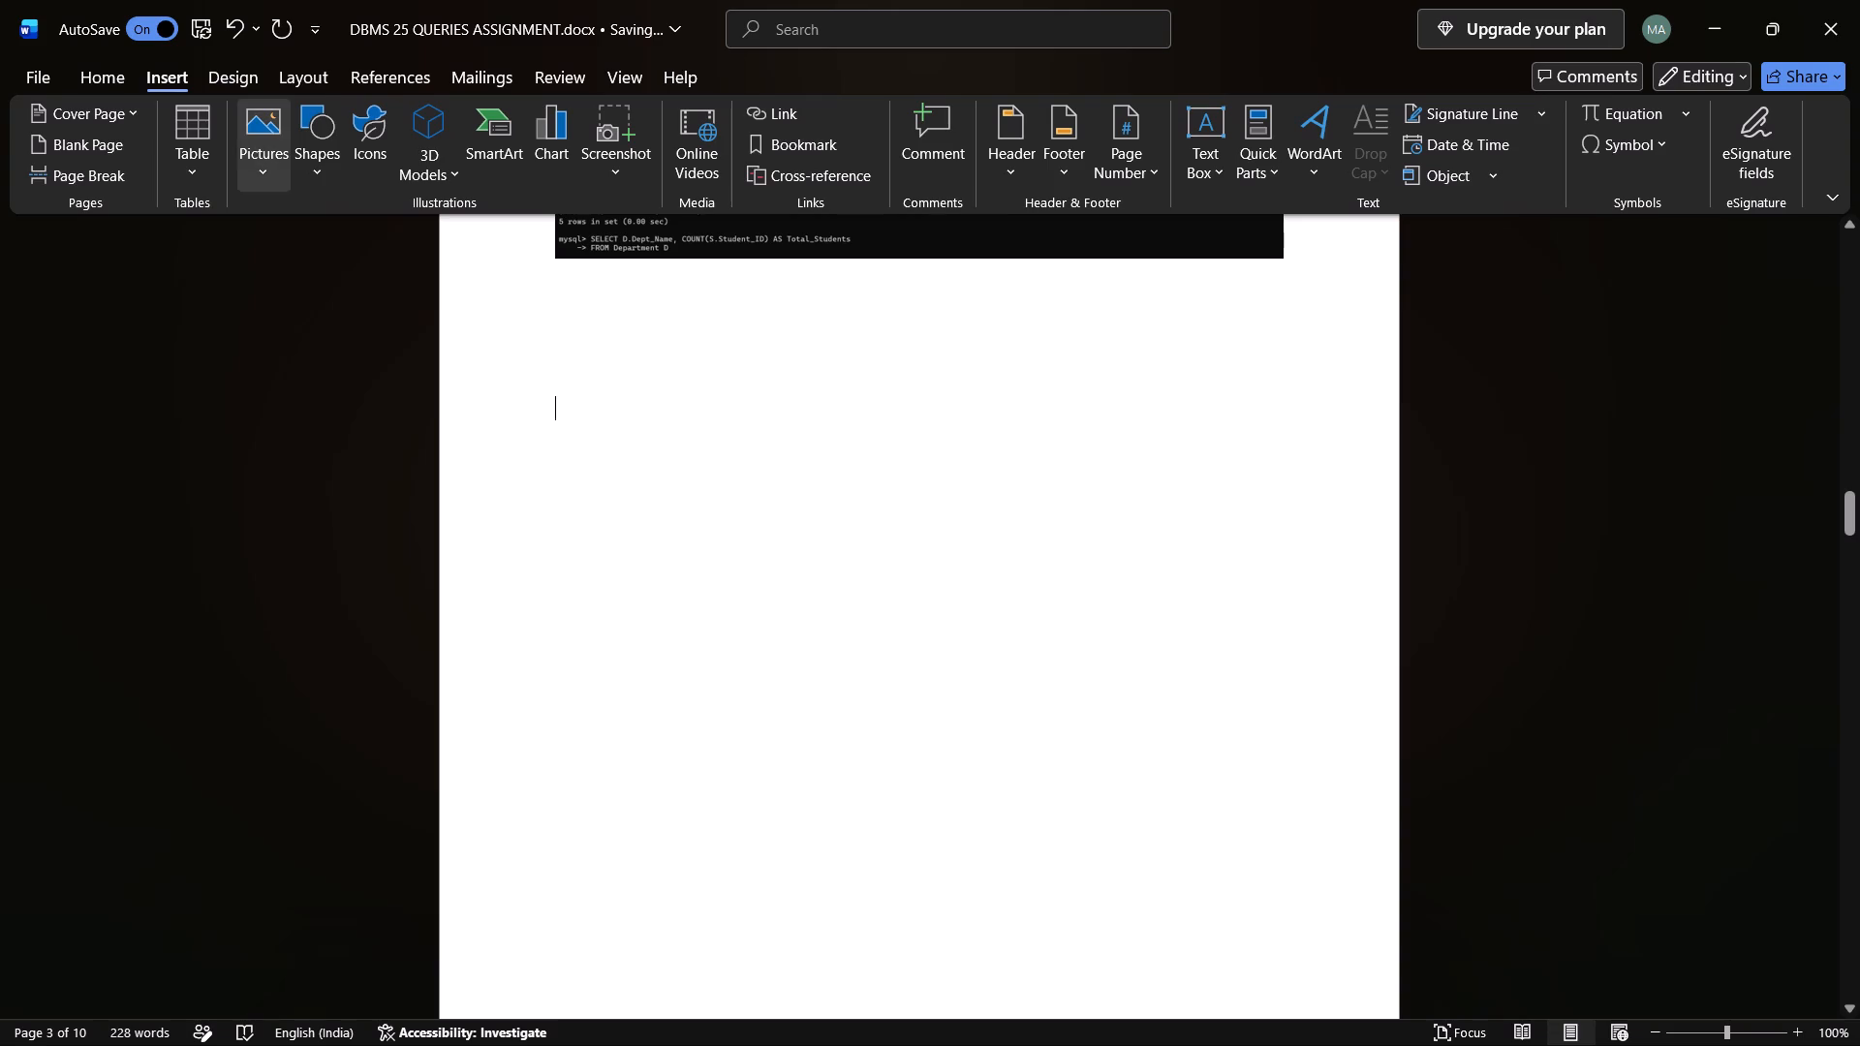
{"action": "left_click", "coordinate": [253, 122]}
{"action": "left_click", "coordinate": [272, 240]}
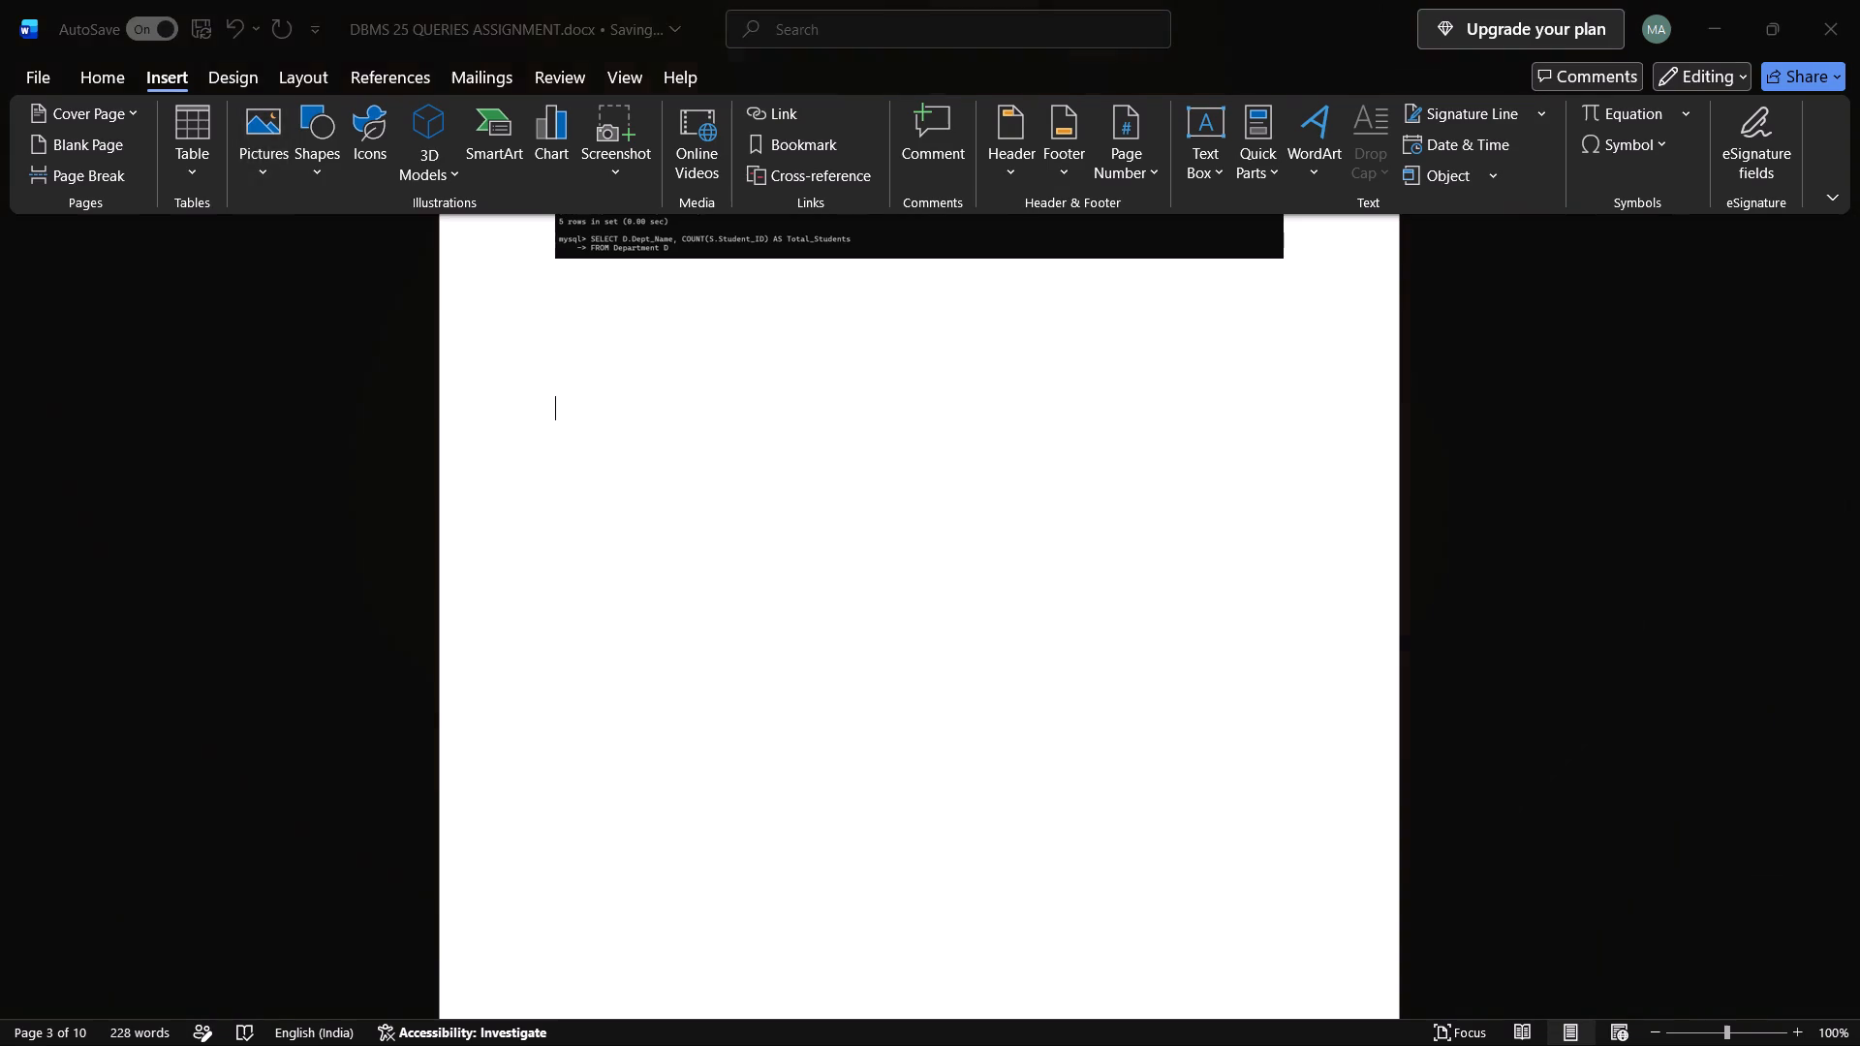
{"action": "scroll", "coordinate": [112, 200], "scroll_direction": "up", "scroll_amount": 1}
{"action": "left_click", "coordinate": [94, 205]}
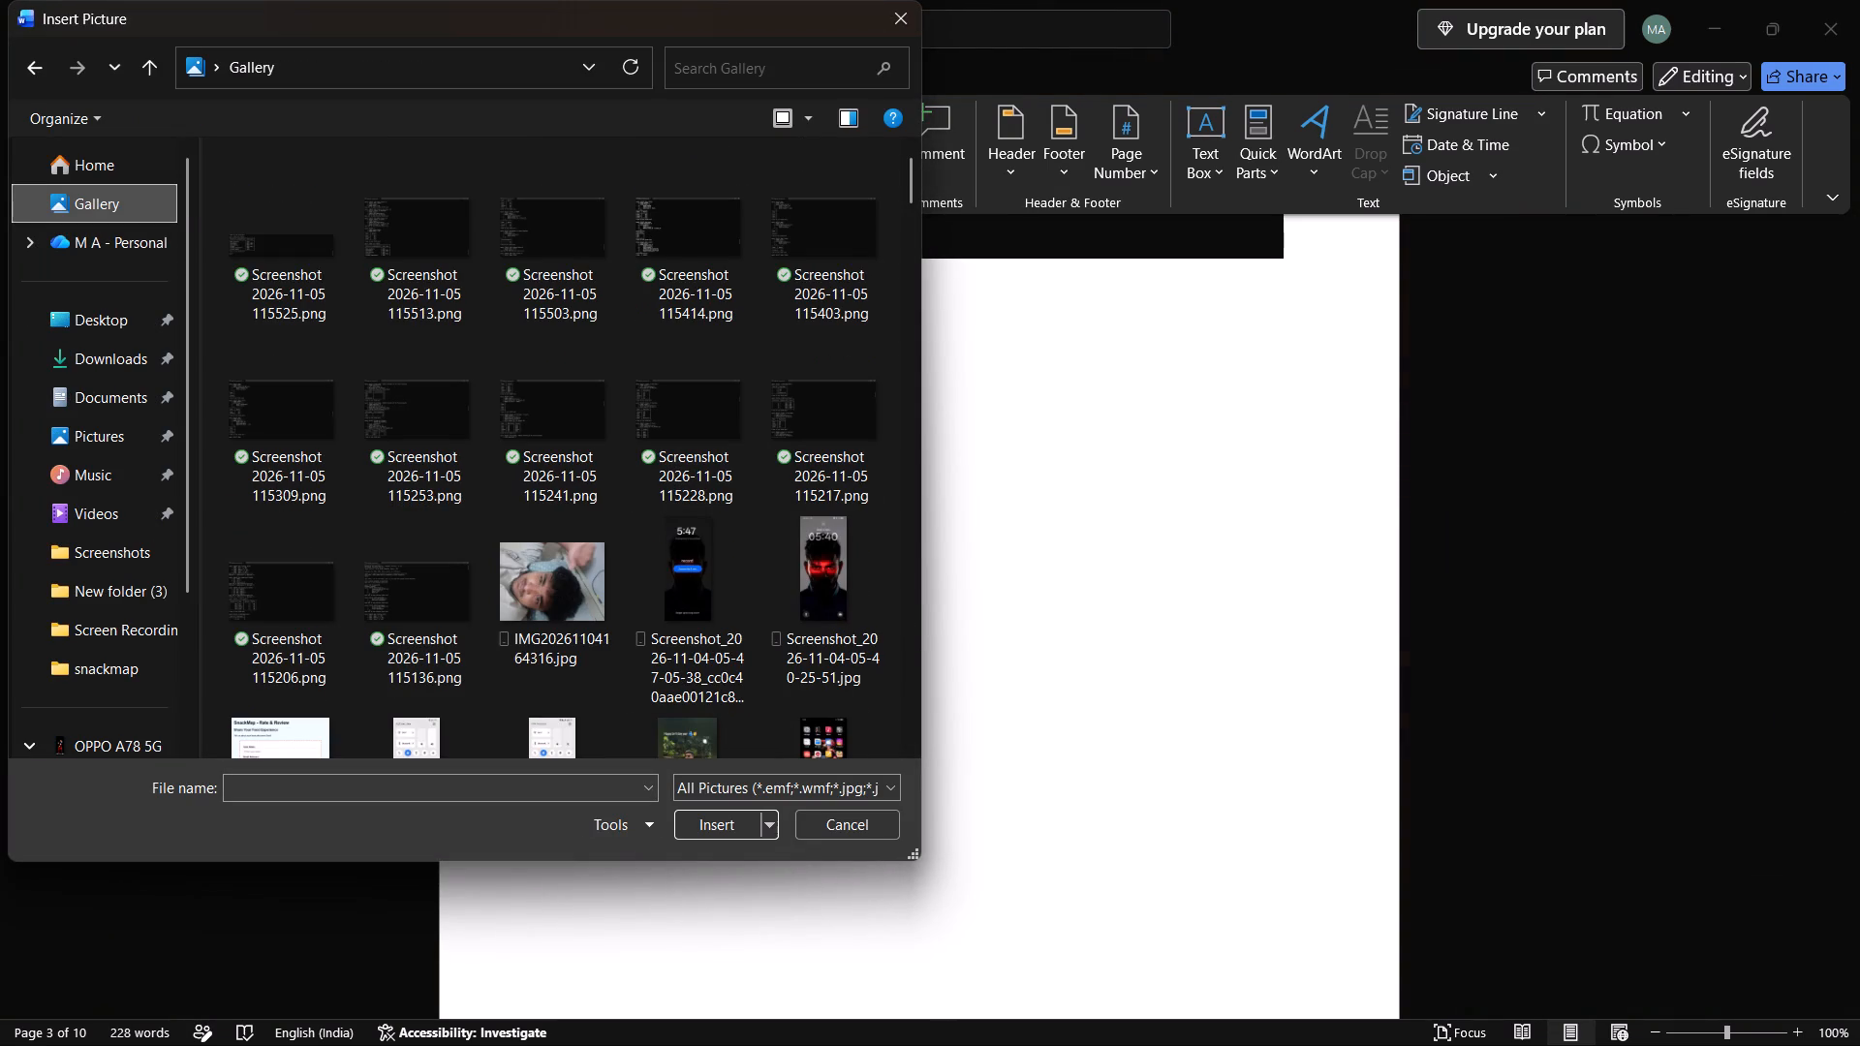
{"action": "double_click", "coordinate": [429, 430]}
Insert Screenshot 2026-11-05 115253.png from the Gallery at the top of the fifth page.
{"action": "scroll", "coordinate": [815, 579], "scroll_direction": "down", "scroll_amount": 2}
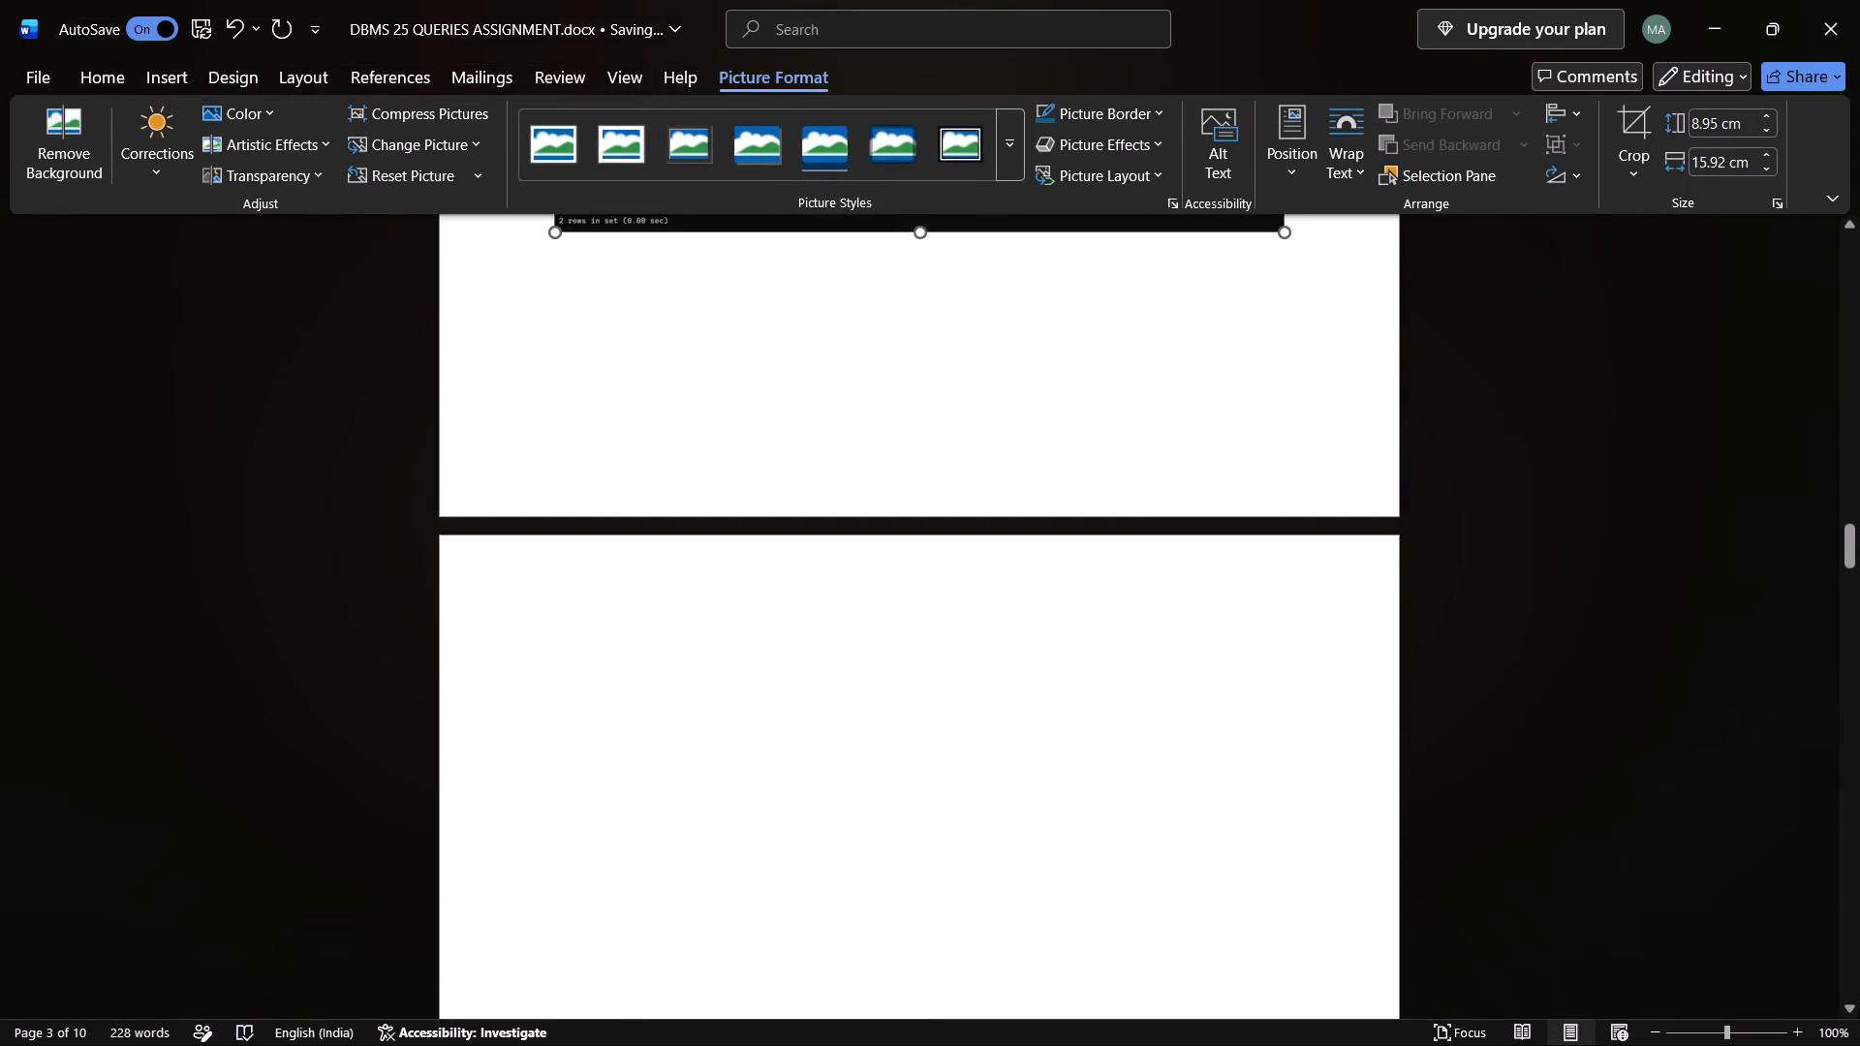
{"action": "left_click", "coordinate": [730, 584]}
{"action": "left_click", "coordinate": [156, 76]}
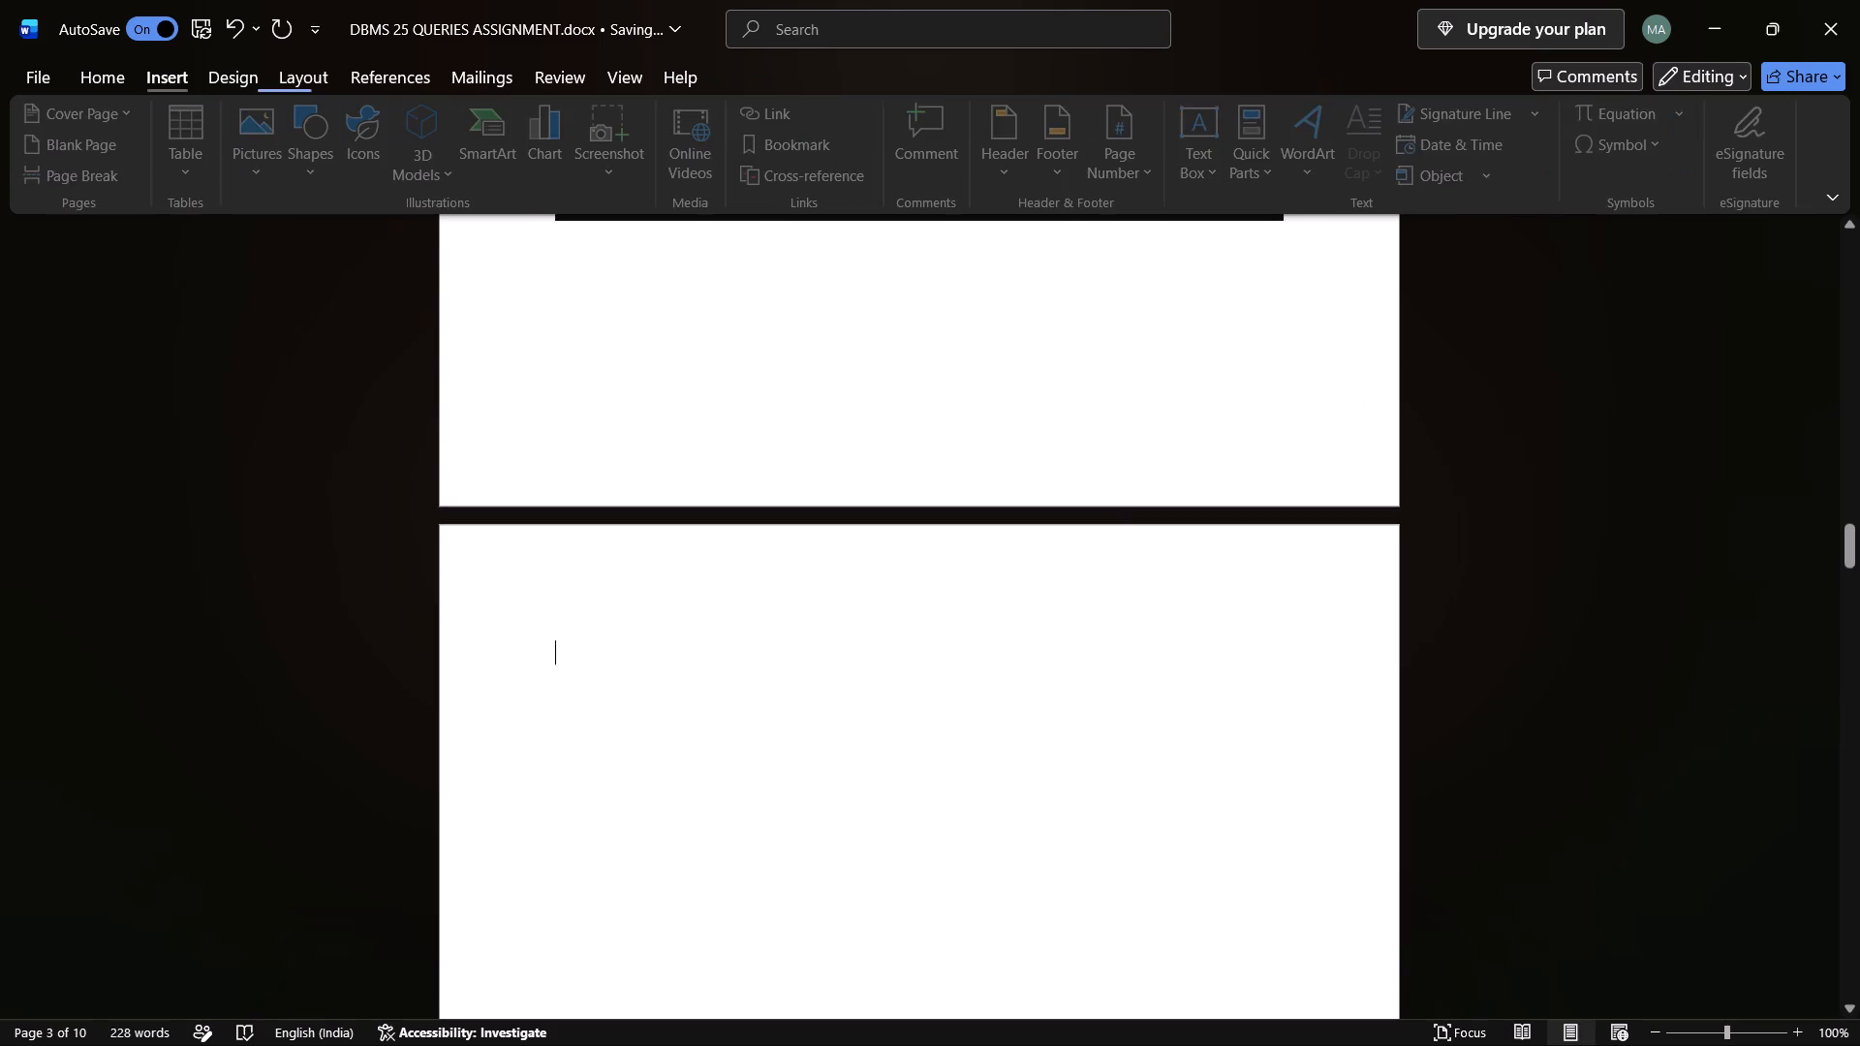
{"action": "left_click", "coordinate": [272, 143]}
{"action": "left_click", "coordinate": [324, 257]}
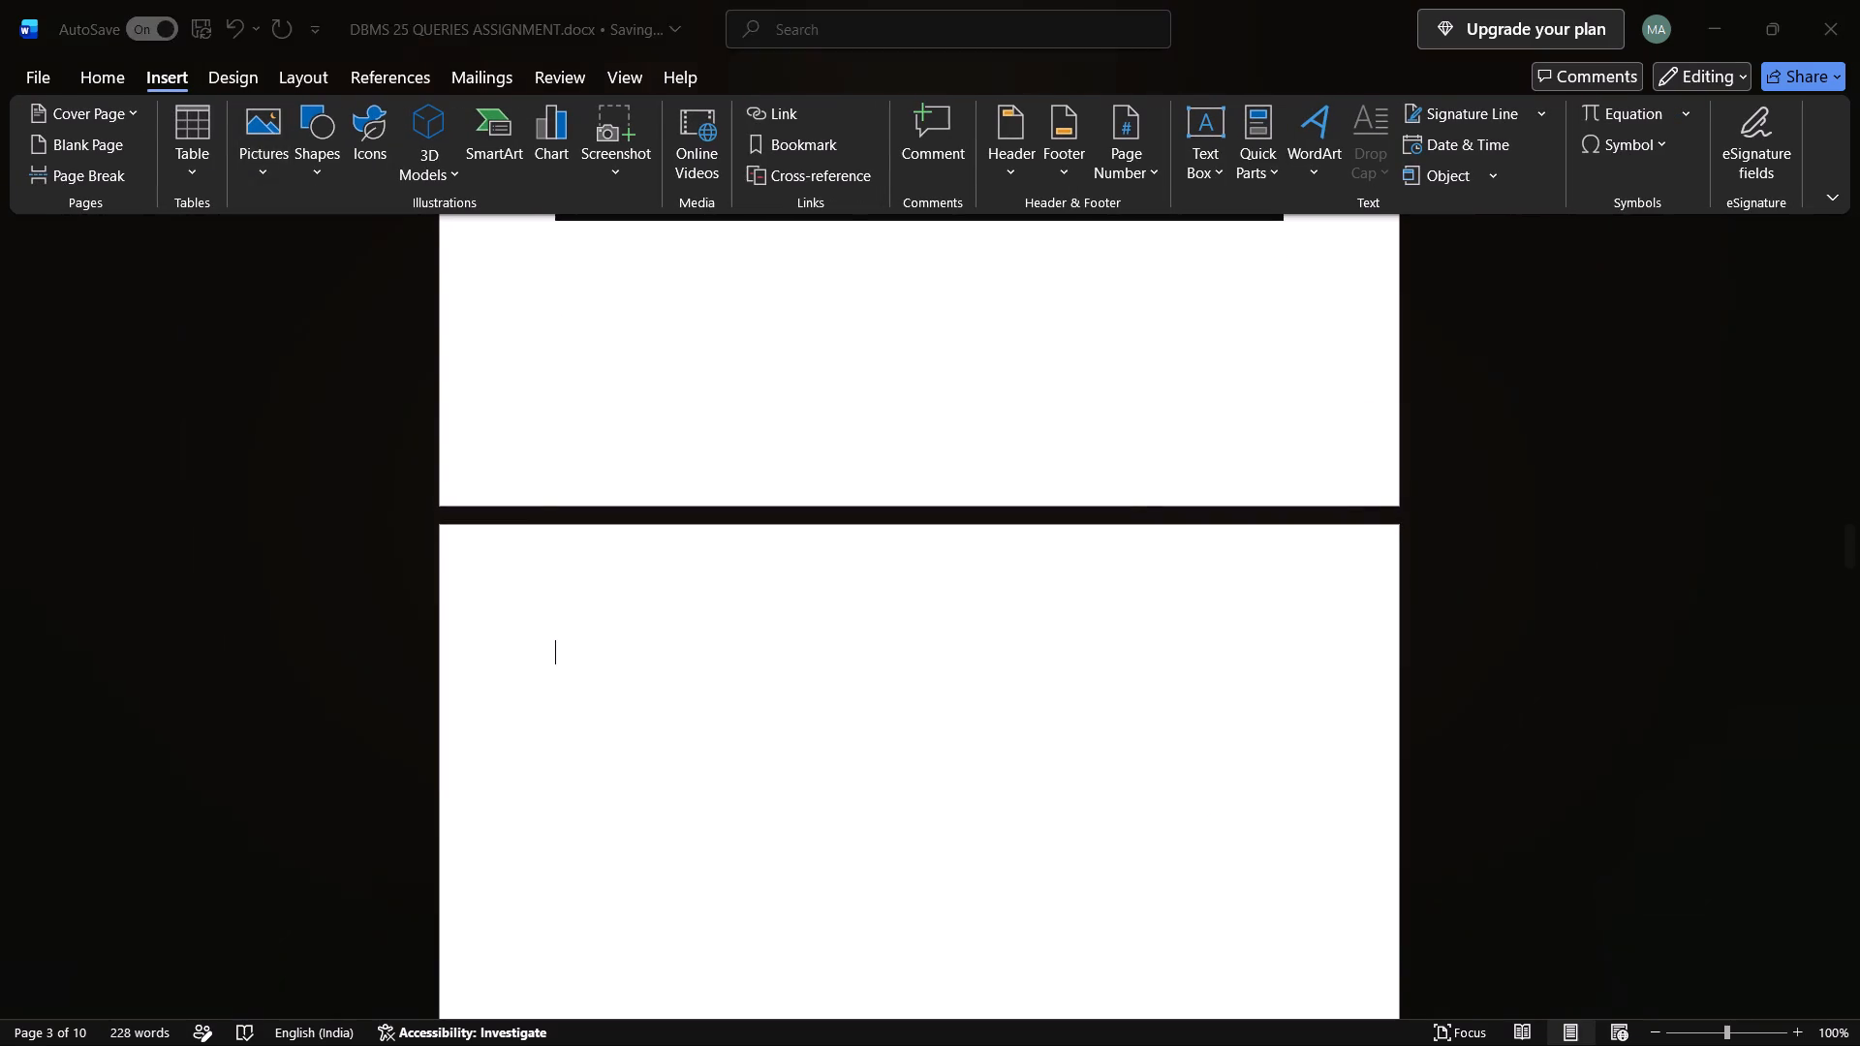
{"action": "scroll", "coordinate": [59, 127], "scroll_direction": "up", "scroll_amount": 5}
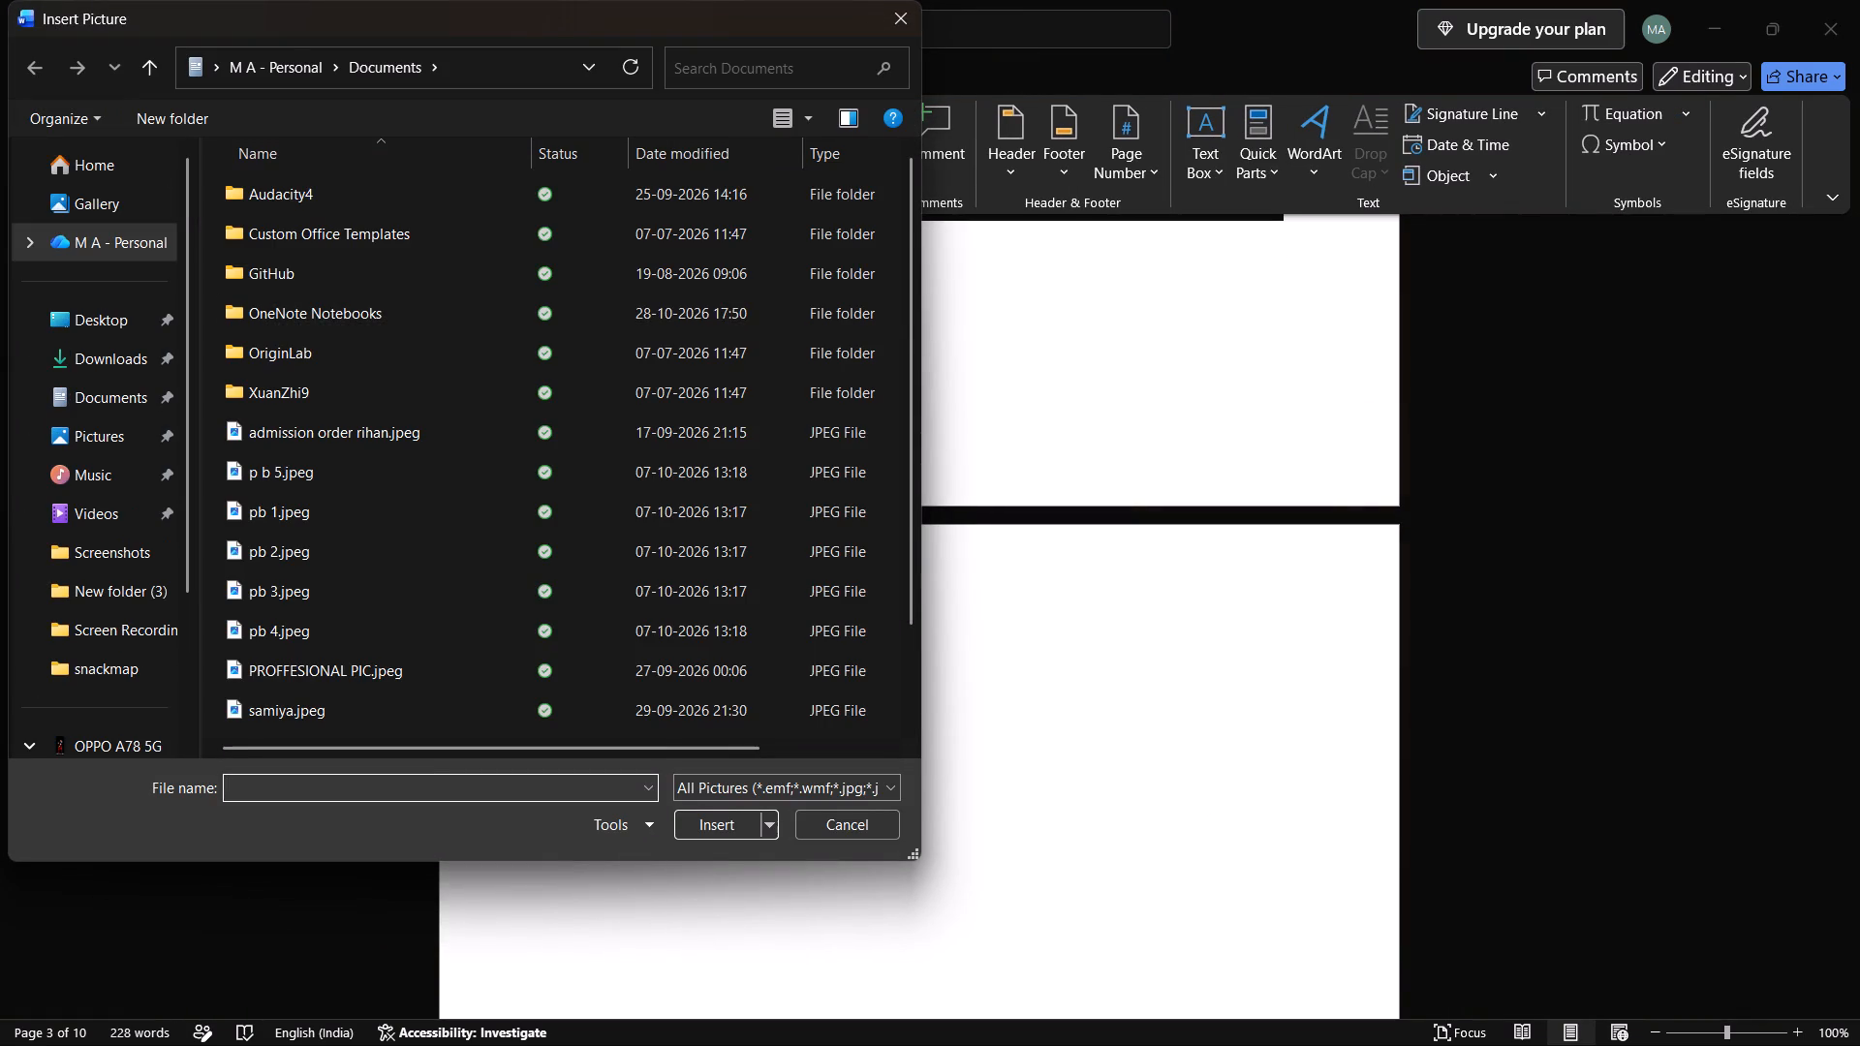
{"action": "left_click", "coordinate": [83, 192]}
{"action": "double_click", "coordinate": [419, 429]}
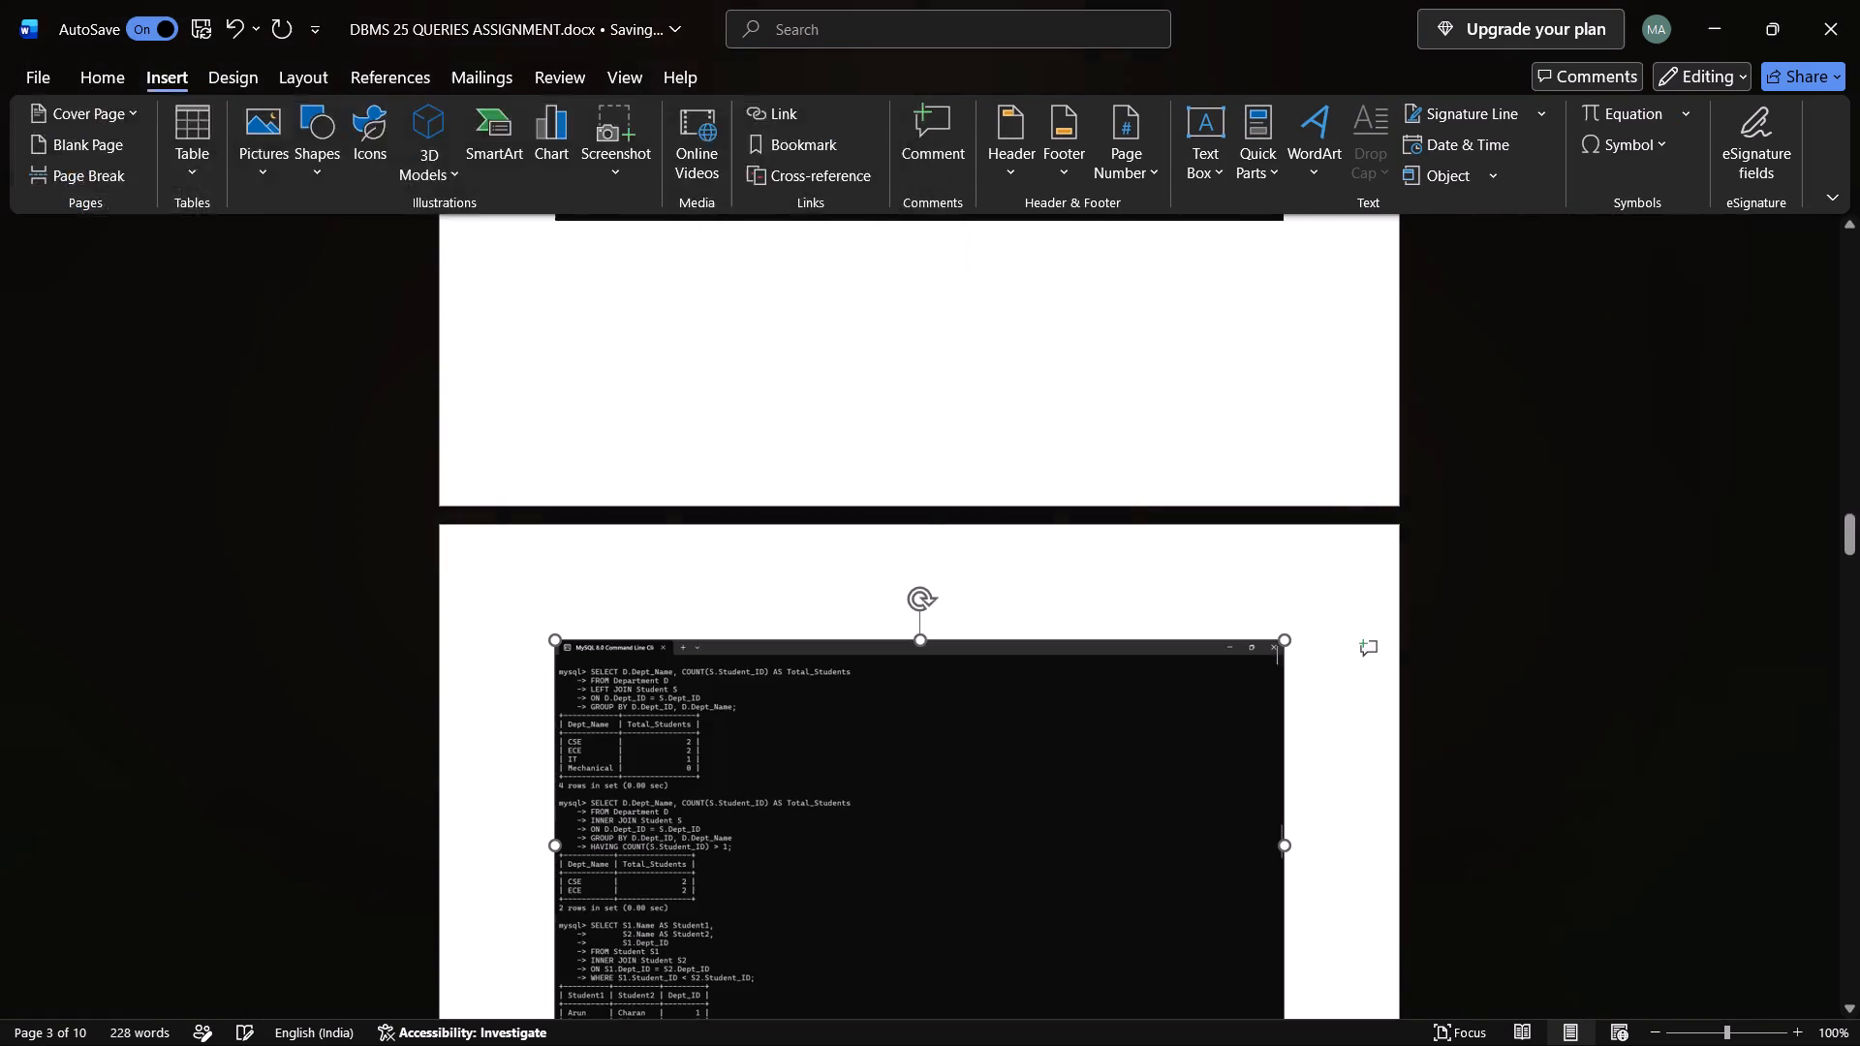
Place the text cursor on a blank line below the screenshot on the fifth page.
{"action": "scroll", "coordinate": [727, 693], "scroll_direction": "down", "scroll_amount": 3}
{"action": "left_click", "coordinate": [694, 475]}
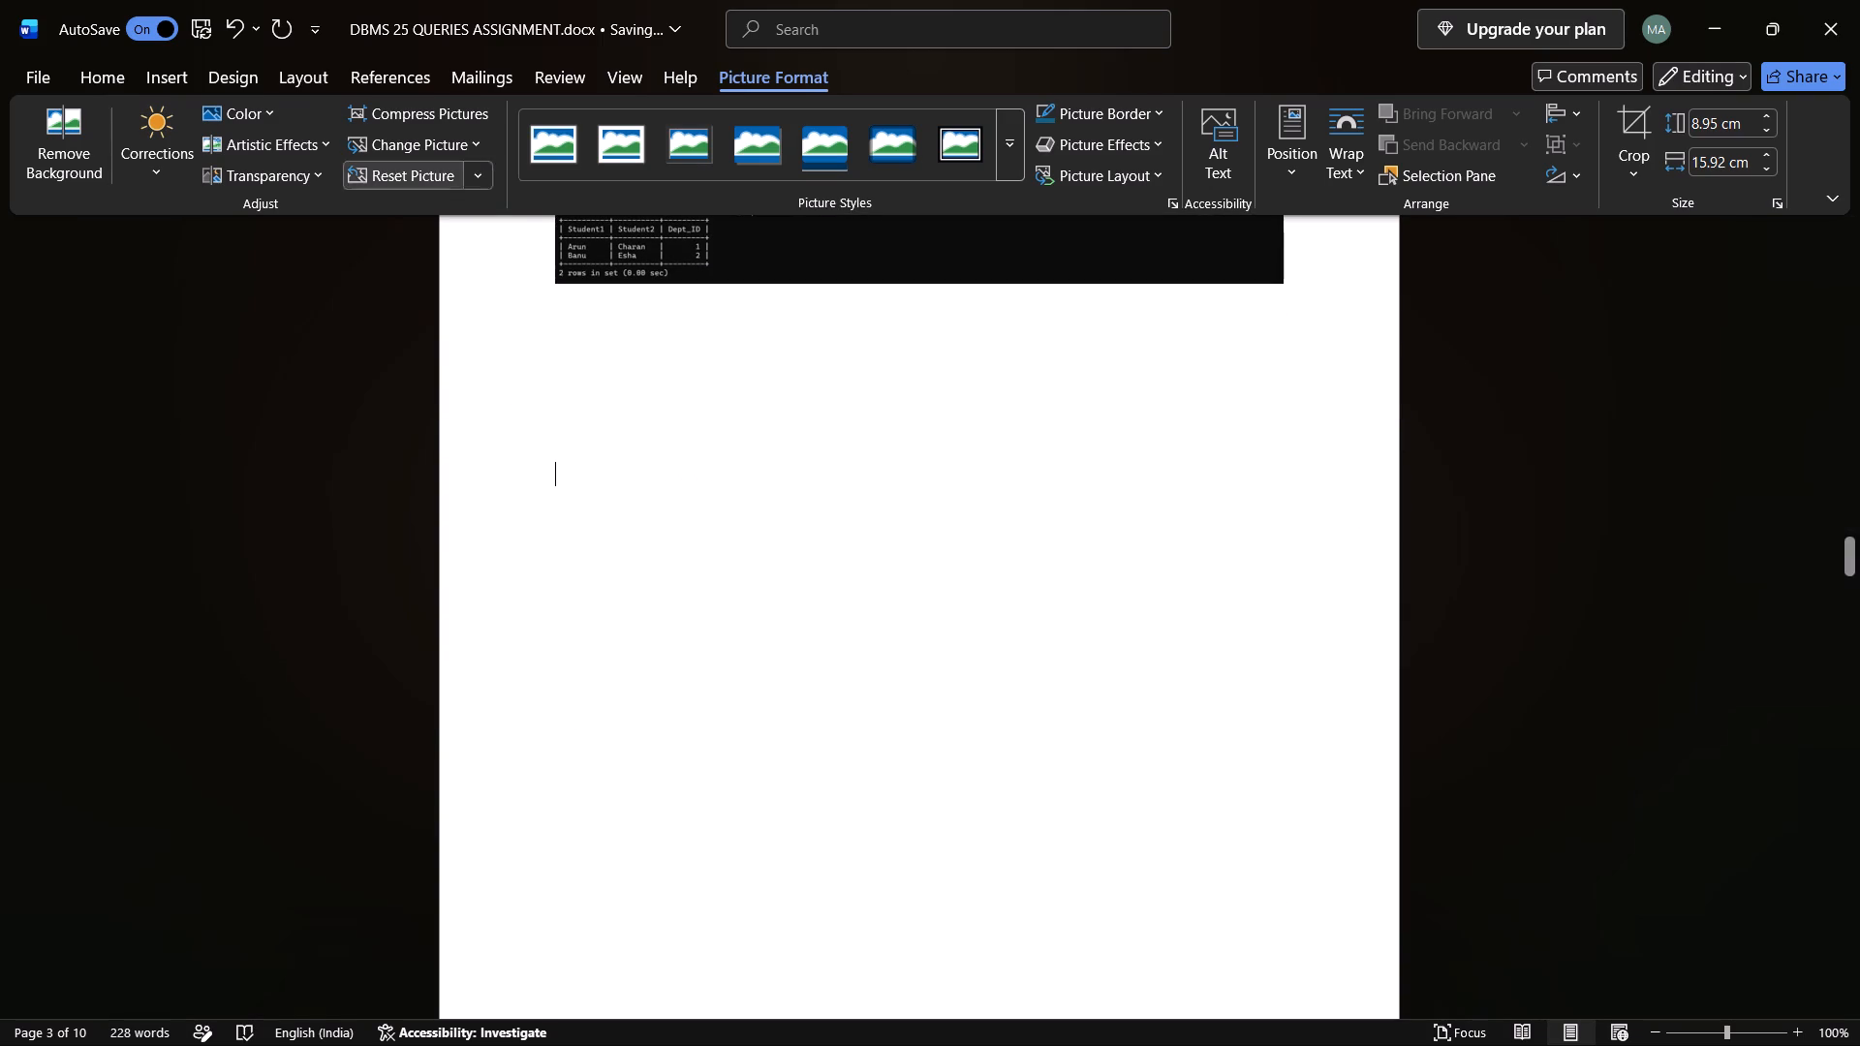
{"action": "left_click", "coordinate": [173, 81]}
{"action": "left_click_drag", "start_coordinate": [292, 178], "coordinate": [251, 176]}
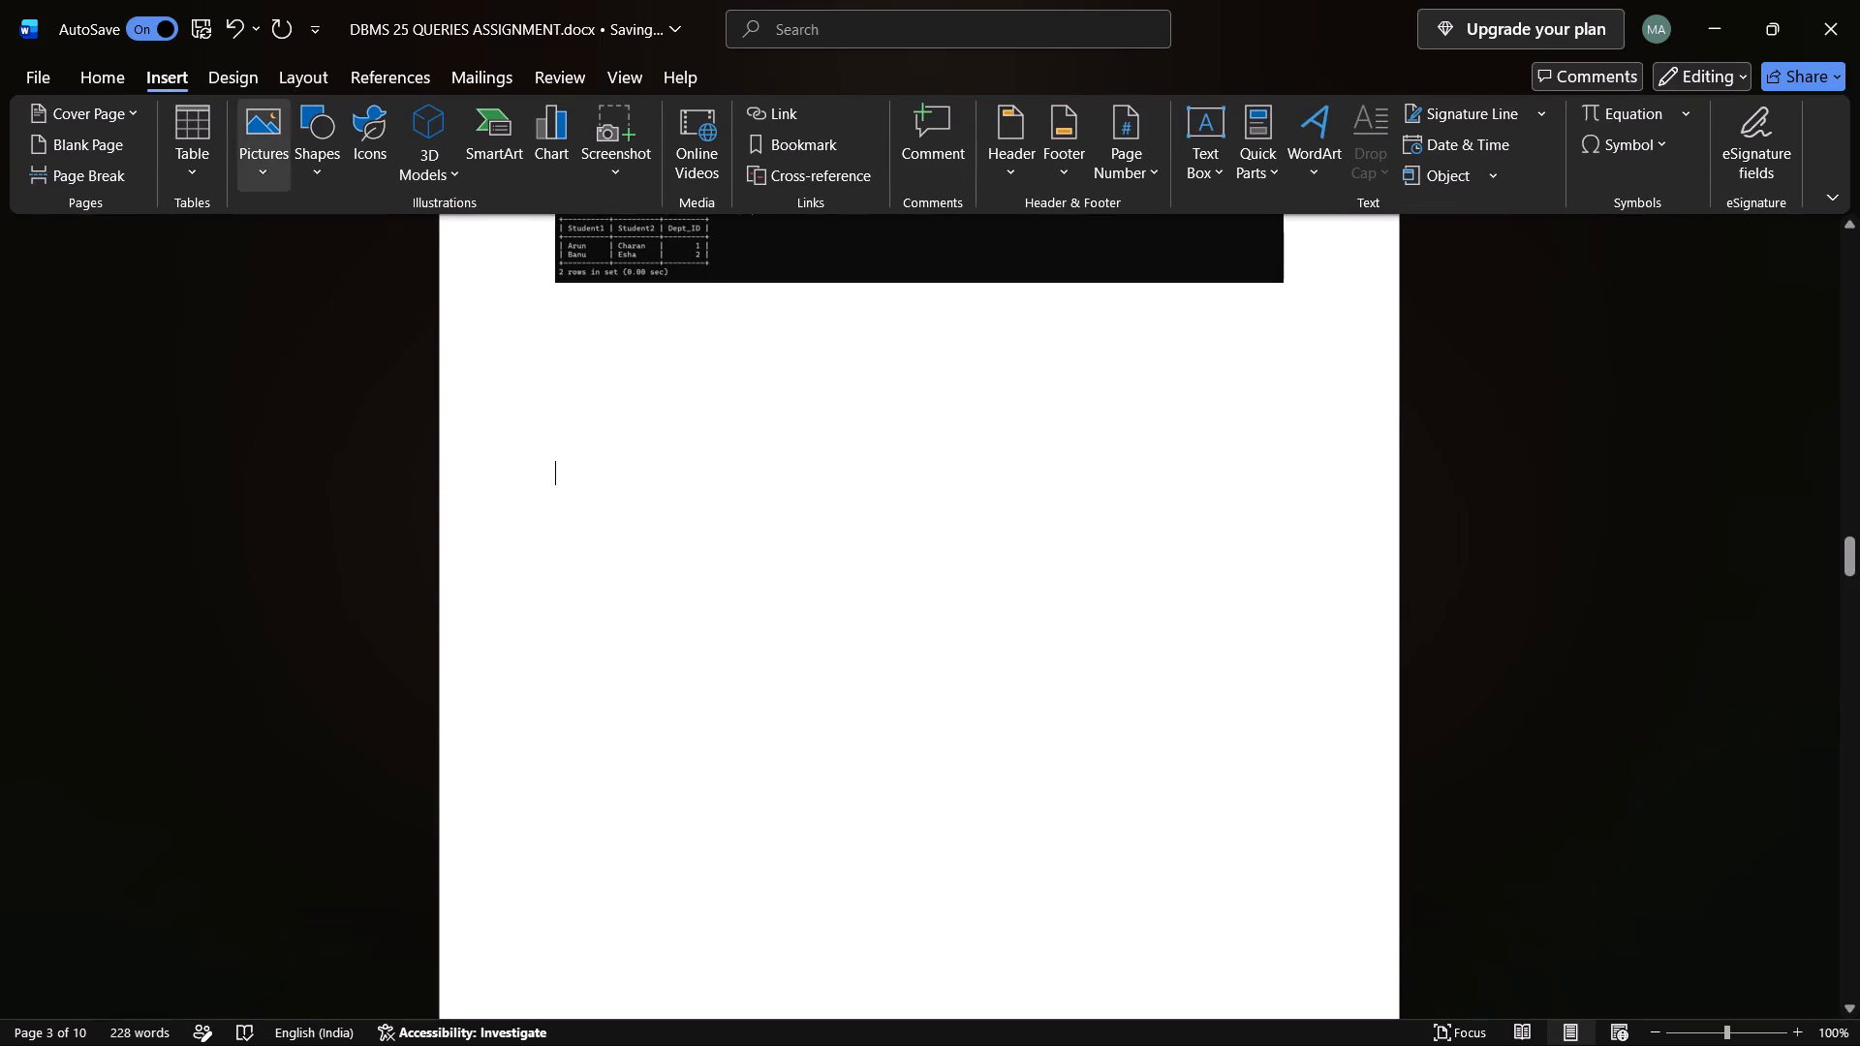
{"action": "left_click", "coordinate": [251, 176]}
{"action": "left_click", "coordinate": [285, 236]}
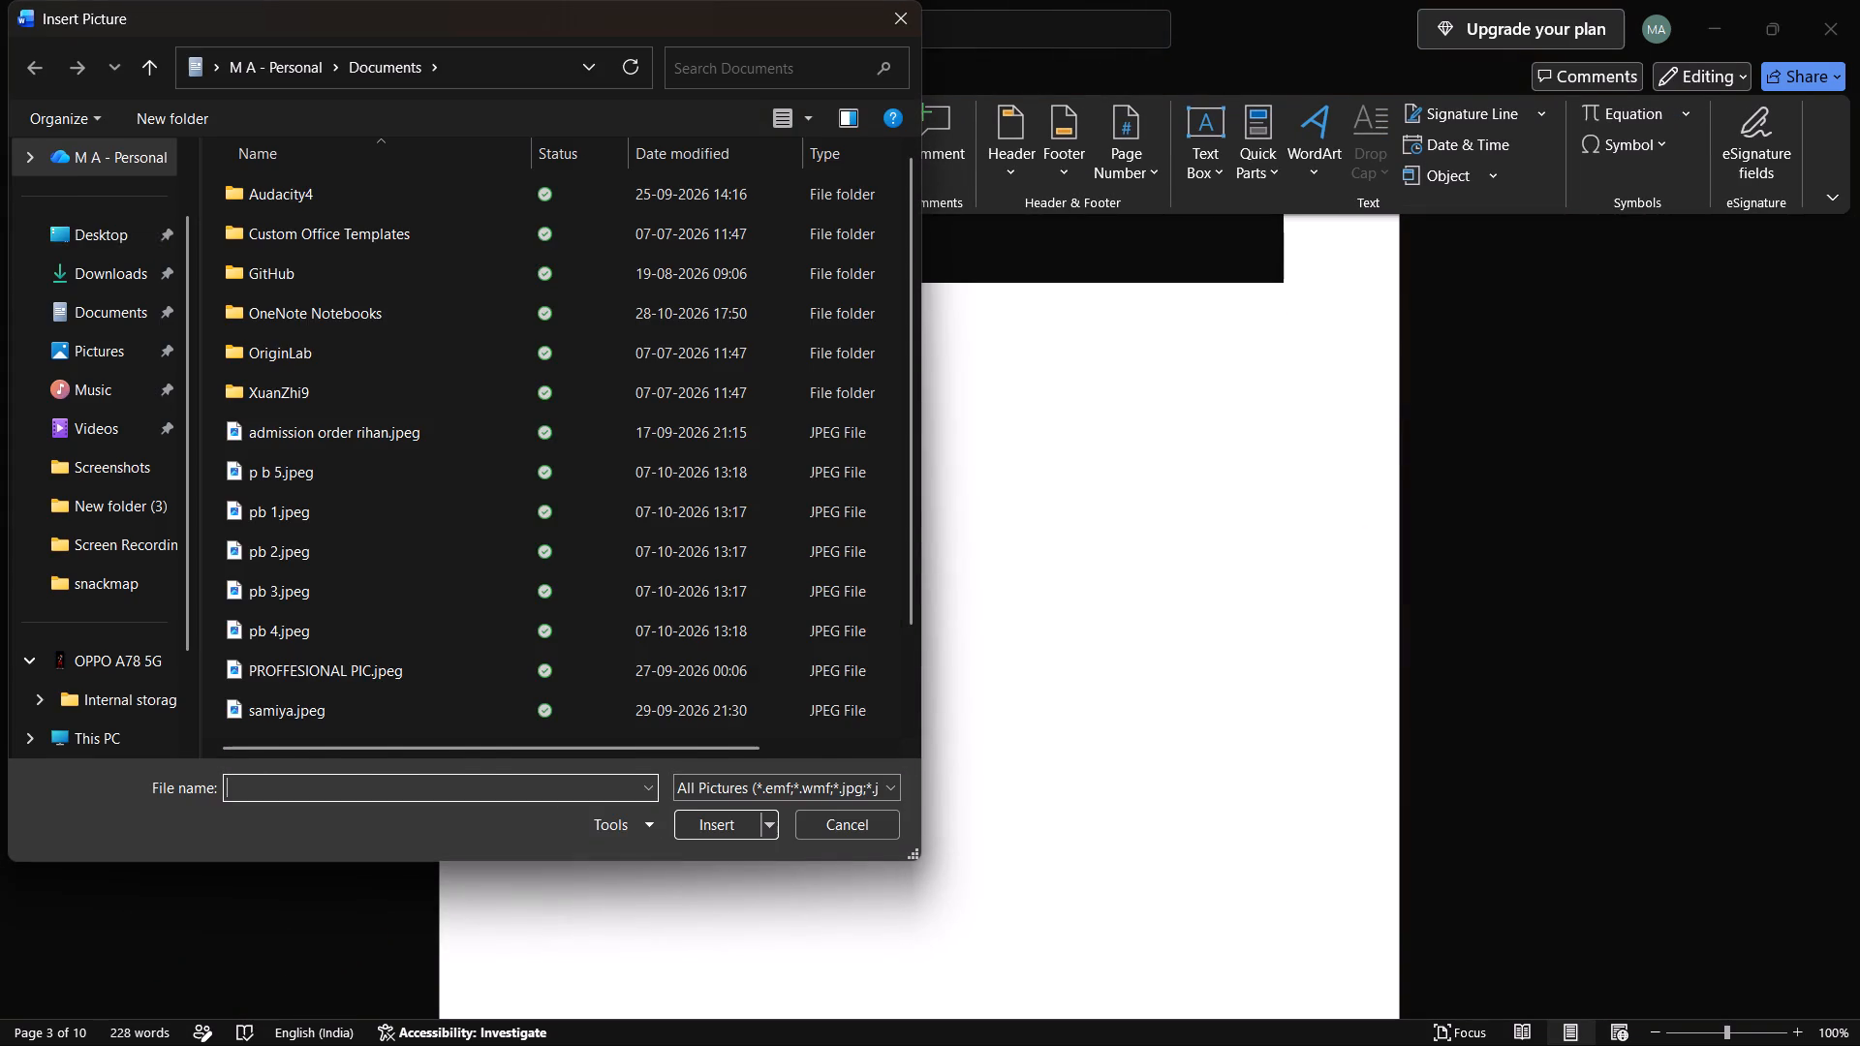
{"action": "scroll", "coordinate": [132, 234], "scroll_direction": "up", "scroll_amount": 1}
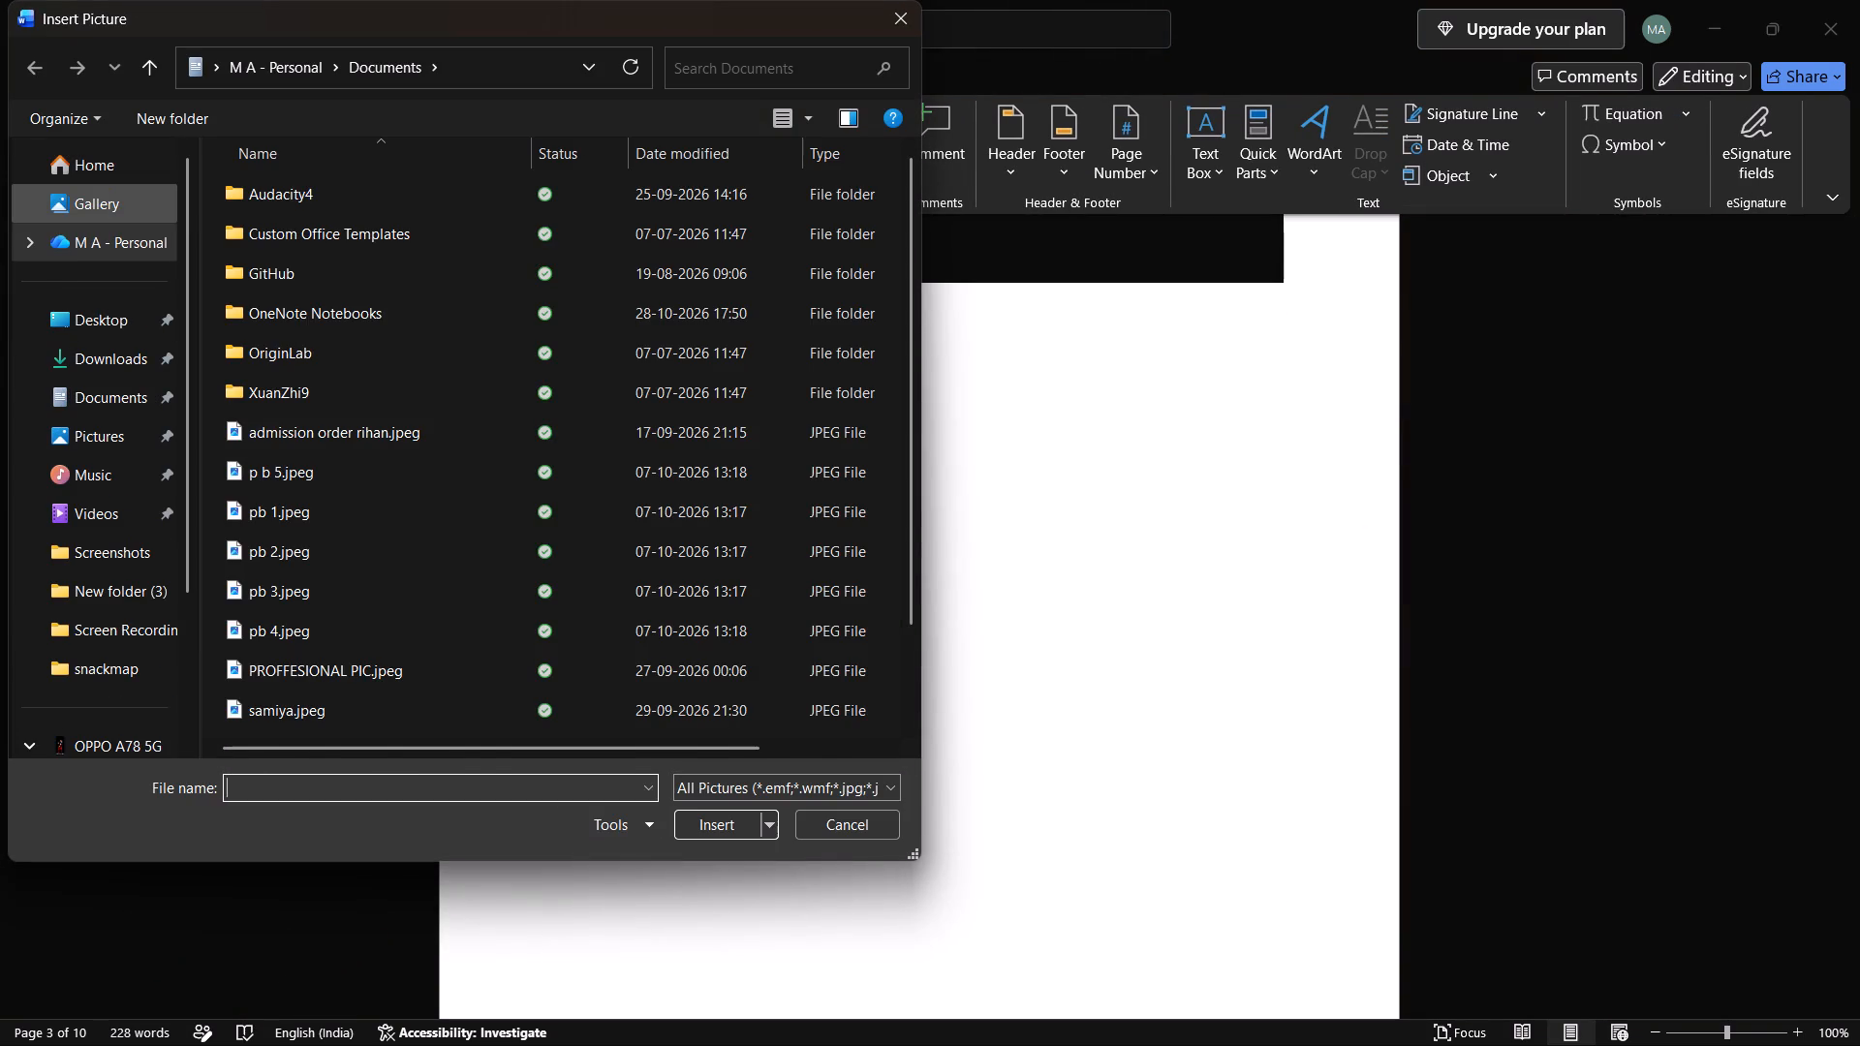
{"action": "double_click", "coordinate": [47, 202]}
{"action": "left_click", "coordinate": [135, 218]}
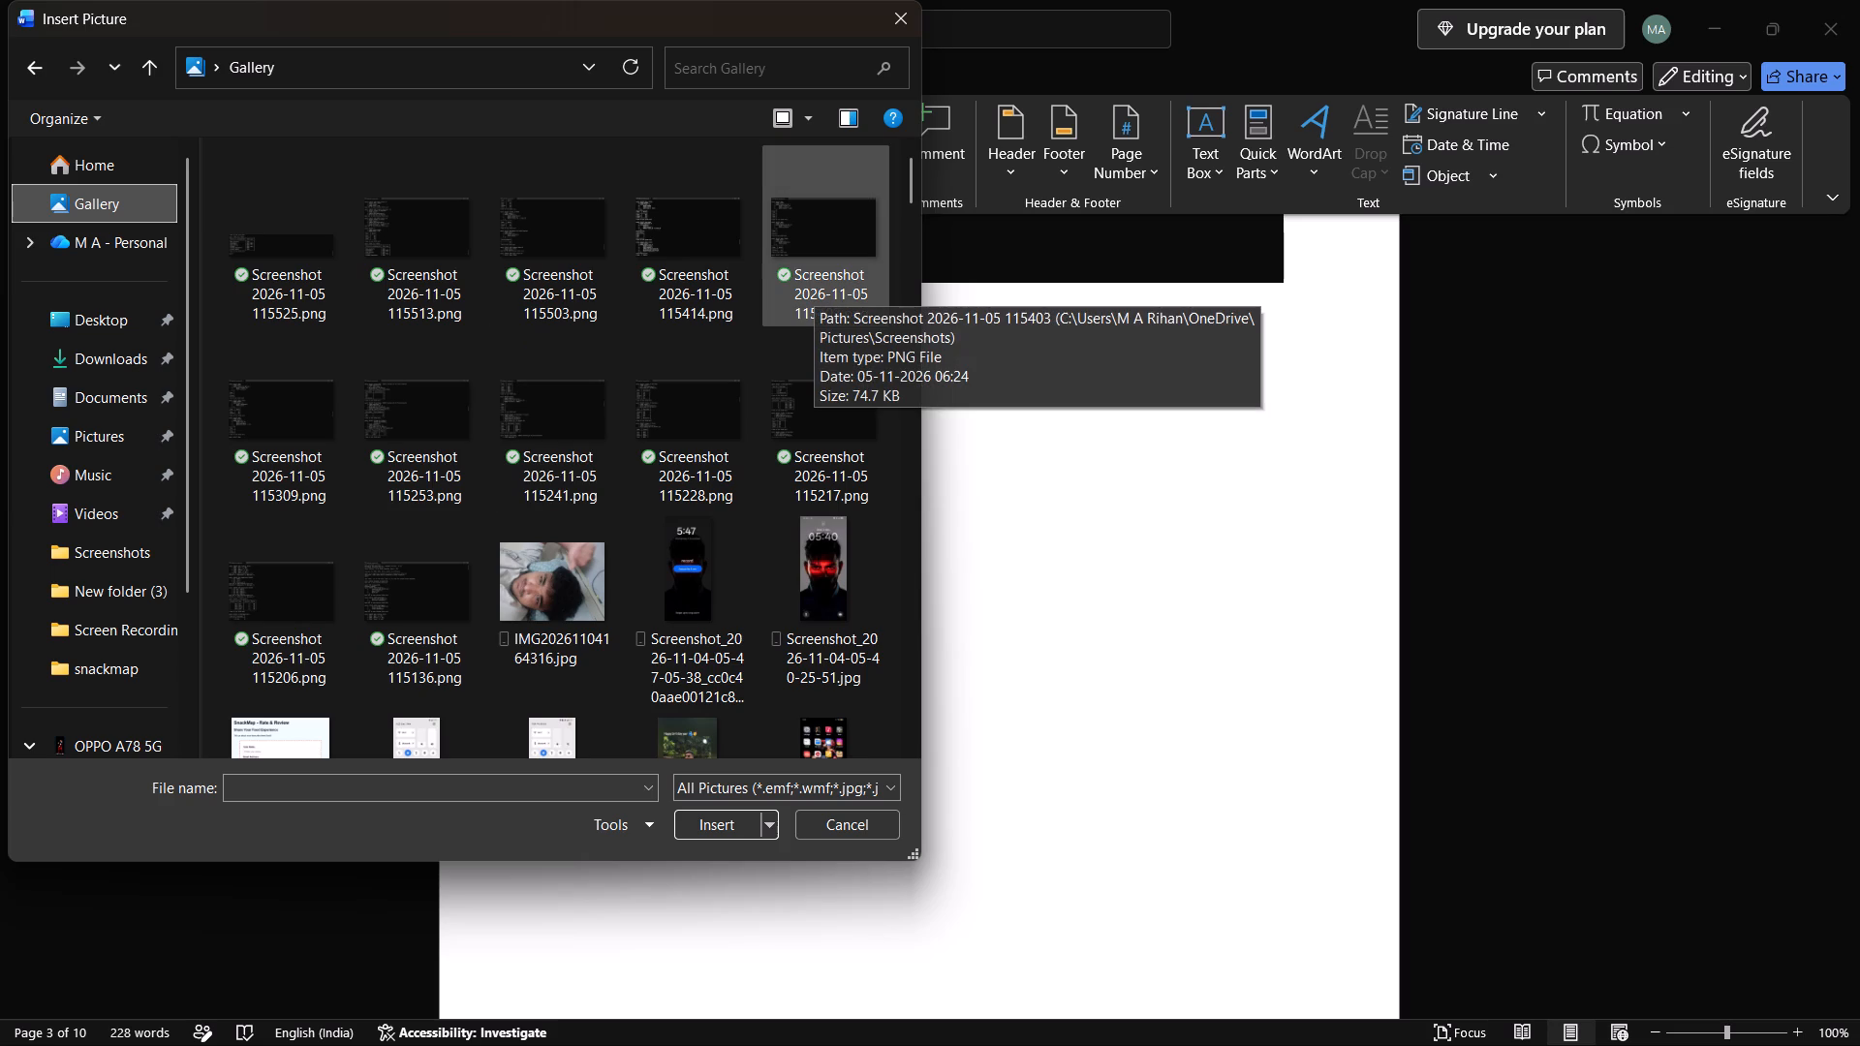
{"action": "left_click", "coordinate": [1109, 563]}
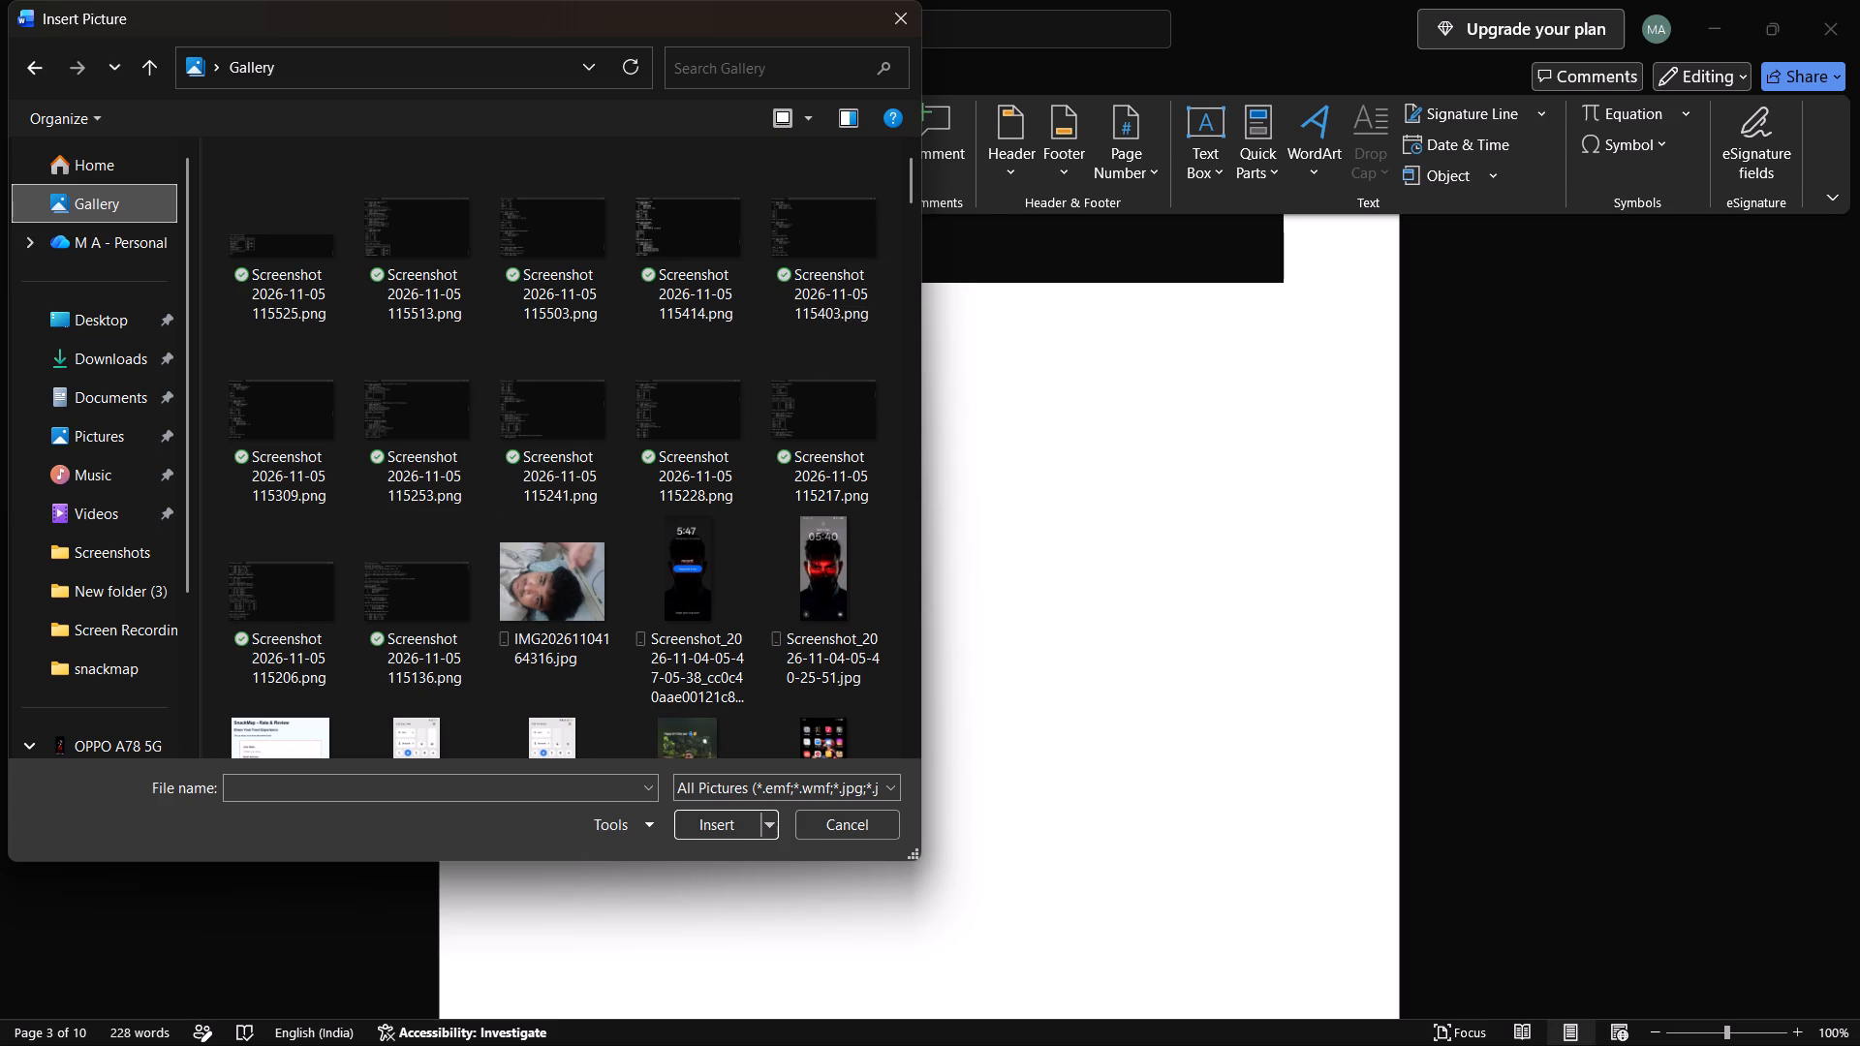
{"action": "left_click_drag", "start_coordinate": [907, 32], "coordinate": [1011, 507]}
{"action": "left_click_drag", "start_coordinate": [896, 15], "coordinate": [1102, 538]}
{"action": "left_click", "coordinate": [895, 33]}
Insert Screenshot 2026-11-05 115403.png from the Gallery below the first screenshot on the fifth page.
{"action": "scroll", "coordinate": [1019, 631], "scroll_direction": "down", "scroll_amount": 2}
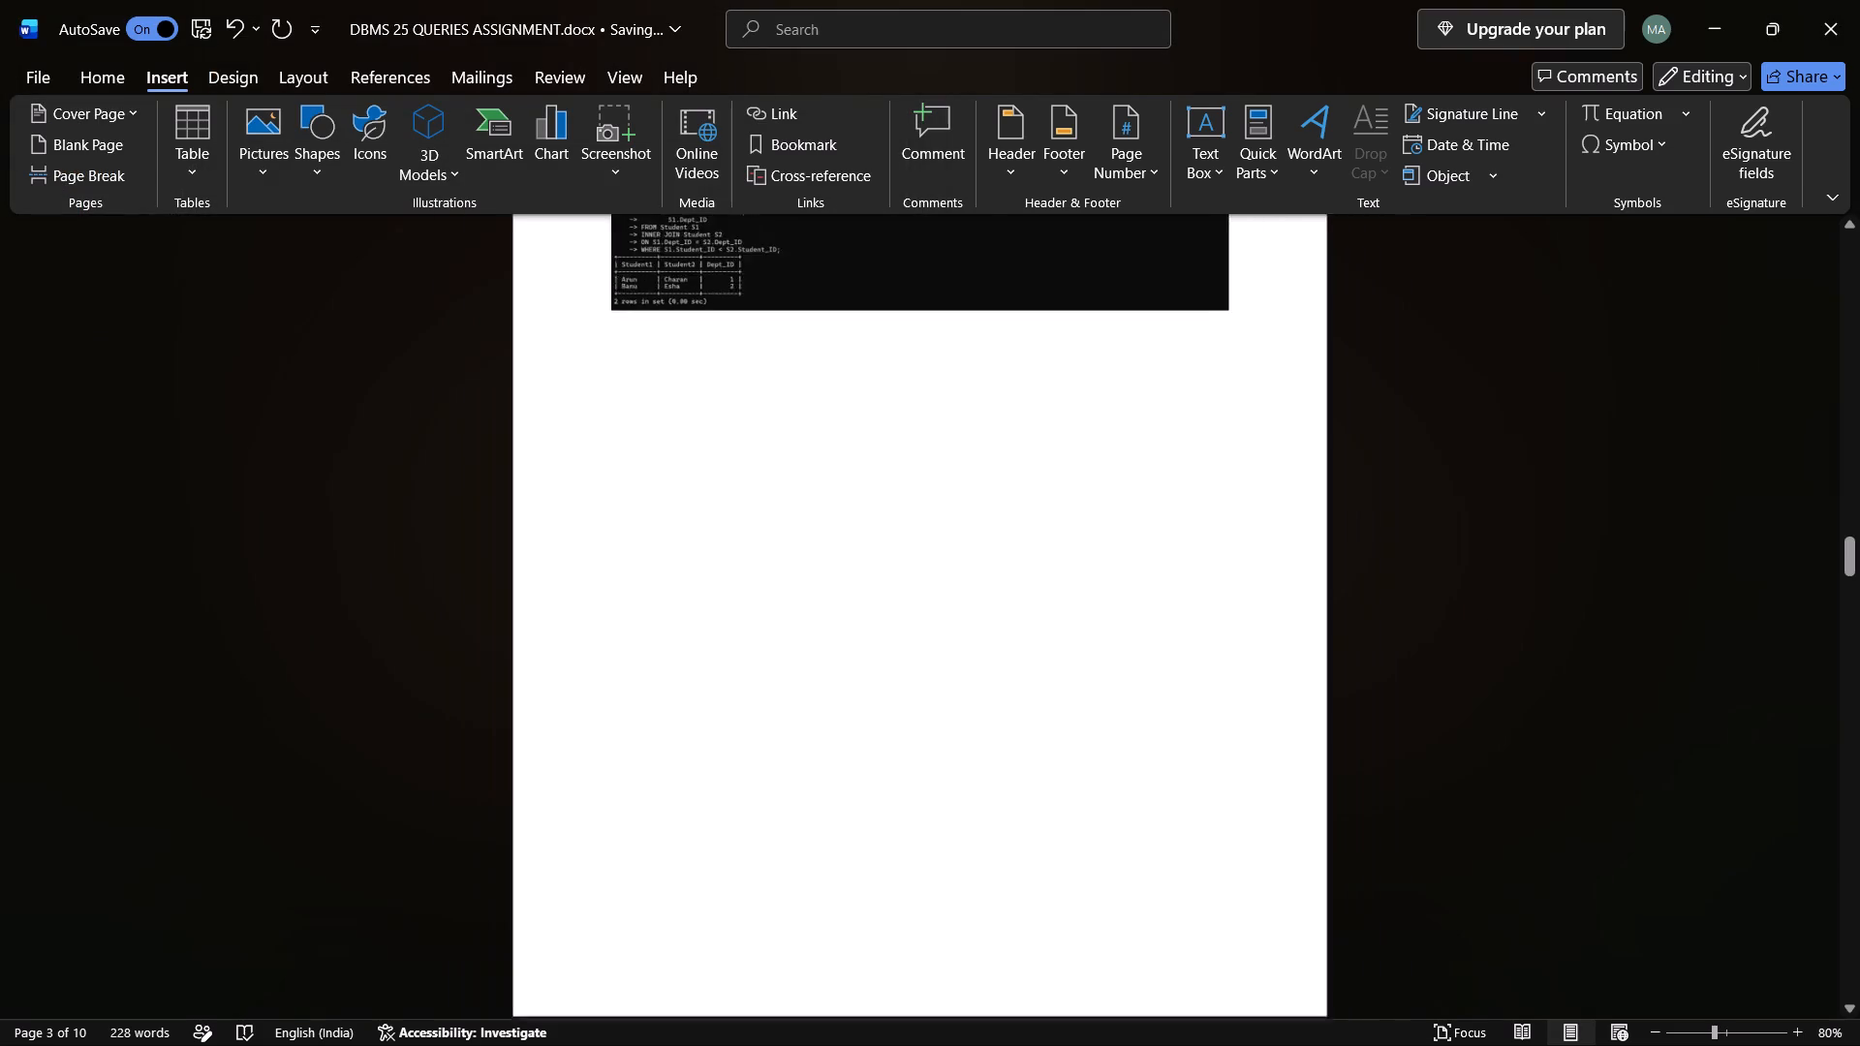
{"action": "scroll", "coordinate": [1019, 631], "scroll_direction": "down", "scroll_amount": 2}
{"action": "scroll", "coordinate": [1019, 631], "scroll_direction": "down", "scroll_amount": 4, "text": "ctrl"}
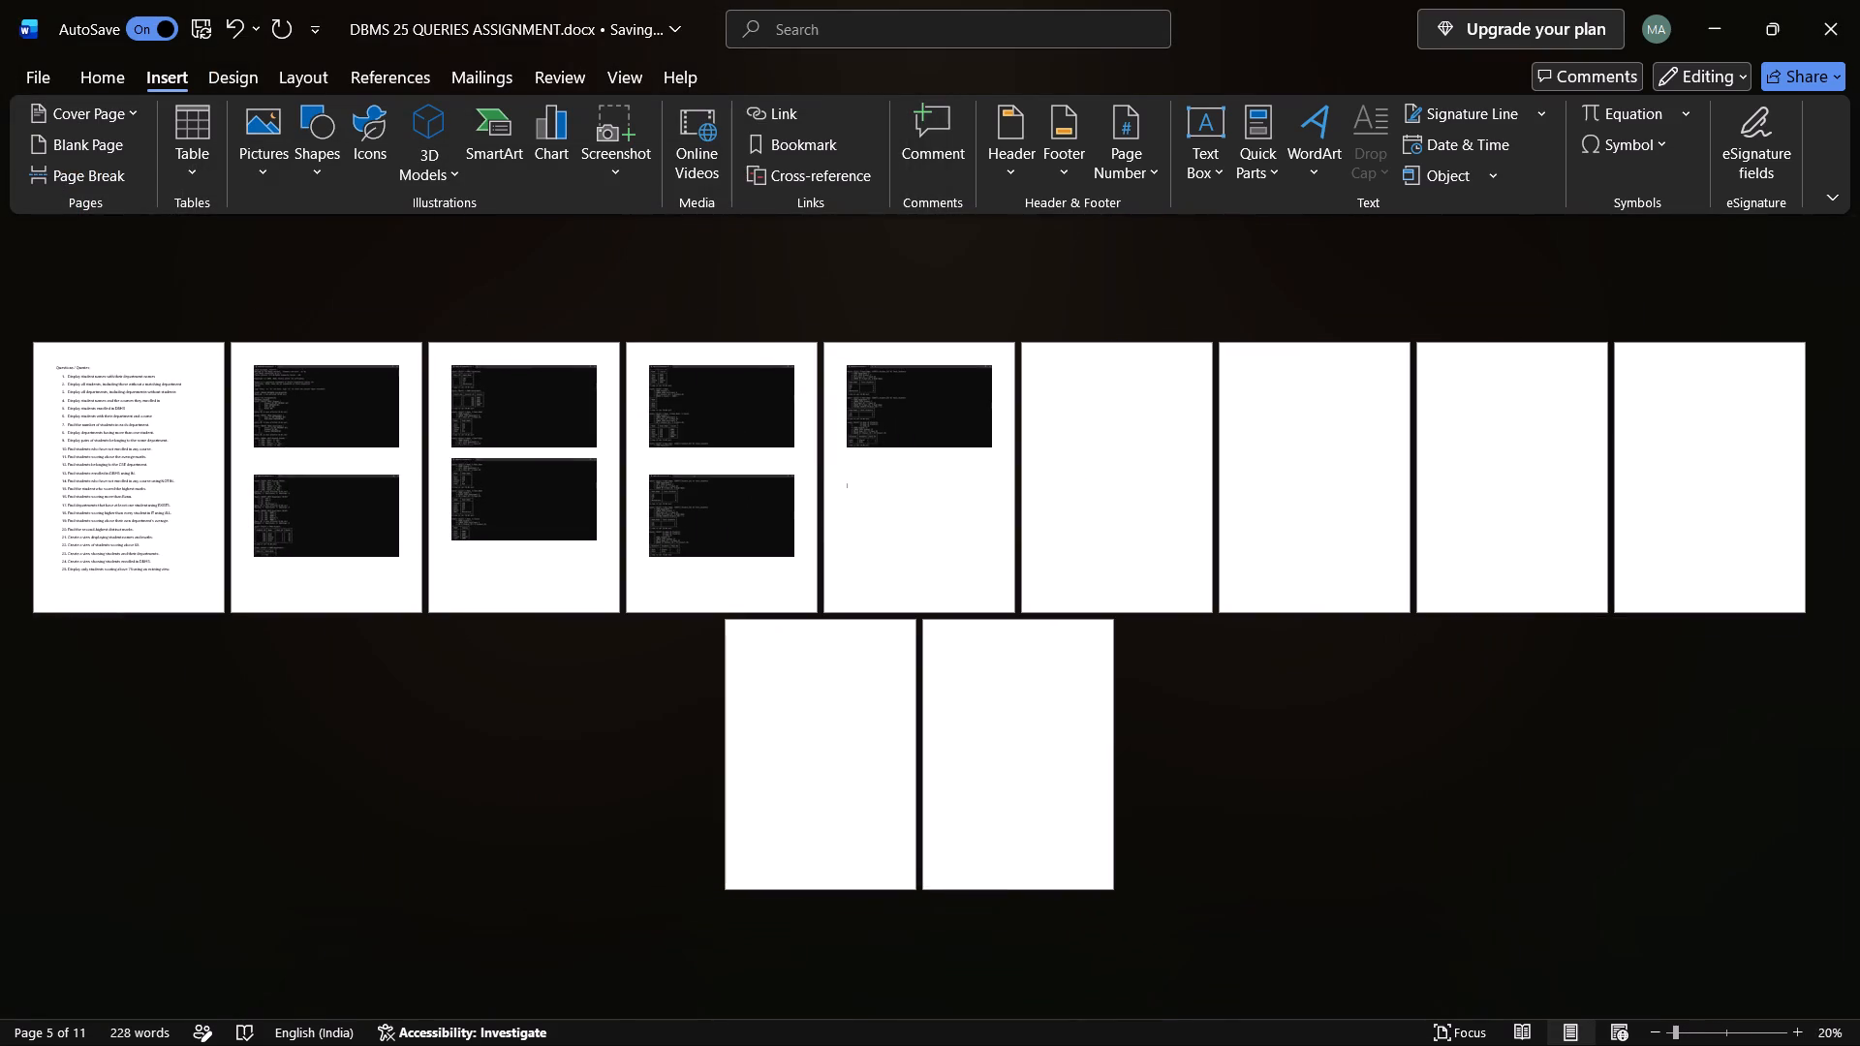
{"action": "scroll", "coordinate": [883, 456], "scroll_direction": "up", "scroll_amount": 3, "text": "ctrl"}
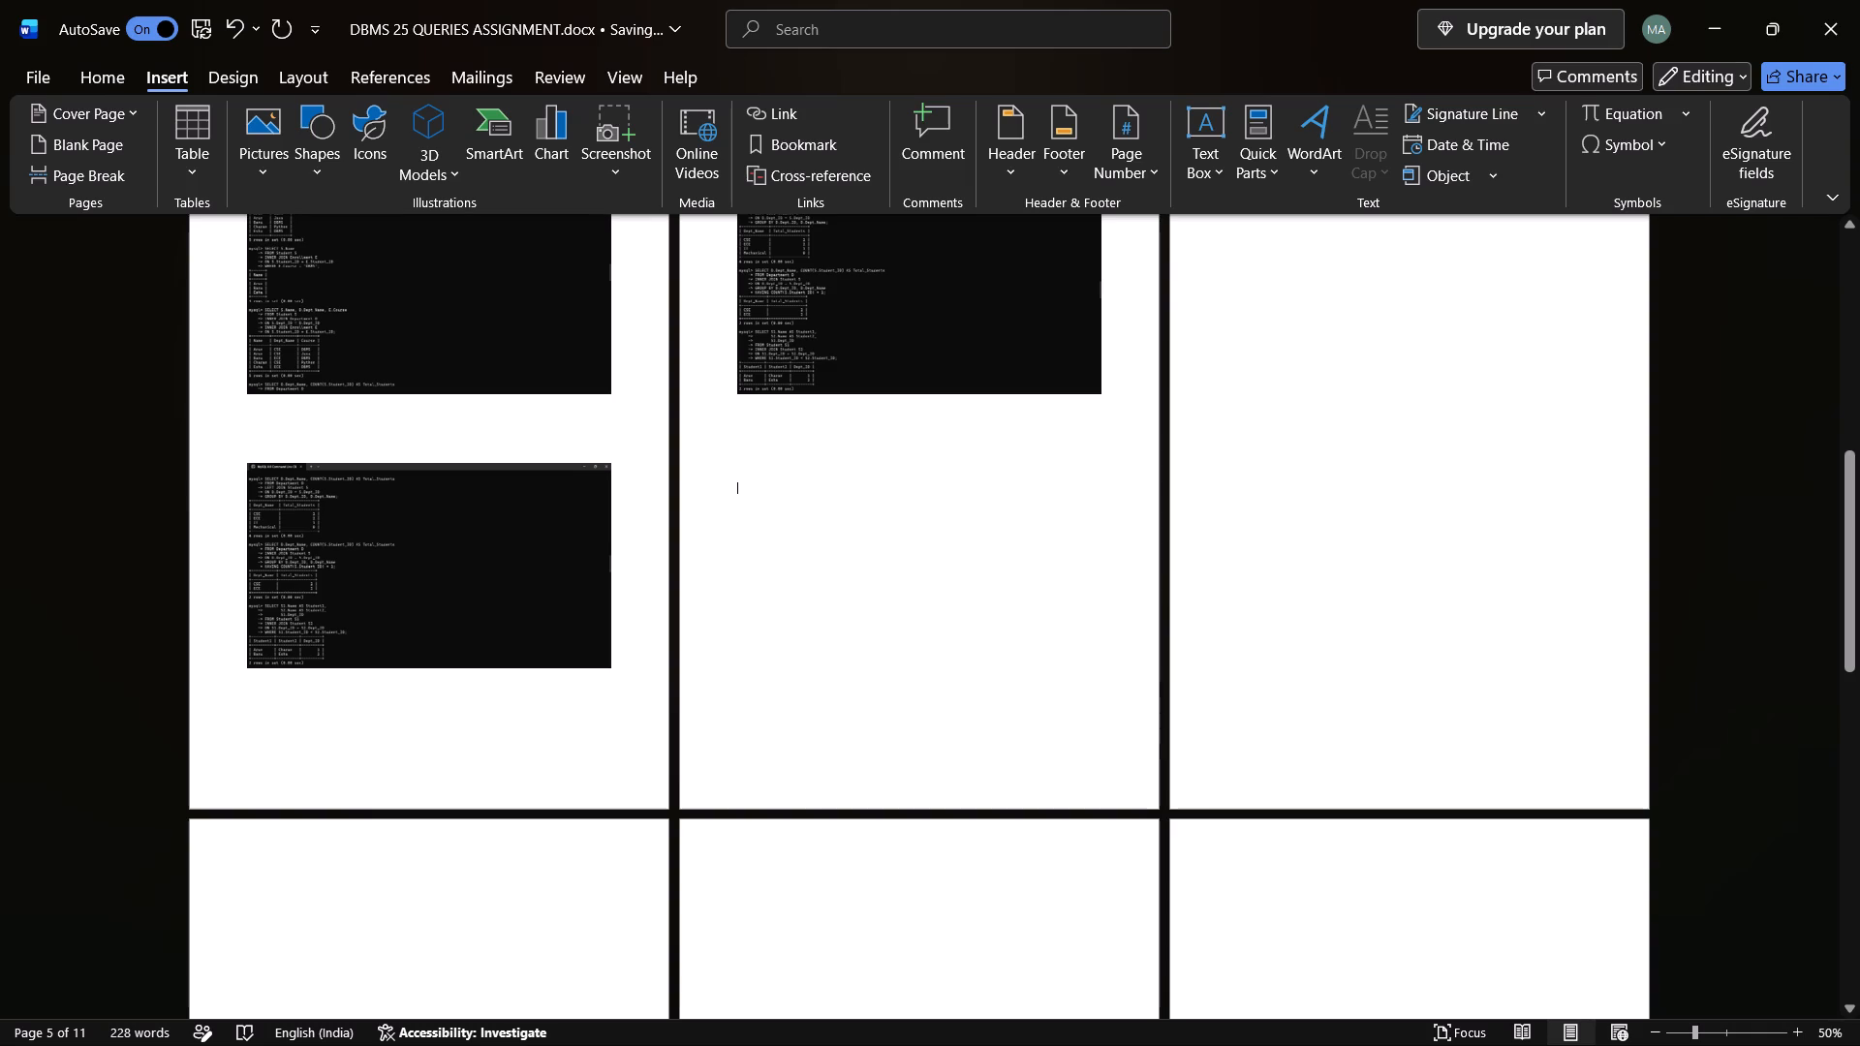
{"action": "left_click", "coordinate": [262, 178]}
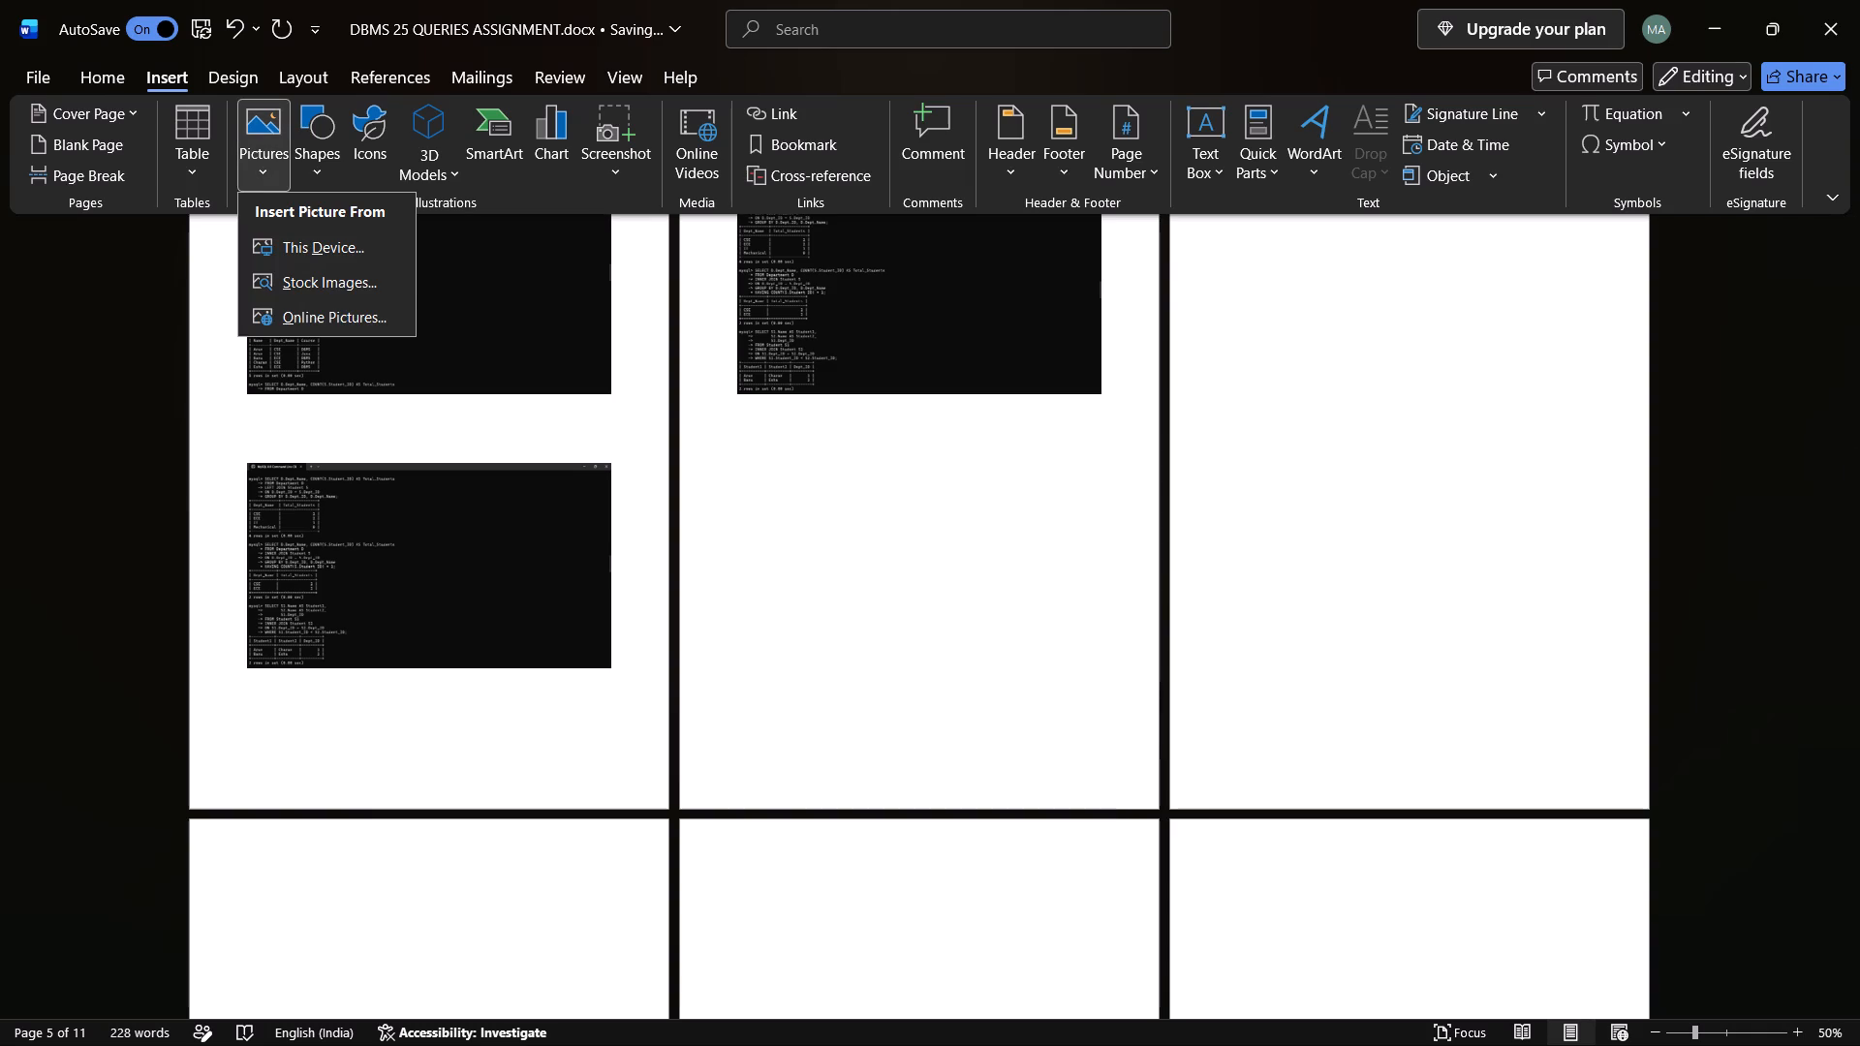
{"action": "left_click", "coordinate": [316, 240]}
{"action": "scroll", "coordinate": [118, 216], "scroll_direction": "up", "scroll_amount": 1}
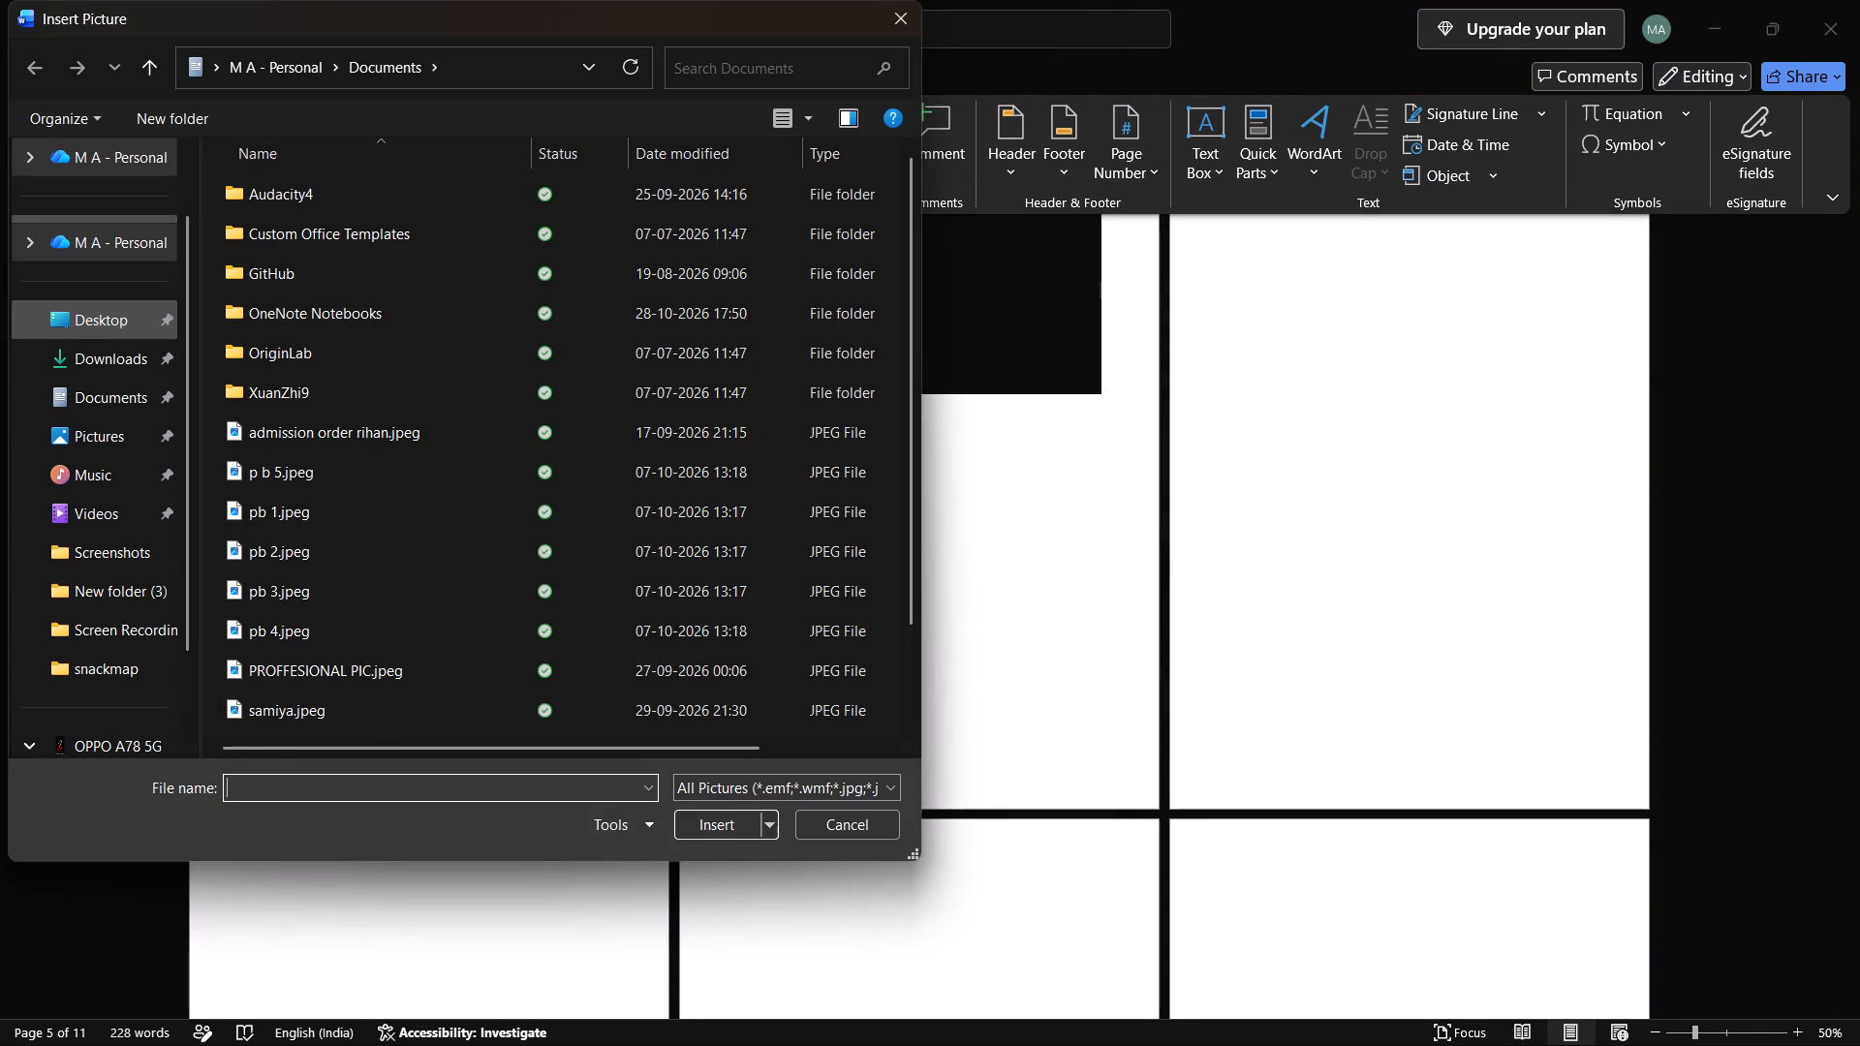
{"action": "left_click", "coordinate": [100, 204]}
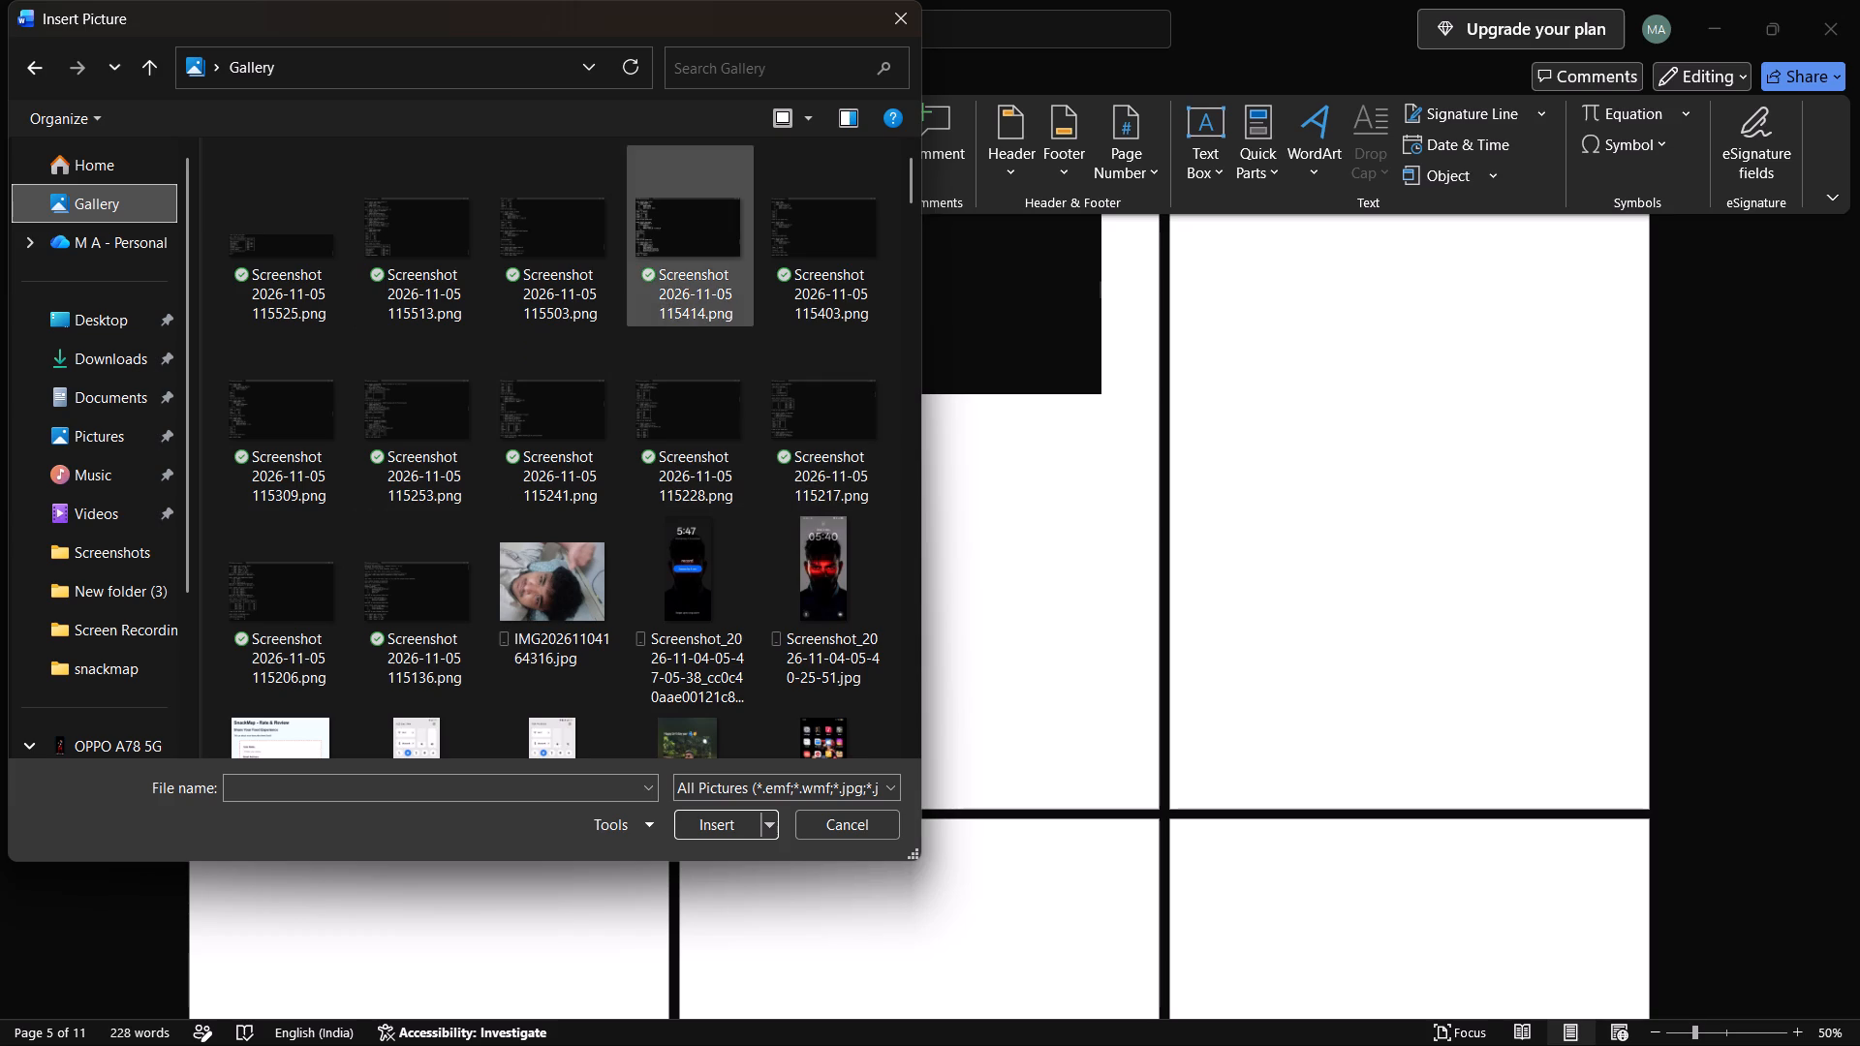
{"action": "left_click", "coordinate": [828, 264]}
{"action": "left_click", "coordinate": [828, 264]}
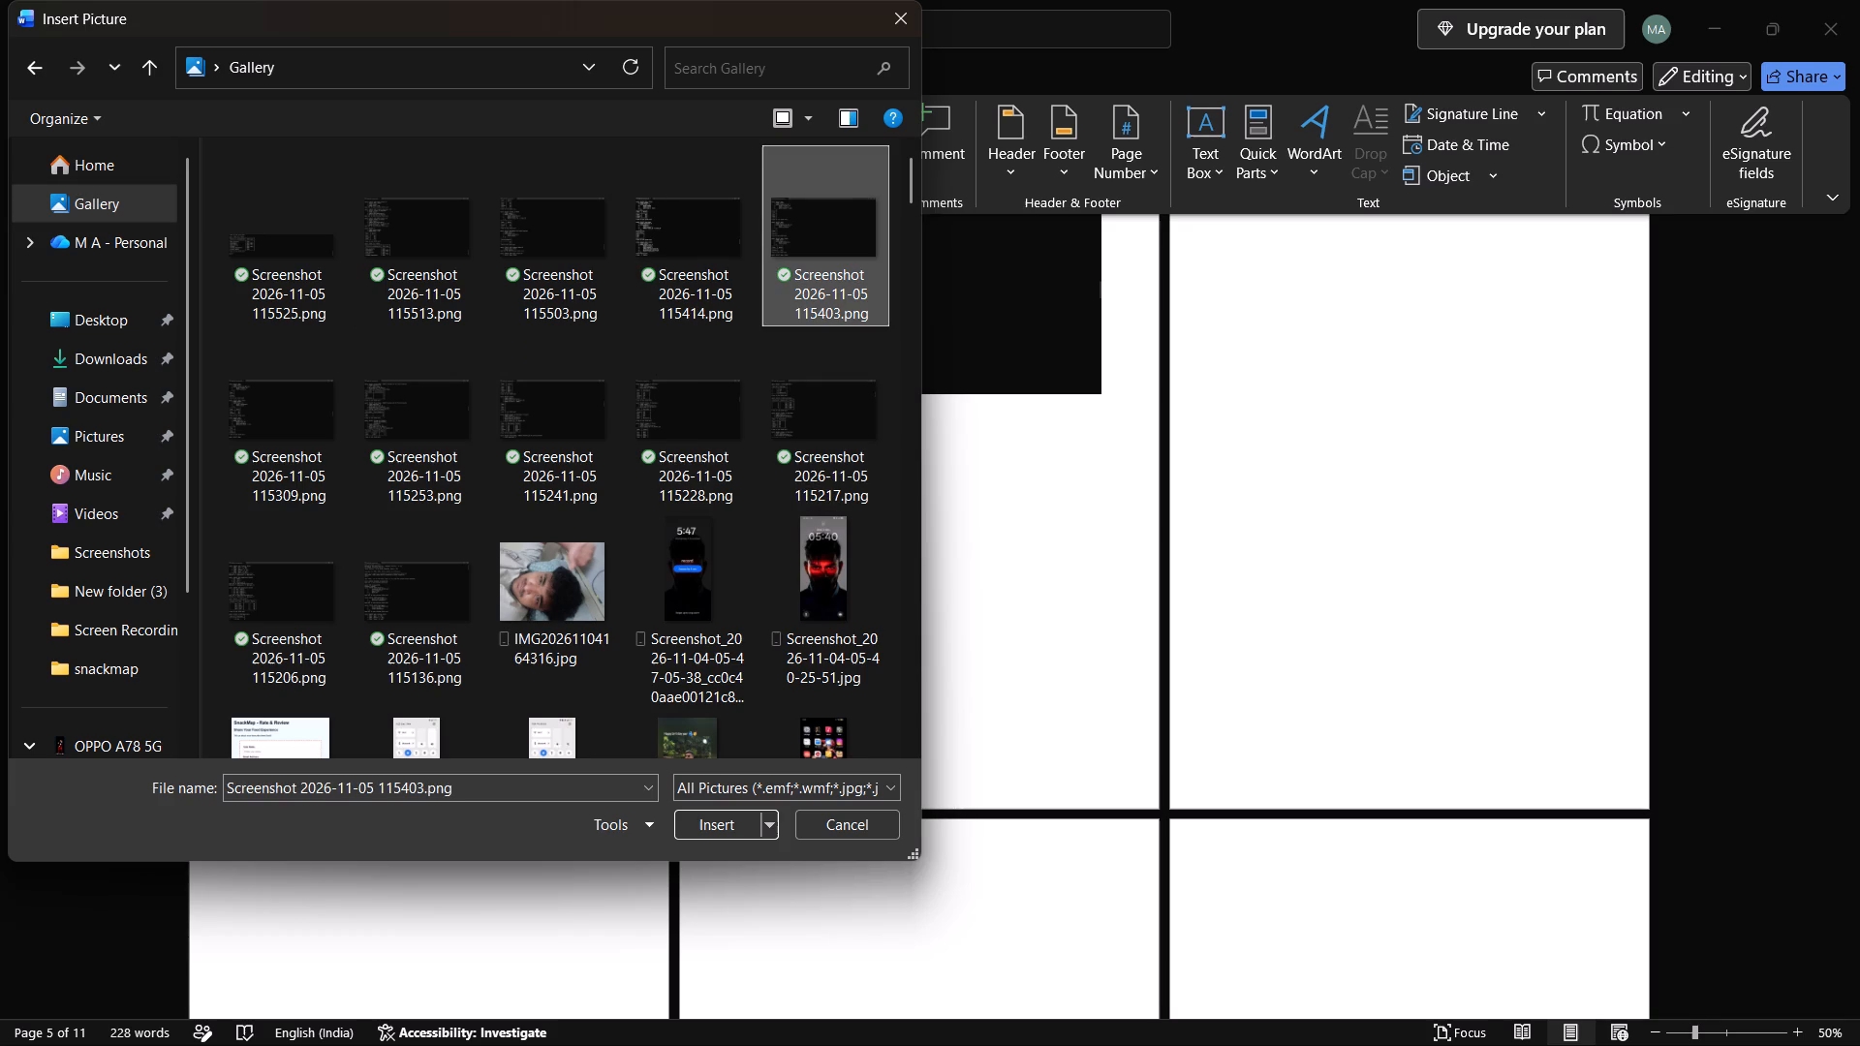
{"action": "left_click", "coordinate": [828, 264]}
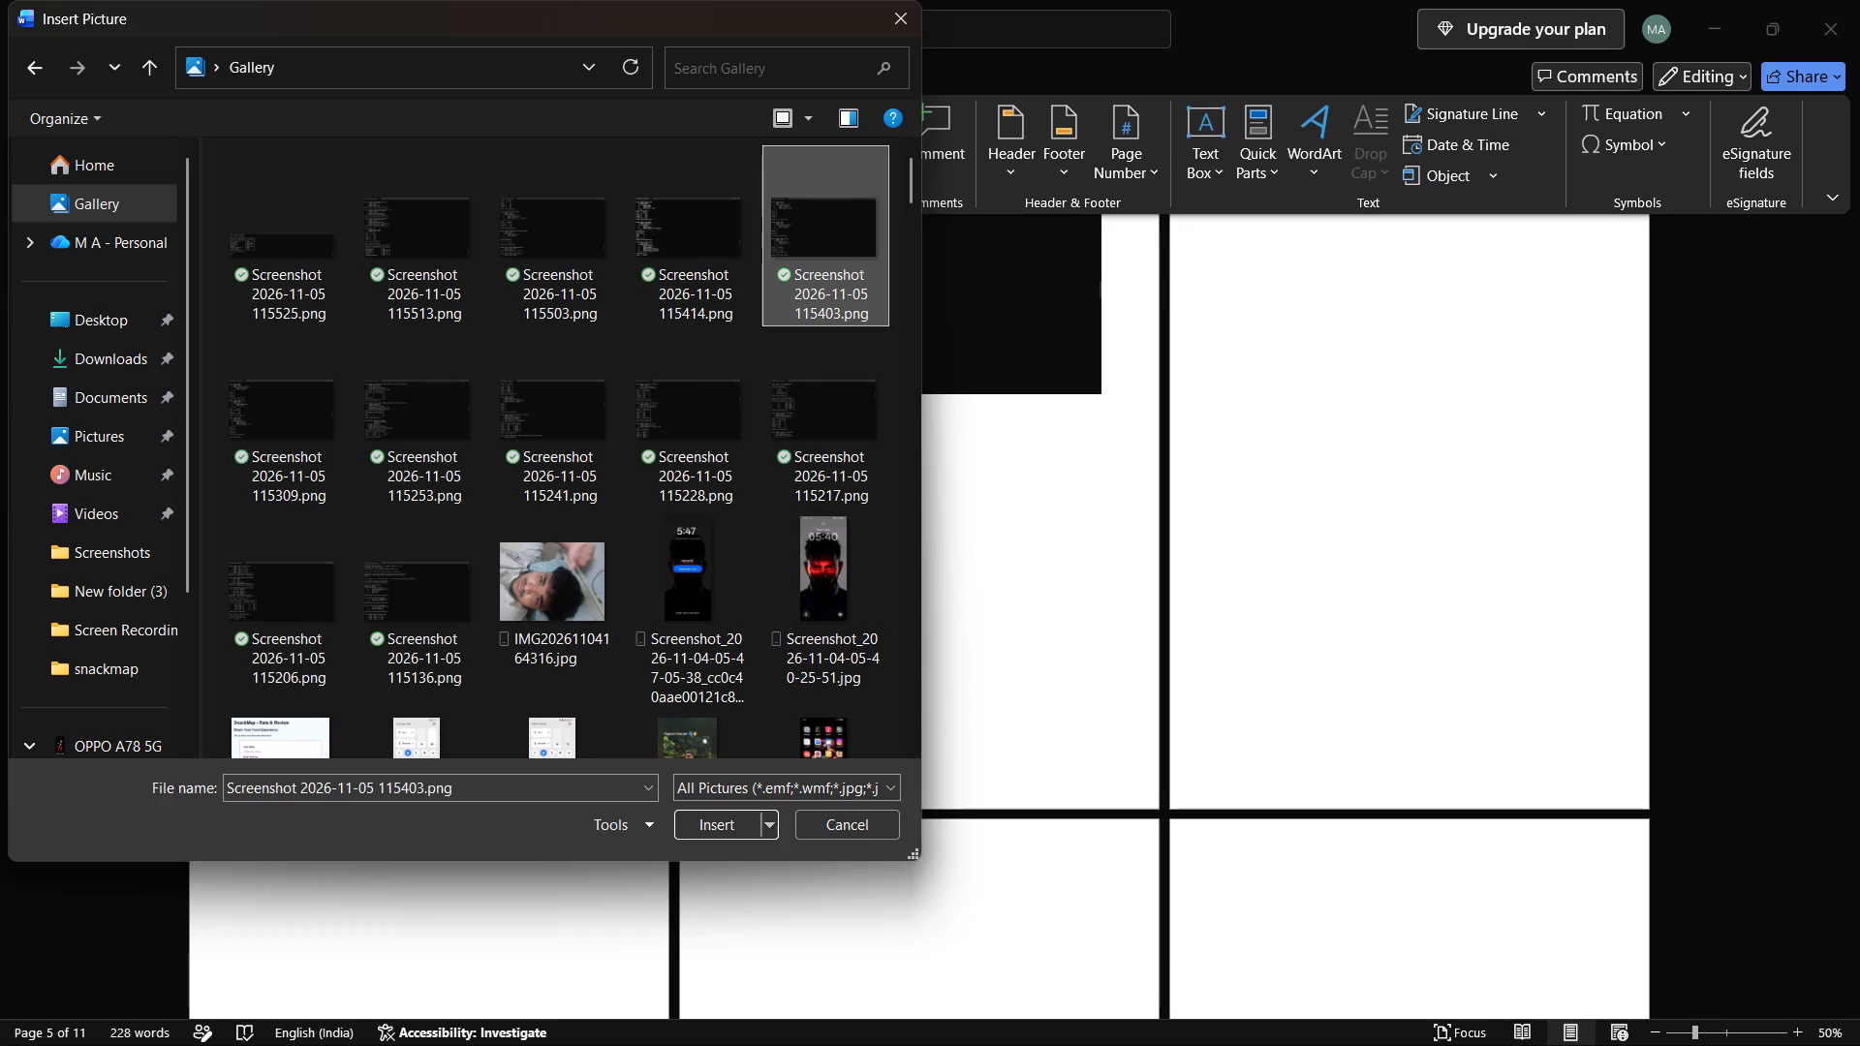
{"action": "double_click", "coordinate": [836, 254]}
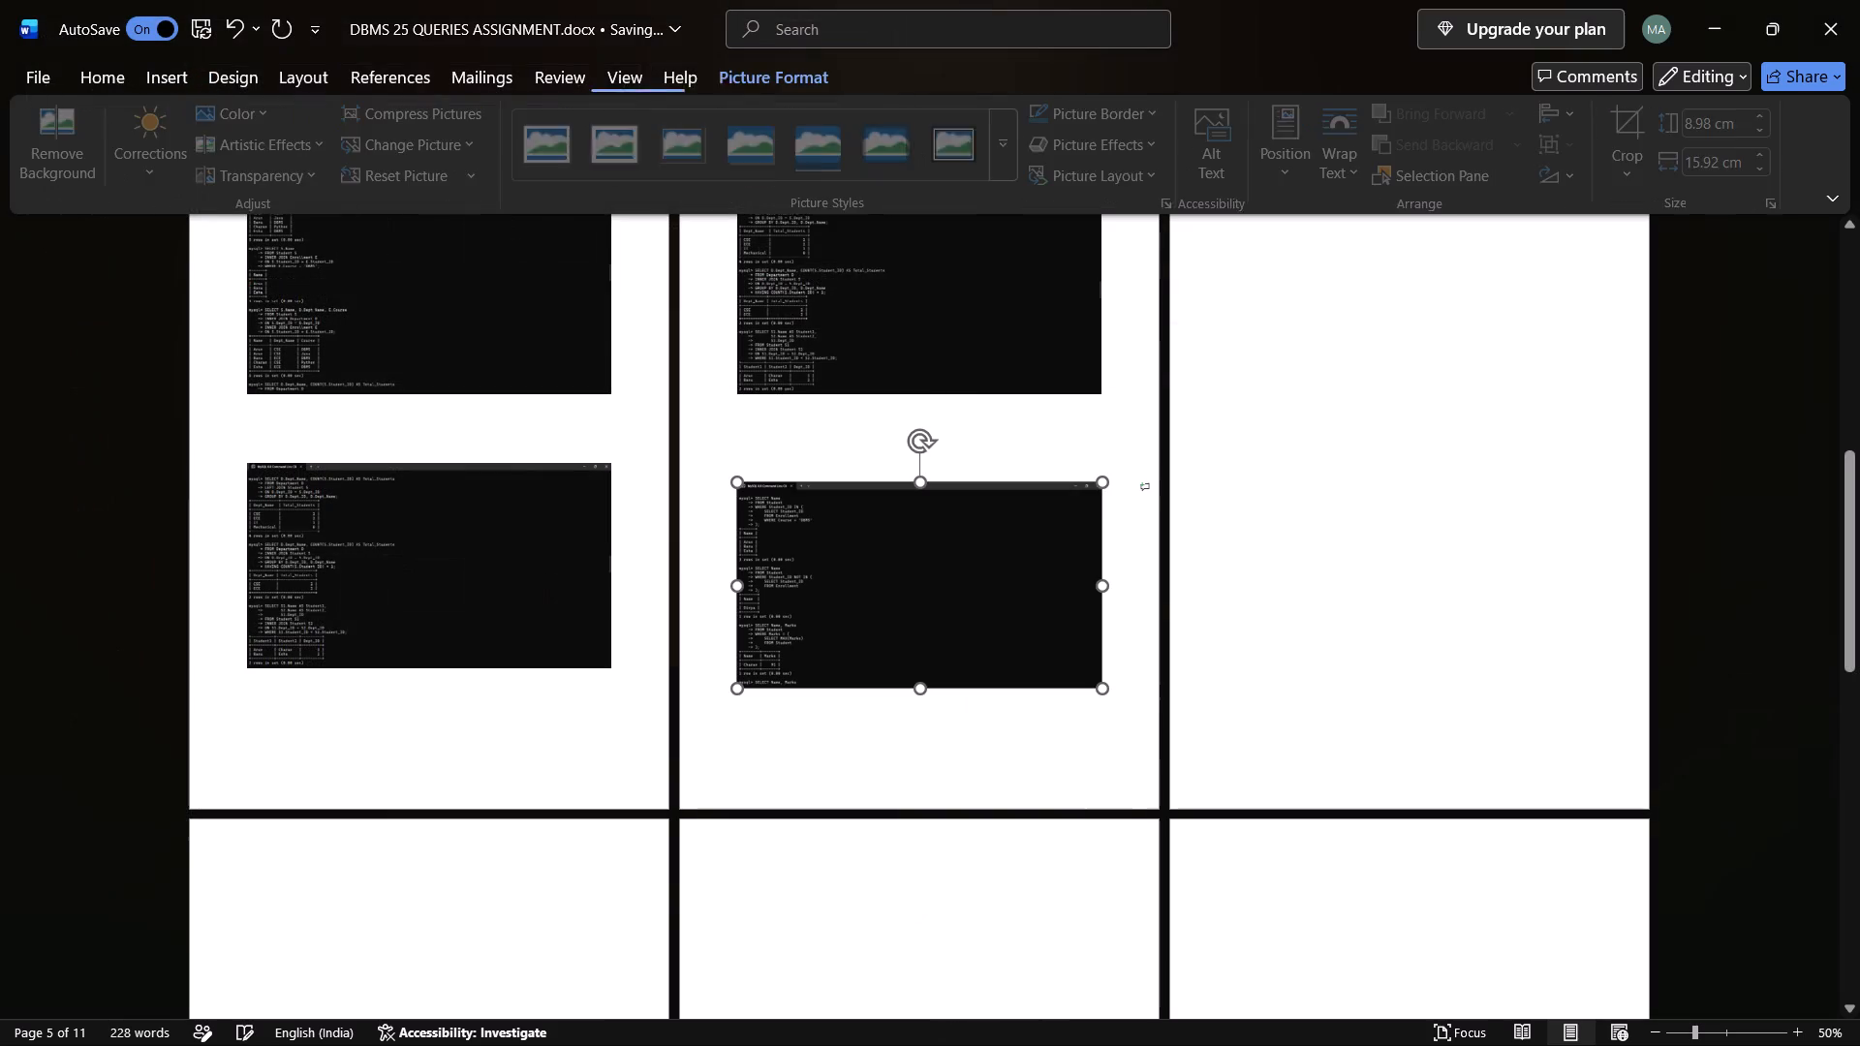
Add blank lines below the second screenshot on the fifth page until the text cursor reaches the top of the sixth page.
{"action": "scroll", "coordinate": [828, 483], "scroll_direction": "up", "scroll_amount": 3}
{"action": "scroll", "coordinate": [828, 483], "scroll_direction": "down", "scroll_amount": 1}
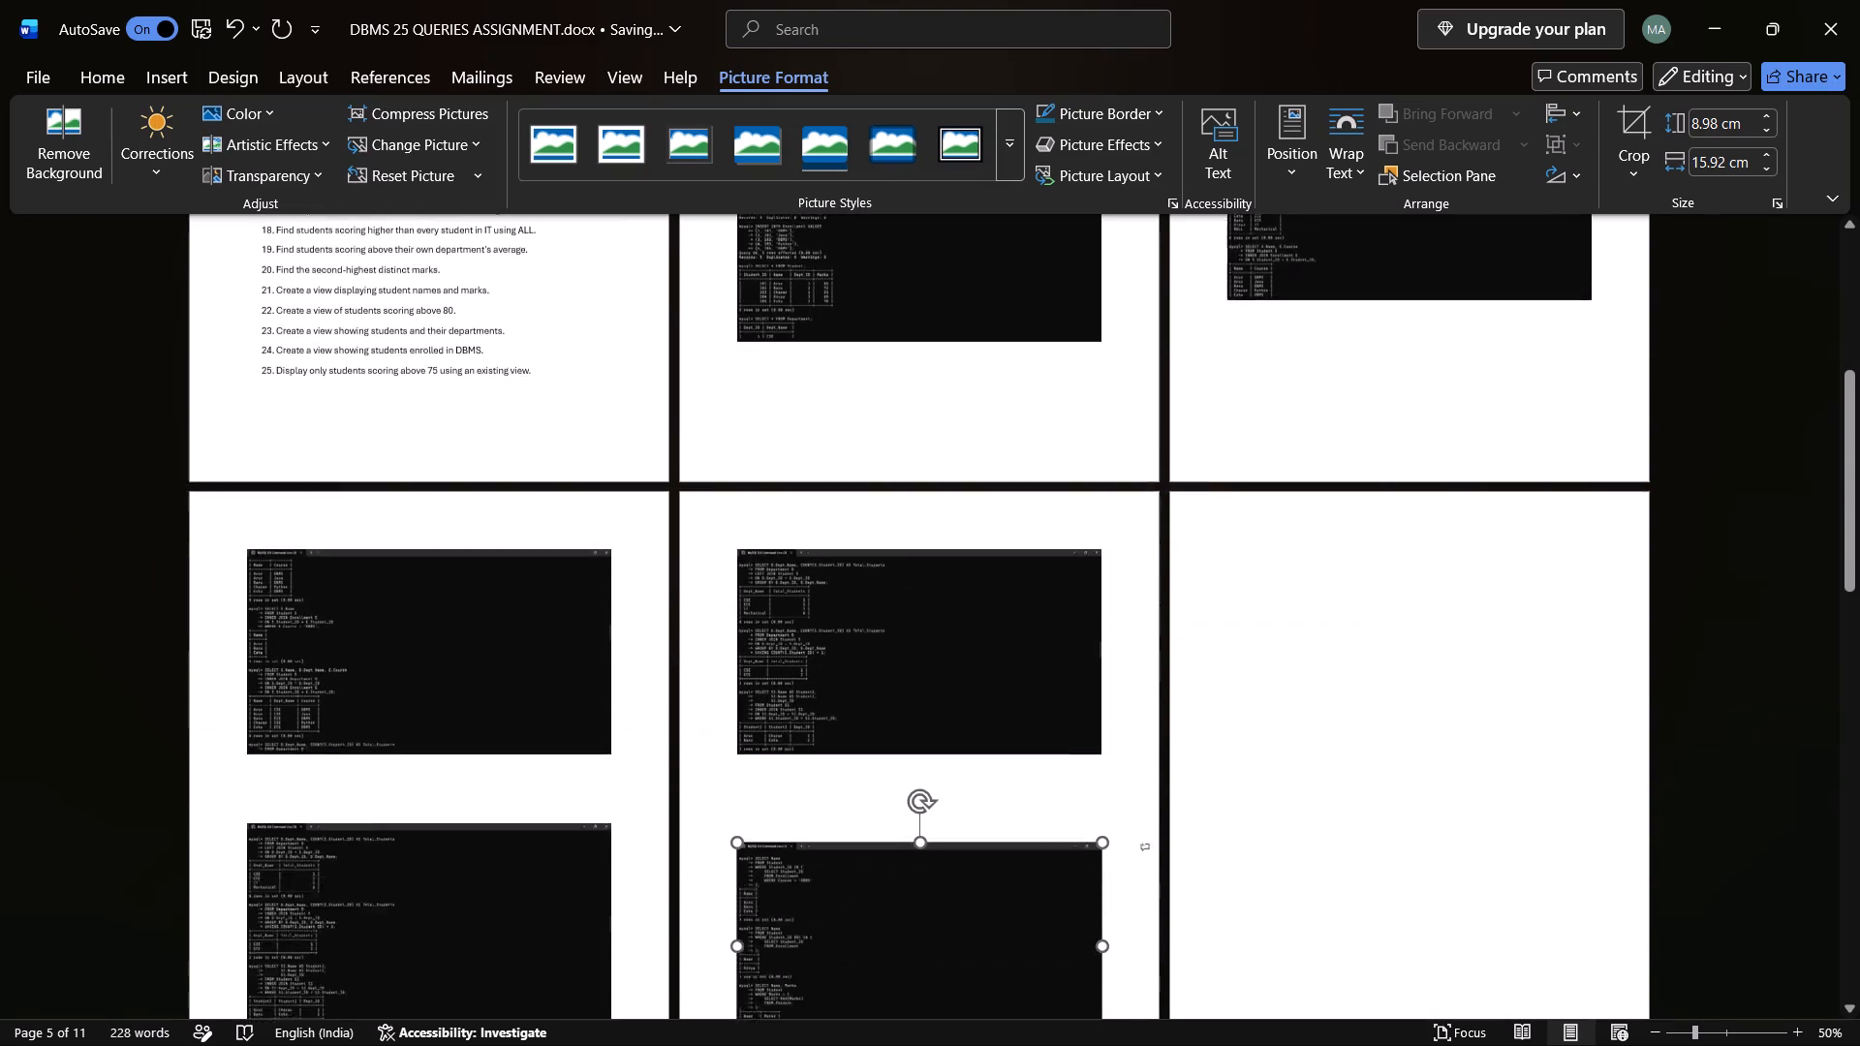
{"action": "scroll", "coordinate": [828, 483], "scroll_direction": "down", "scroll_amount": 1}
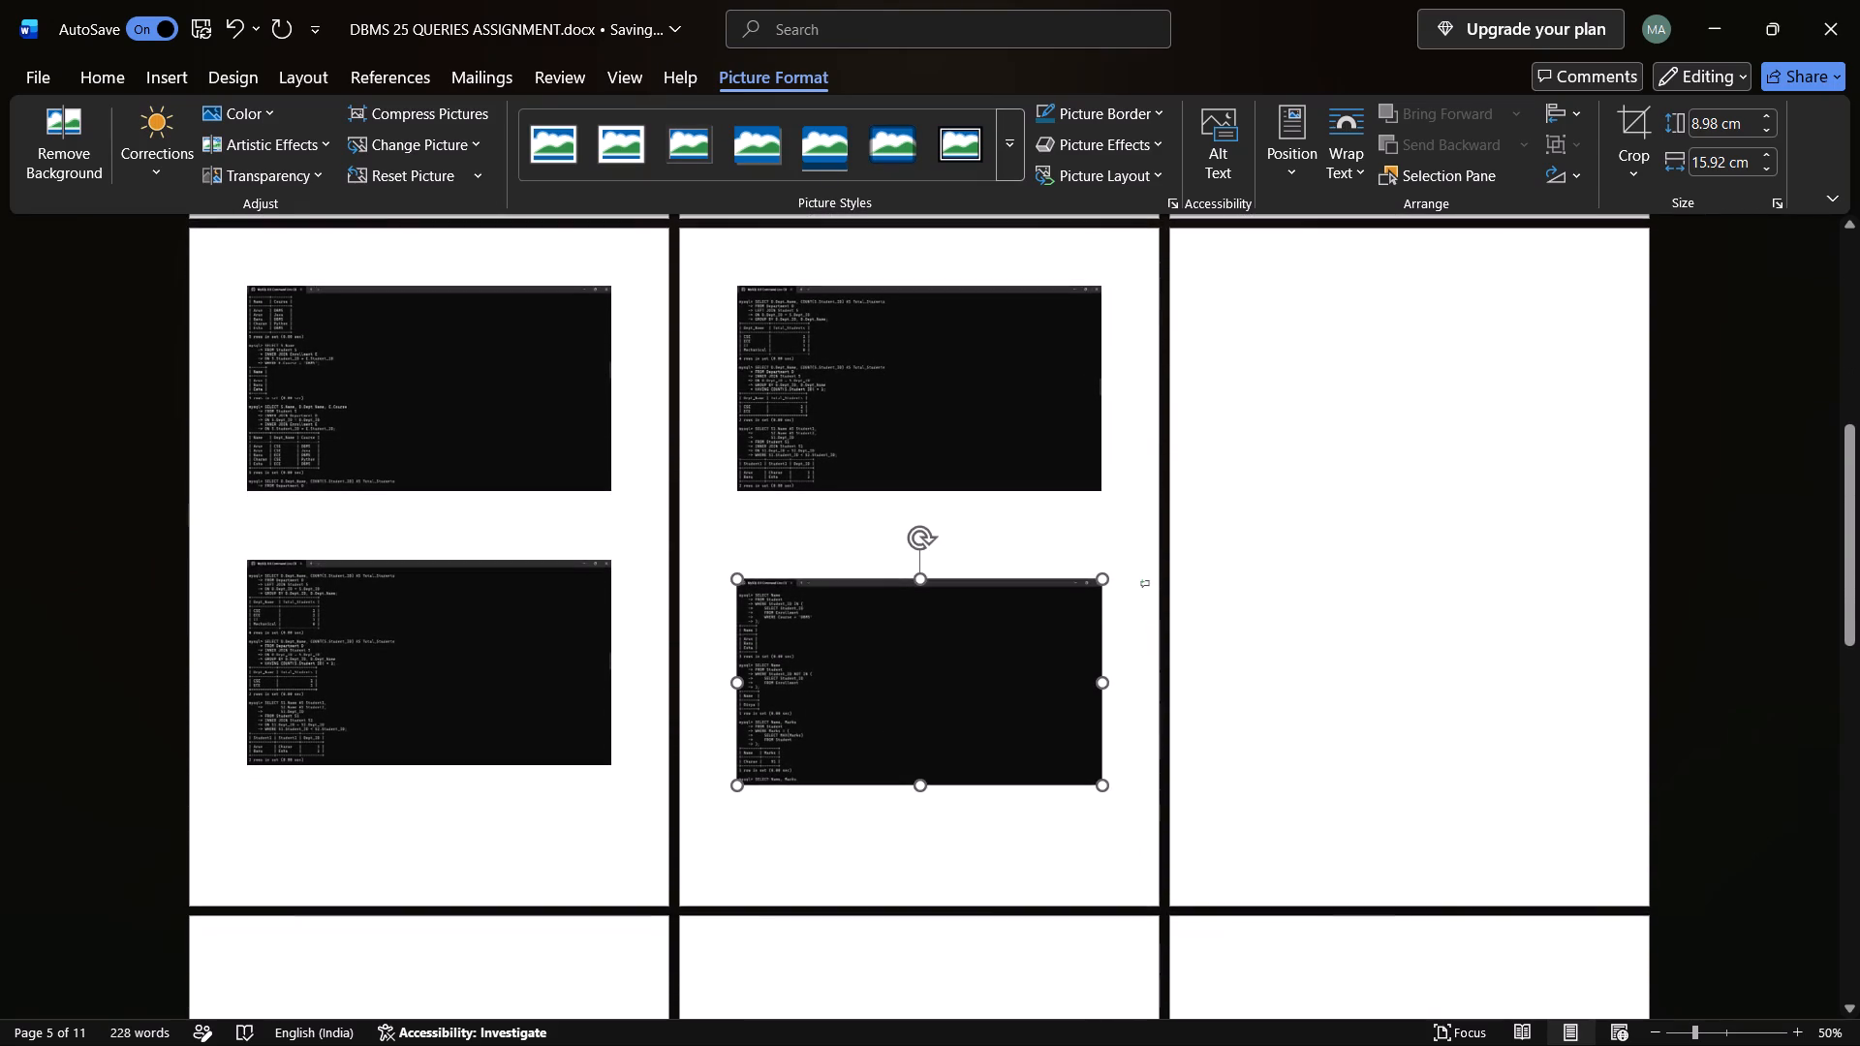
{"action": "left_click", "coordinate": [773, 809]}
{"action": "key", "text": "Return"}
{"action": "key", "text": "Return"}
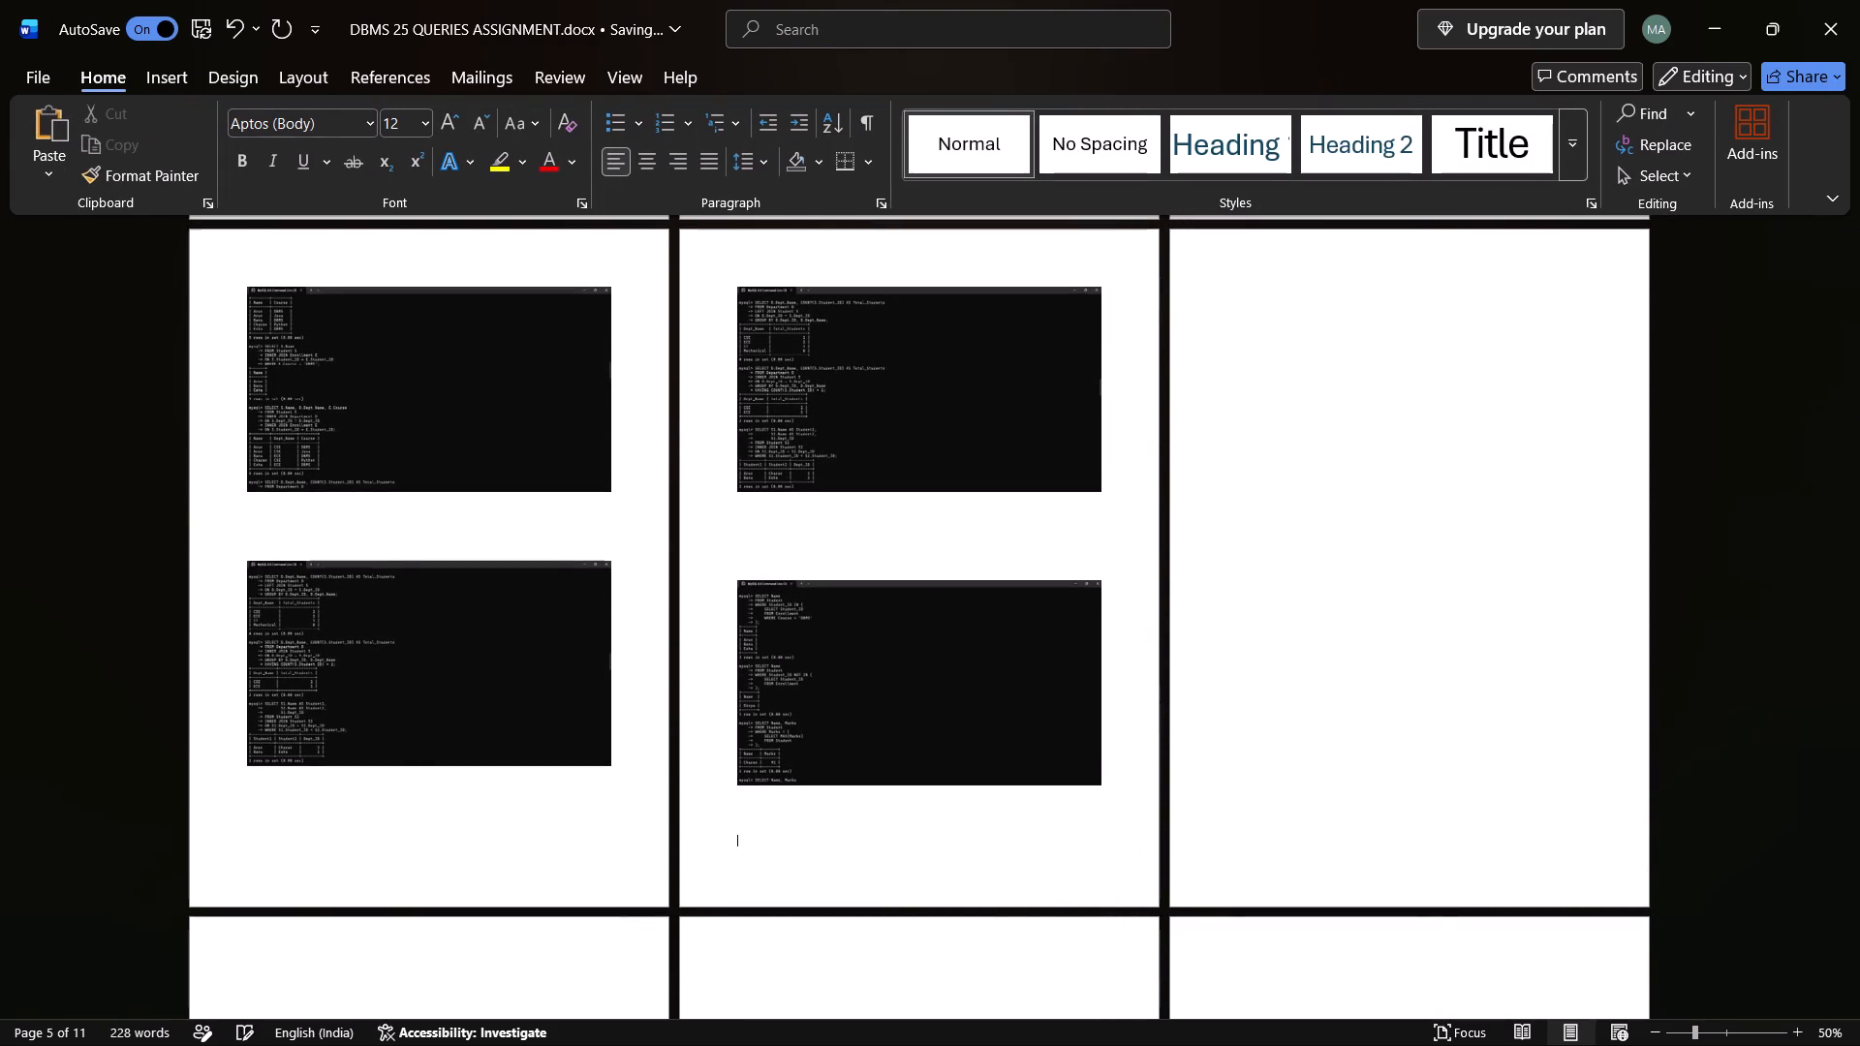
{"action": "key", "text": "Return"}
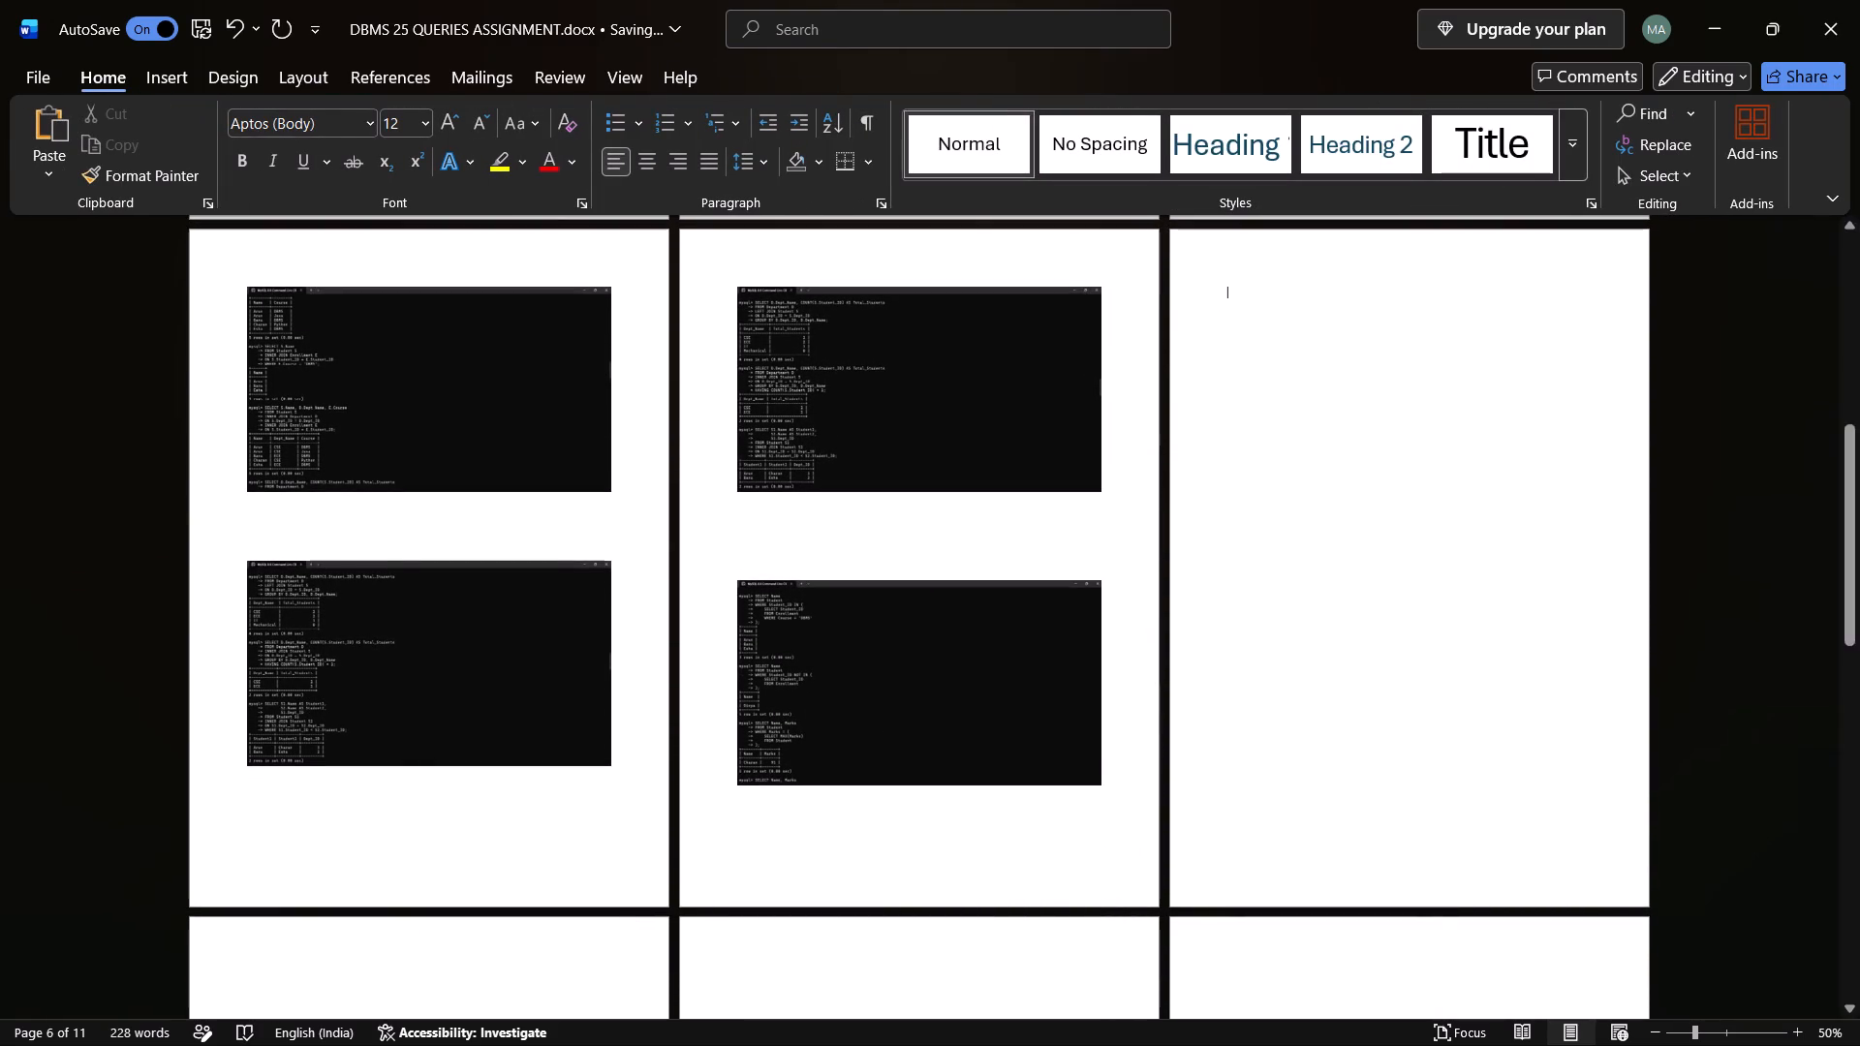
Insert Screenshot 2026-11-05 115414.png from the Gallery at the top of the sixth page.
{"action": "left_click", "coordinate": [170, 78]}
{"action": "left_click", "coordinate": [239, 157]}
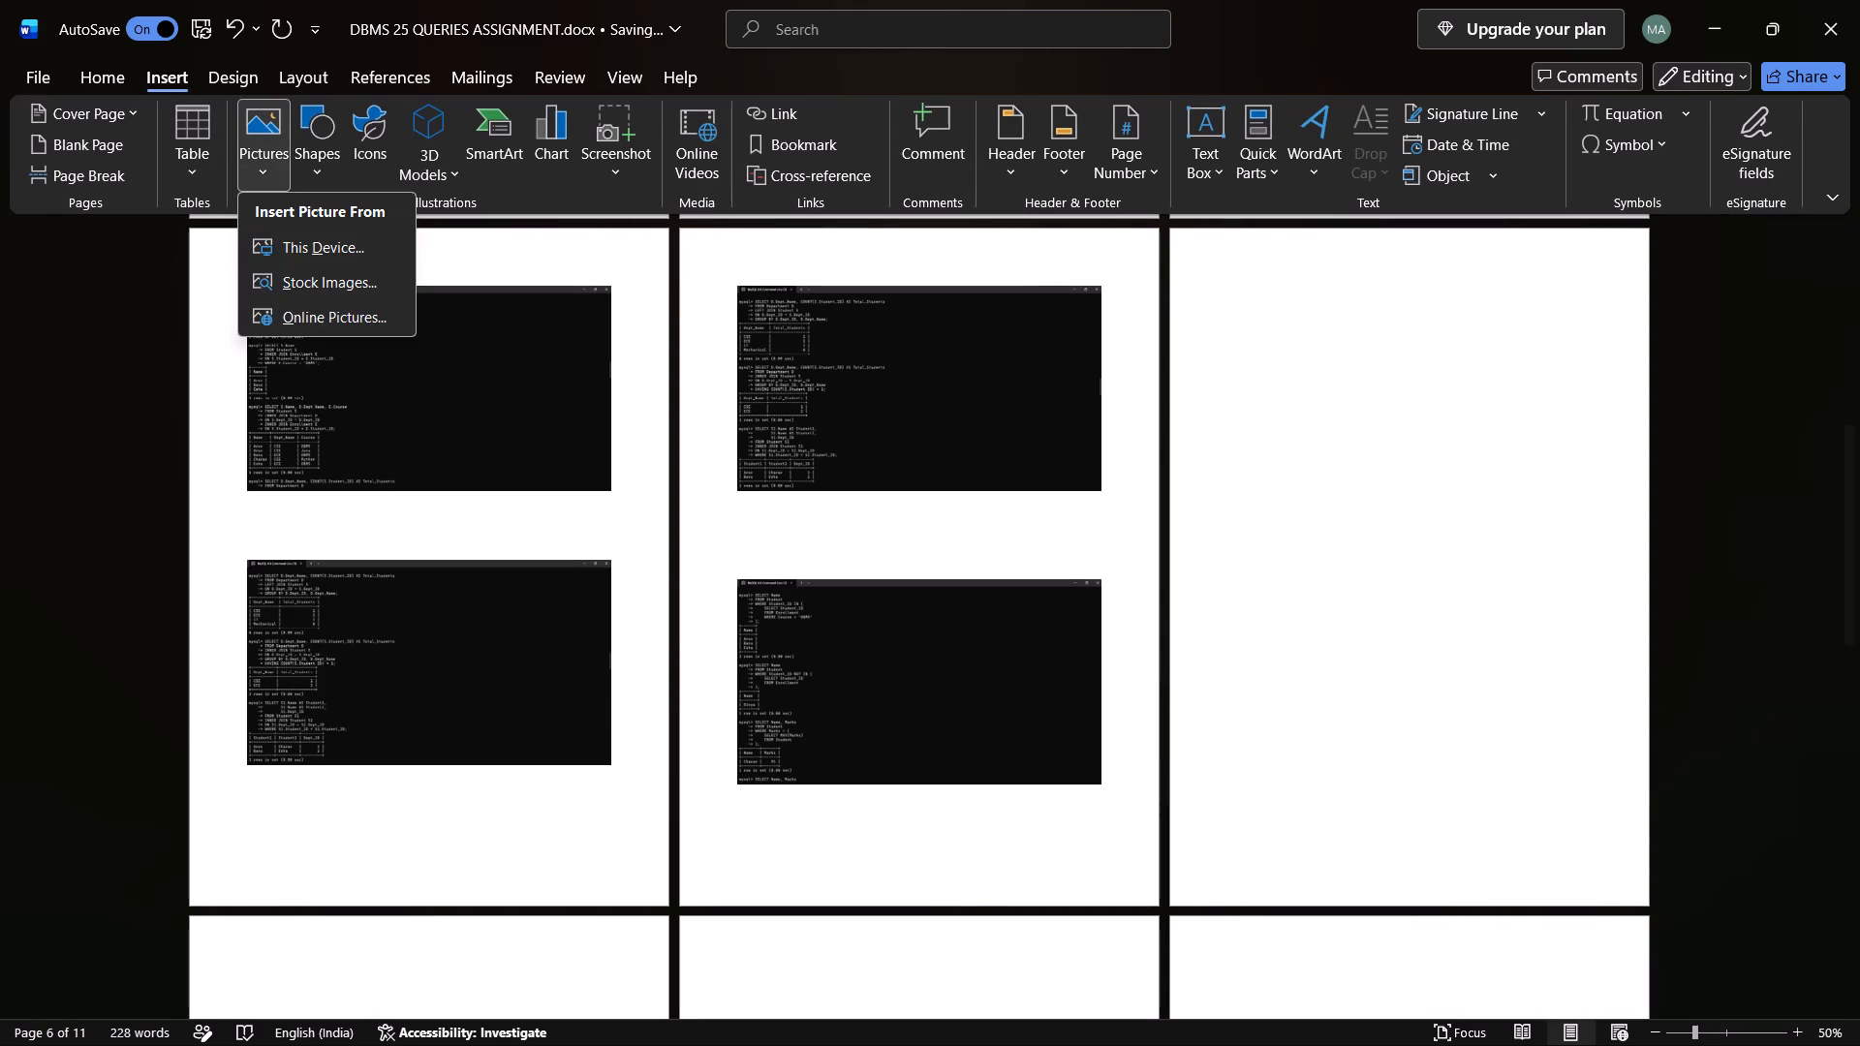
{"action": "left_click", "coordinate": [278, 251]}
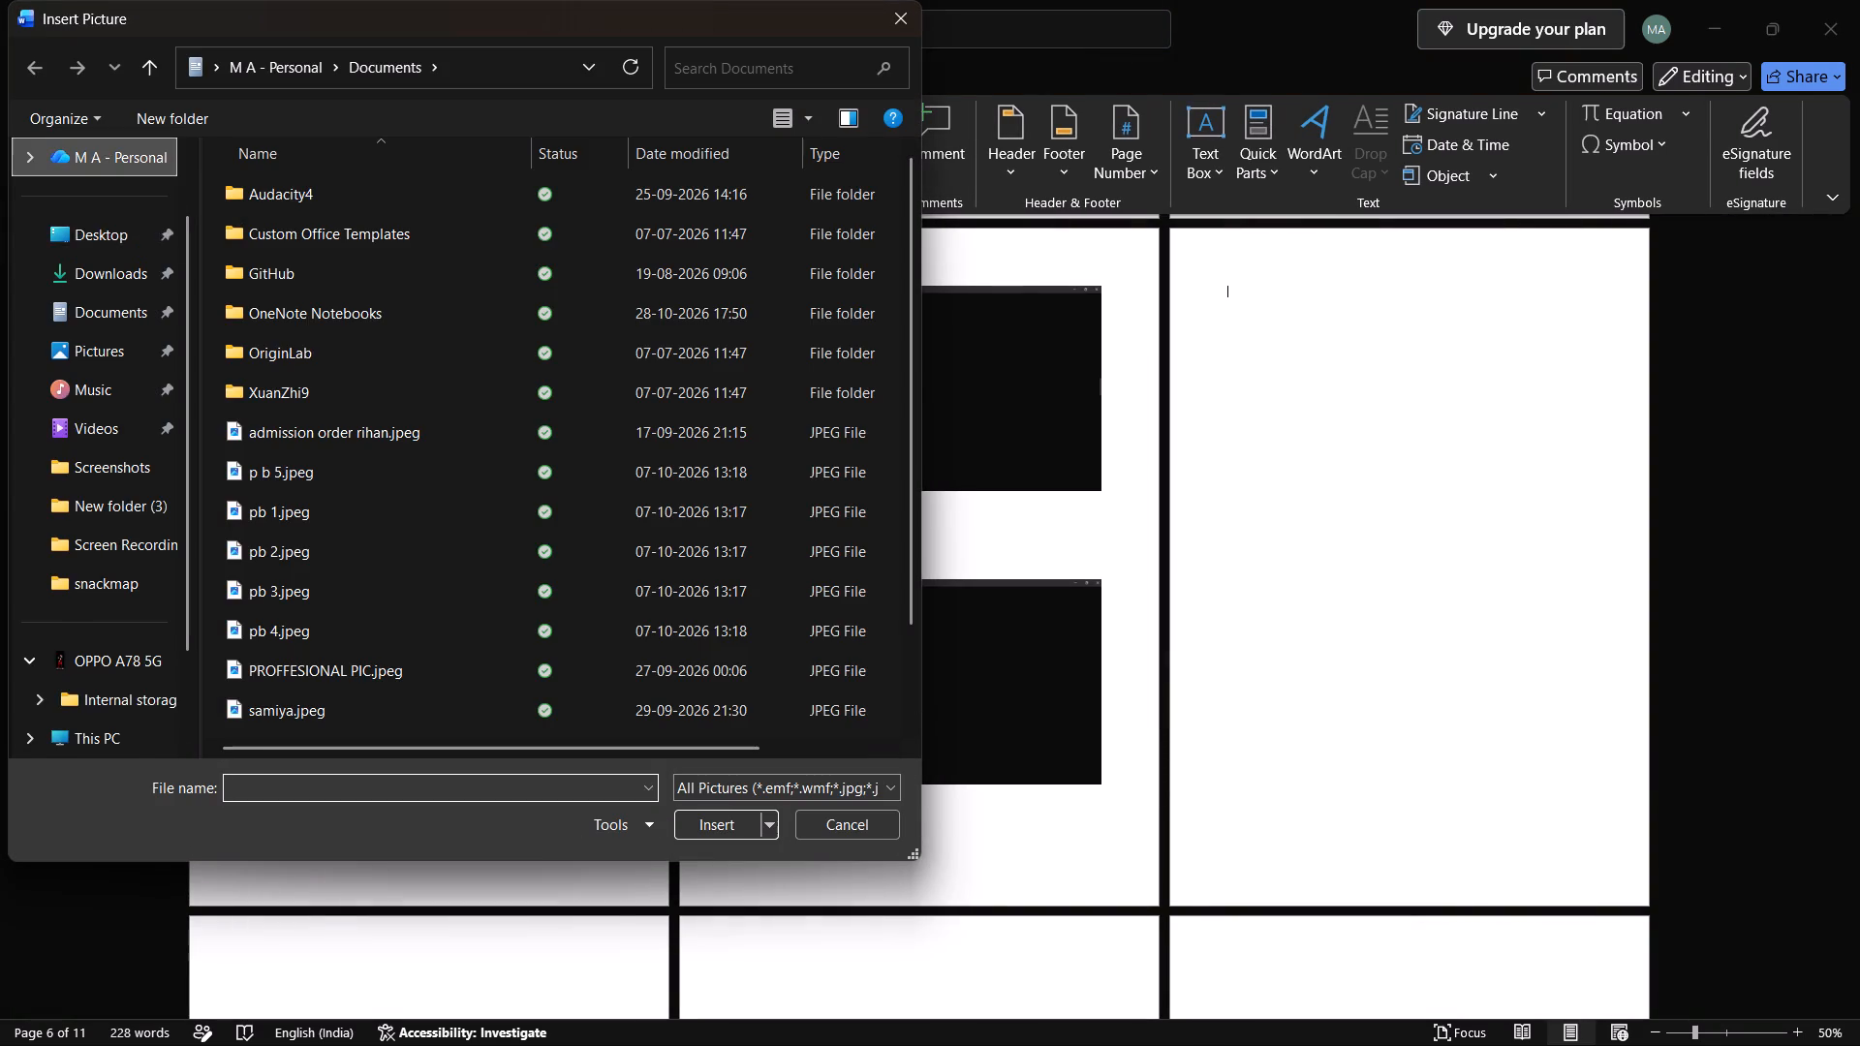
{"action": "scroll", "coordinate": [69, 157], "scroll_direction": "up", "scroll_amount": 2}
{"action": "left_click", "coordinate": [40, 201]}
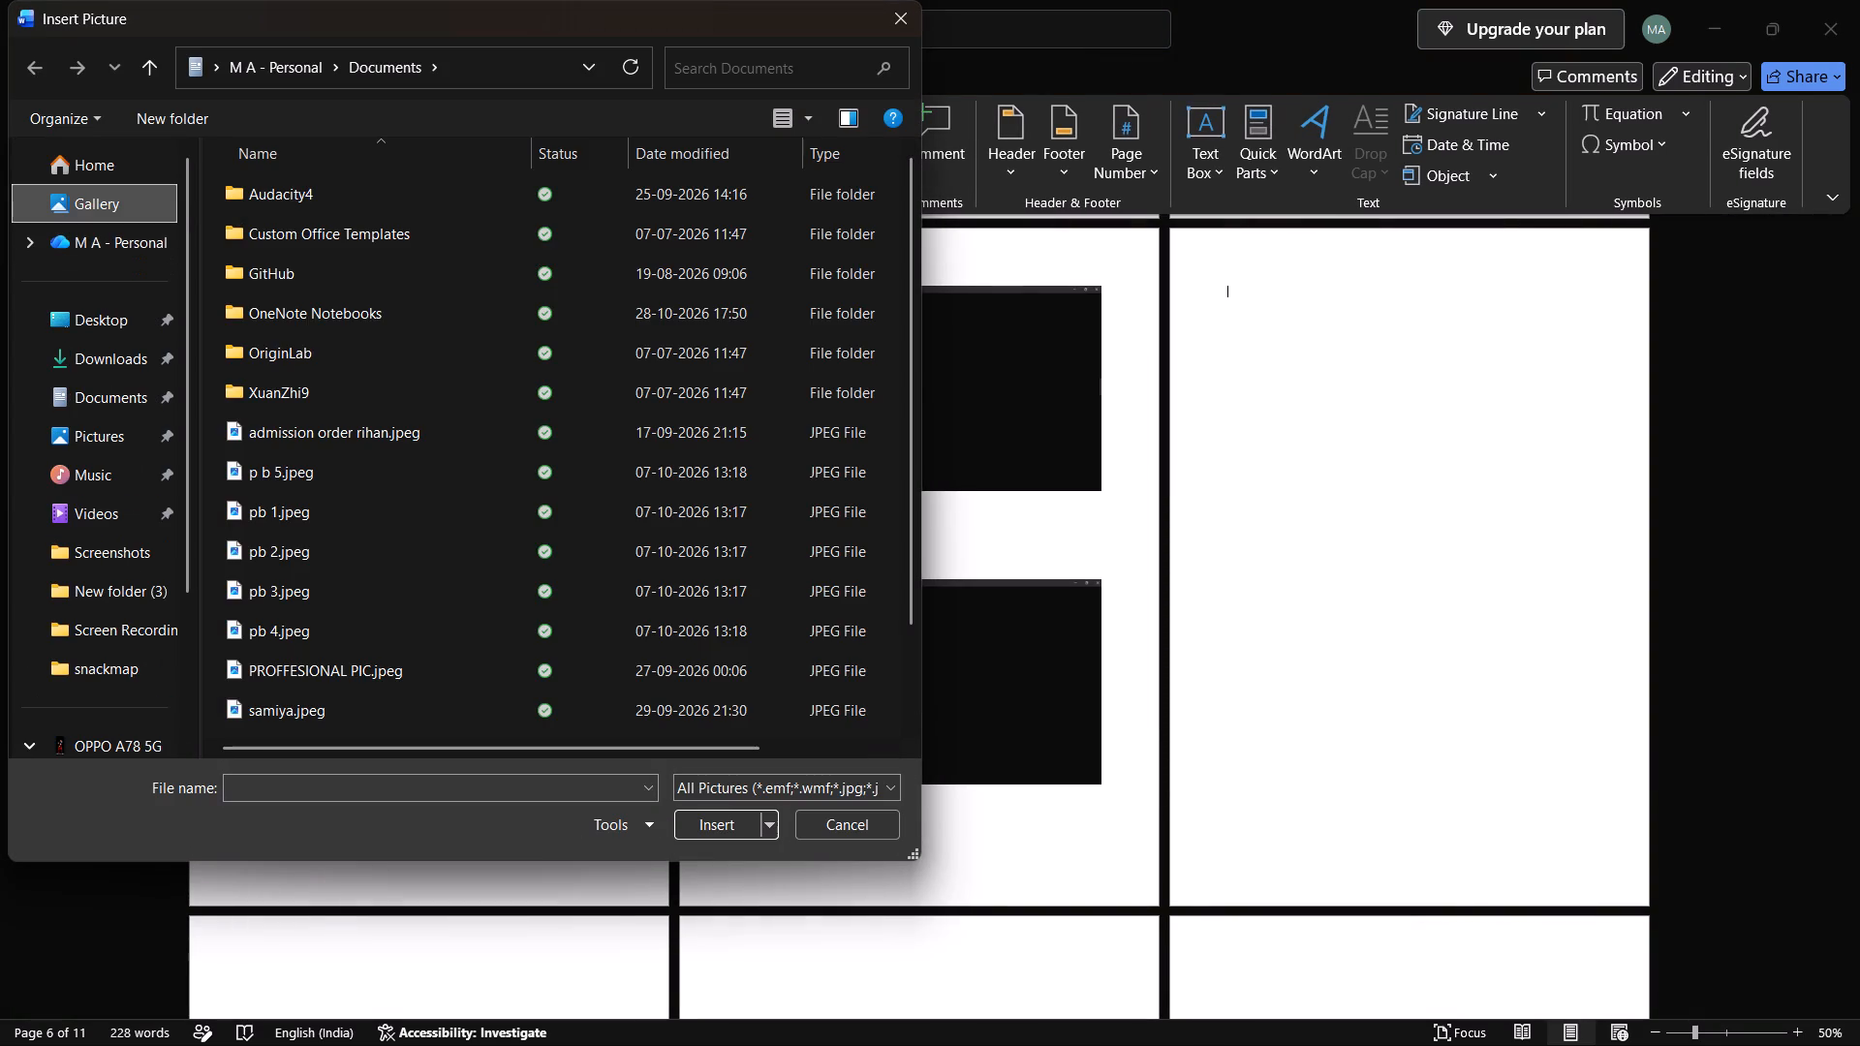
{"action": "left_click", "coordinate": [40, 201]}
{"action": "left_click", "coordinate": [40, 201]}
{"action": "double_click", "coordinate": [66, 201]}
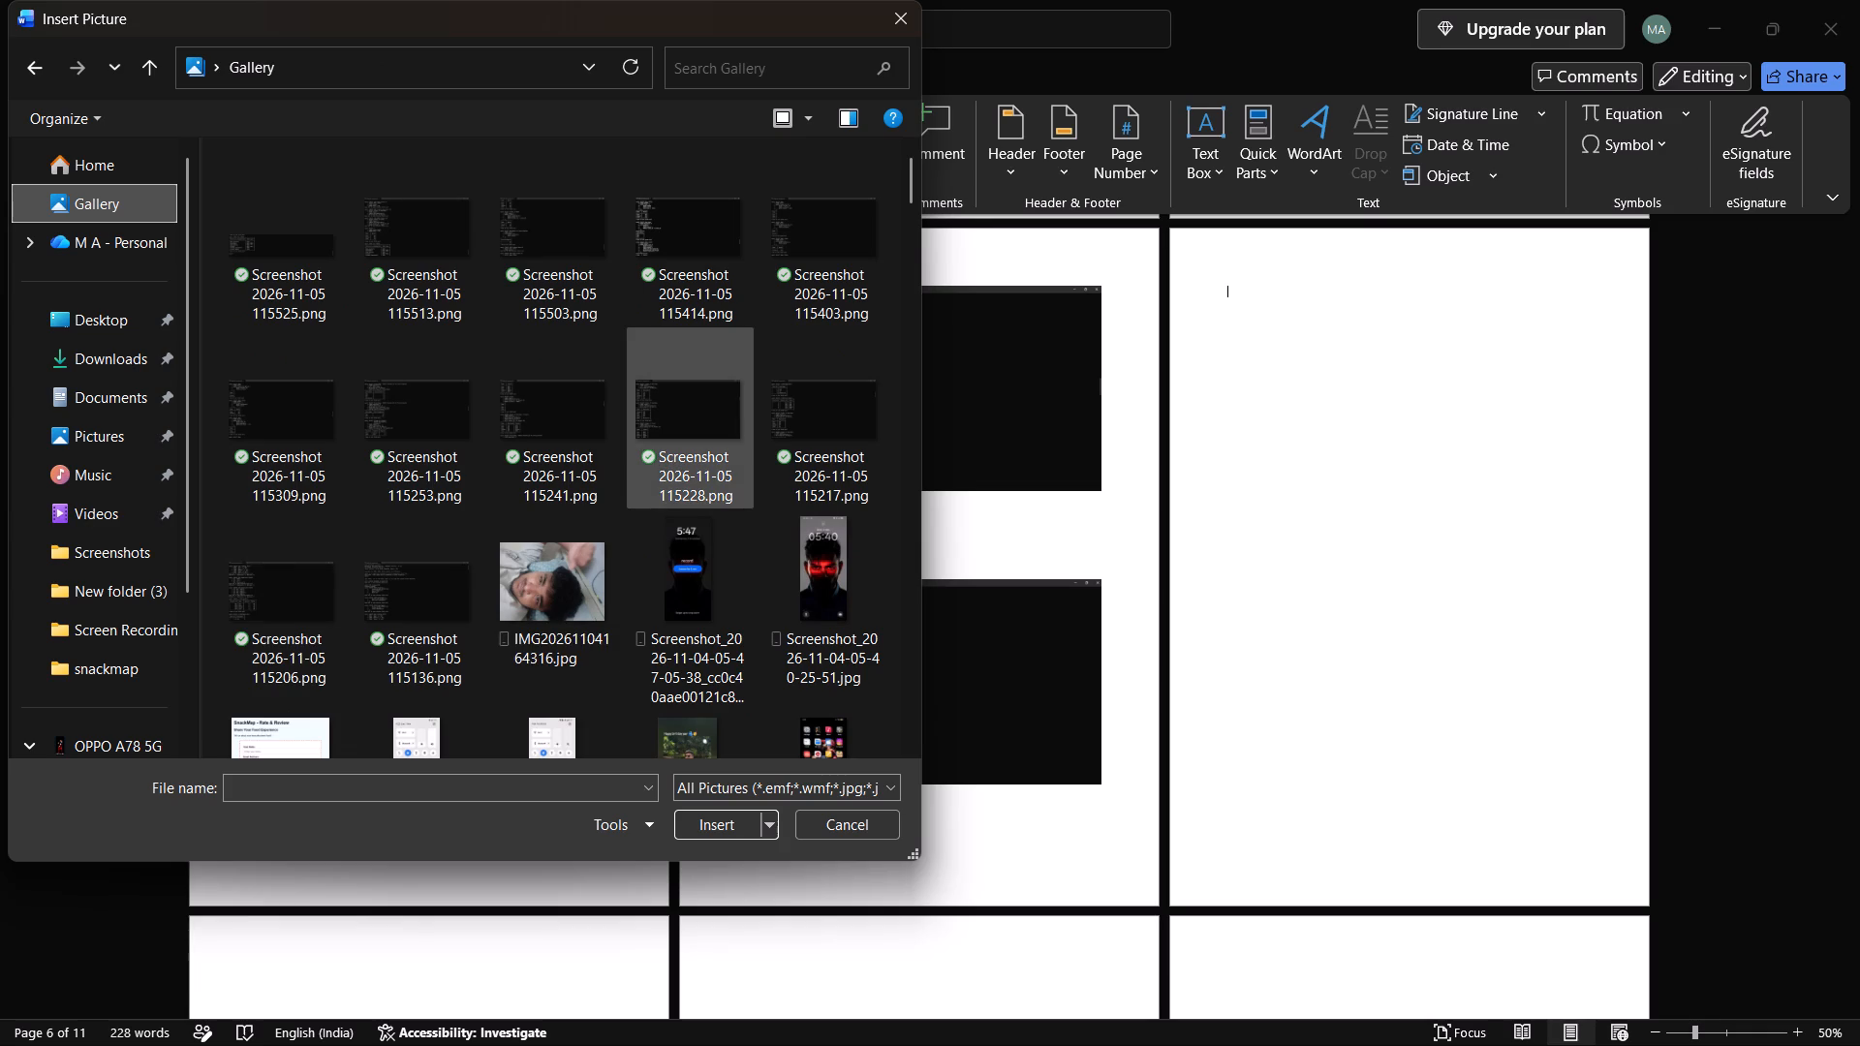
{"action": "left_click", "coordinate": [677, 256]}
{"action": "double_click", "coordinate": [677, 256]}
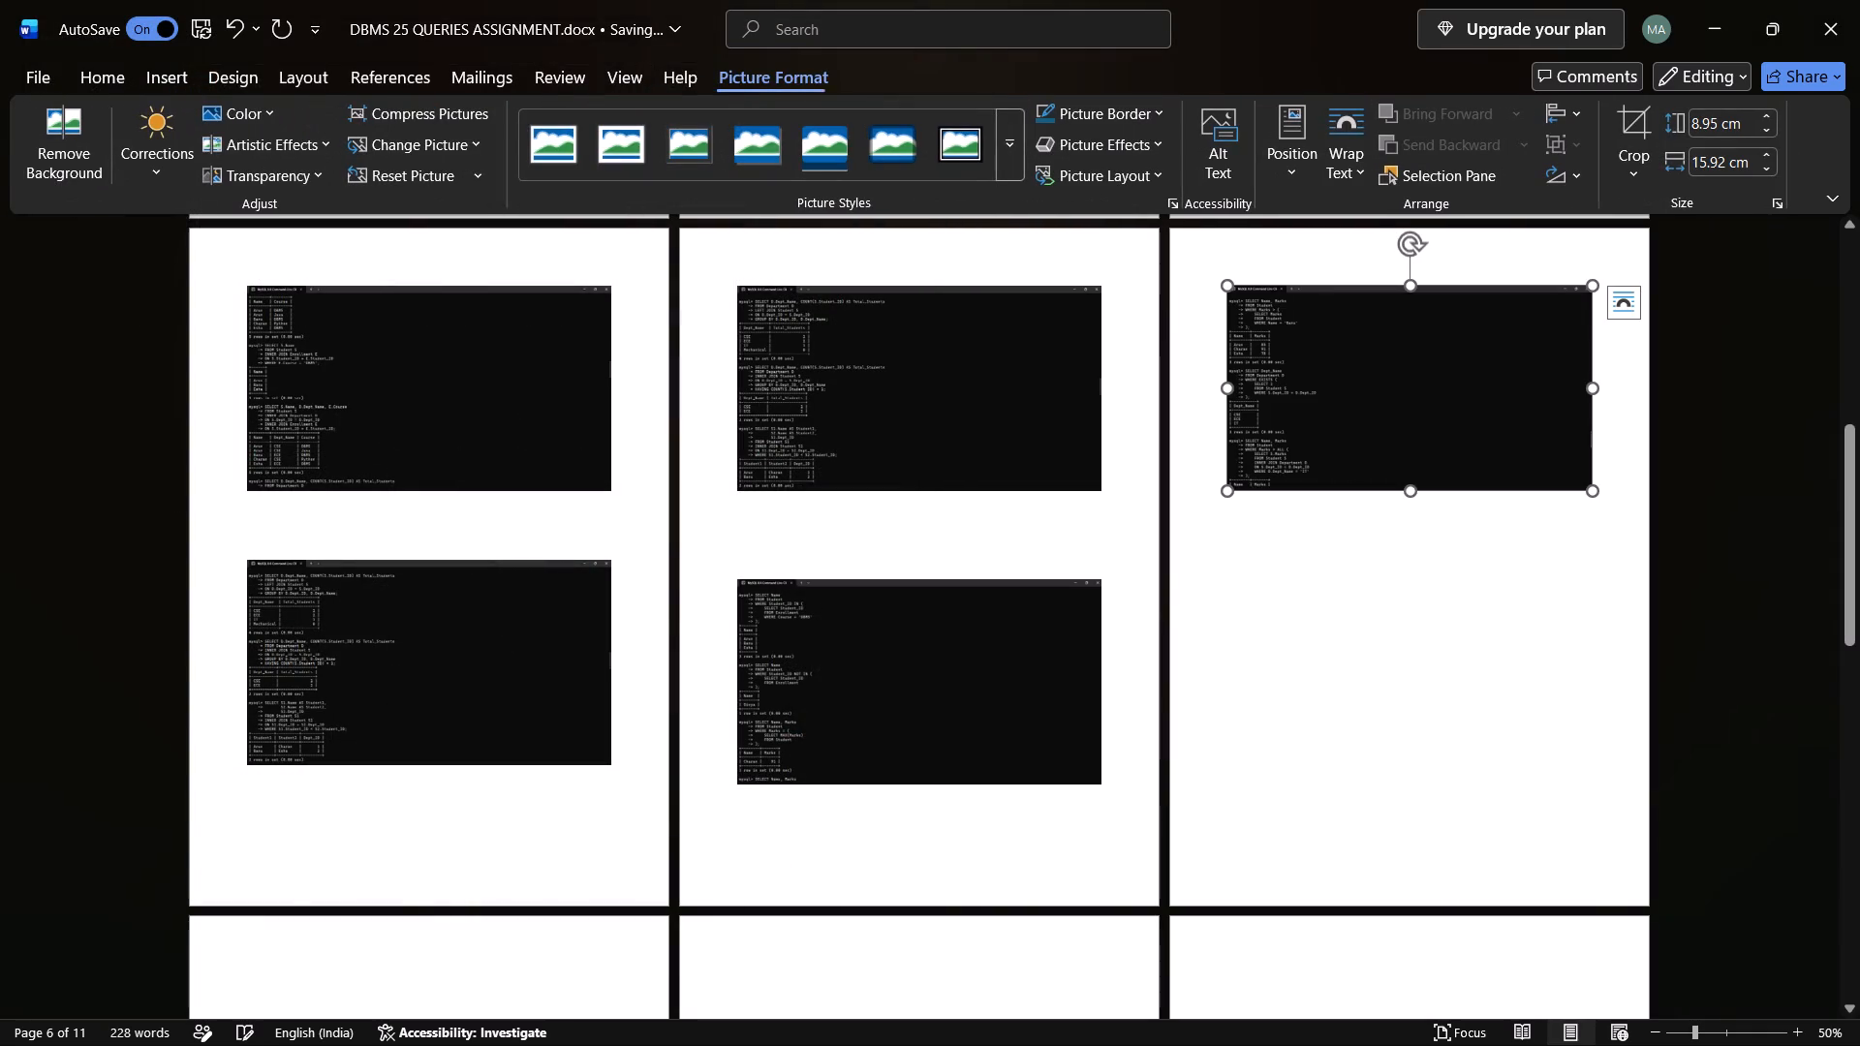
Insert Screenshot 2026-11-05 115513.png from the Gallery below the first screenshot on the sixth page, leaving a gap between them.
{"action": "left_click", "coordinate": [1313, 623]}
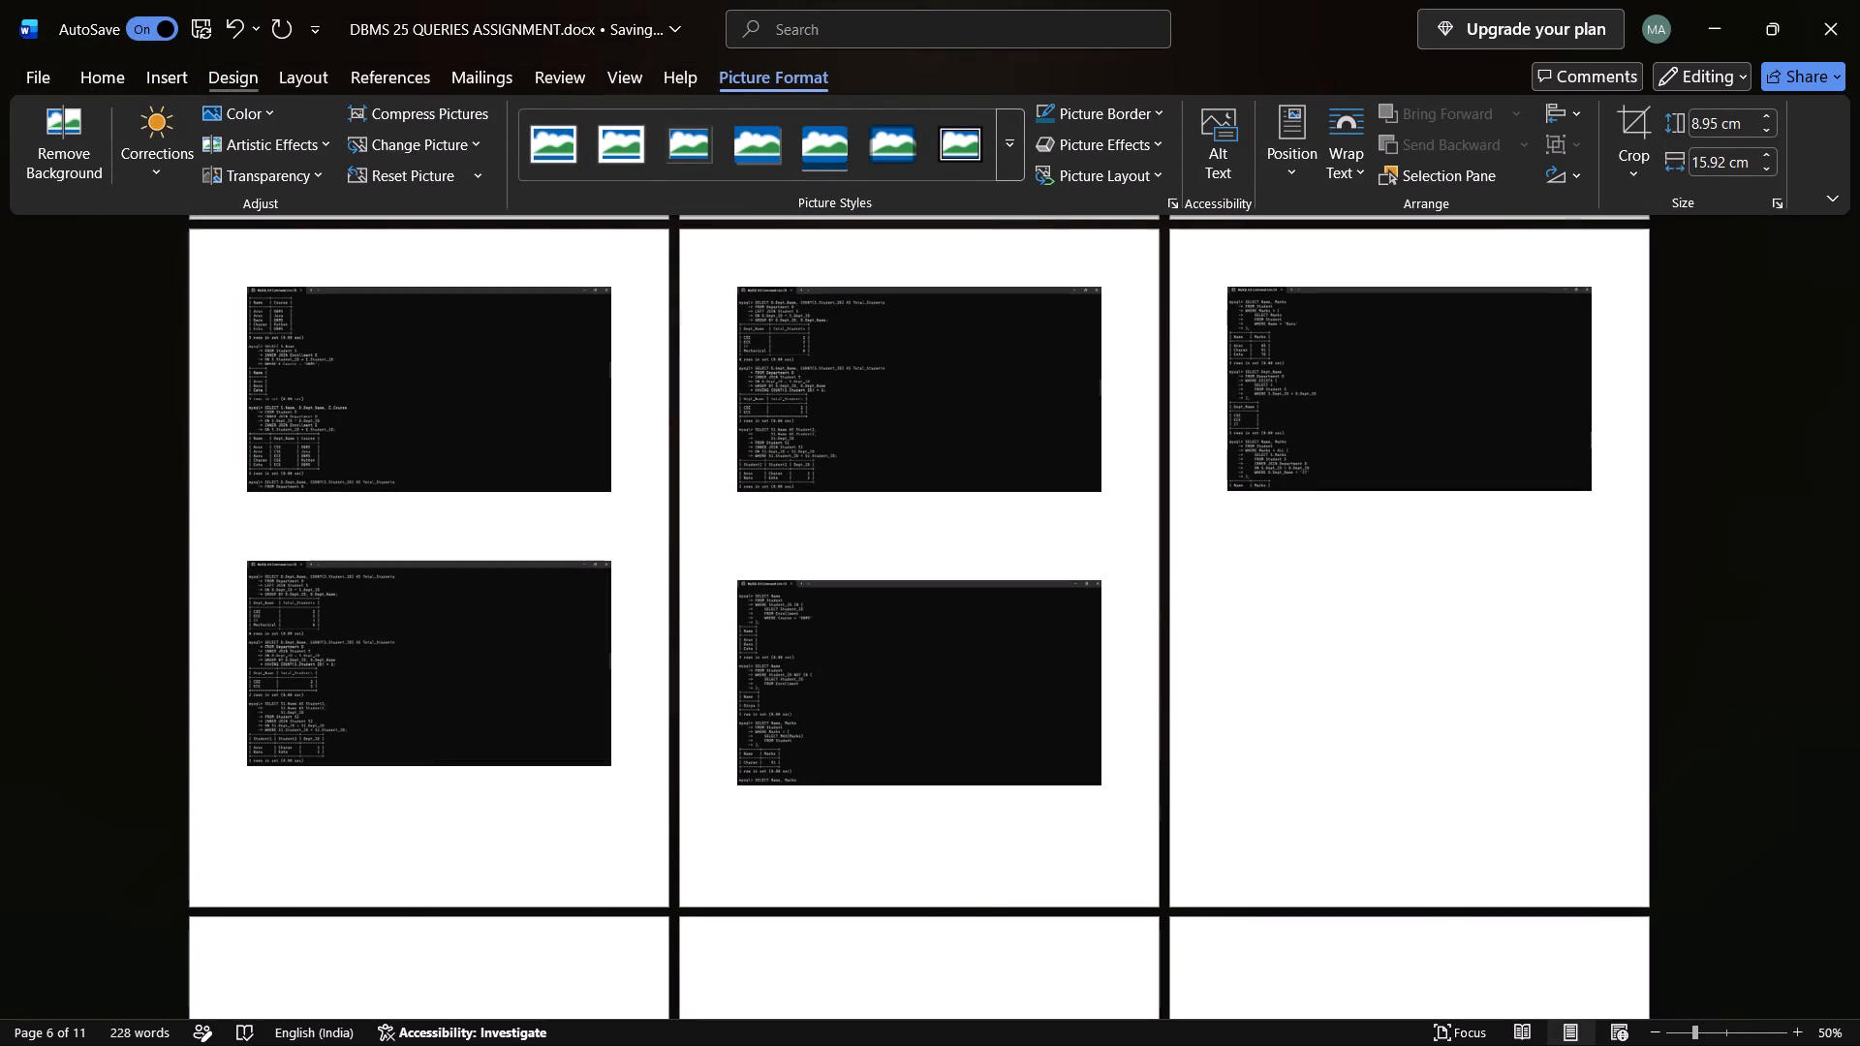
{"action": "left_click", "coordinate": [143, 68]}
{"action": "left_click", "coordinate": [213, 144]}
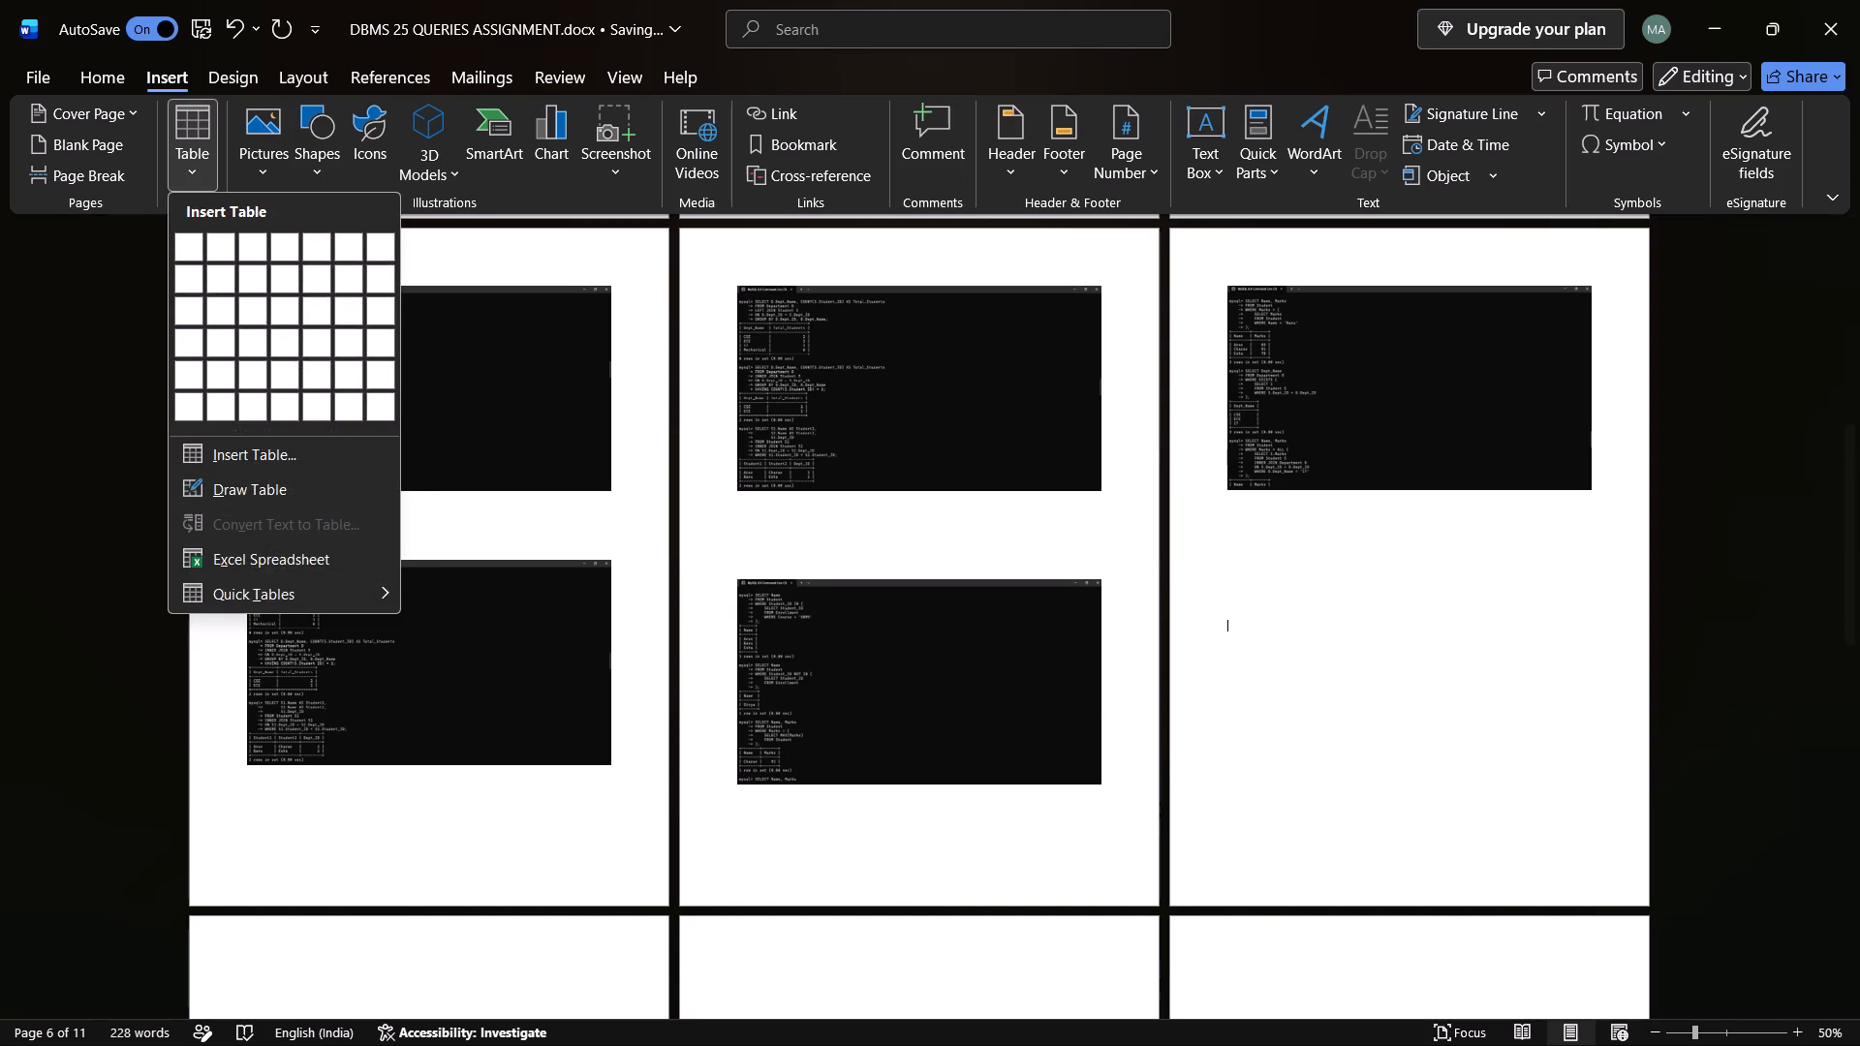
{"action": "left_click", "coordinate": [239, 151]}
{"action": "left_click", "coordinate": [293, 261]}
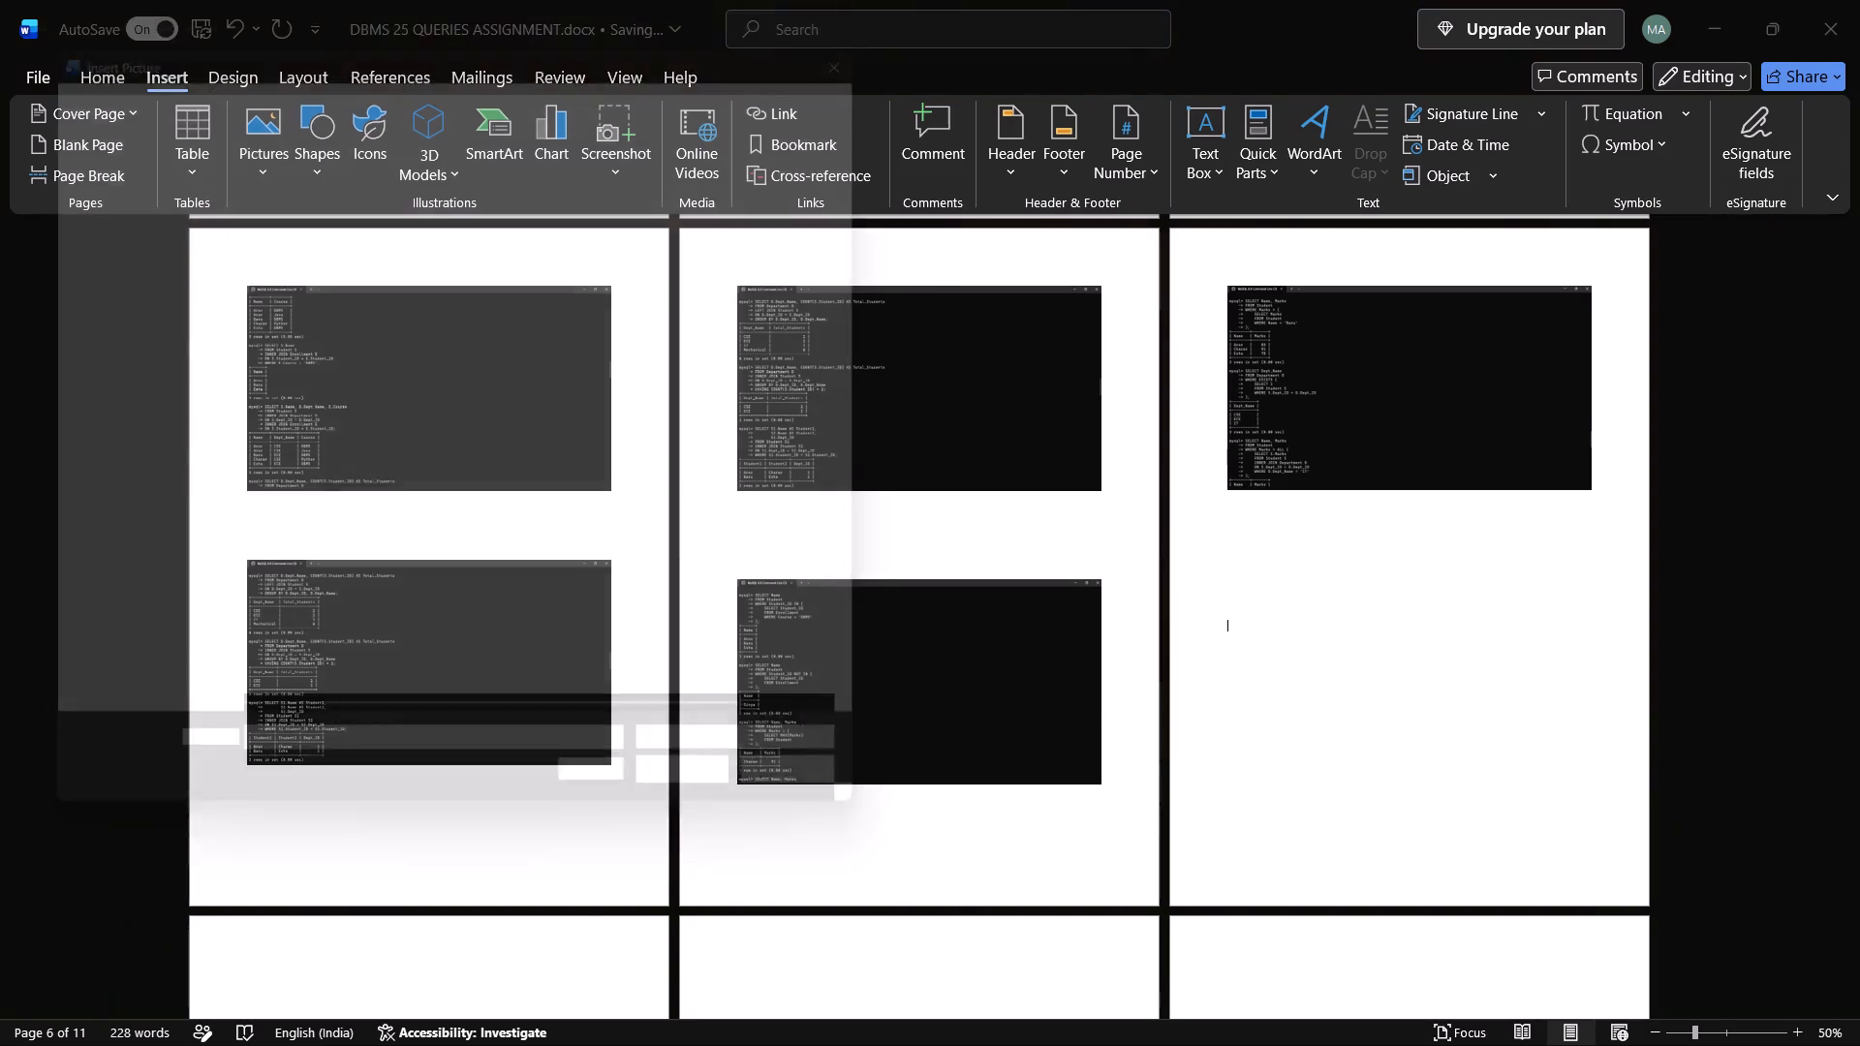
{"action": "scroll", "coordinate": [107, 182], "scroll_direction": "up", "scroll_amount": 1}
{"action": "left_click", "coordinate": [75, 205]}
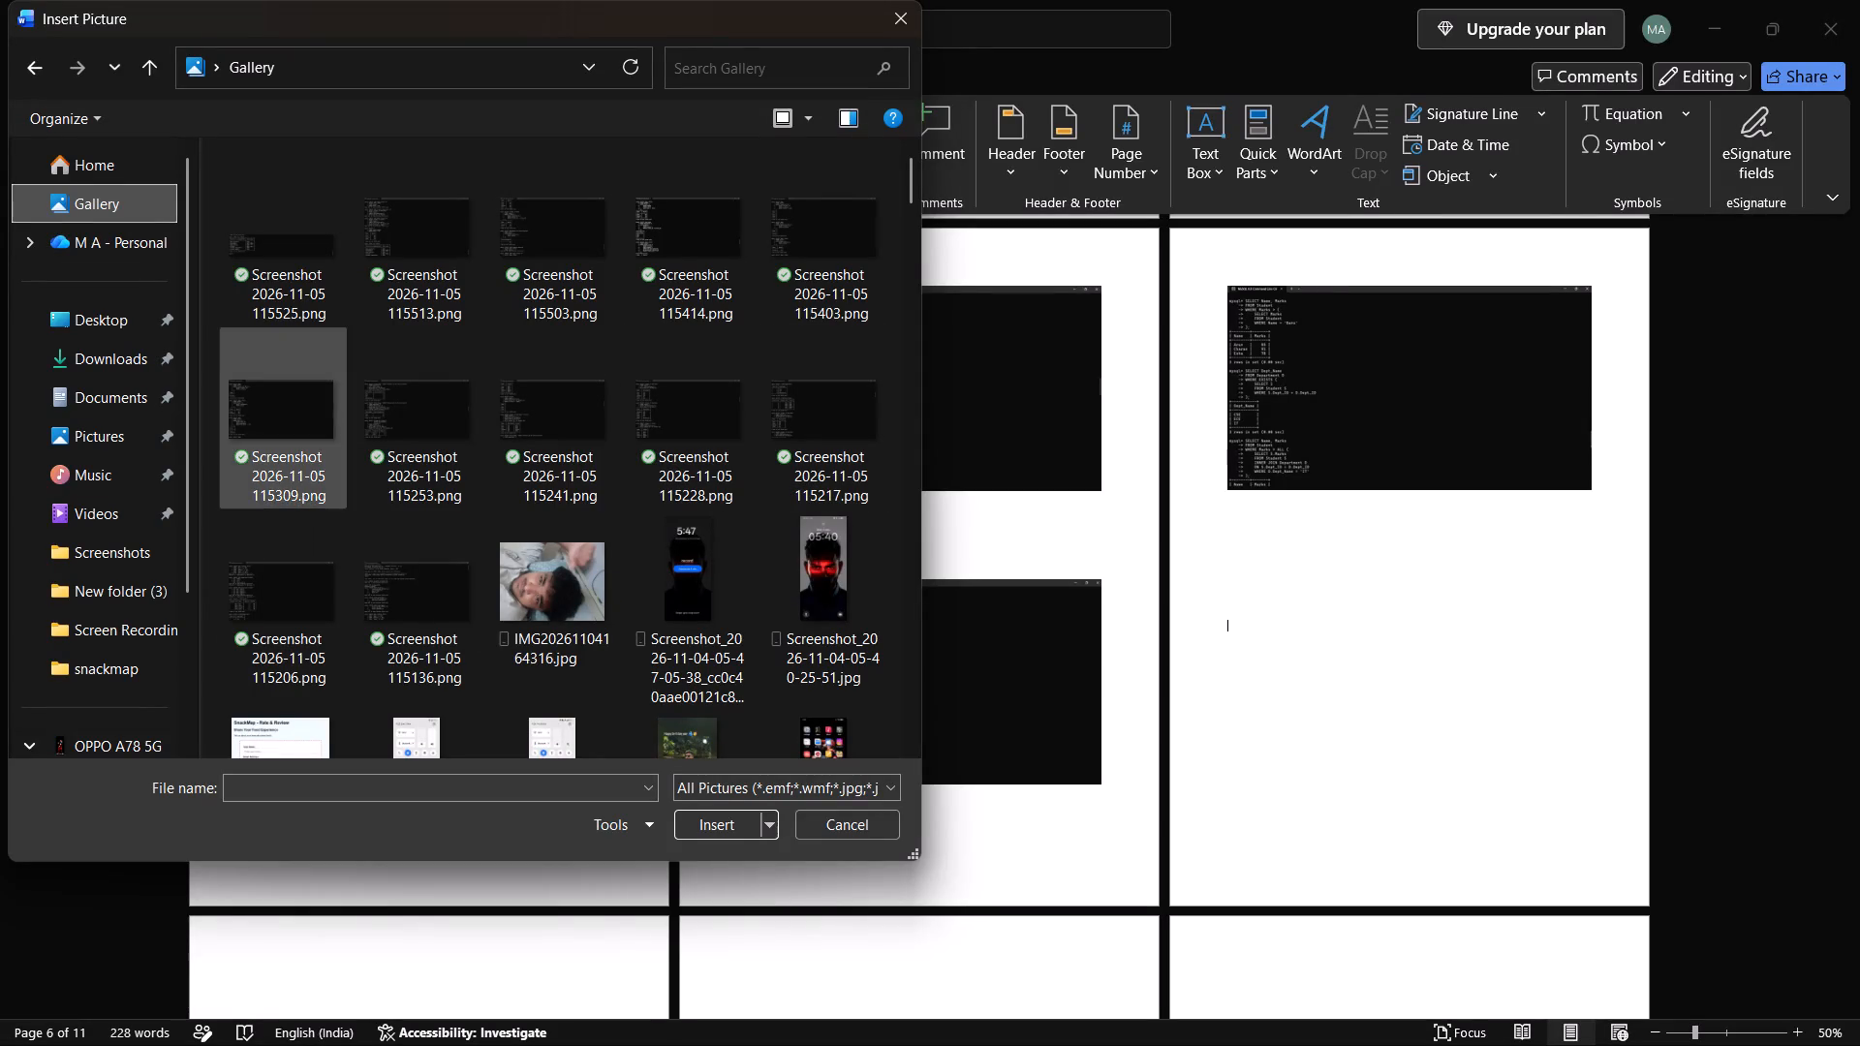
{"action": "double_click", "coordinate": [425, 252]}
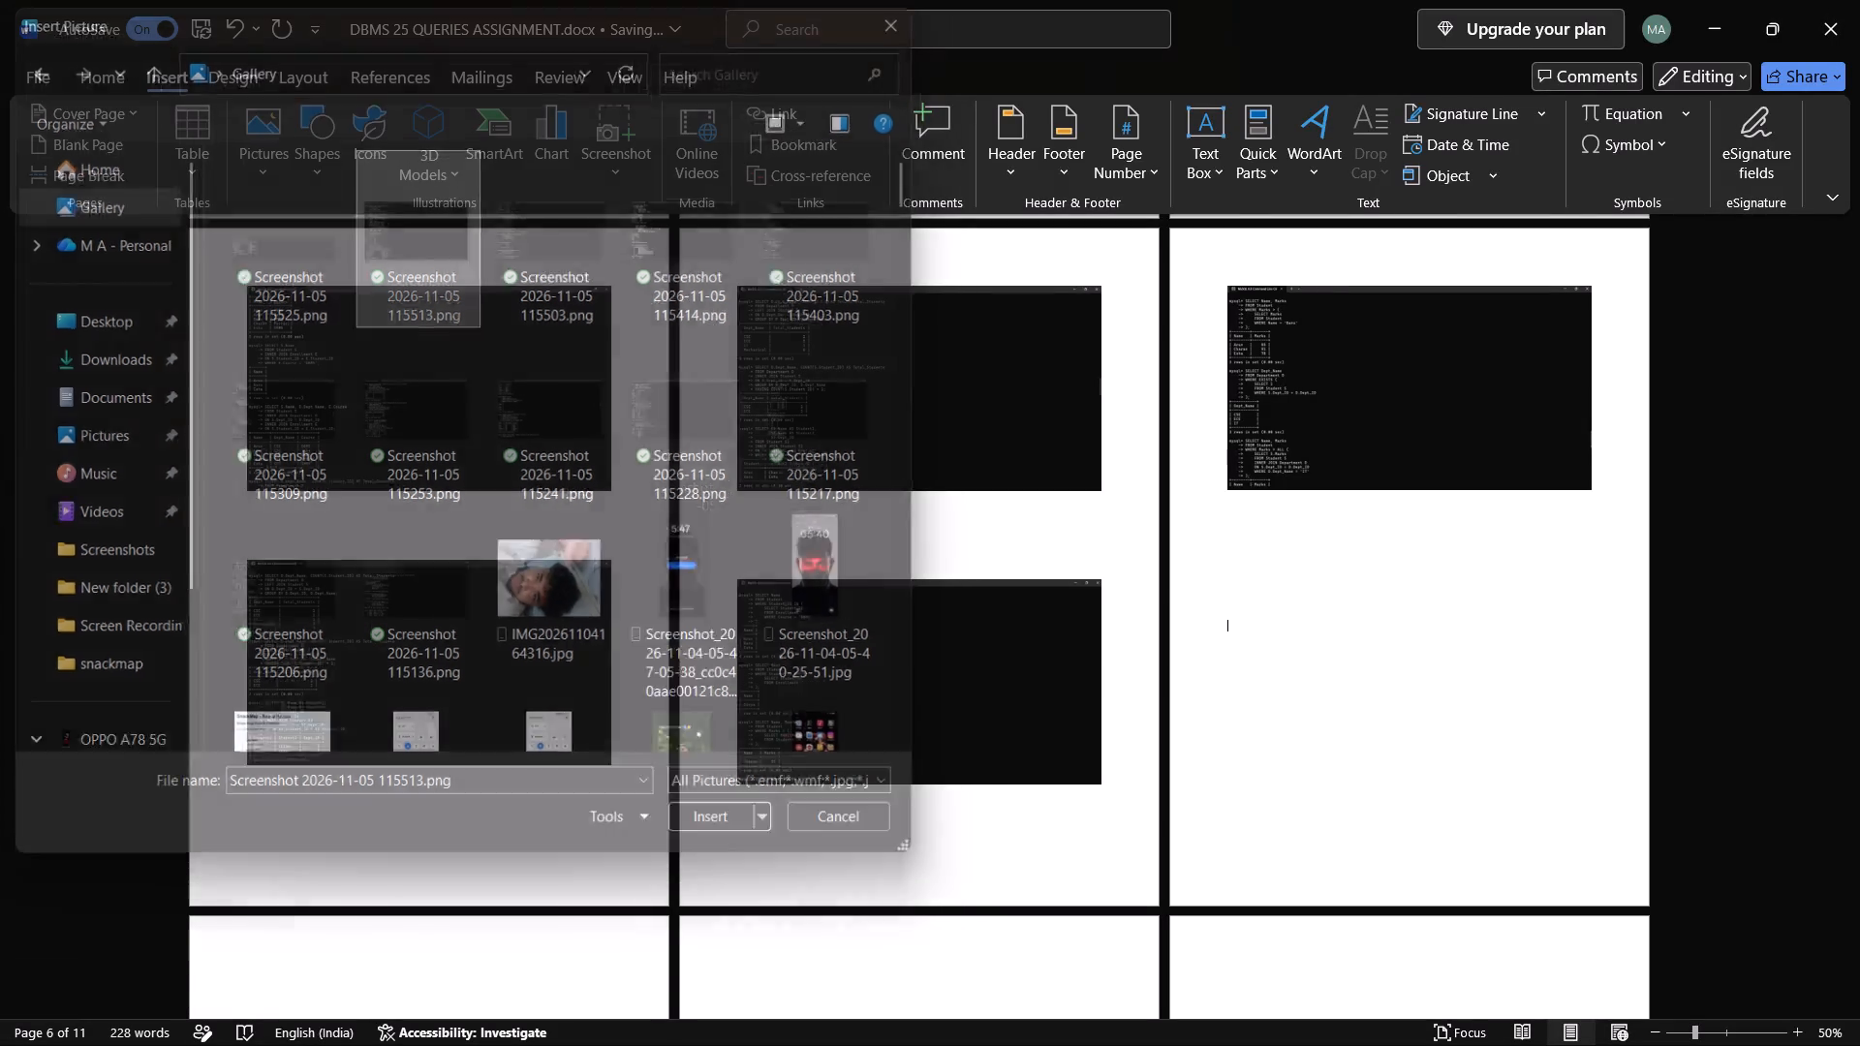
Insert Screenshot 2026-11-05 115525.png from the Gallery at the top of the seventh page.
{"action": "scroll", "coordinate": [921, 553], "scroll_direction": "down", "scroll_amount": 2}
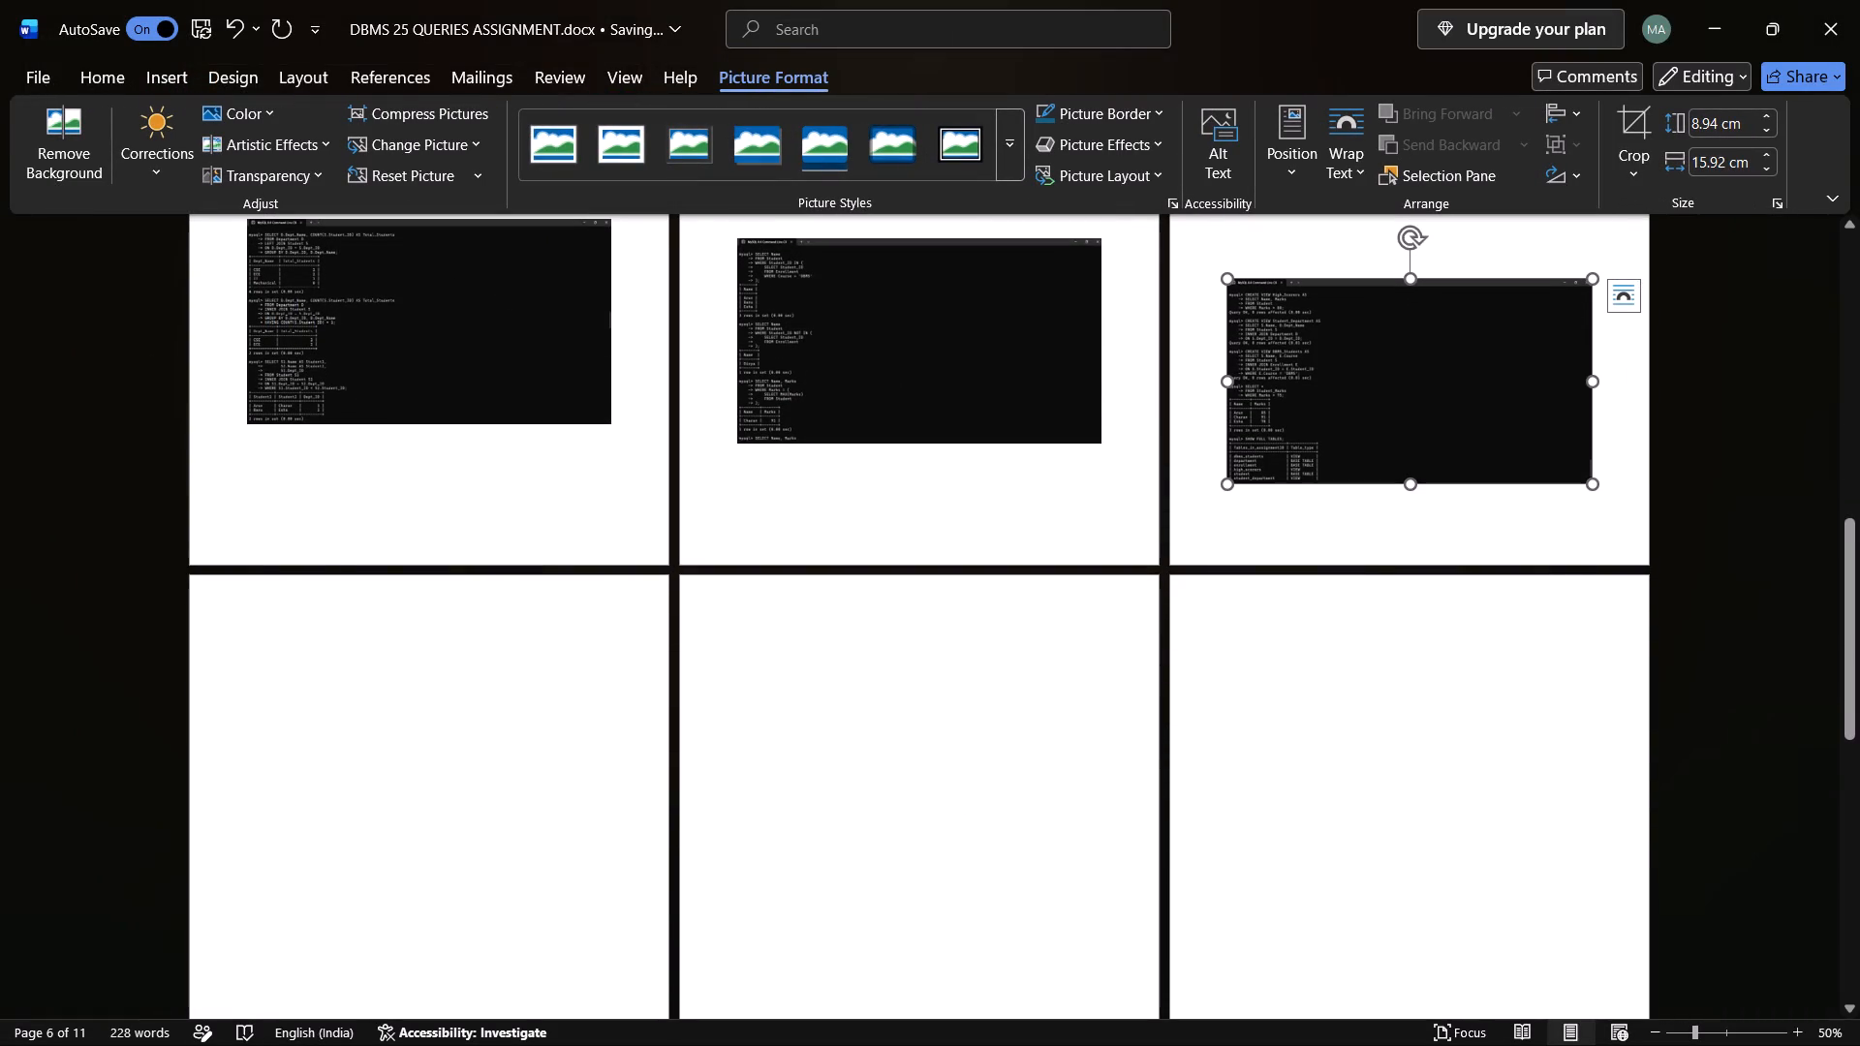
{"action": "left_click", "coordinate": [1276, 494]}
{"action": "key", "text": "Return"}
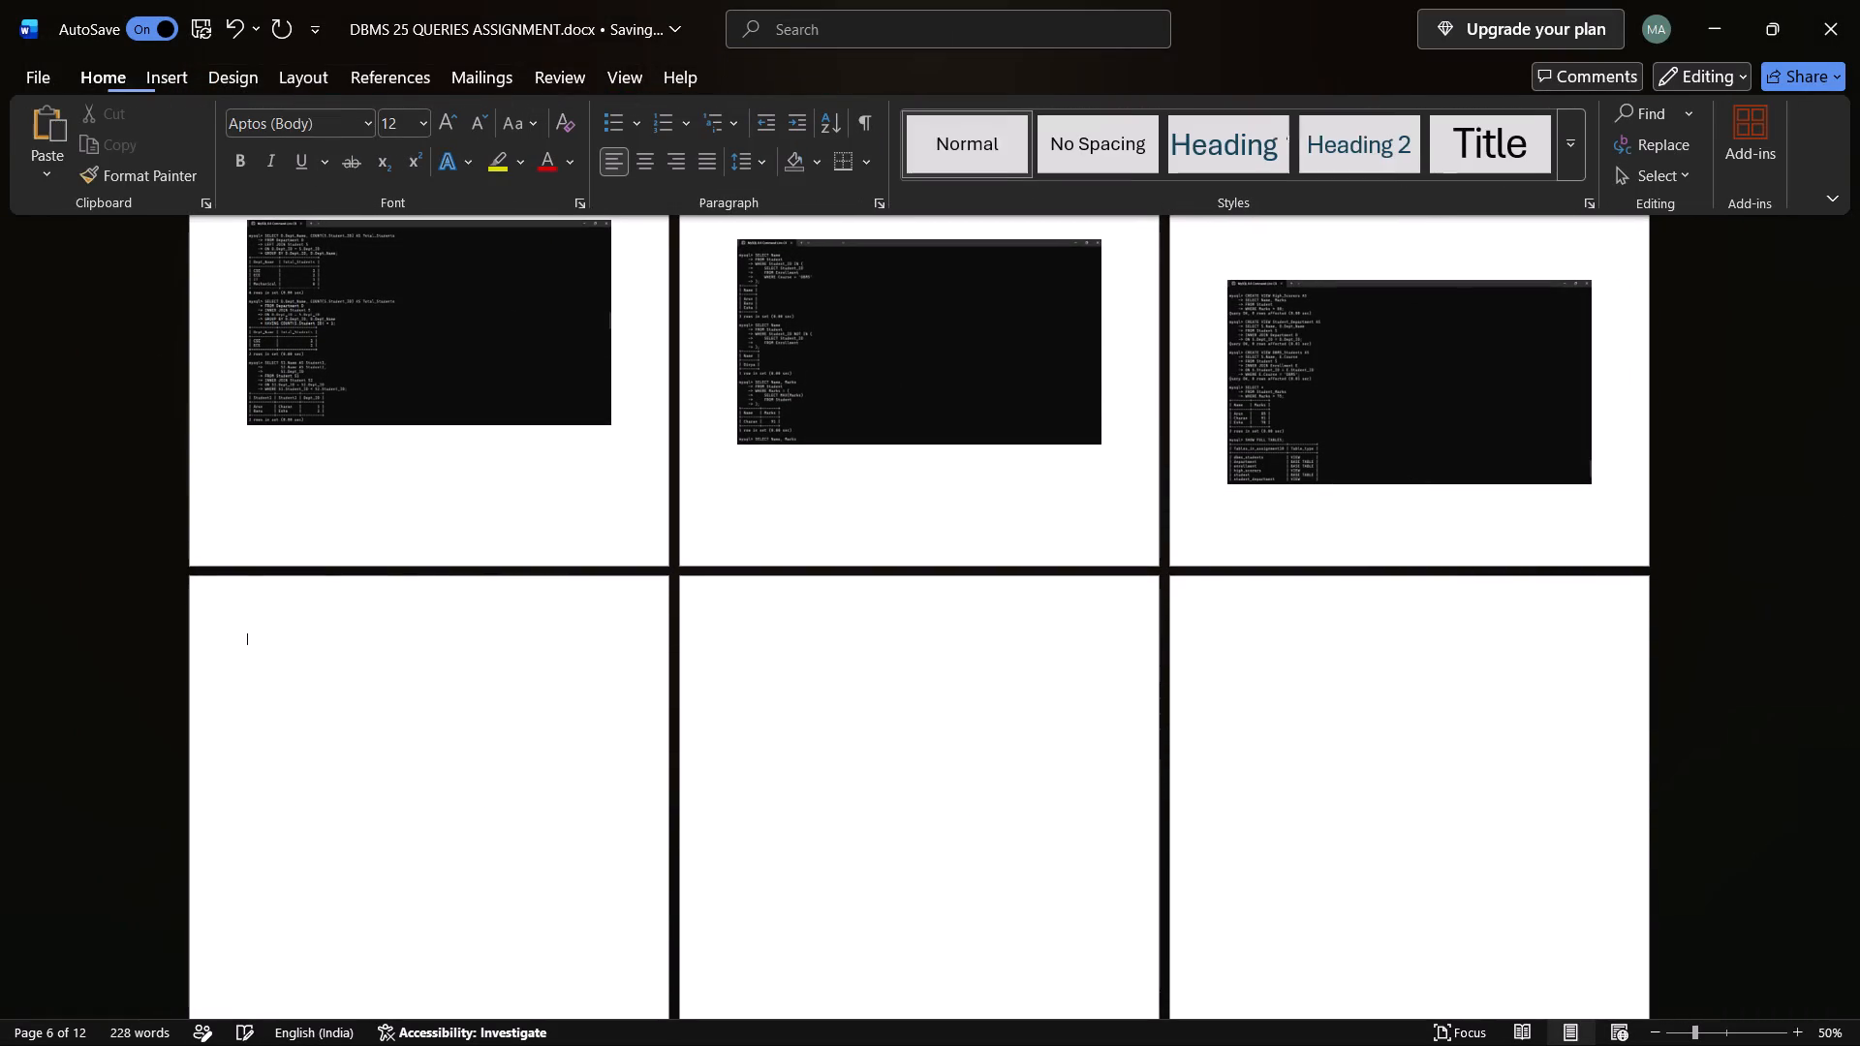
{"action": "left_click", "coordinate": [153, 83]}
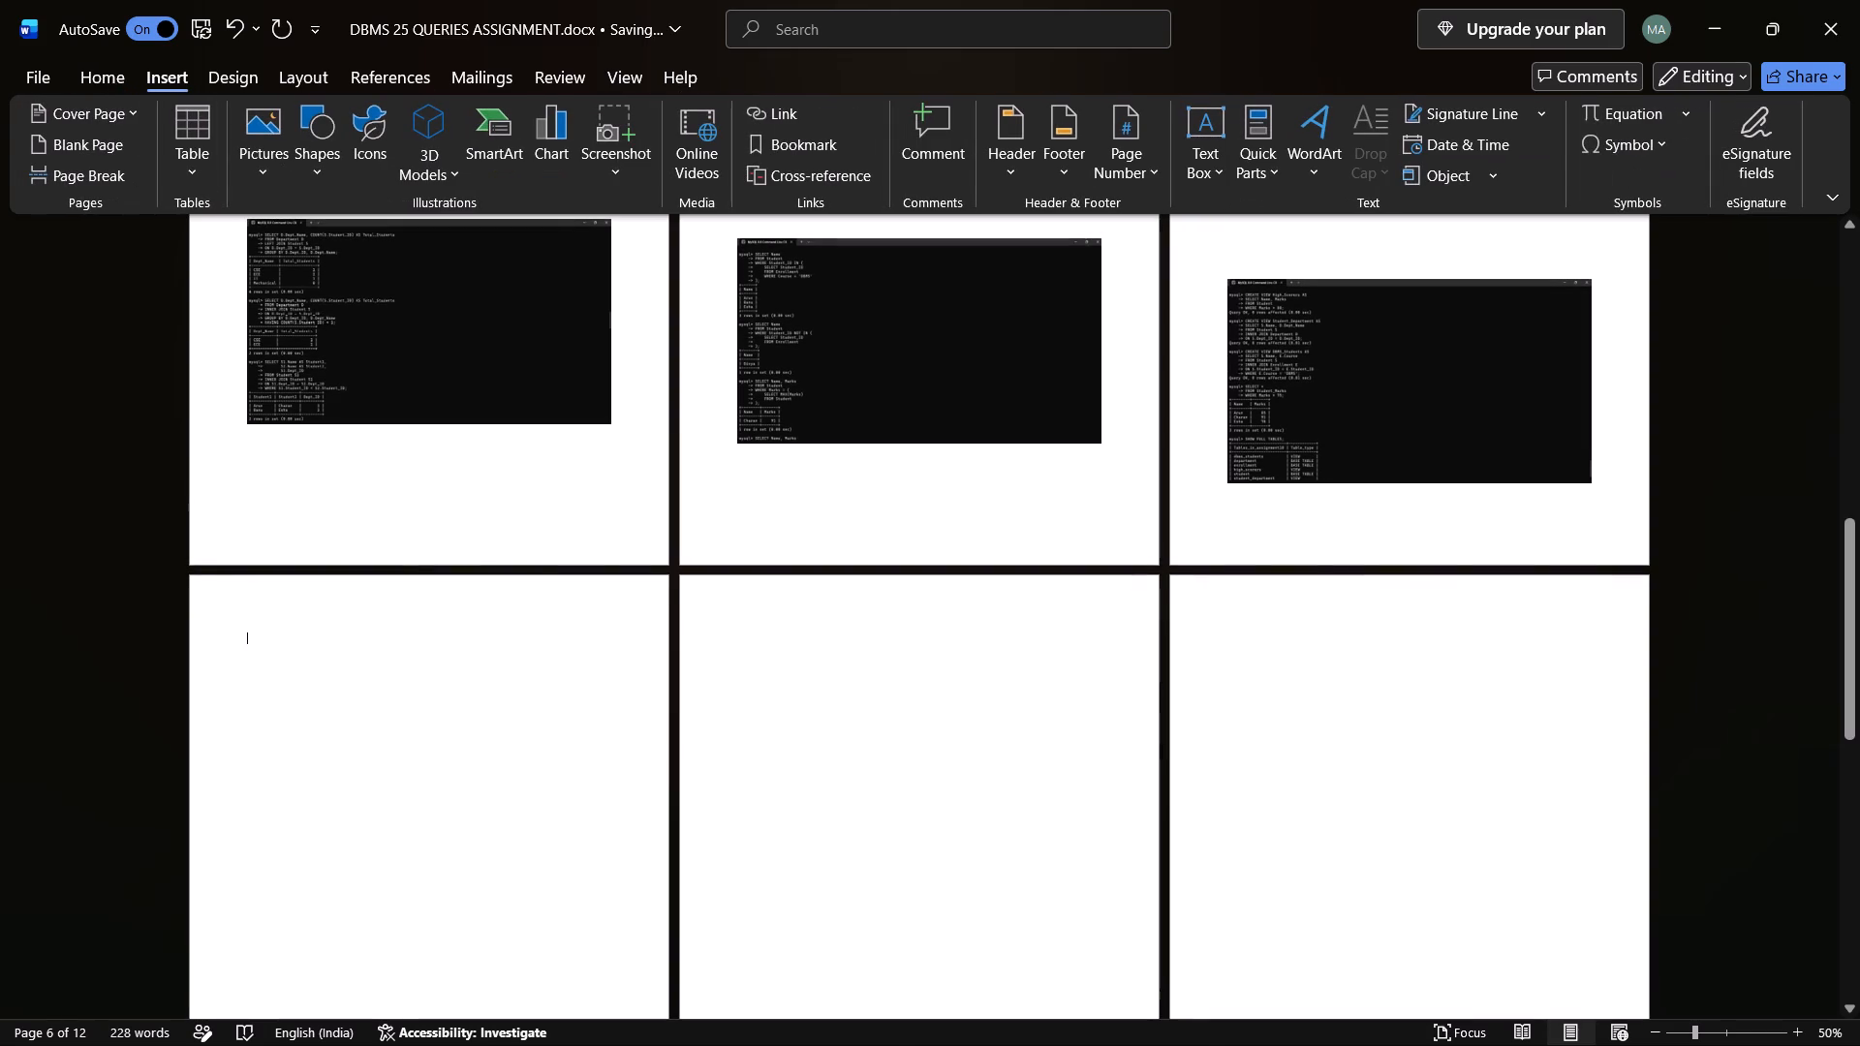
{"action": "left_click", "coordinate": [252, 176]}
{"action": "left_click", "coordinate": [283, 242]}
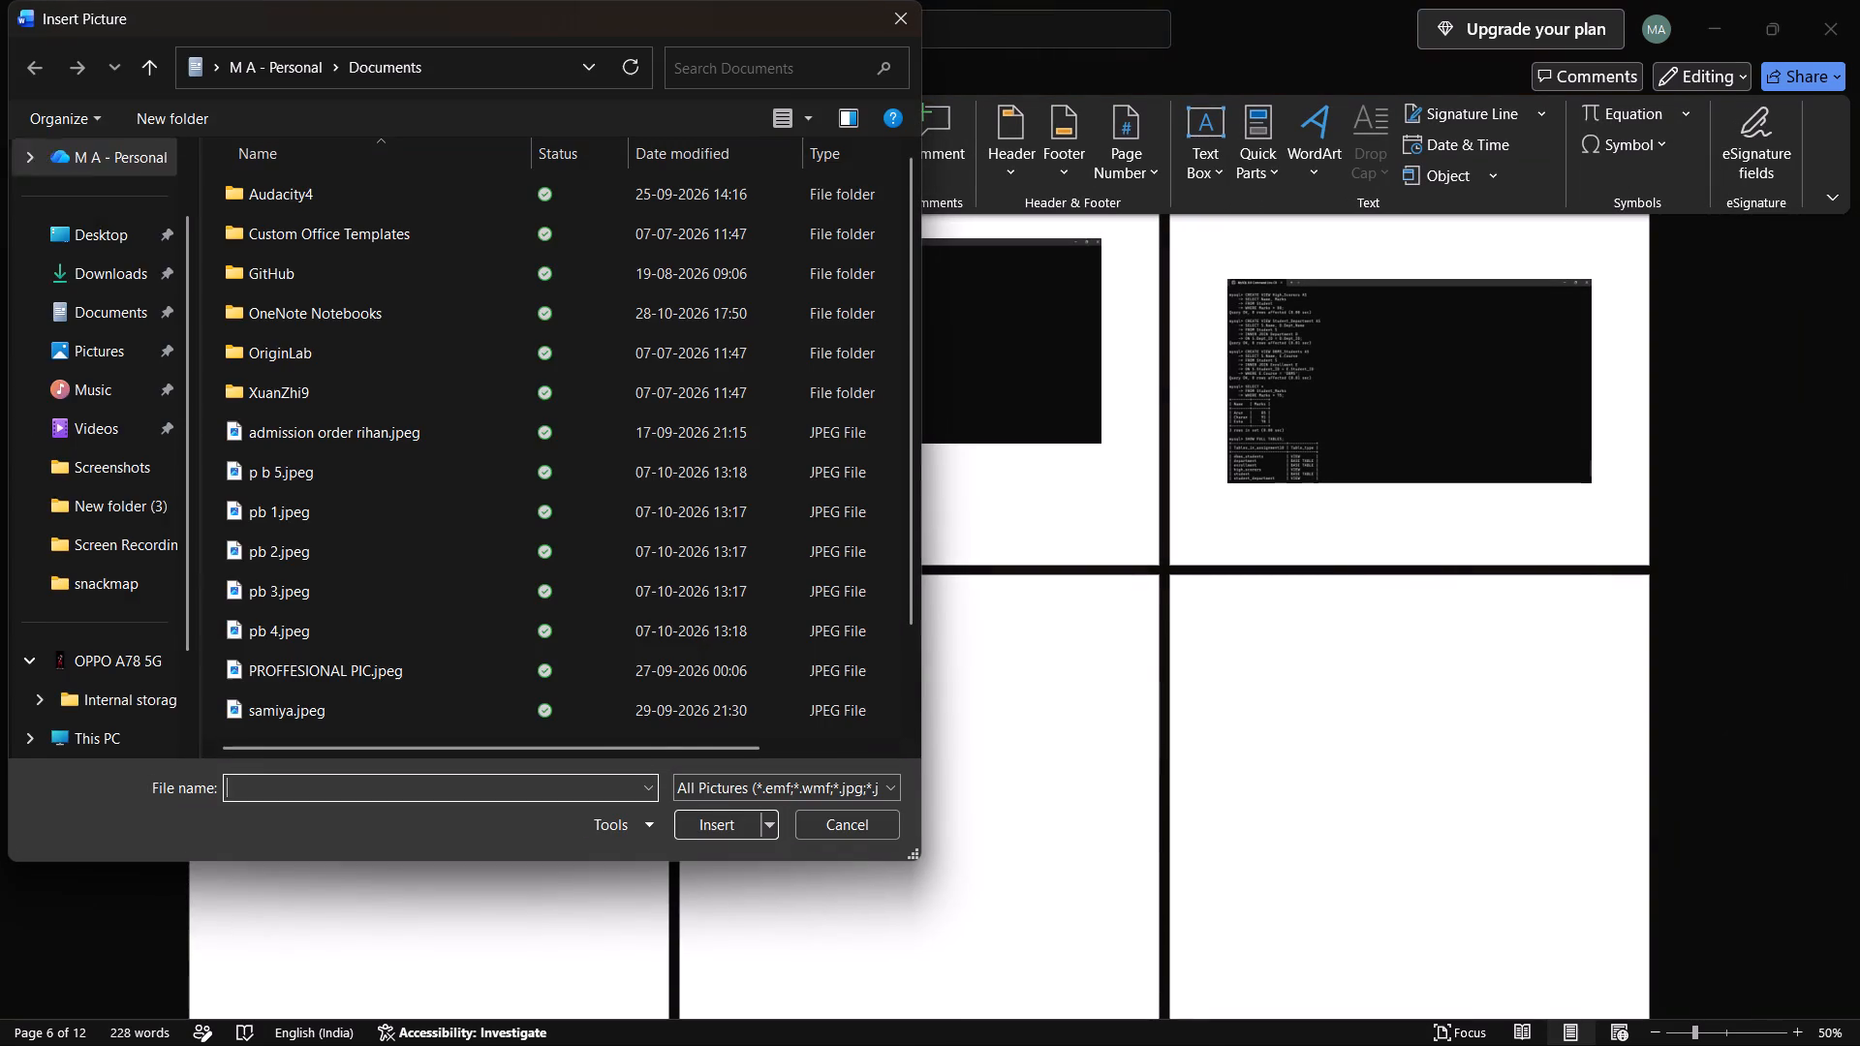
{"action": "scroll", "coordinate": [75, 170], "scroll_direction": "up", "scroll_amount": 1}
{"action": "left_click", "coordinate": [75, 202]}
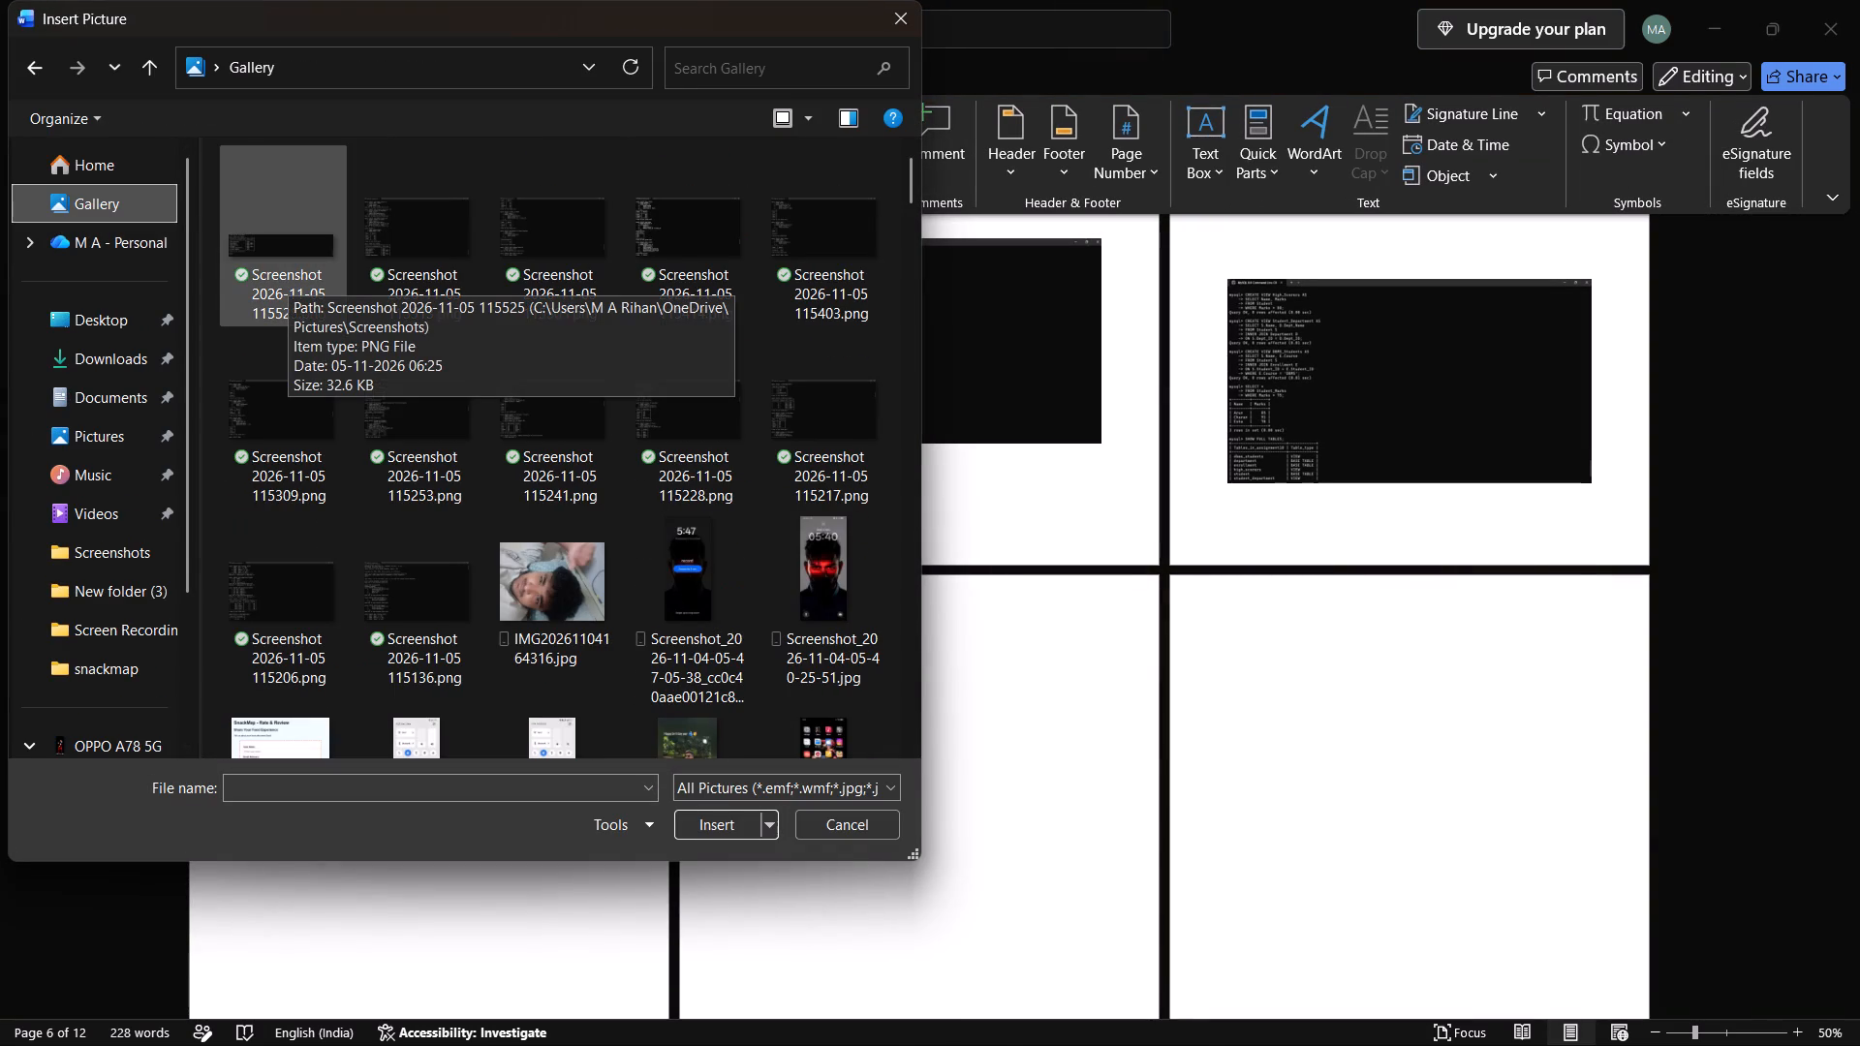
{"action": "double_click", "coordinate": [288, 278]}
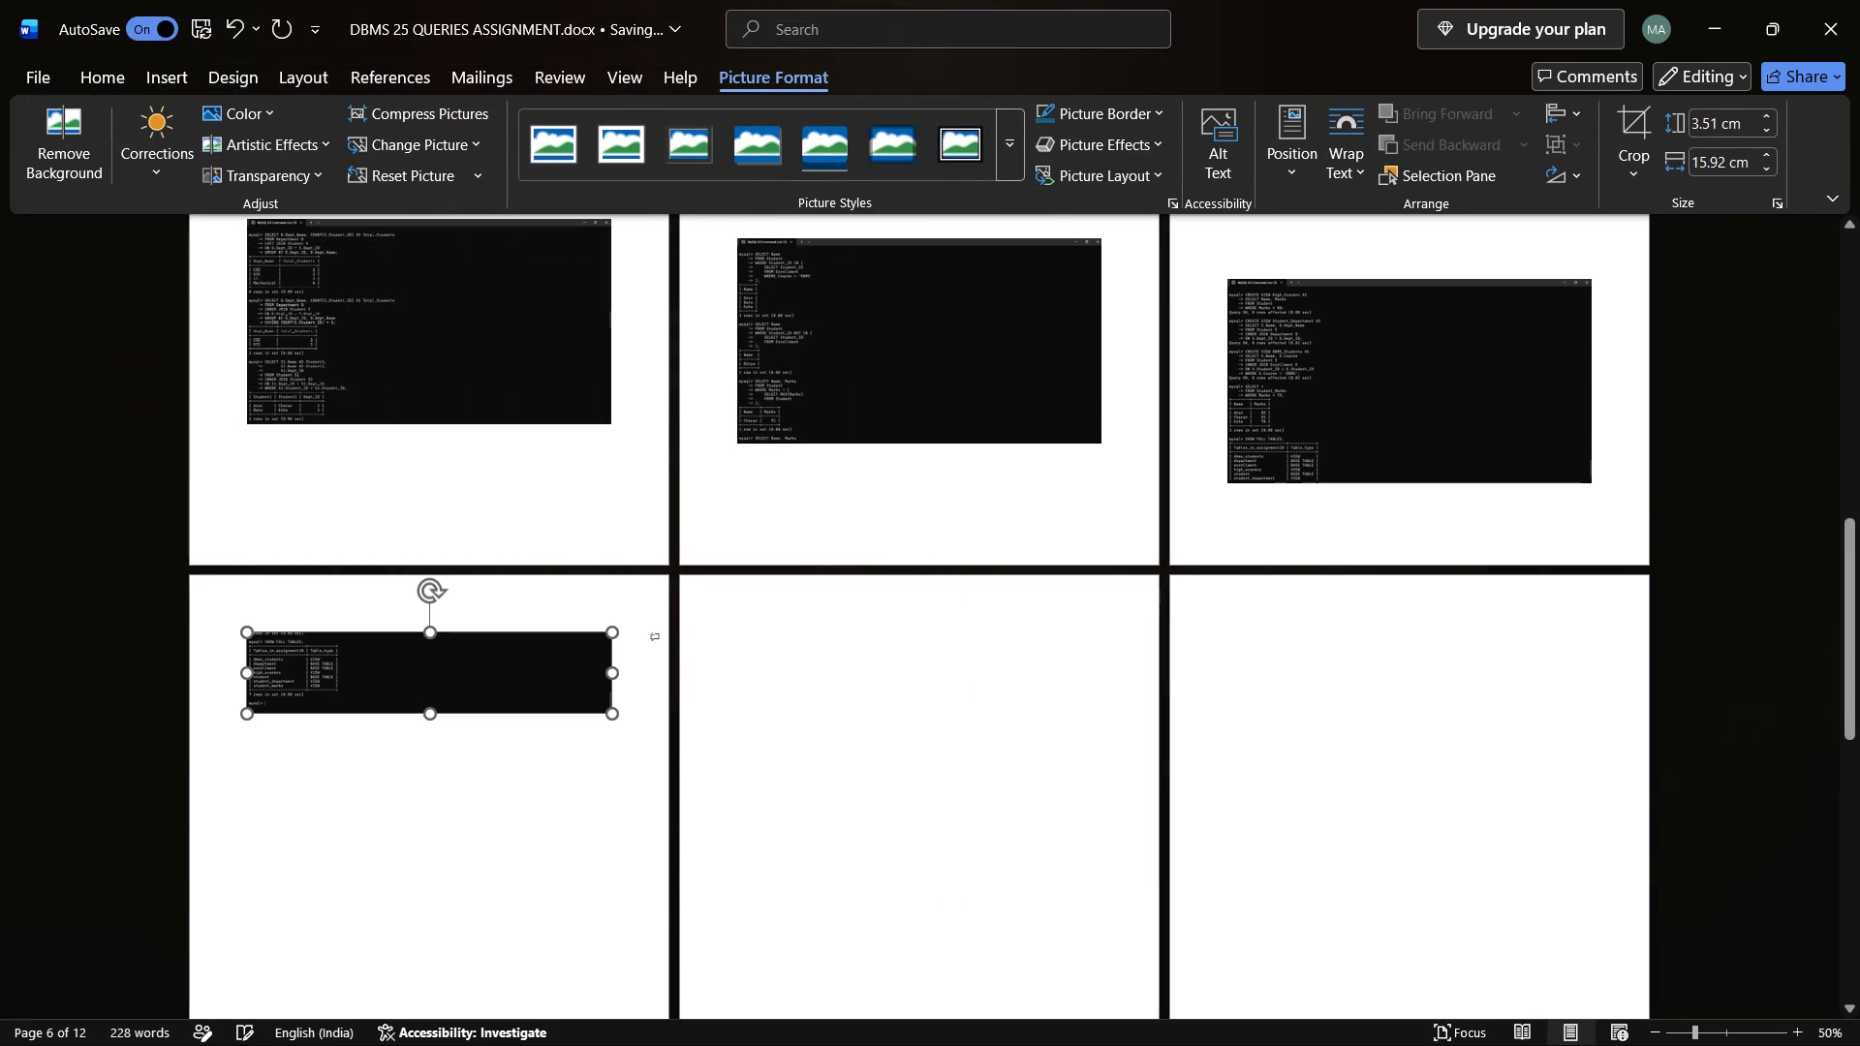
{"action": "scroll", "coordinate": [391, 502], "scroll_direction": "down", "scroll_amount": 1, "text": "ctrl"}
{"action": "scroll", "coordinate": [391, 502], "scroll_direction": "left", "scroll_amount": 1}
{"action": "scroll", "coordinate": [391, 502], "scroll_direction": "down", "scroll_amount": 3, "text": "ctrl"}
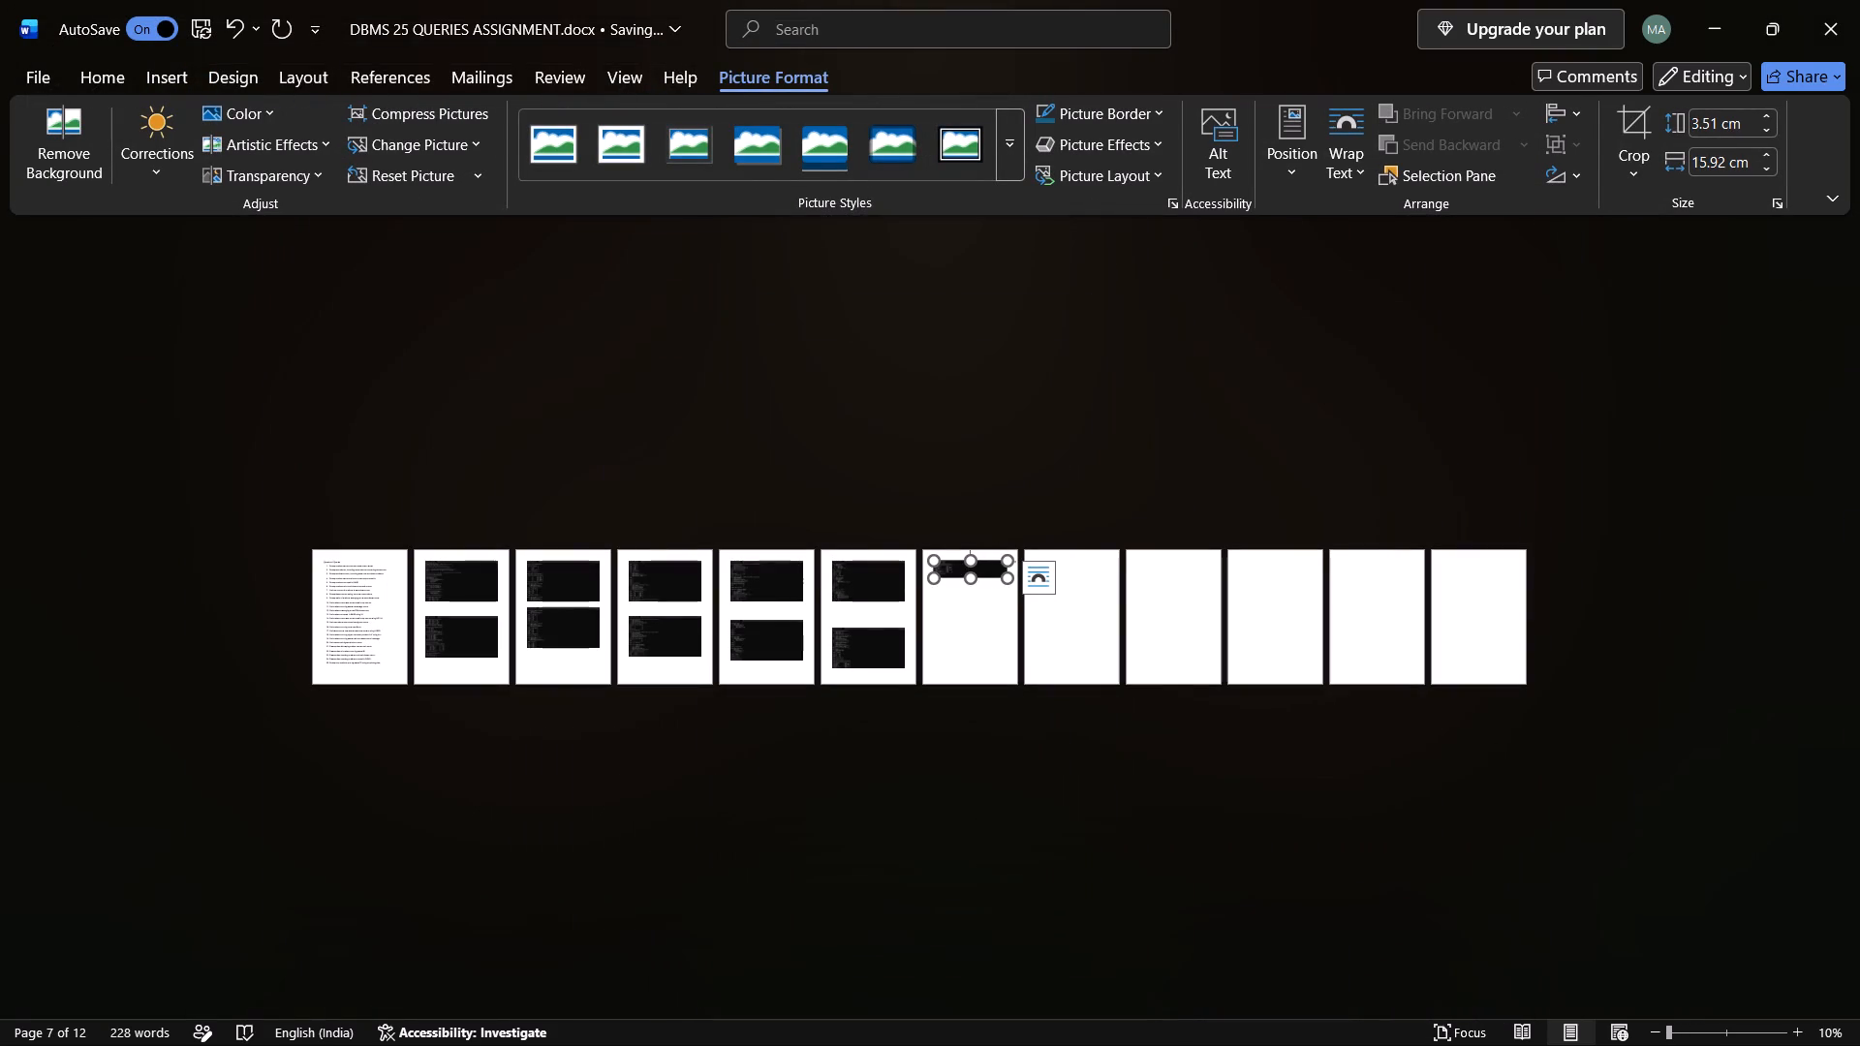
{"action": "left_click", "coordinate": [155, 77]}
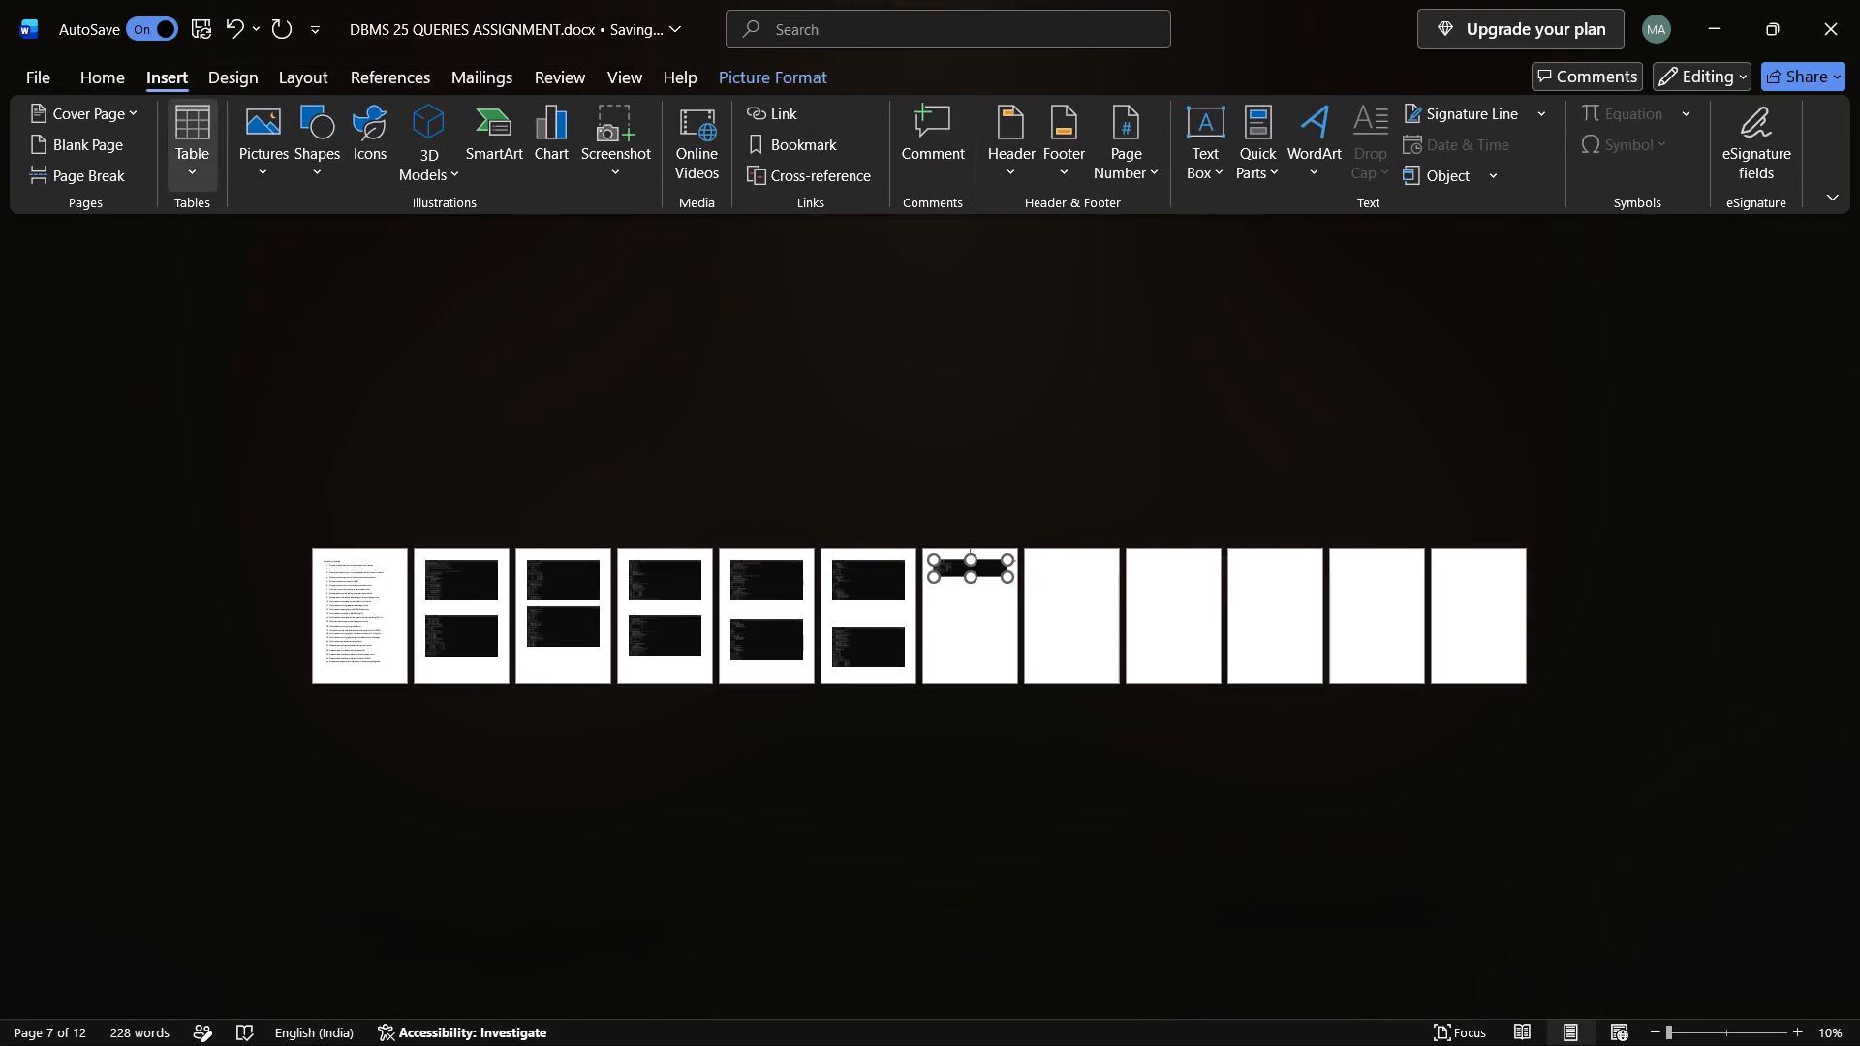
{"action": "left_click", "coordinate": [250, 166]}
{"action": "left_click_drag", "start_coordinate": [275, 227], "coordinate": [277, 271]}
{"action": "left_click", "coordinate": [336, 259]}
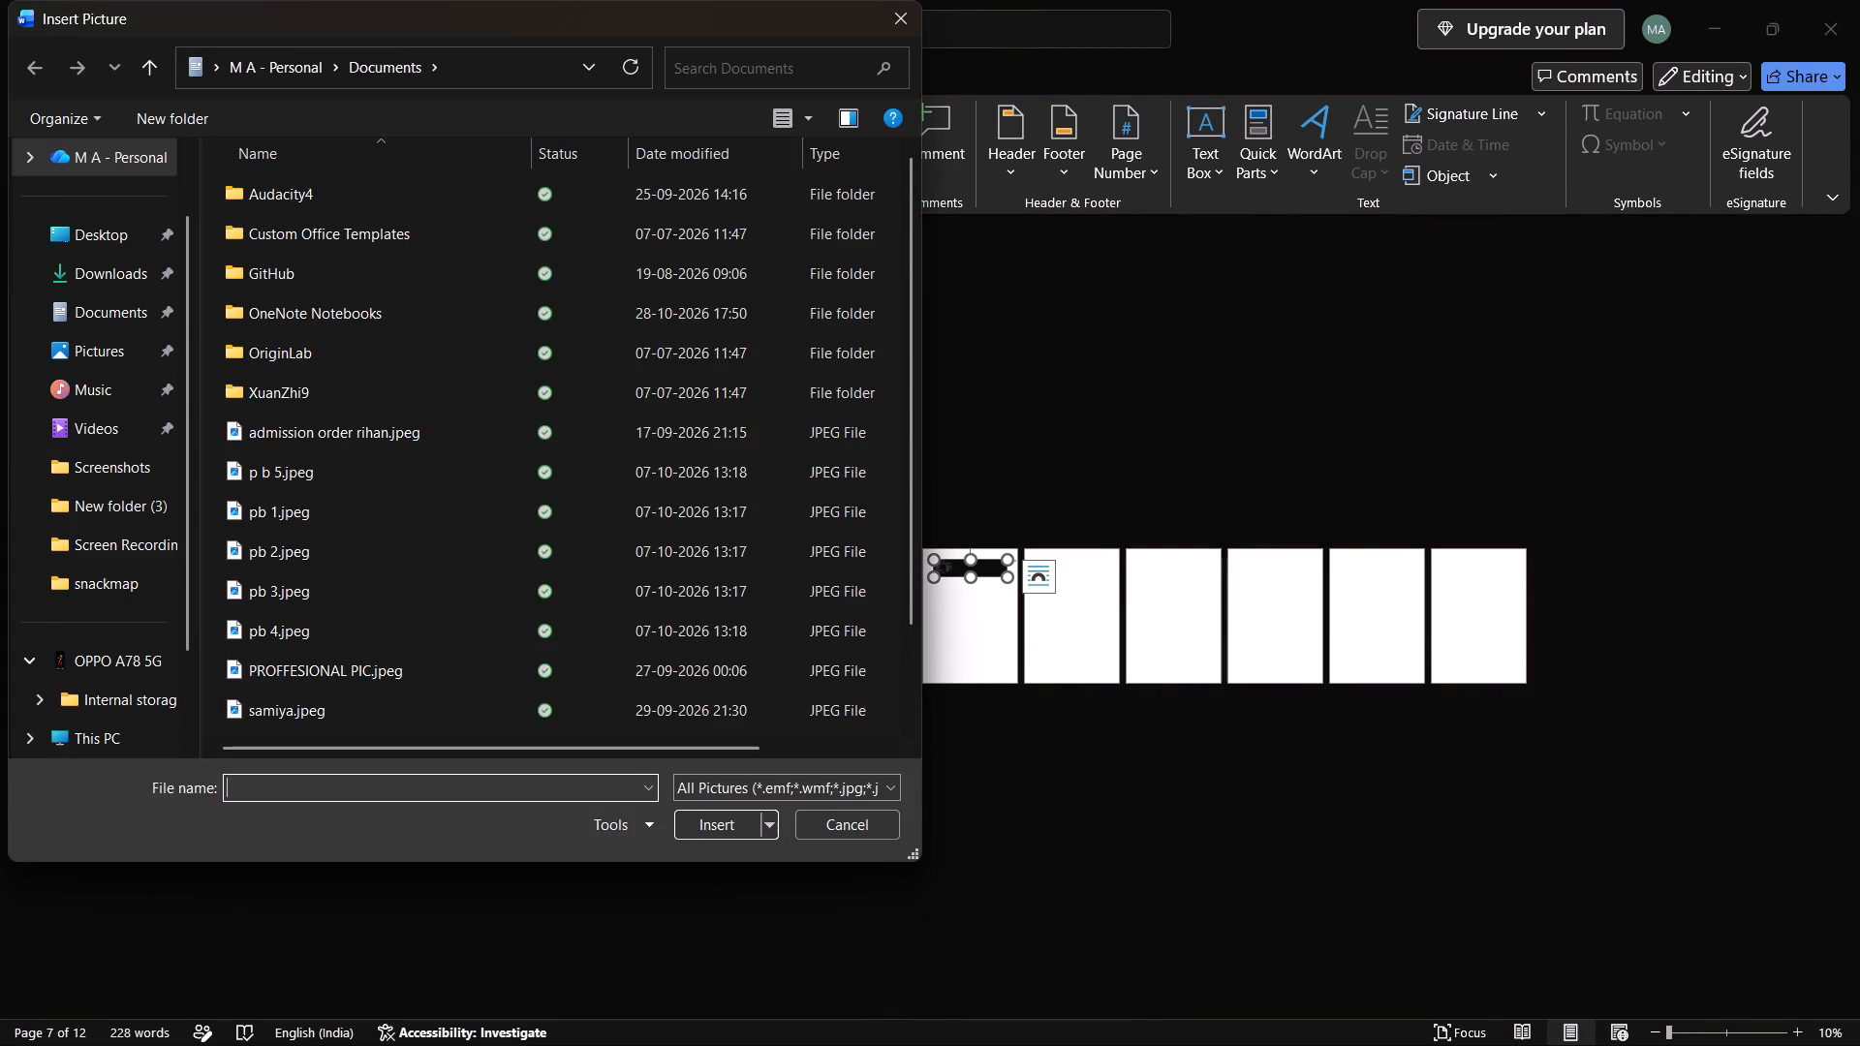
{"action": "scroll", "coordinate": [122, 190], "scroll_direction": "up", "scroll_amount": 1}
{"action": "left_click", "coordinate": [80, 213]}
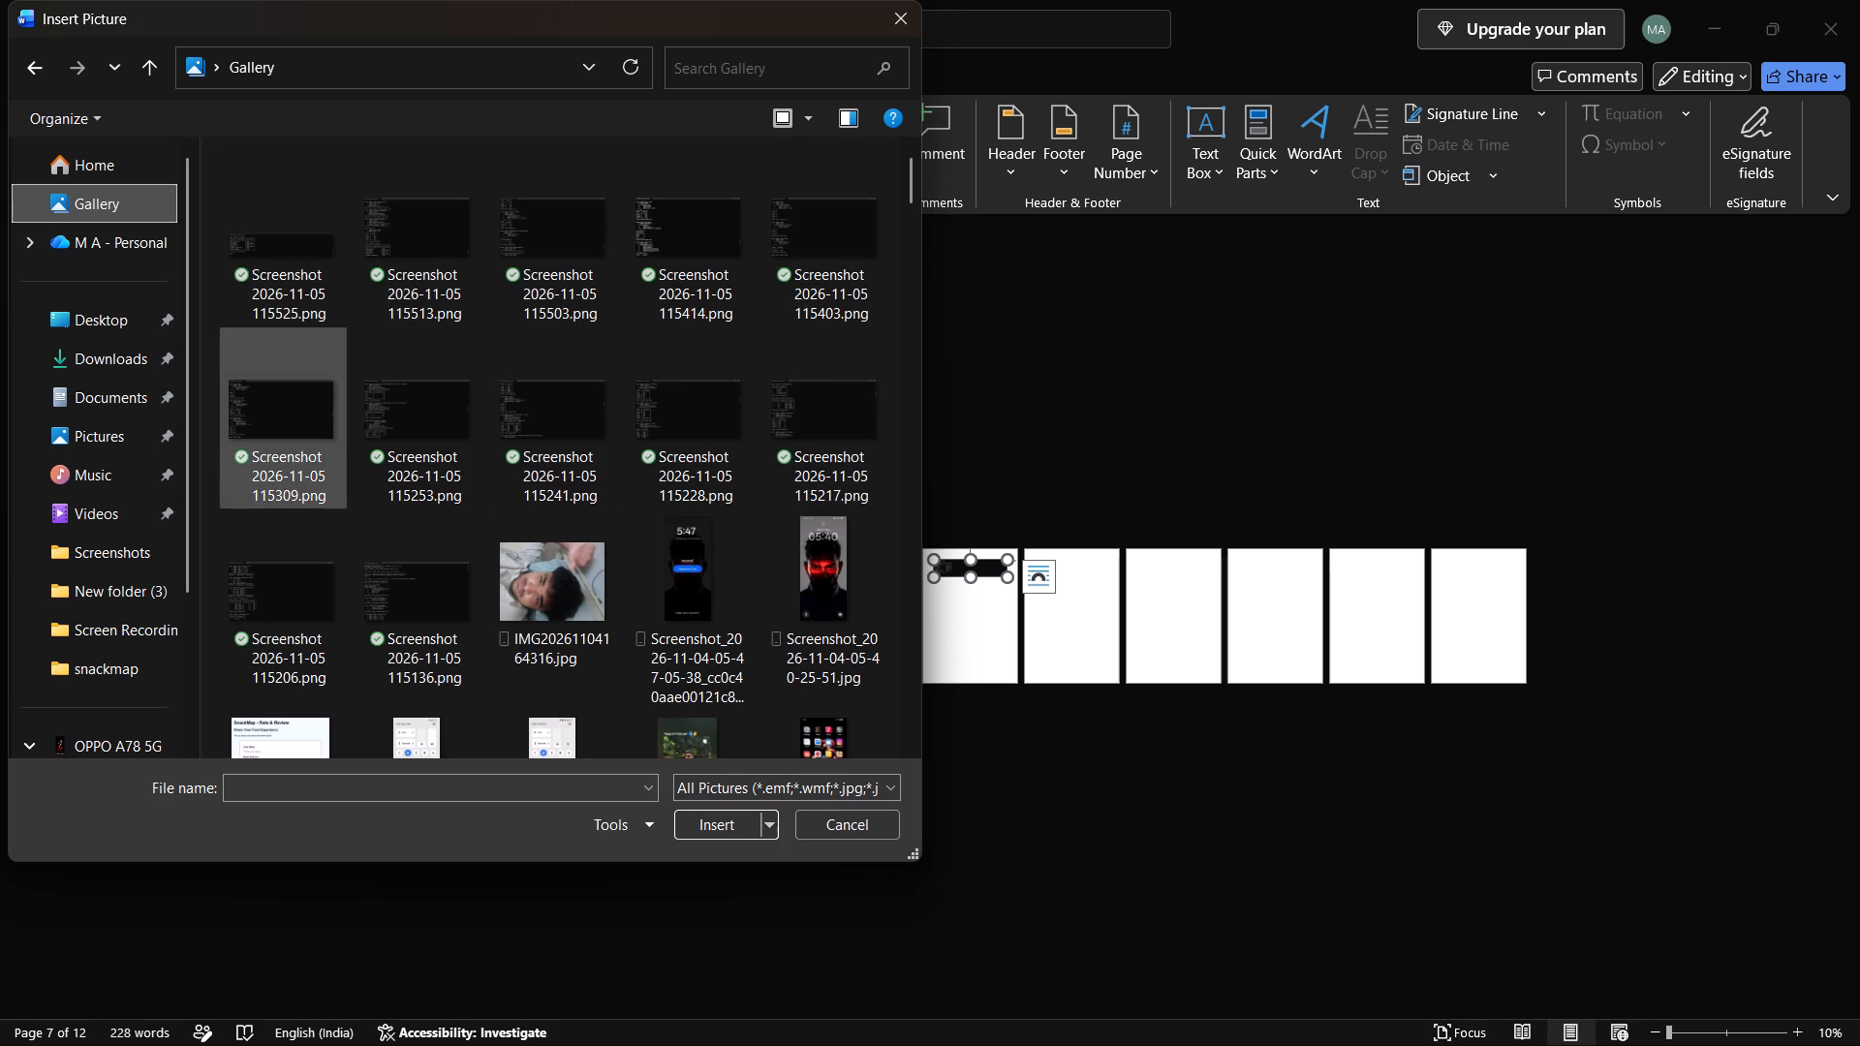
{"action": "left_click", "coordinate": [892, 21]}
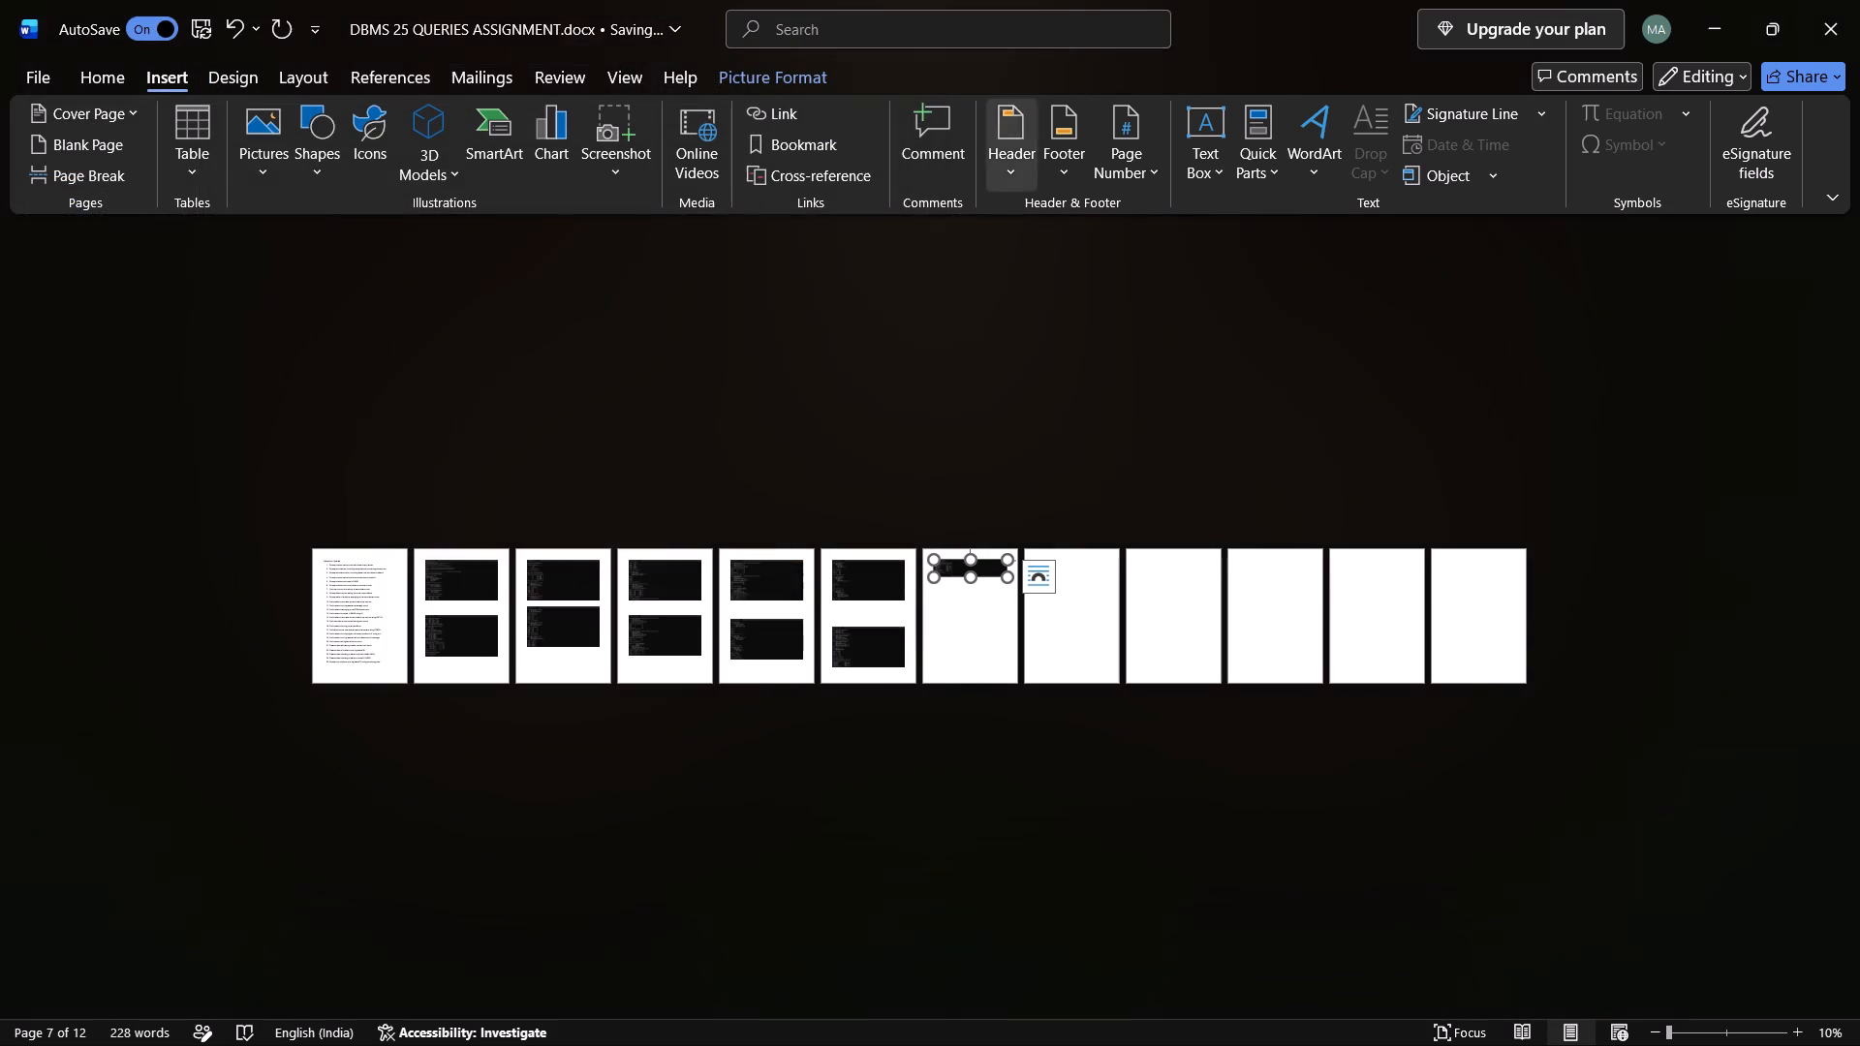
Delete the empty pages at the end of the document so that it ends on the seventh page.
{"action": "left_click", "coordinate": [957, 621]}
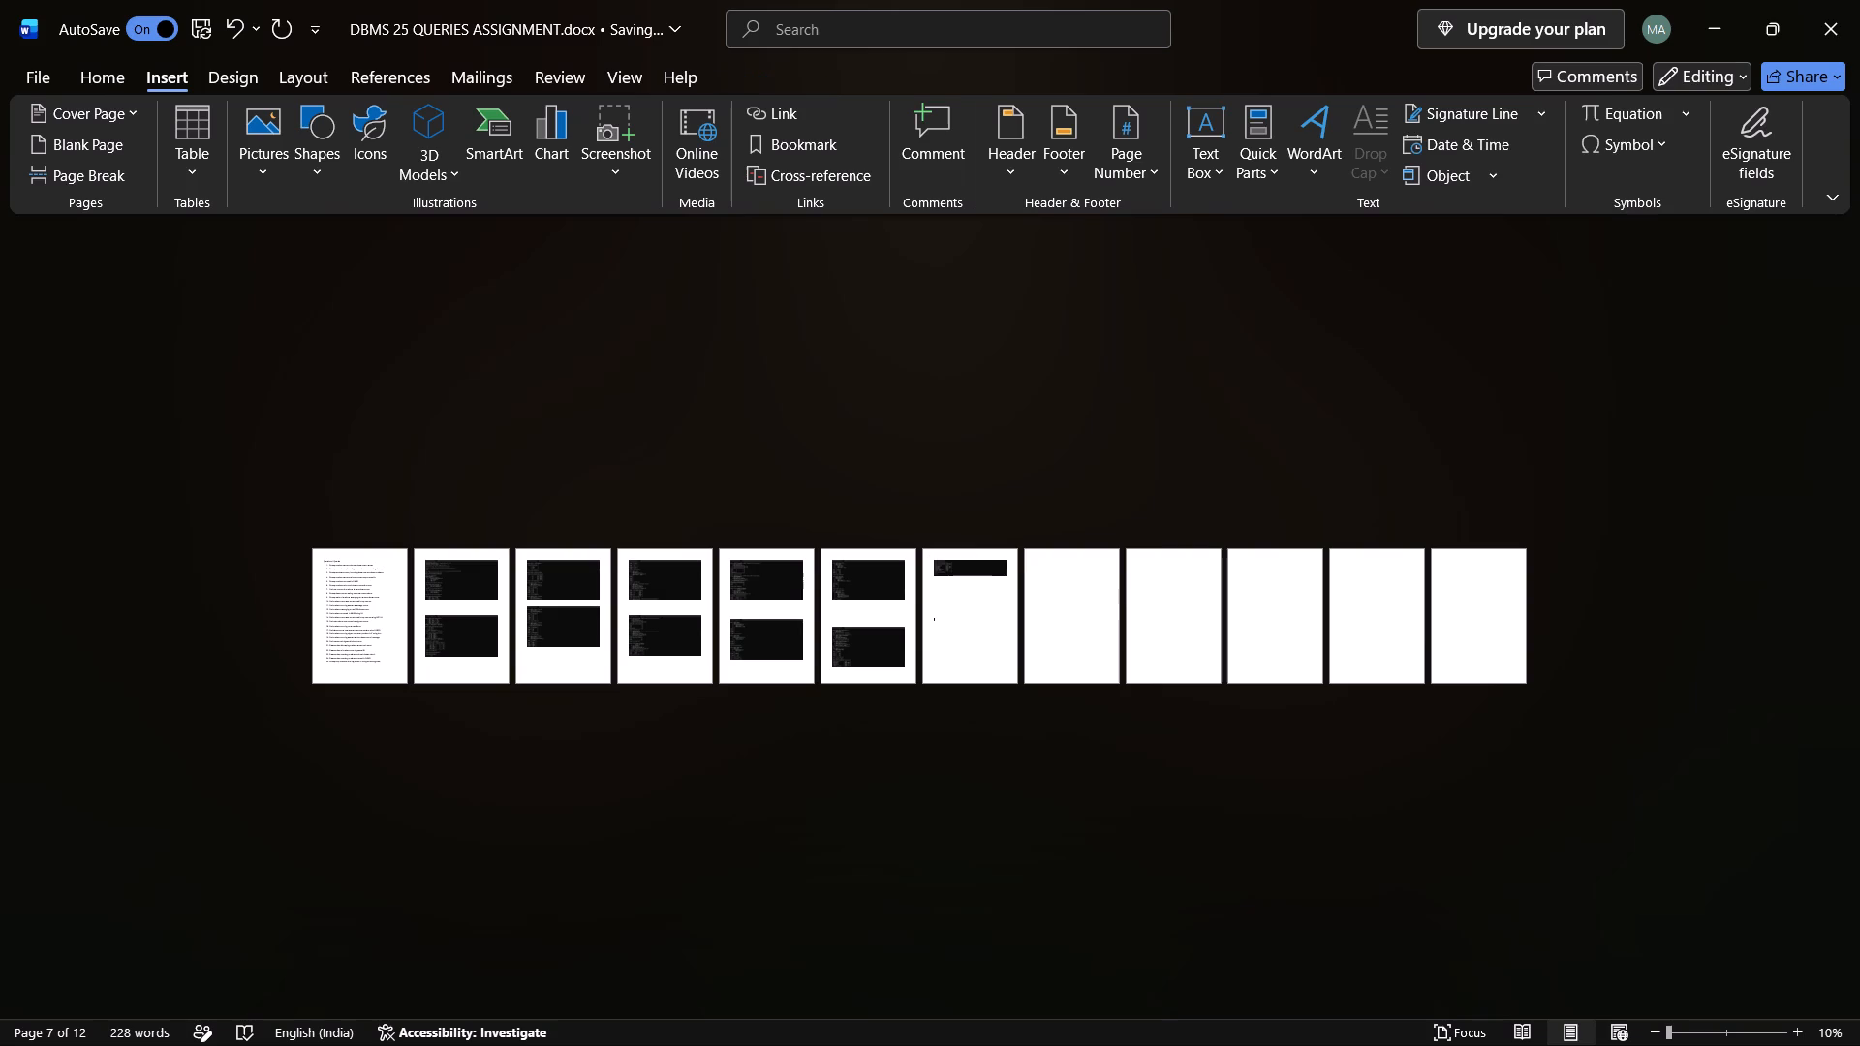
{"action": "left_click", "coordinate": [1456, 658]}
{"action": "key", "text": "BackSpace"}
{"action": "key", "text": "BackSpace"}
{"action": "key", "text": "BackSpace"}
{"action": "key", "text": "BackSpace"}
{"action": "key", "text": "BackSpace"}
{"action": "key", "text": "BackSpace"}
{"action": "key", "text": "BackSpace"}
{"action": "key", "text": "BackSpace"}
{"action": "key", "text": "BackSpace"}
{"action": "key", "text": "BackSpace"}
{"action": "key", "text": "BackSpace"}
{"action": "key", "text": "BackSpace"}
{"action": "key", "text": "BackSpace"}
{"action": "key", "text": "BackSpace"}
{"action": "key", "text": "BackSpace"}
{"action": "key", "text": "BackSpace"}
{"action": "key", "text": "BackSpace"}
{"action": "key", "text": "BackSpace"}
{"action": "key", "text": "BackSpace"}
{"action": "key", "text": "BackSpace"}
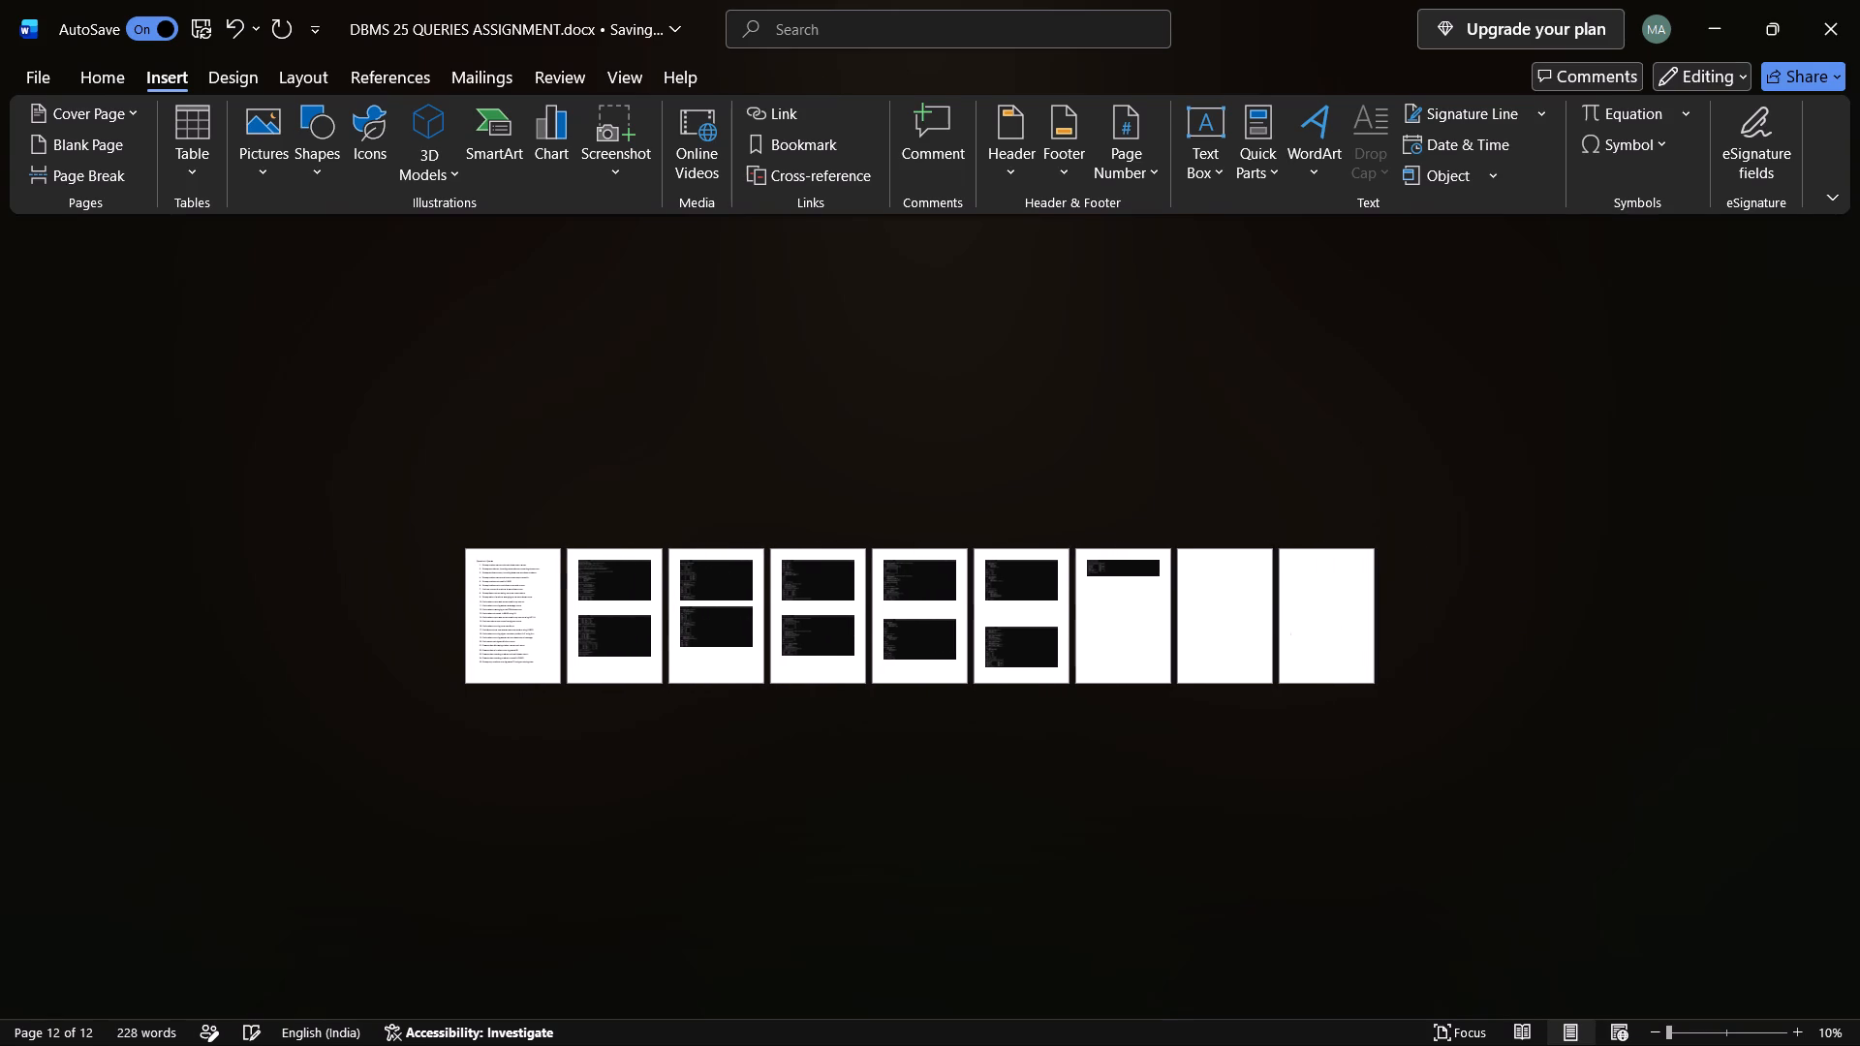
{"action": "key", "text": "BackSpace"}
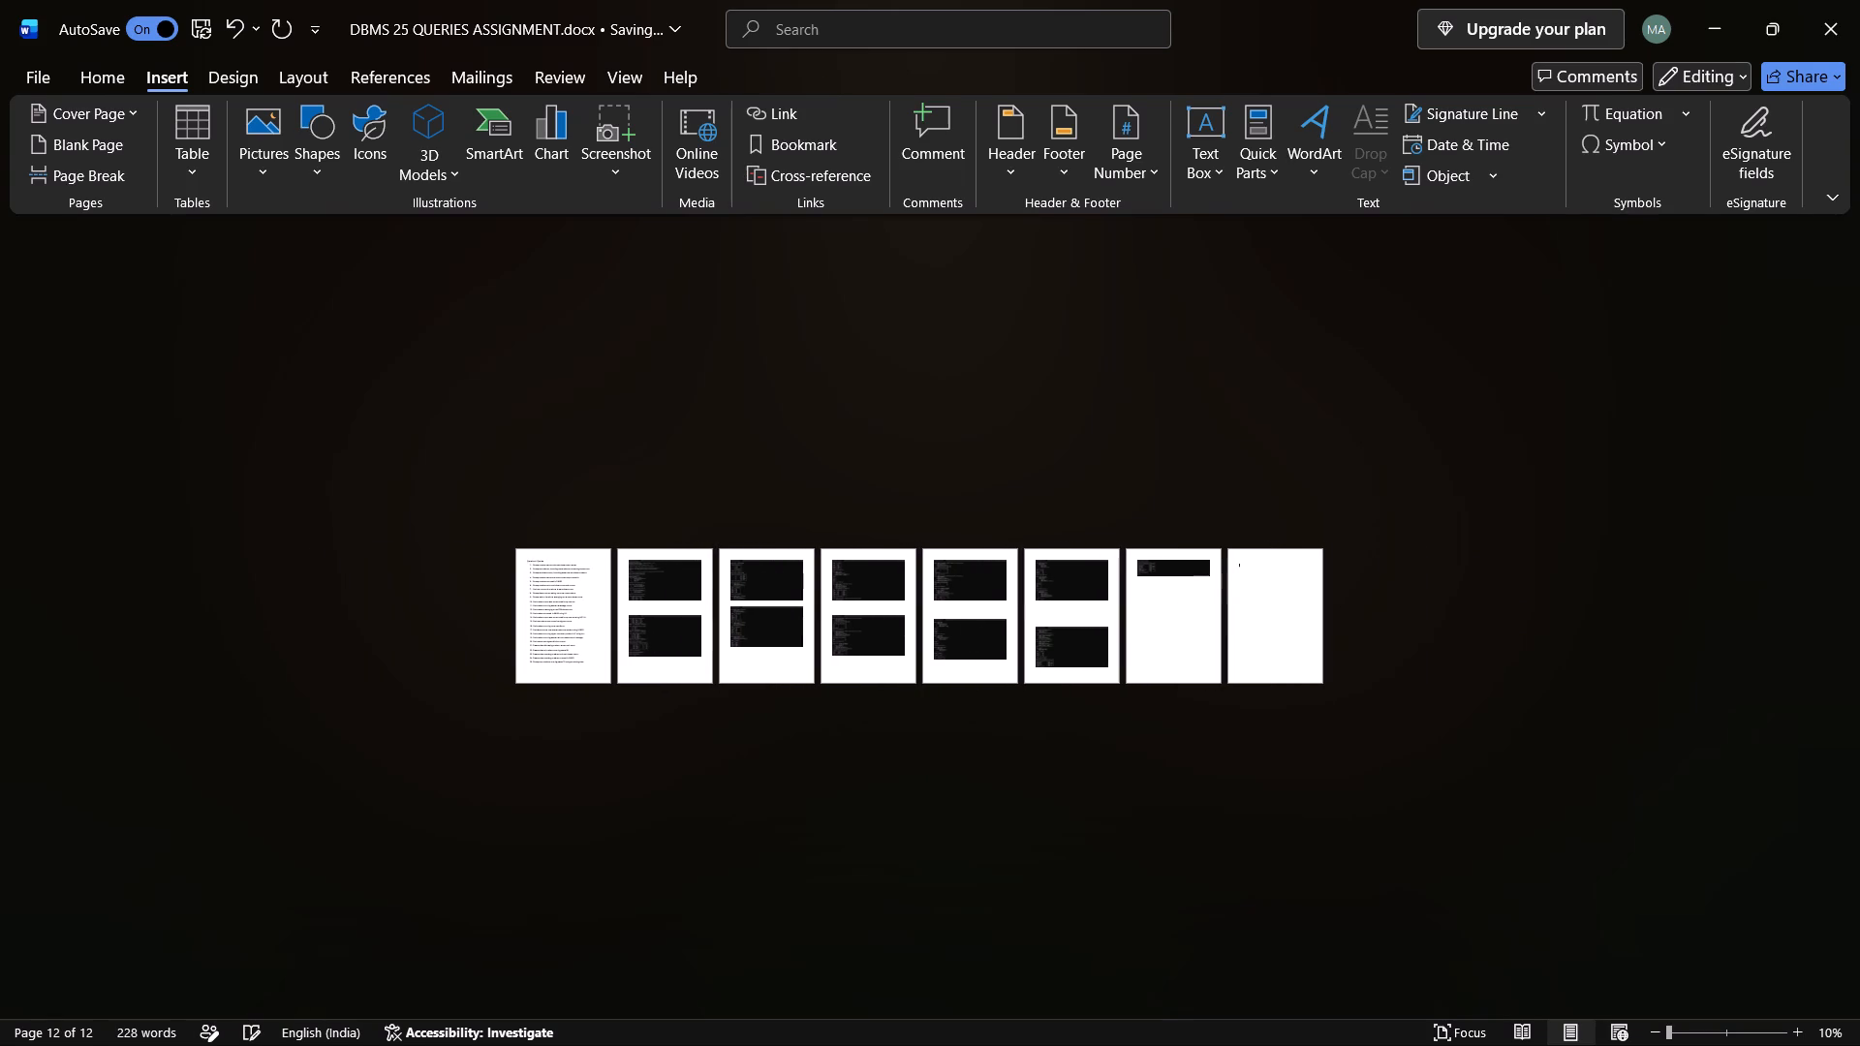
{"action": "key", "text": "BackSpace"}
{"action": "key", "text": "BackSpace"}
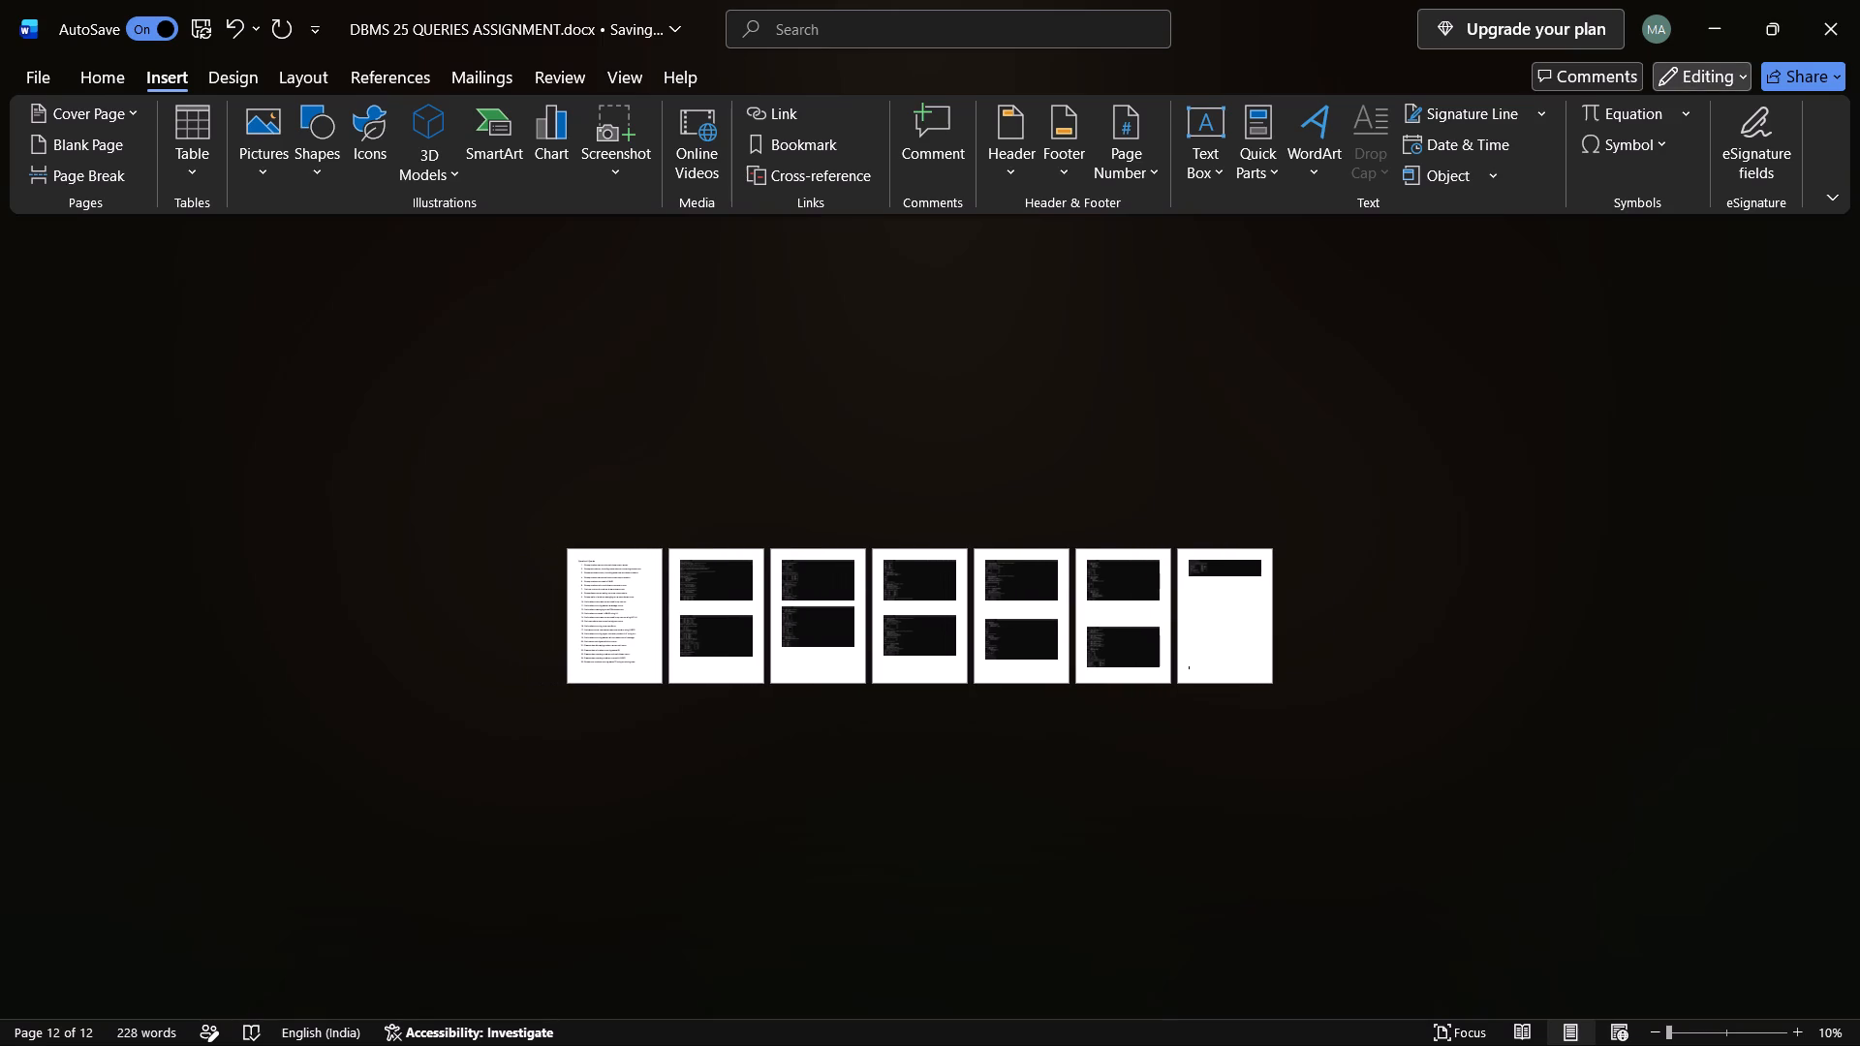
Close the browser's Downloads window and arrange File Explorer's Gallery side by side with the Word document.
{"action": "scroll", "coordinate": [1052, 498], "scroll_direction": "up", "scroll_amount": 8, "text": "ctrl"}
{"action": "scroll", "coordinate": [1052, 498], "scroll_direction": "up", "scroll_amount": 10}
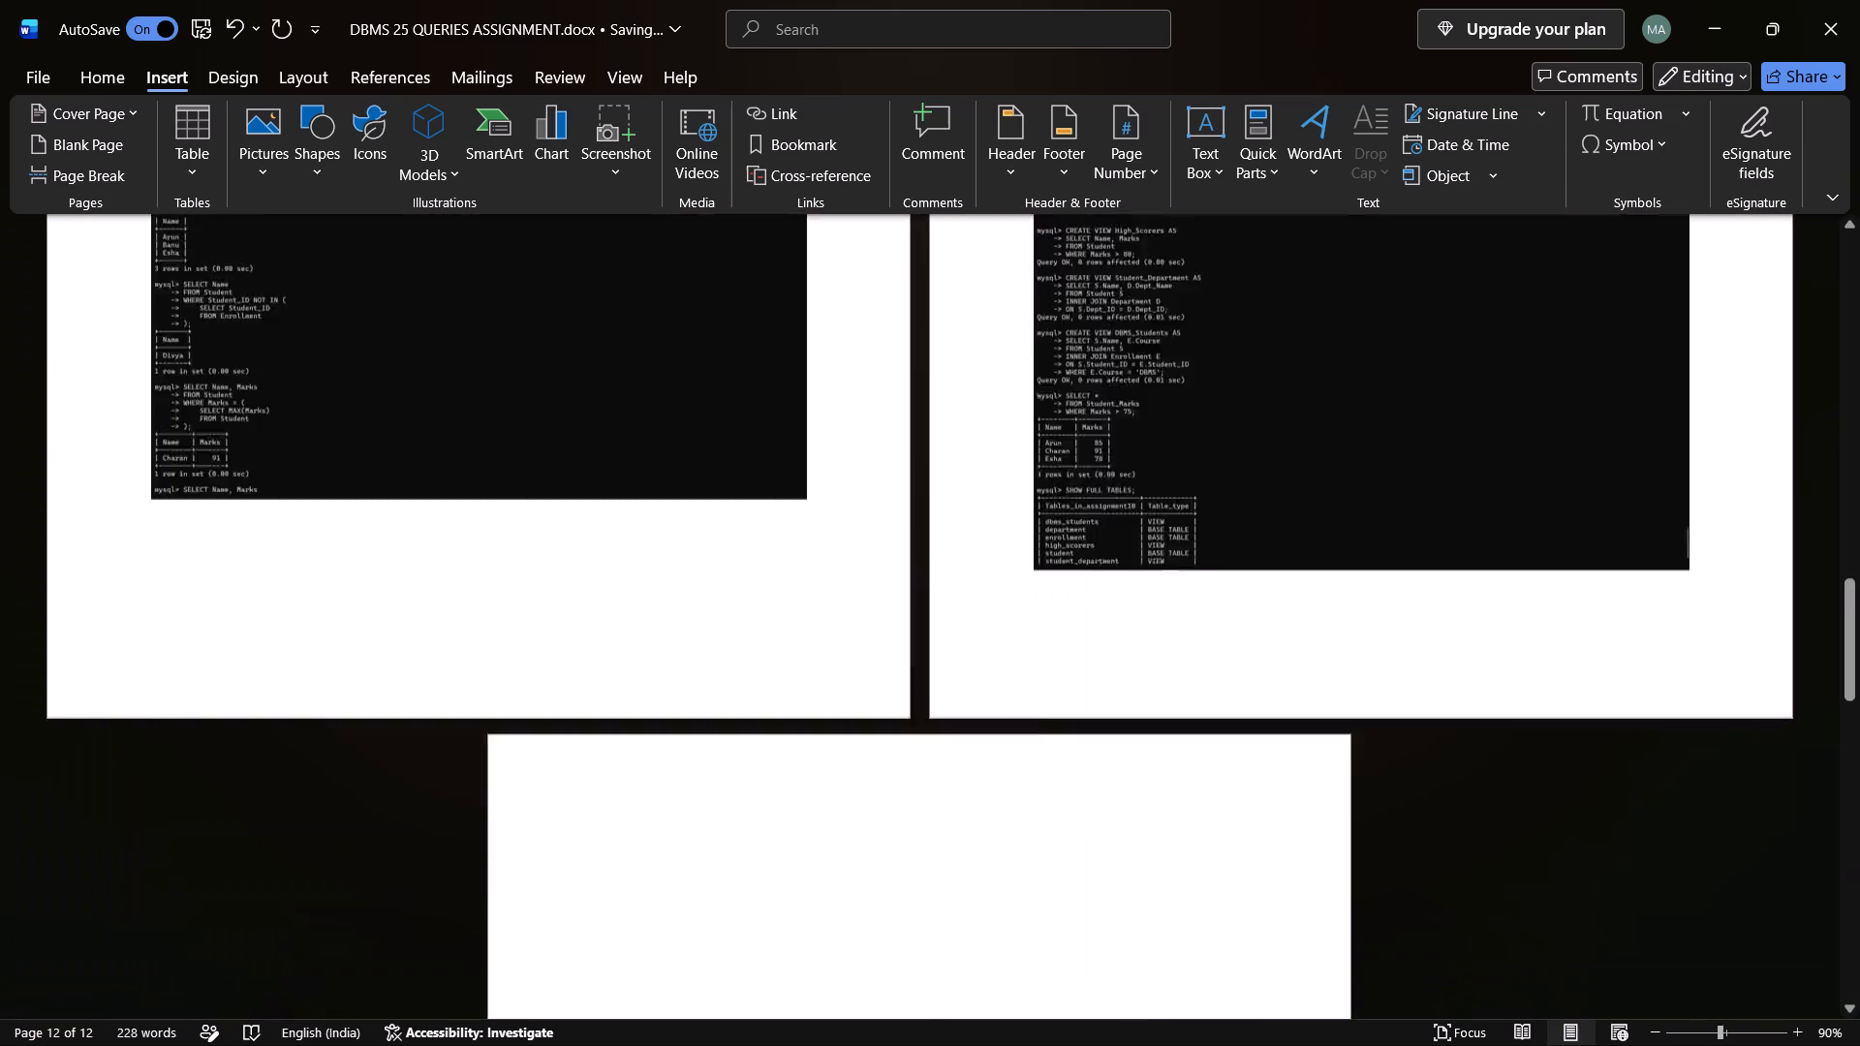
{"action": "scroll", "coordinate": [1052, 498], "scroll_direction": "up", "scroll_amount": 14}
{"action": "scroll", "coordinate": [1004, 602], "scroll_direction": "up", "scroll_amount": 3, "text": "ctrl"}
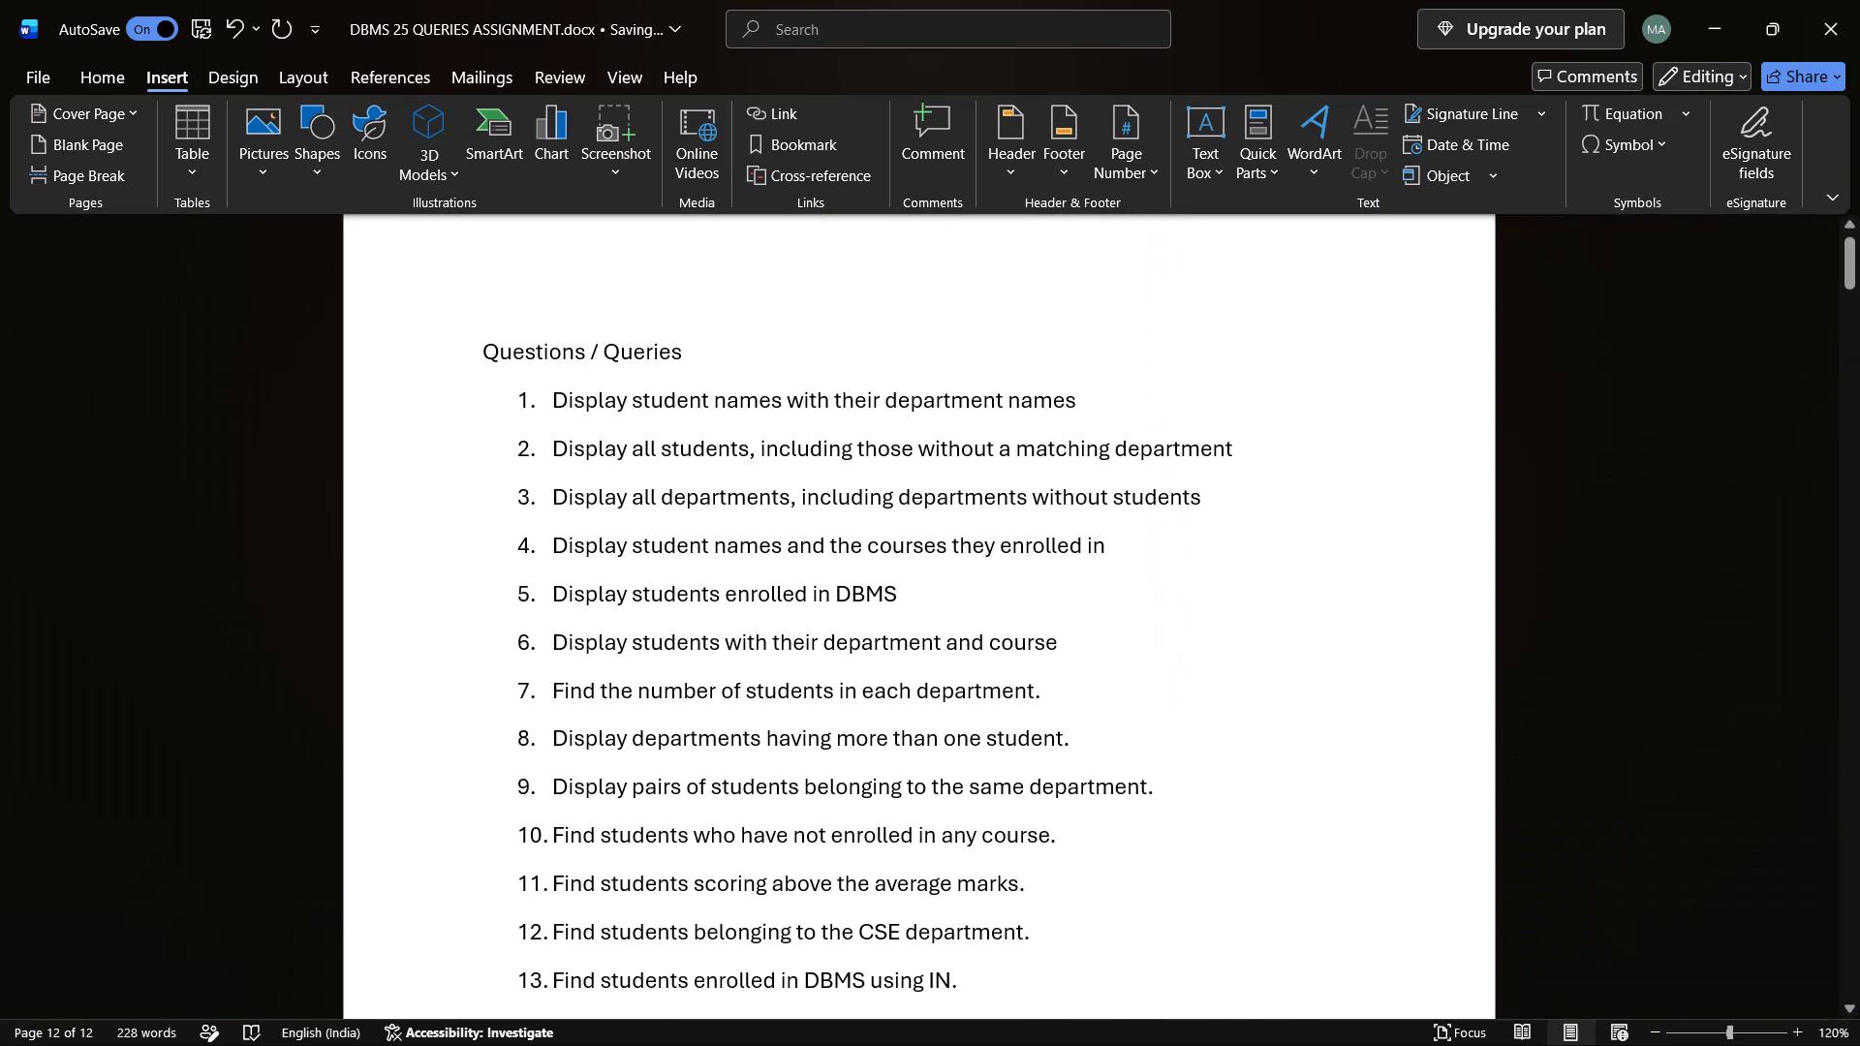
{"action": "scroll", "coordinate": [1004, 602], "scroll_direction": "down", "scroll_amount": 3}
{"action": "left_click", "coordinate": [1762, 30]}
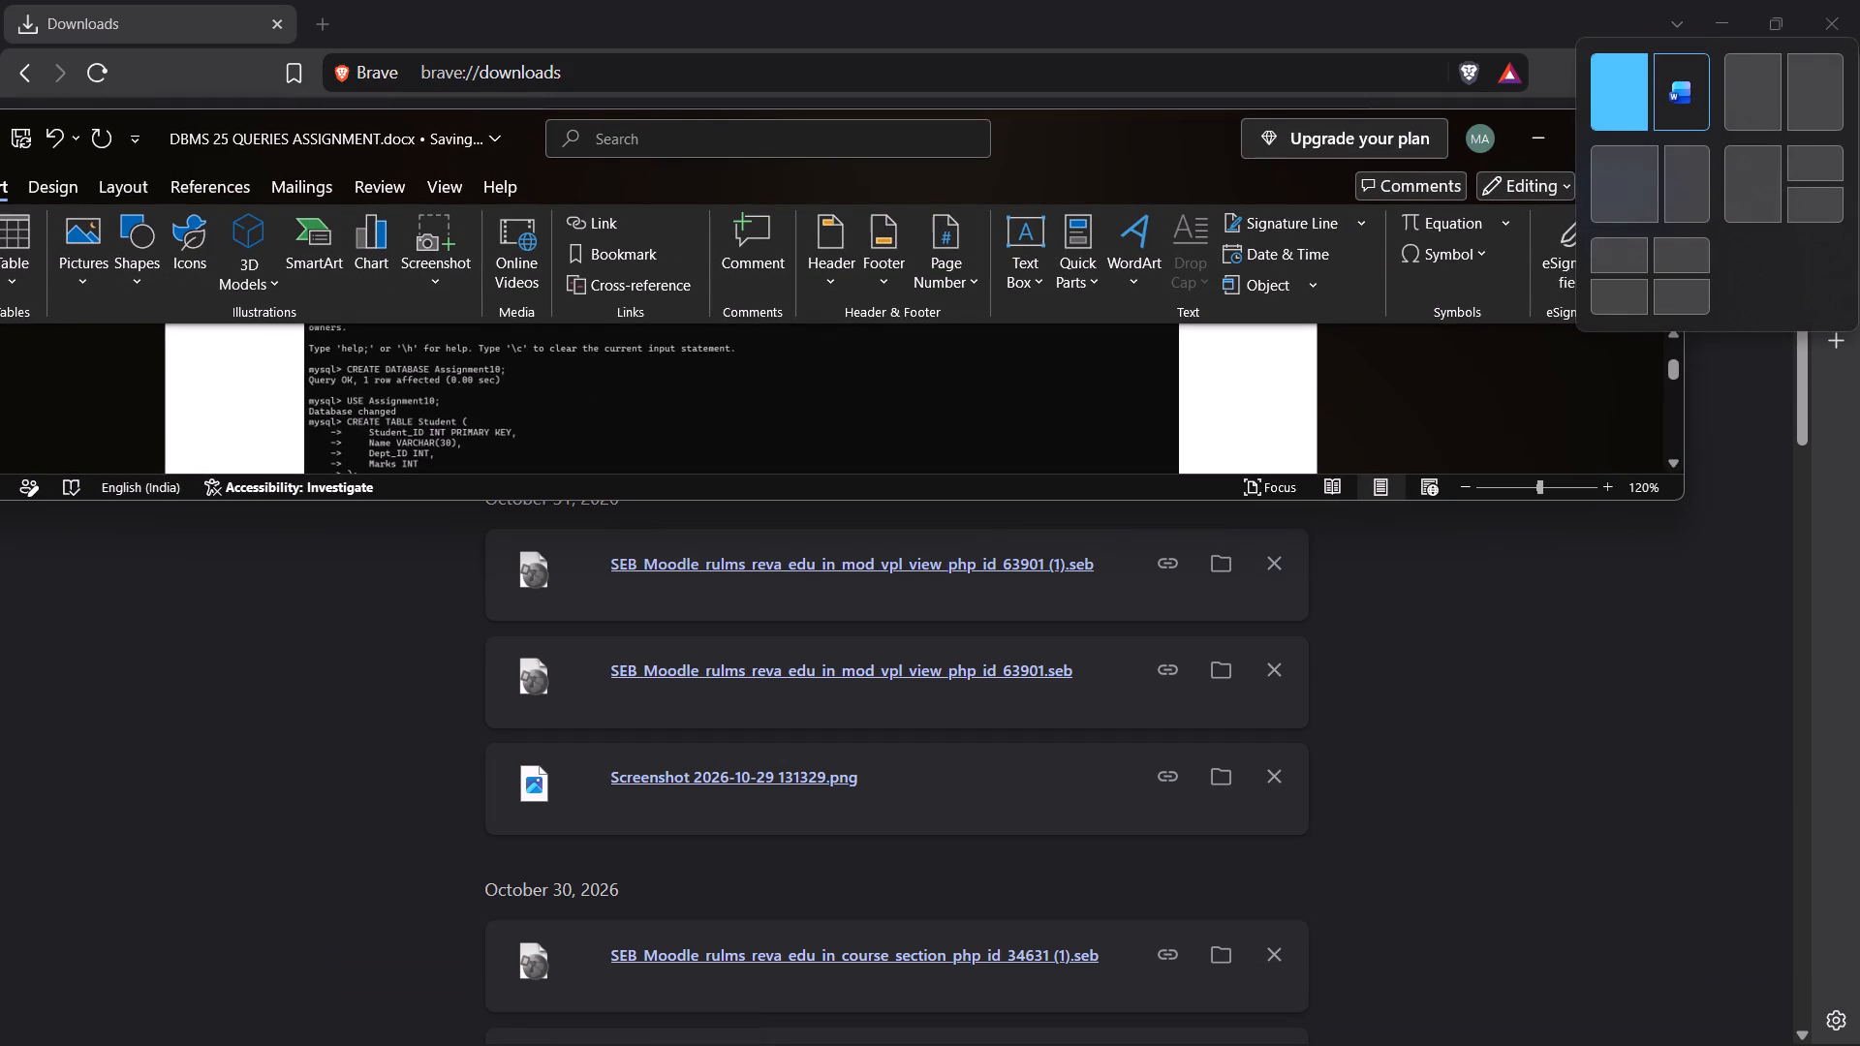
{"action": "left_click", "coordinate": [1859, 6]}
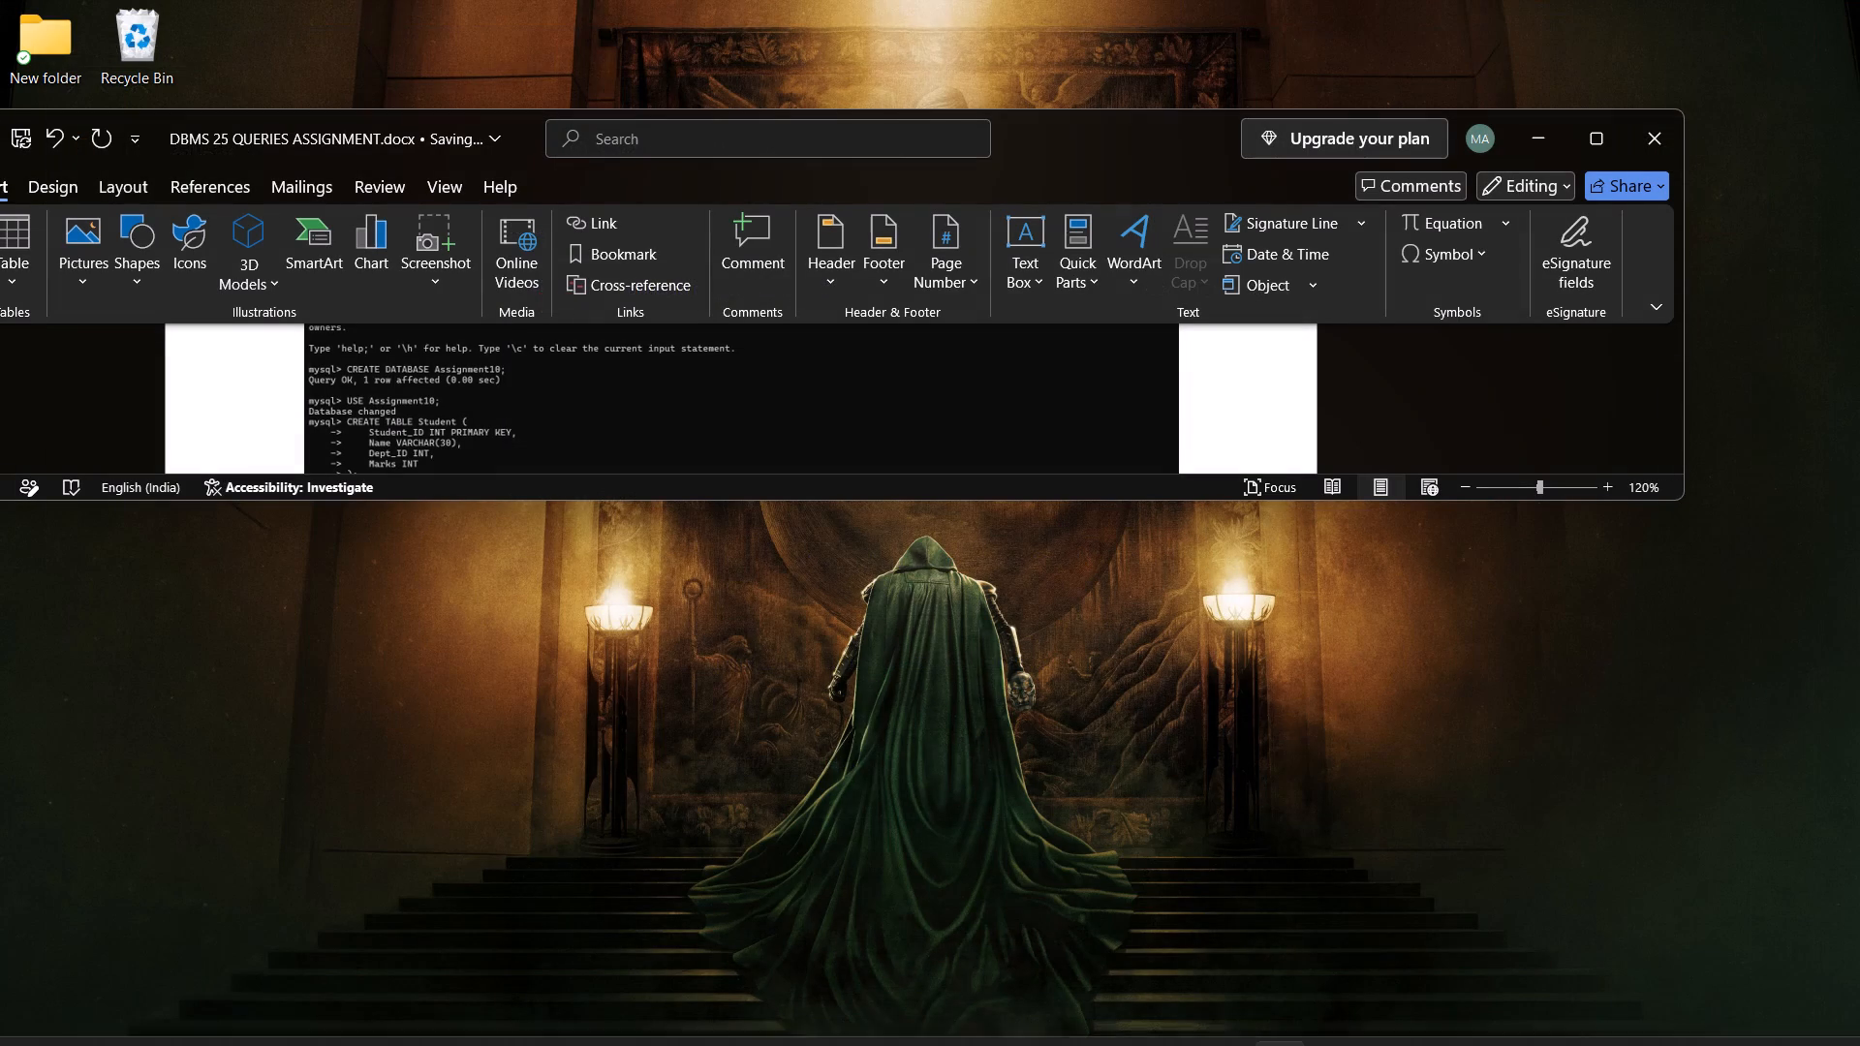
{"action": "left_click", "coordinate": [1117, 1012]}
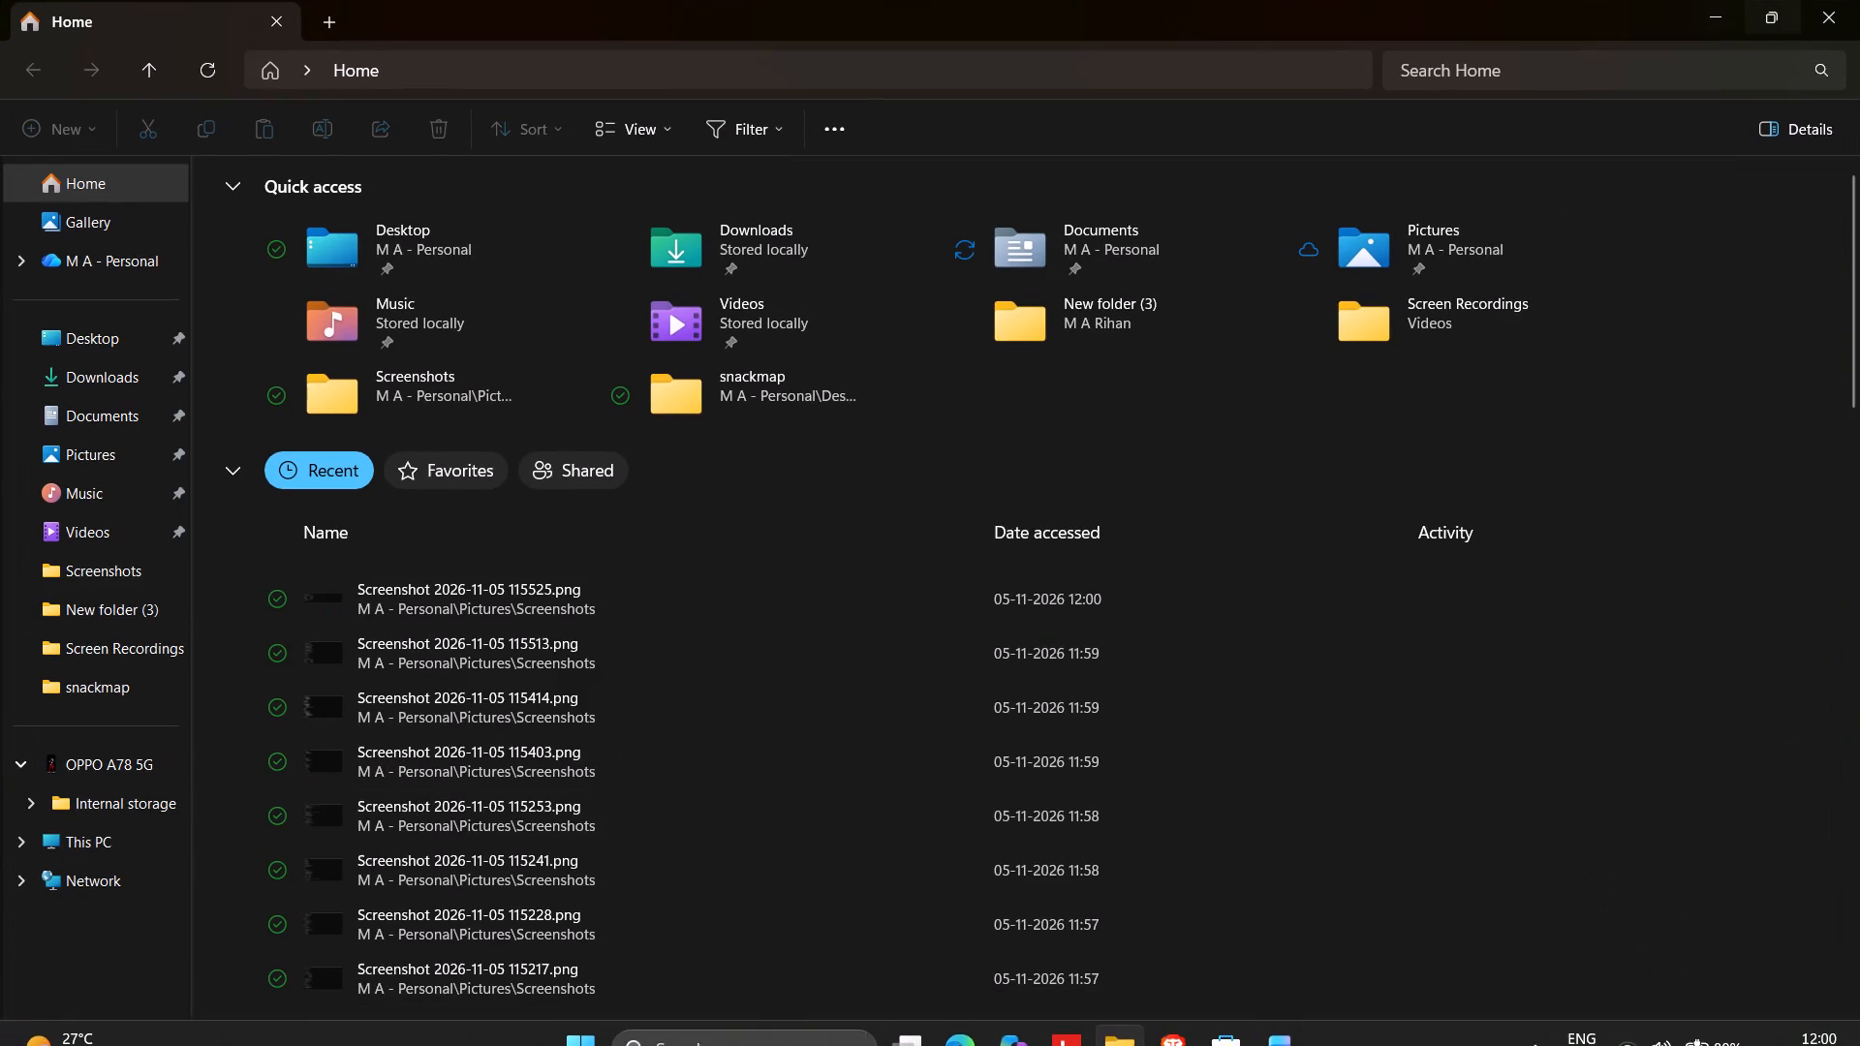
{"action": "left_click", "coordinate": [1620, 95]}
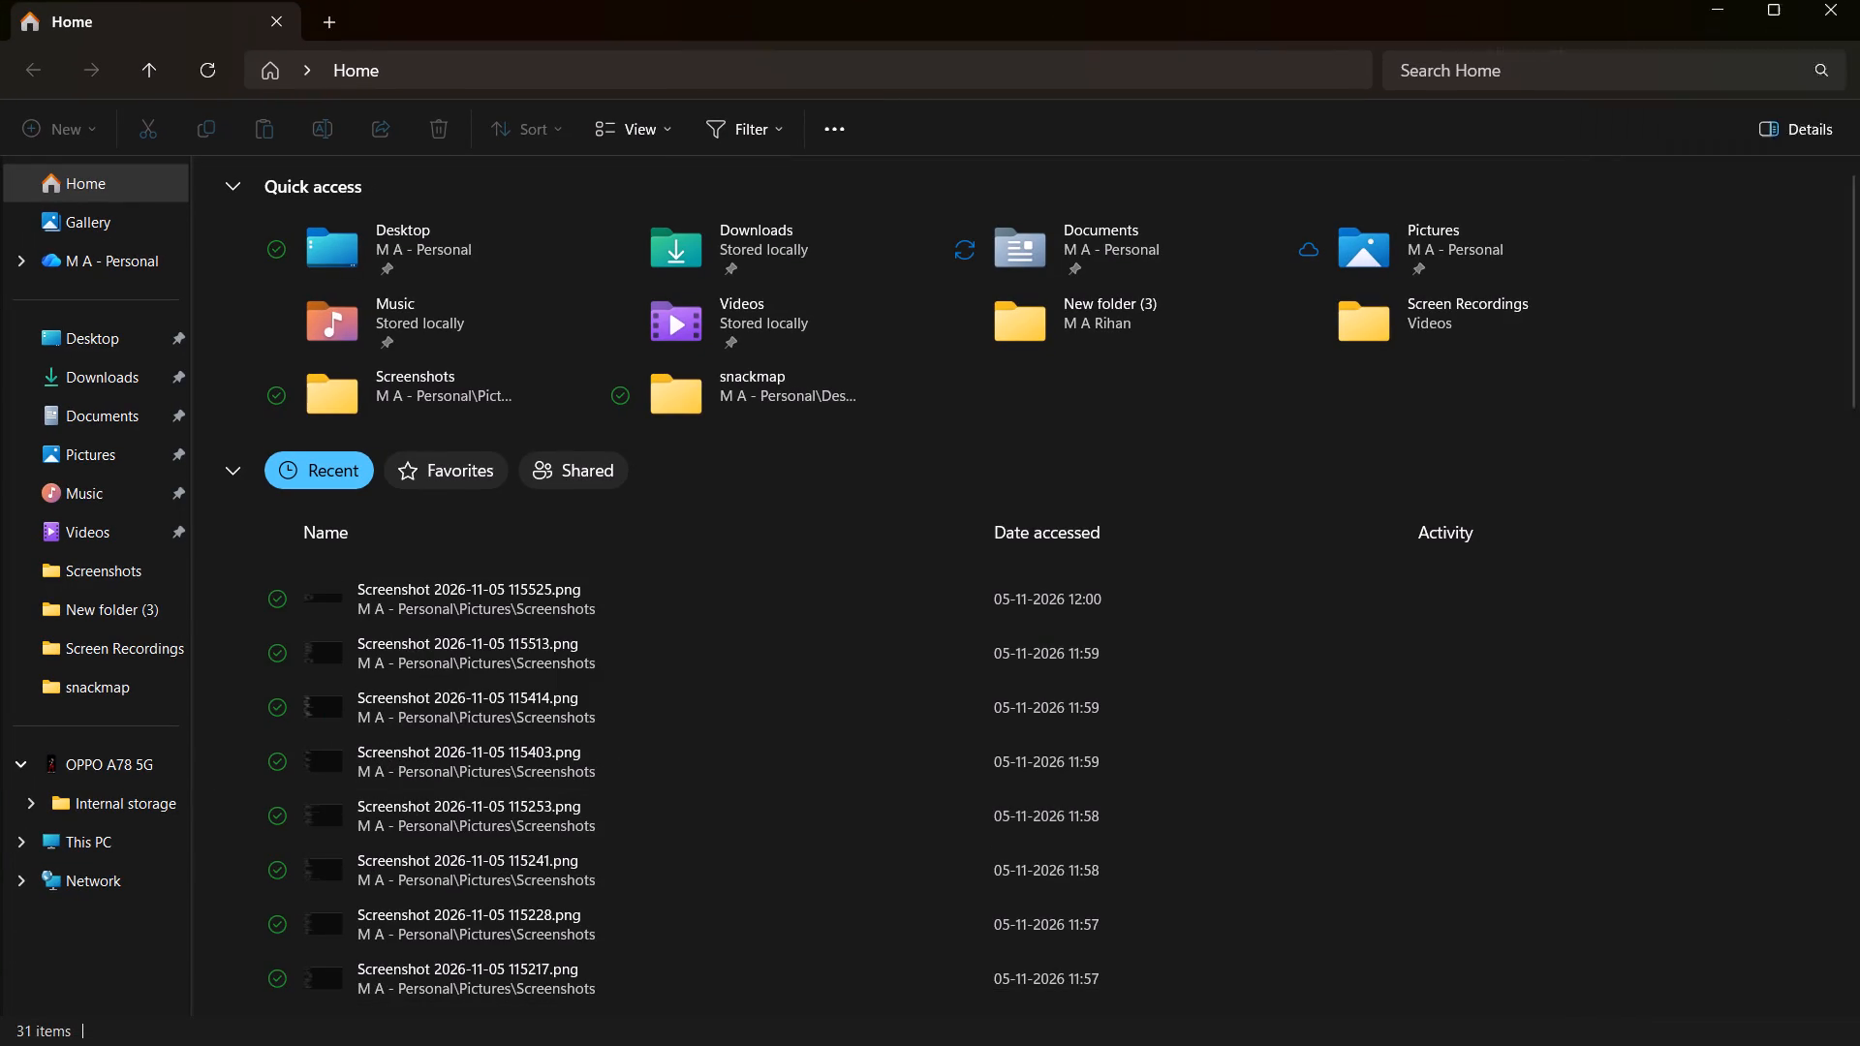
{"action": "left_click", "coordinate": [133, 220]}
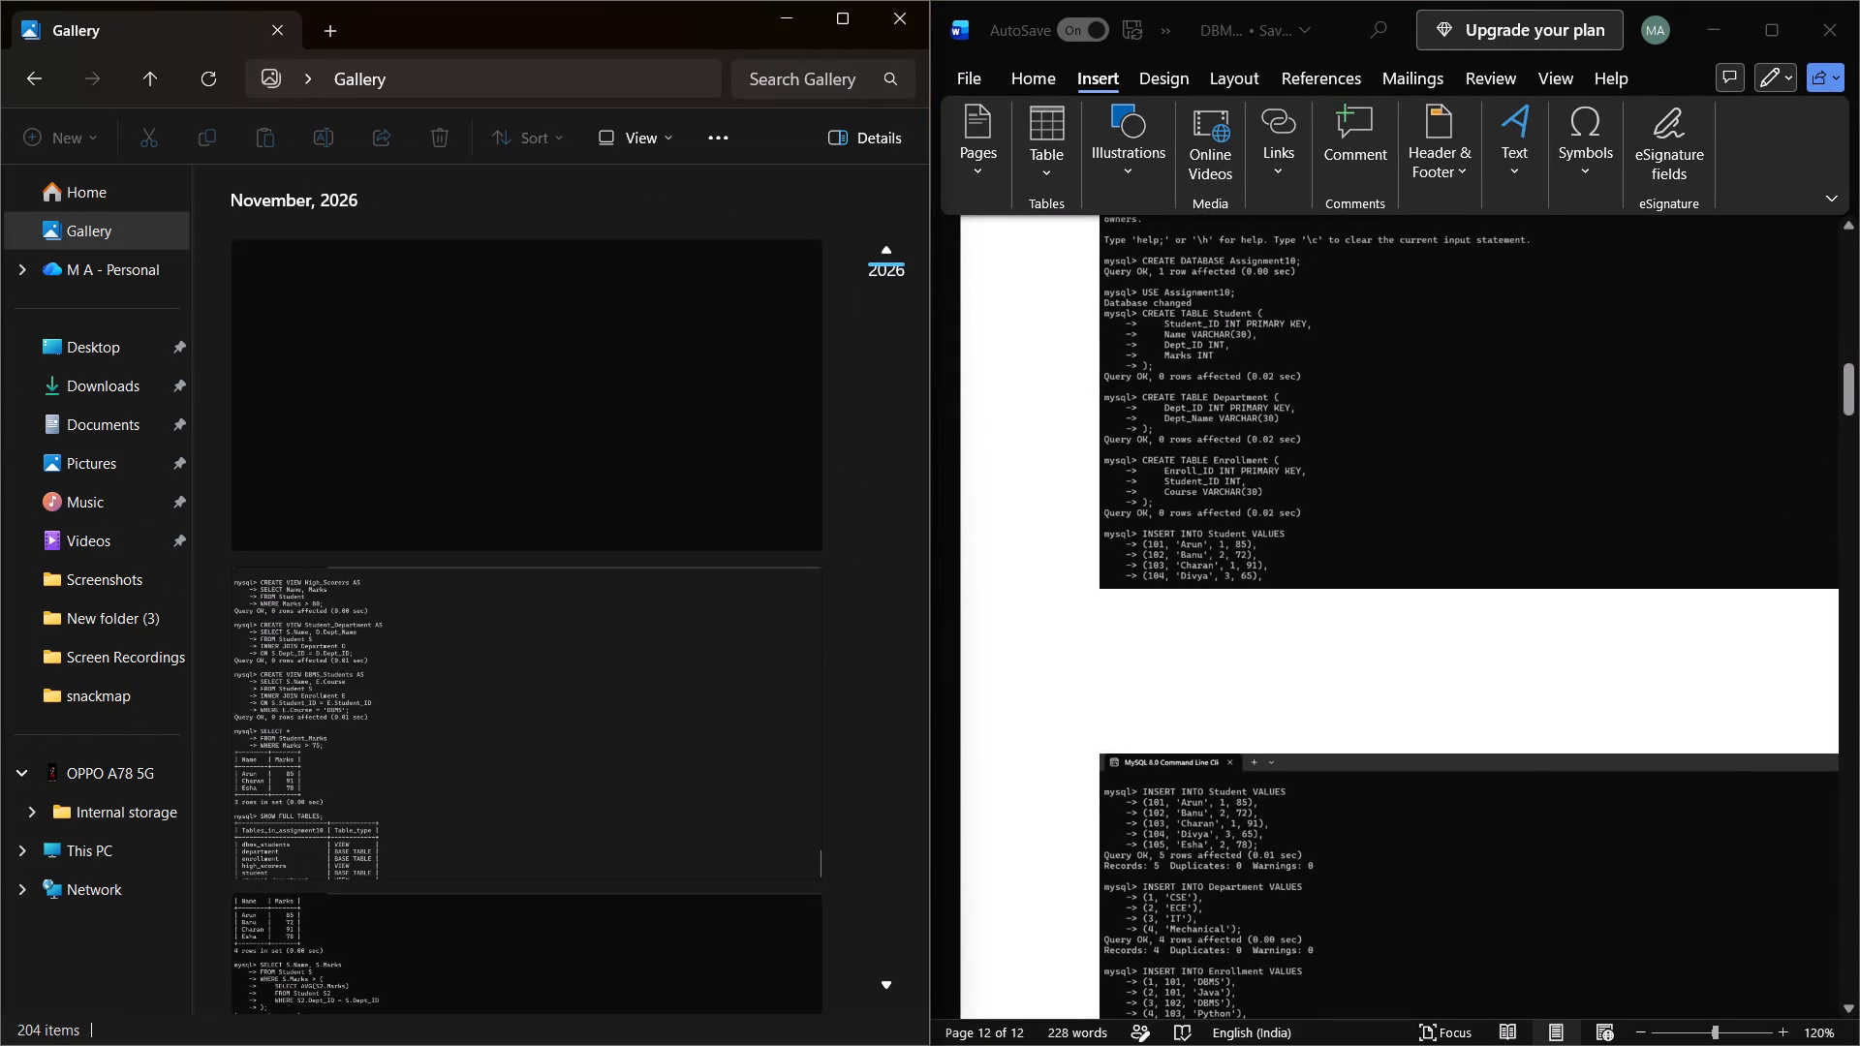
Check the second page's images against the Gallery originals, viewing Screenshot 2026-11-05 115525.png and Screenshot 2026-11-05 115206.png.
{"action": "scroll", "coordinate": [1282, 541], "scroll_direction": "up", "scroll_amount": 6}
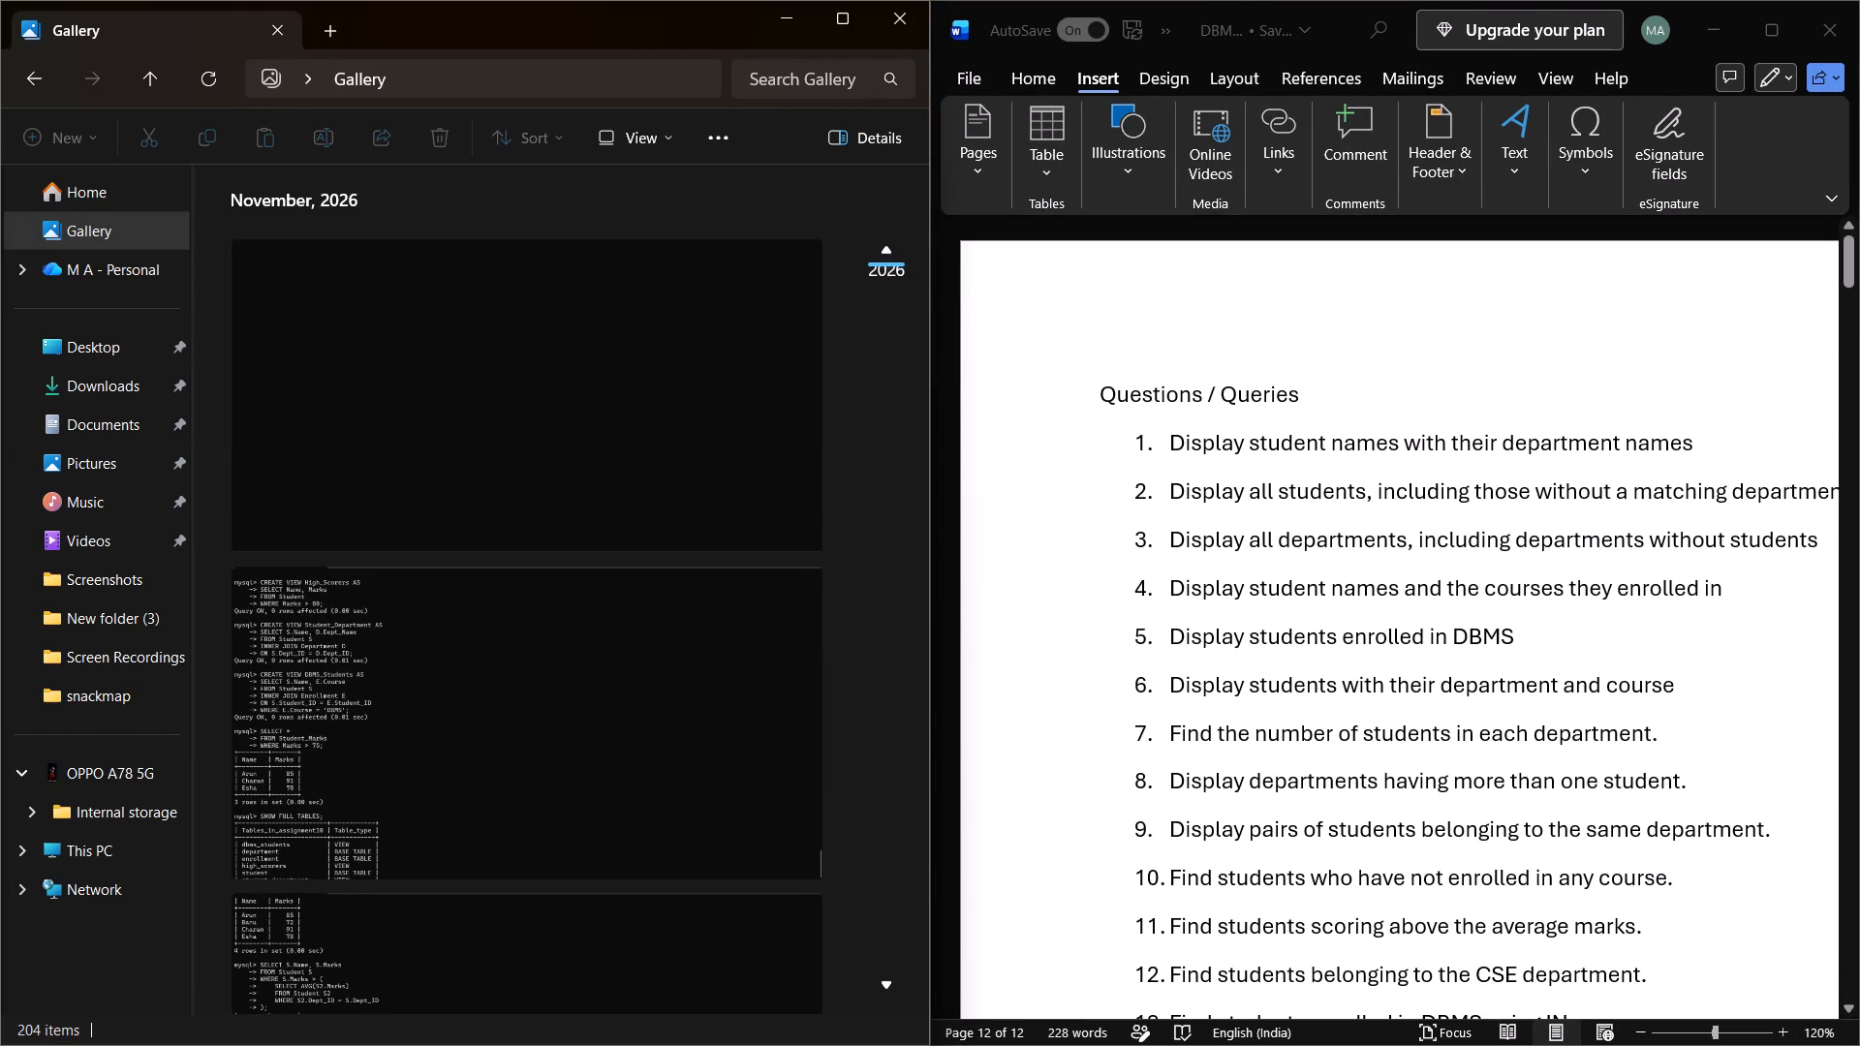
{"action": "scroll", "coordinate": [1138, 481], "scroll_direction": "down", "scroll_amount": 1}
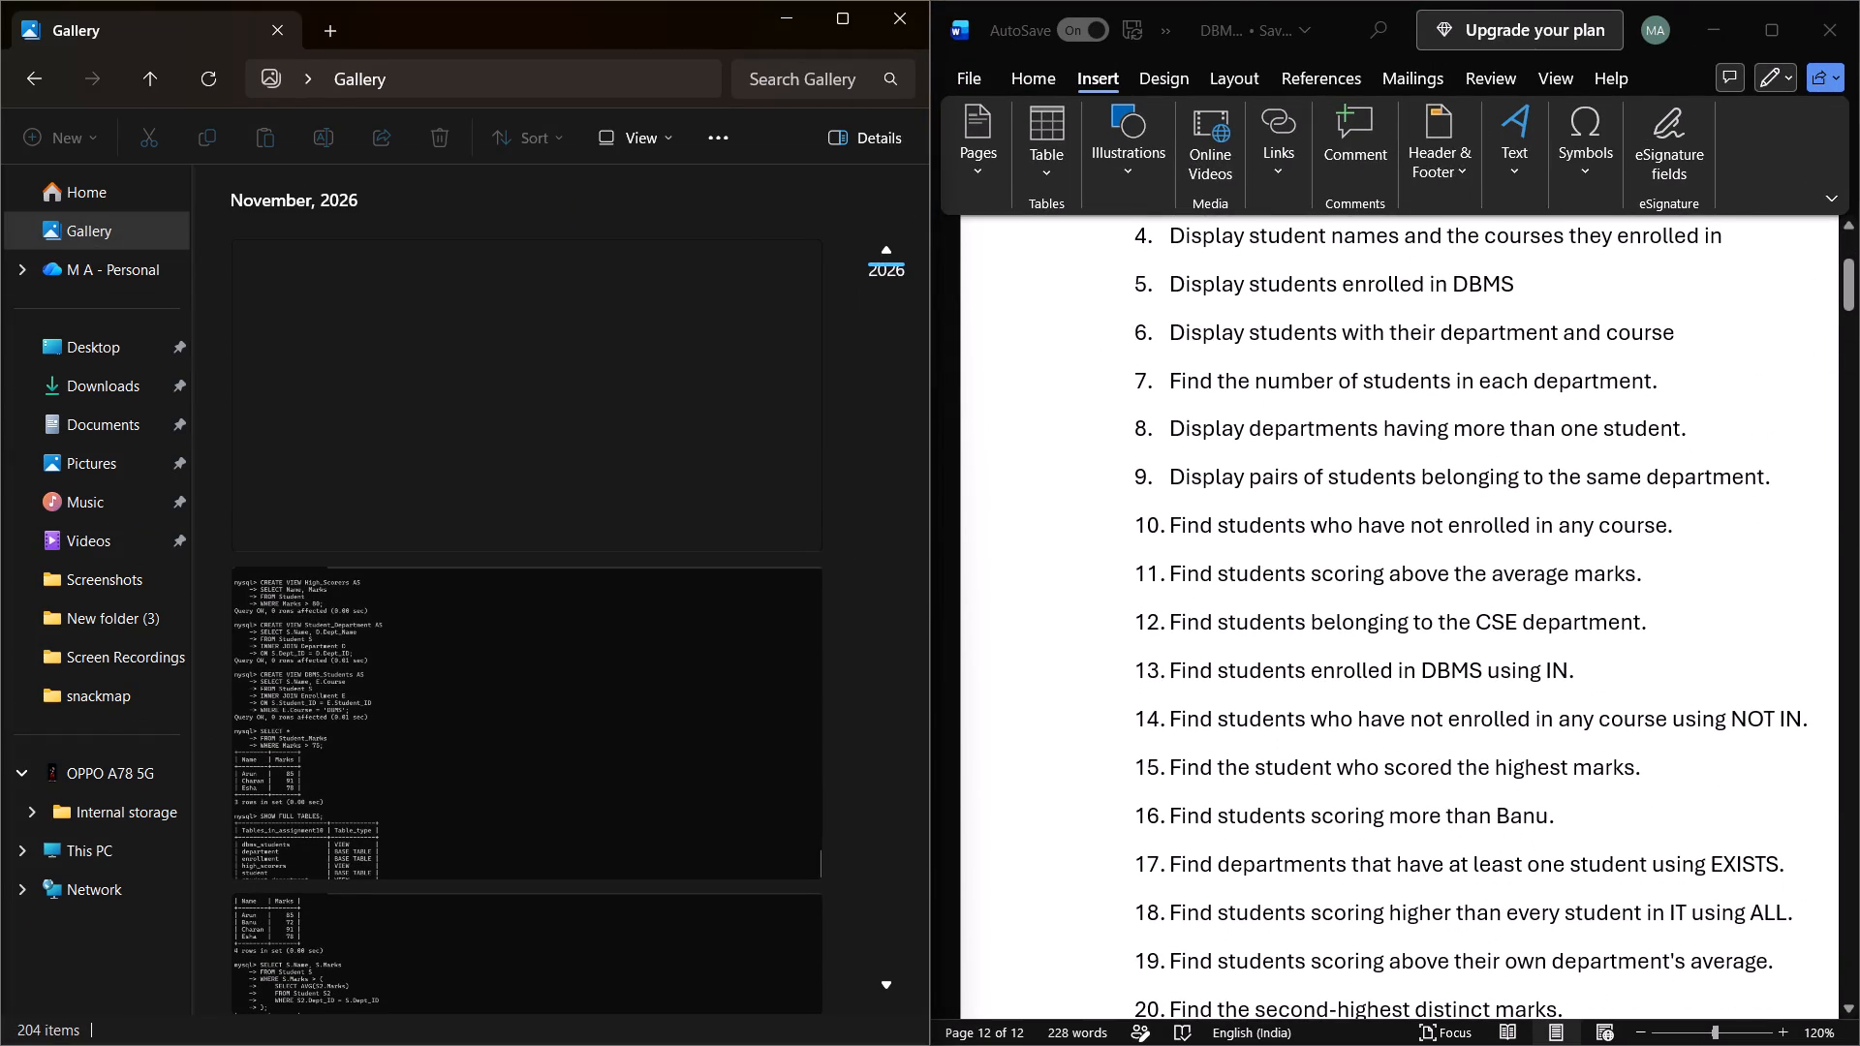
{"action": "double_click", "coordinate": [532, 485]}
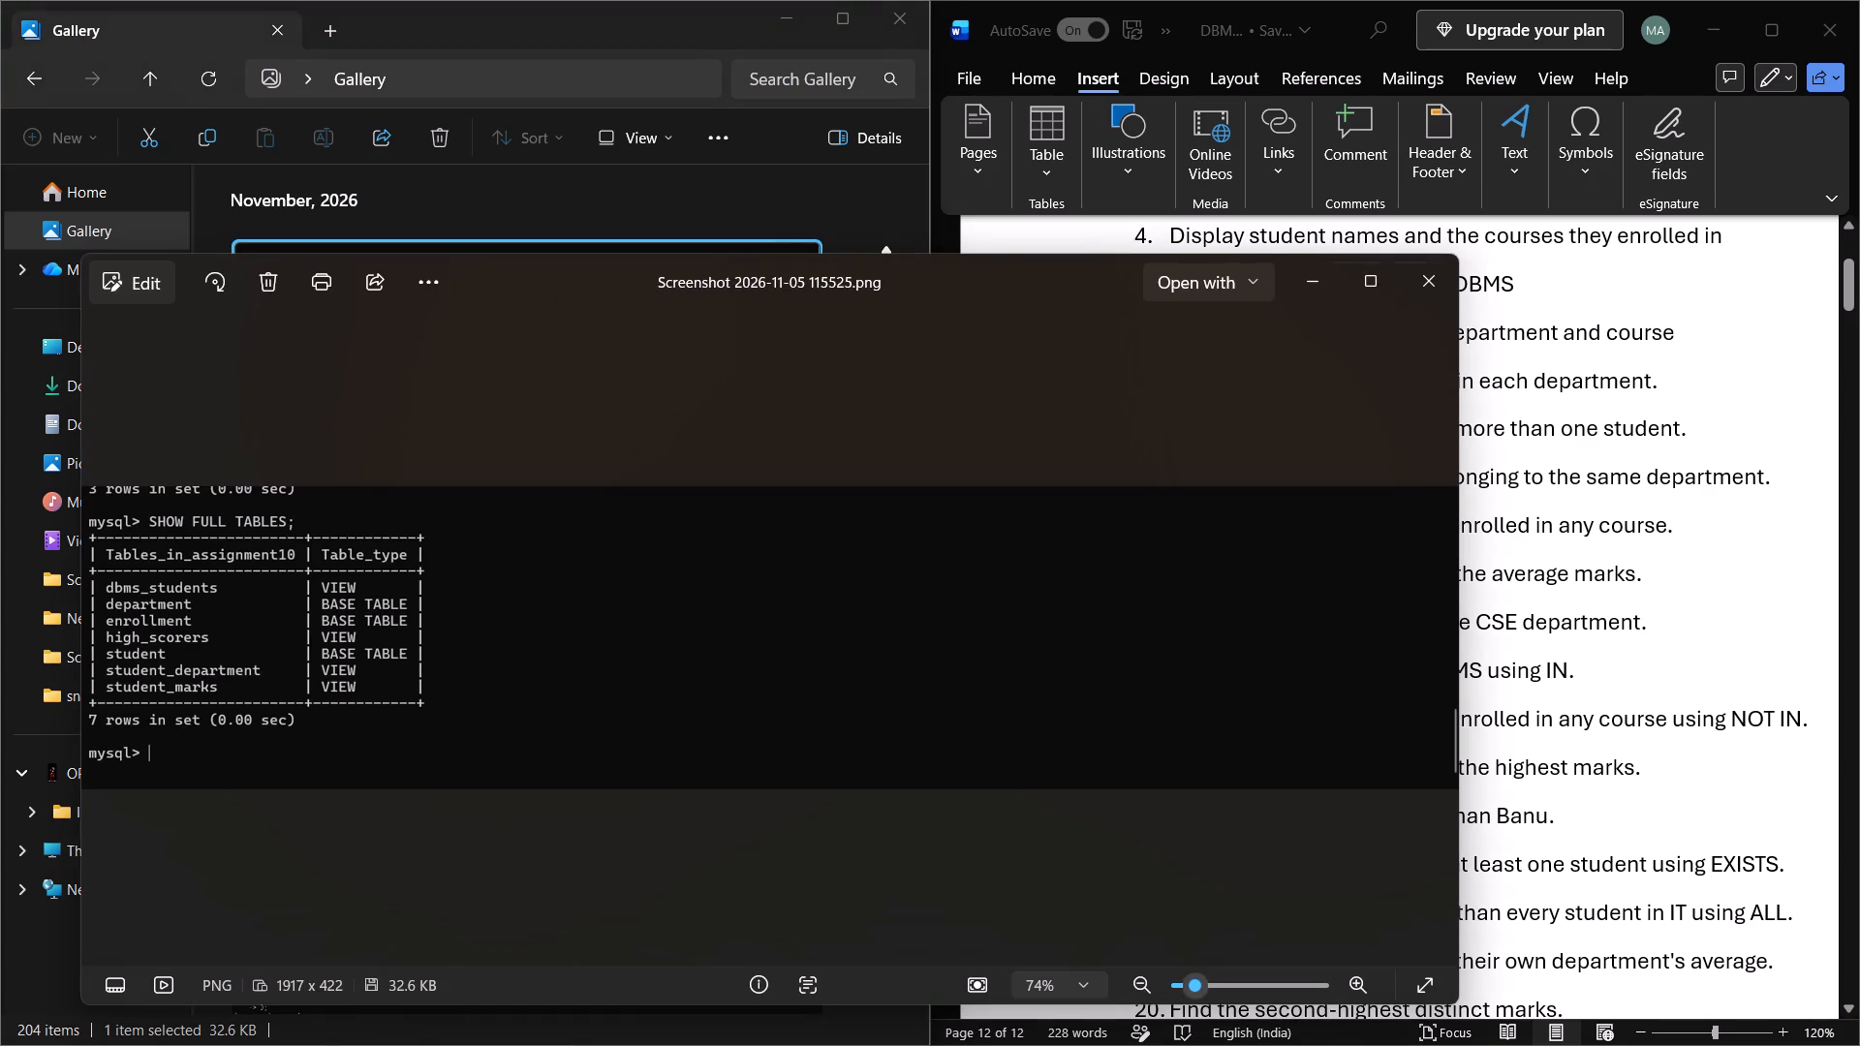
{"action": "left_click", "coordinate": [1434, 292]}
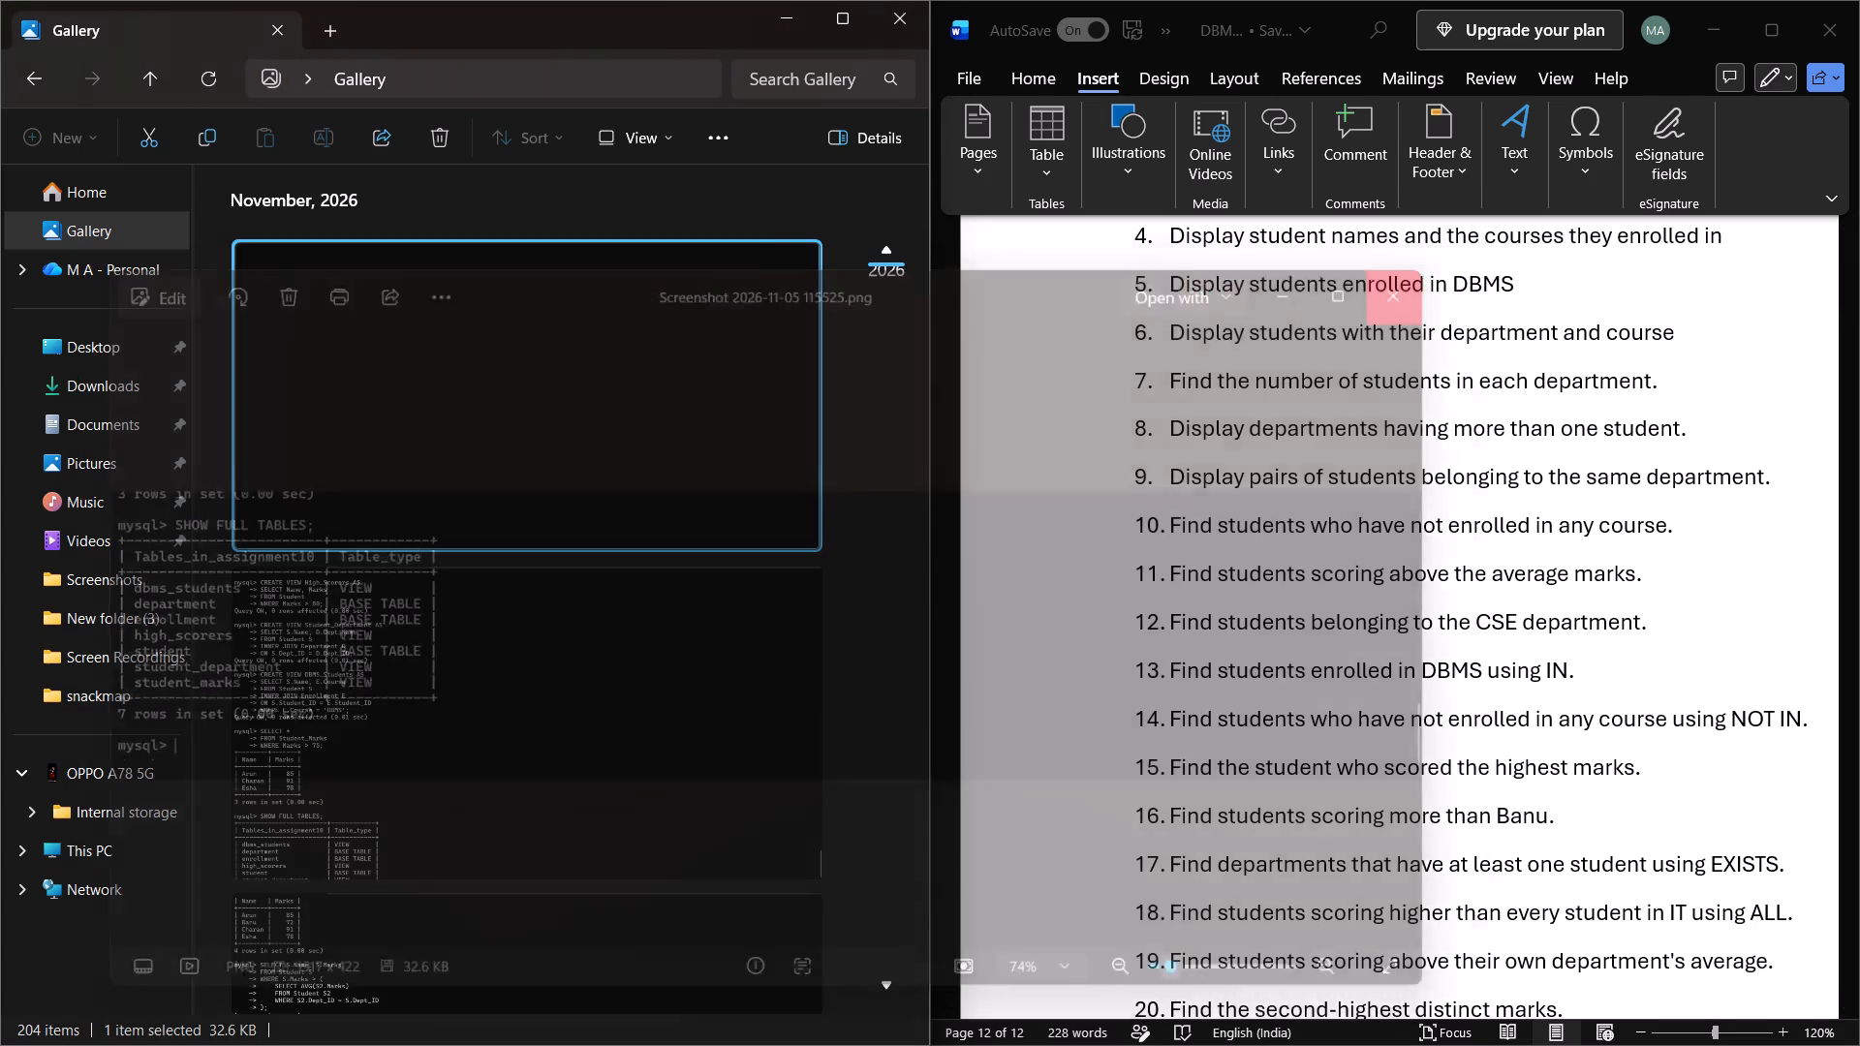
{"action": "scroll", "coordinate": [631, 524], "scroll_direction": "down", "scroll_amount": 5}
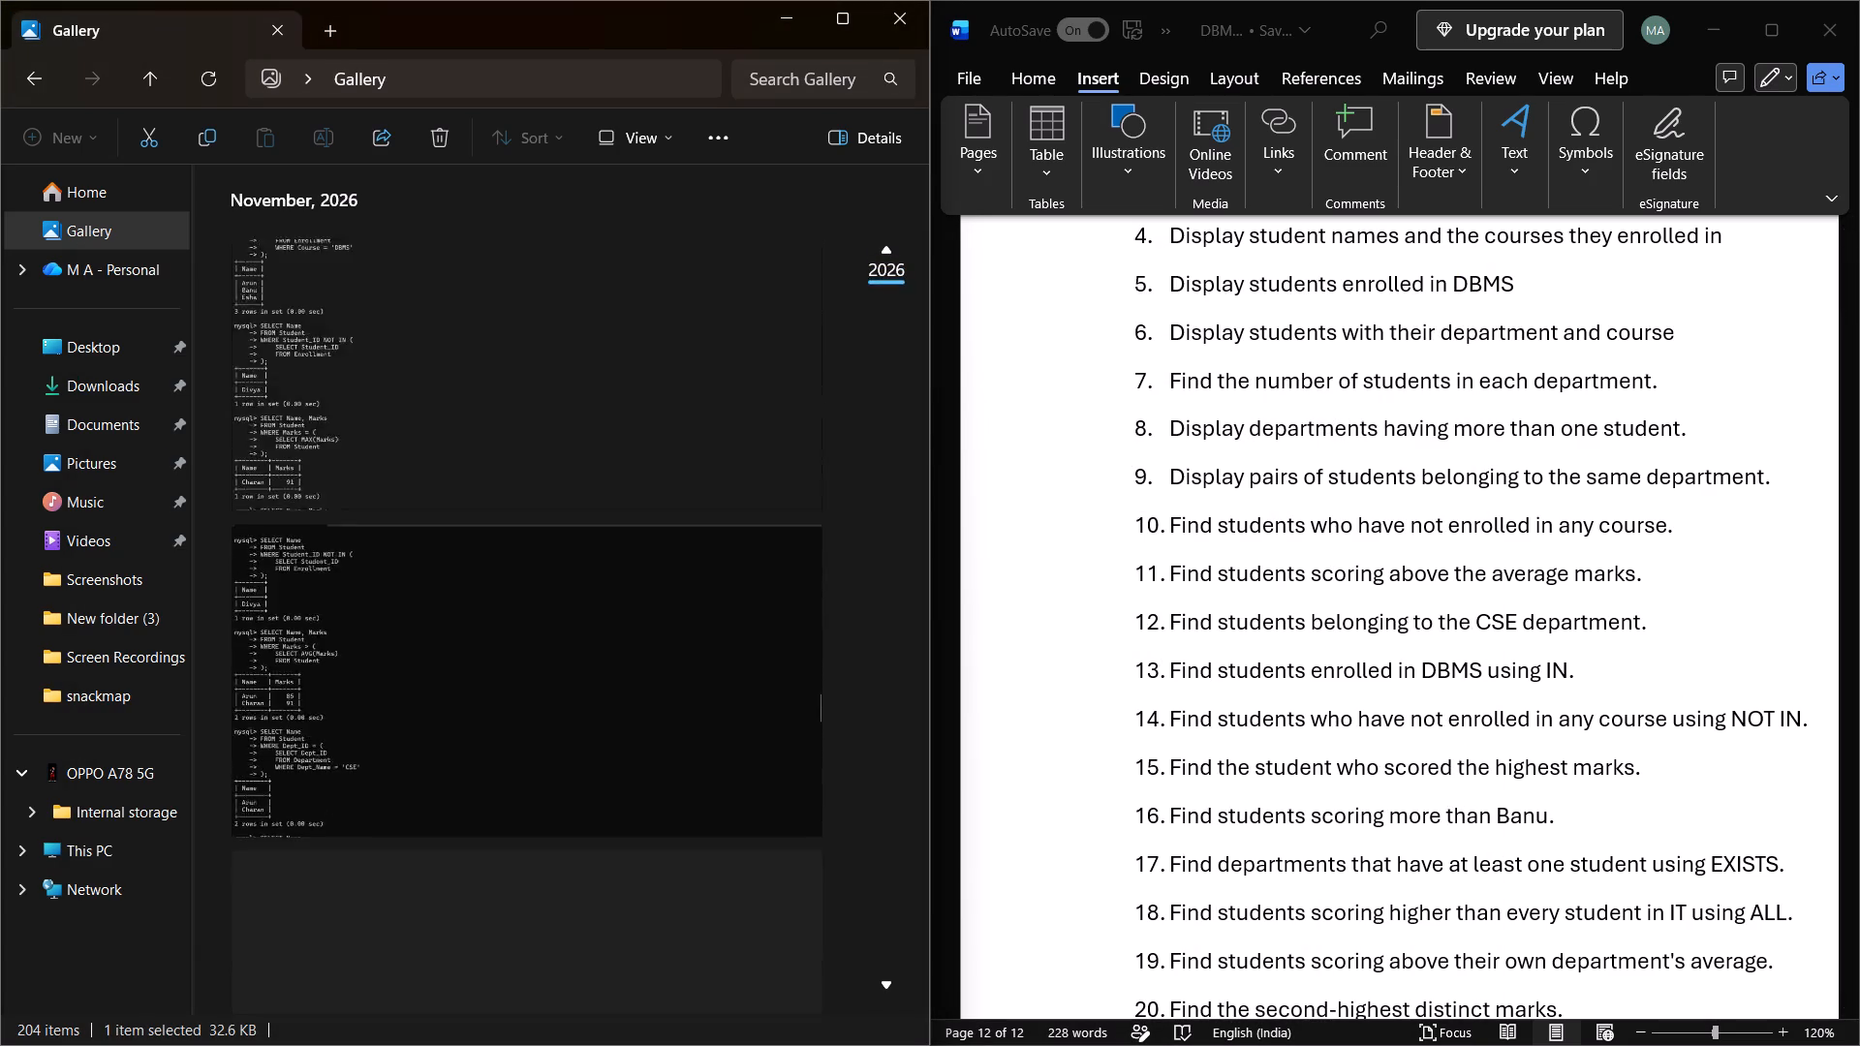
{"action": "scroll", "coordinate": [631, 524], "scroll_direction": "down", "scroll_amount": 2}
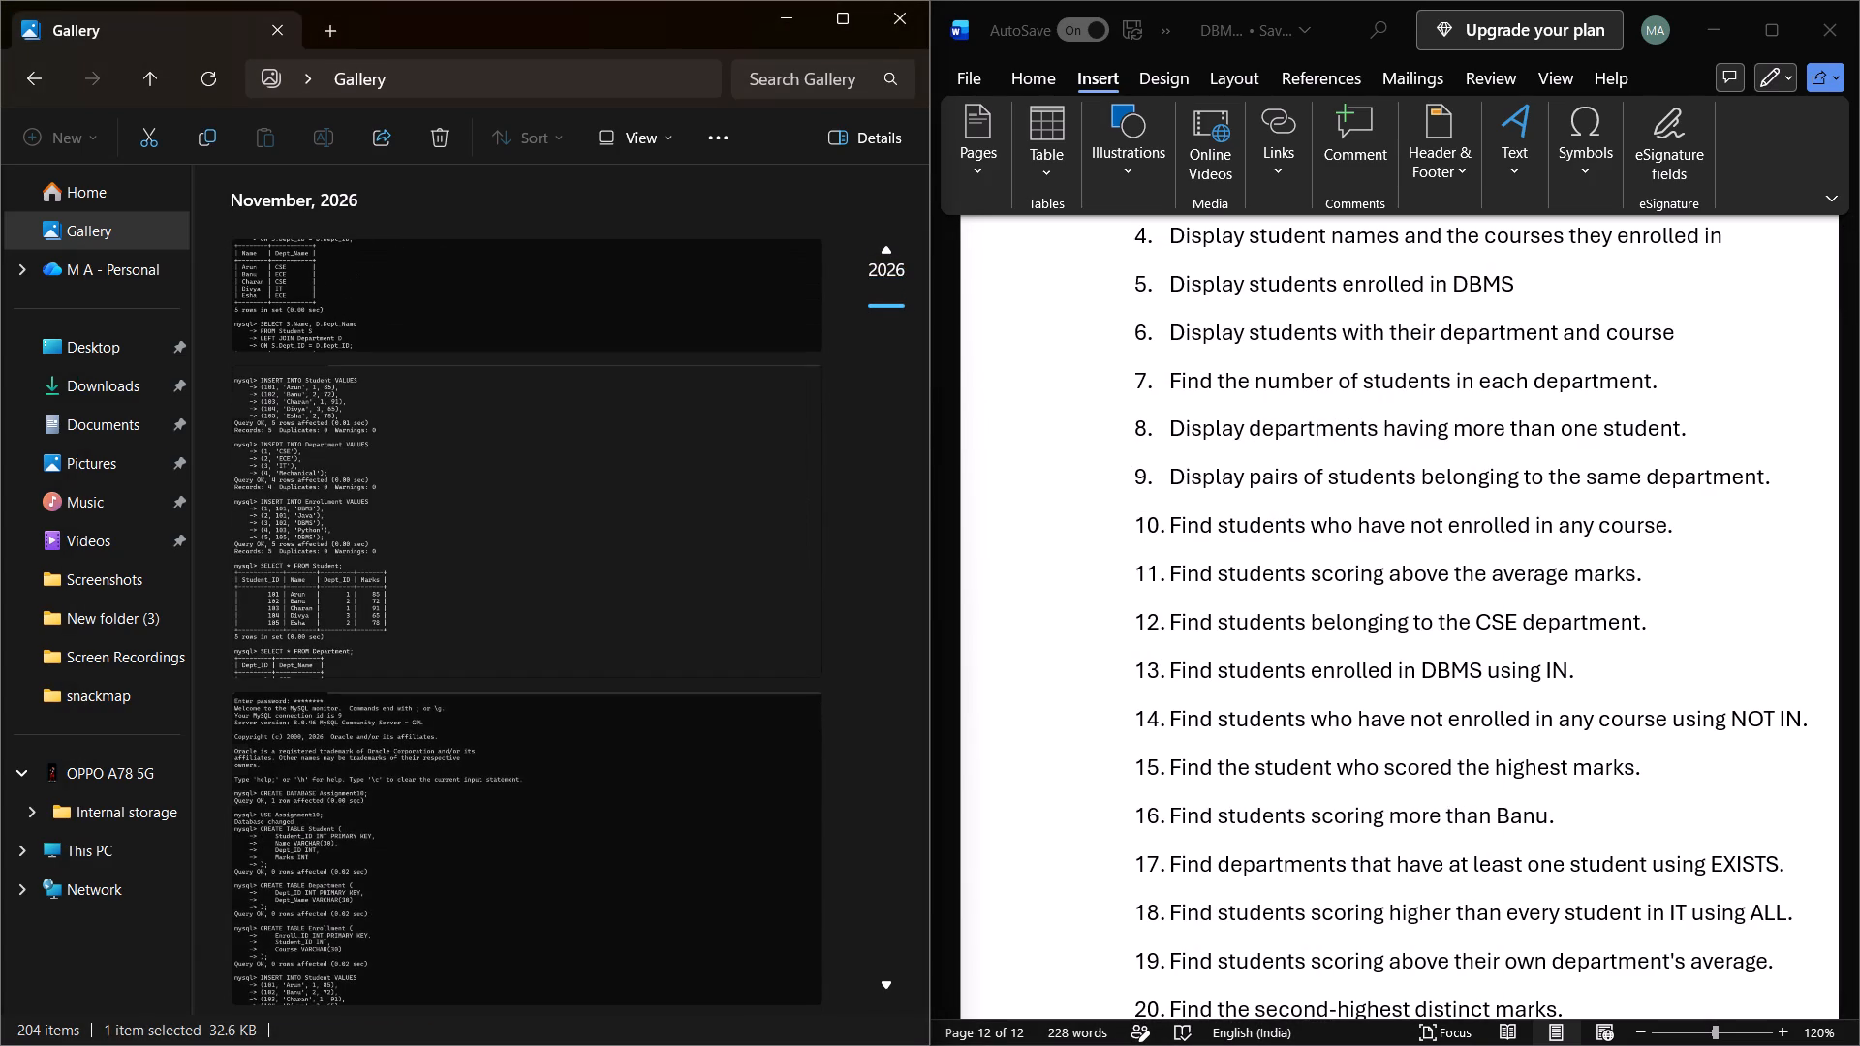
{"action": "scroll", "coordinate": [1364, 568], "scroll_direction": "down", "scroll_amount": 3}
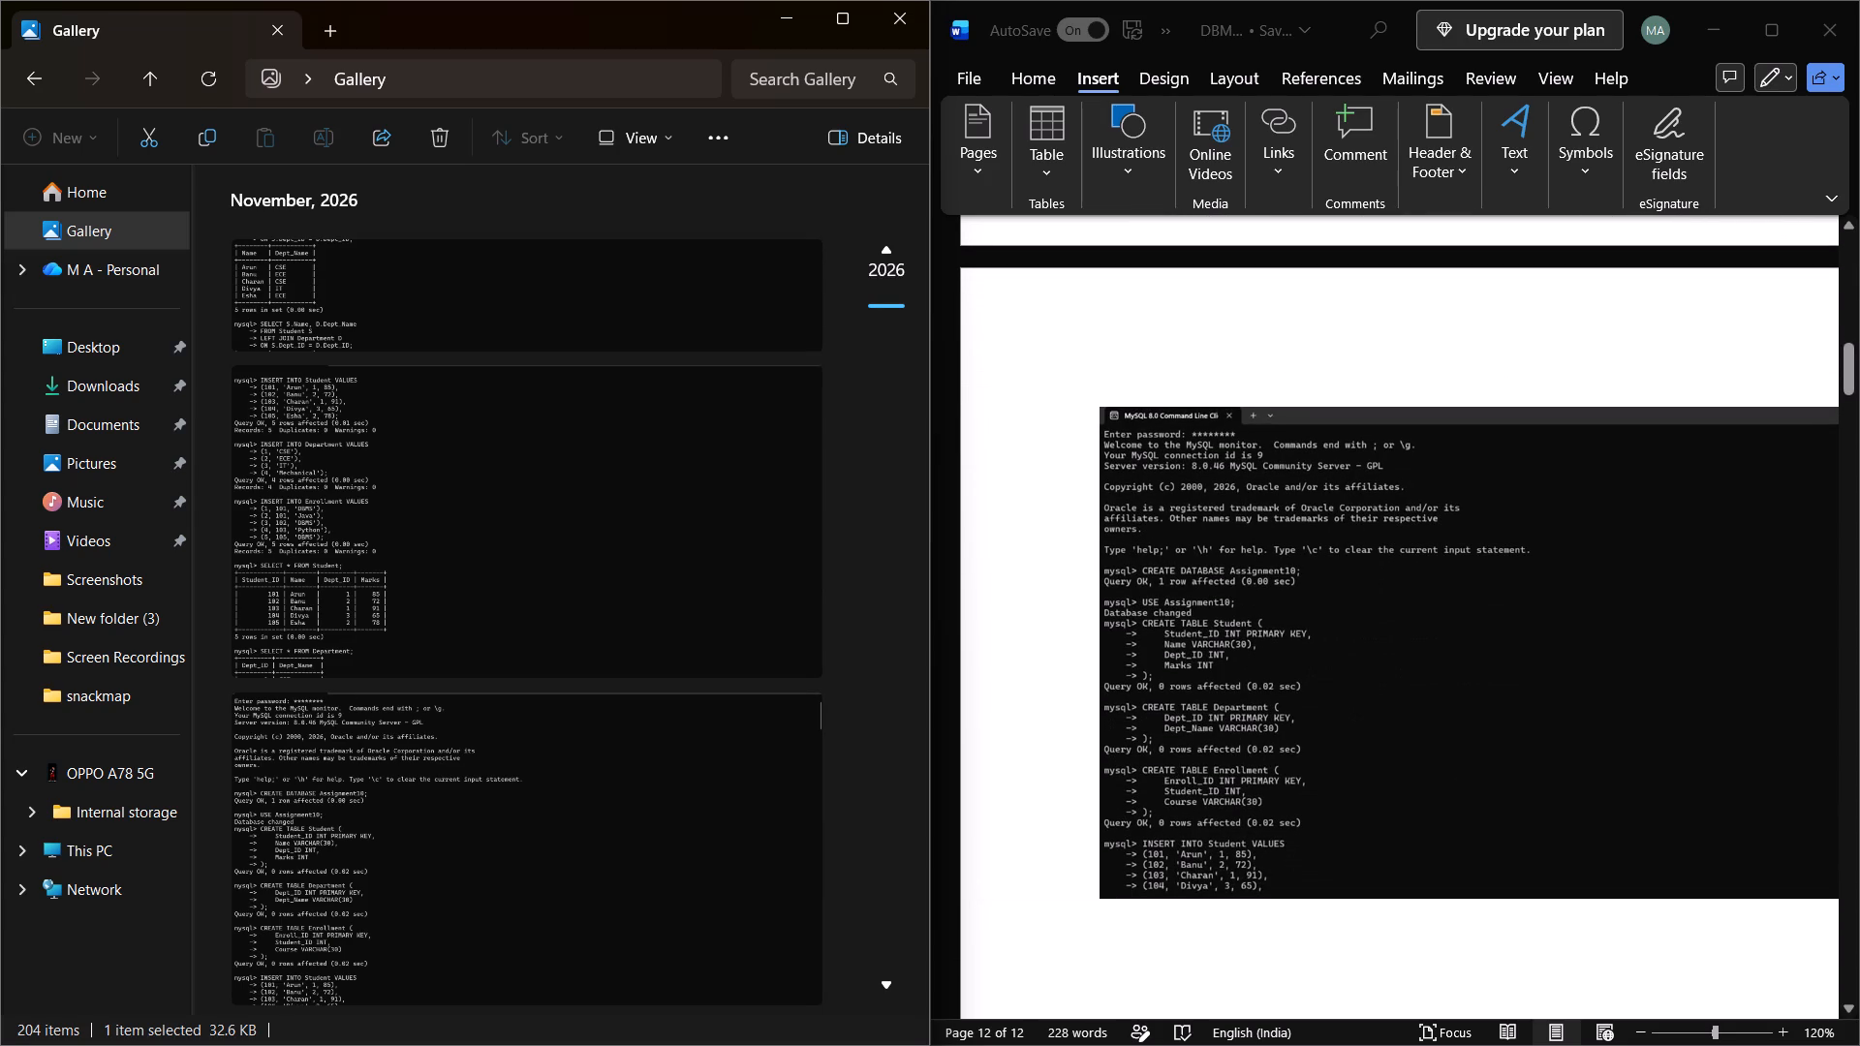
{"action": "scroll", "coordinate": [564, 675], "scroll_direction": "up", "scroll_amount": 1}
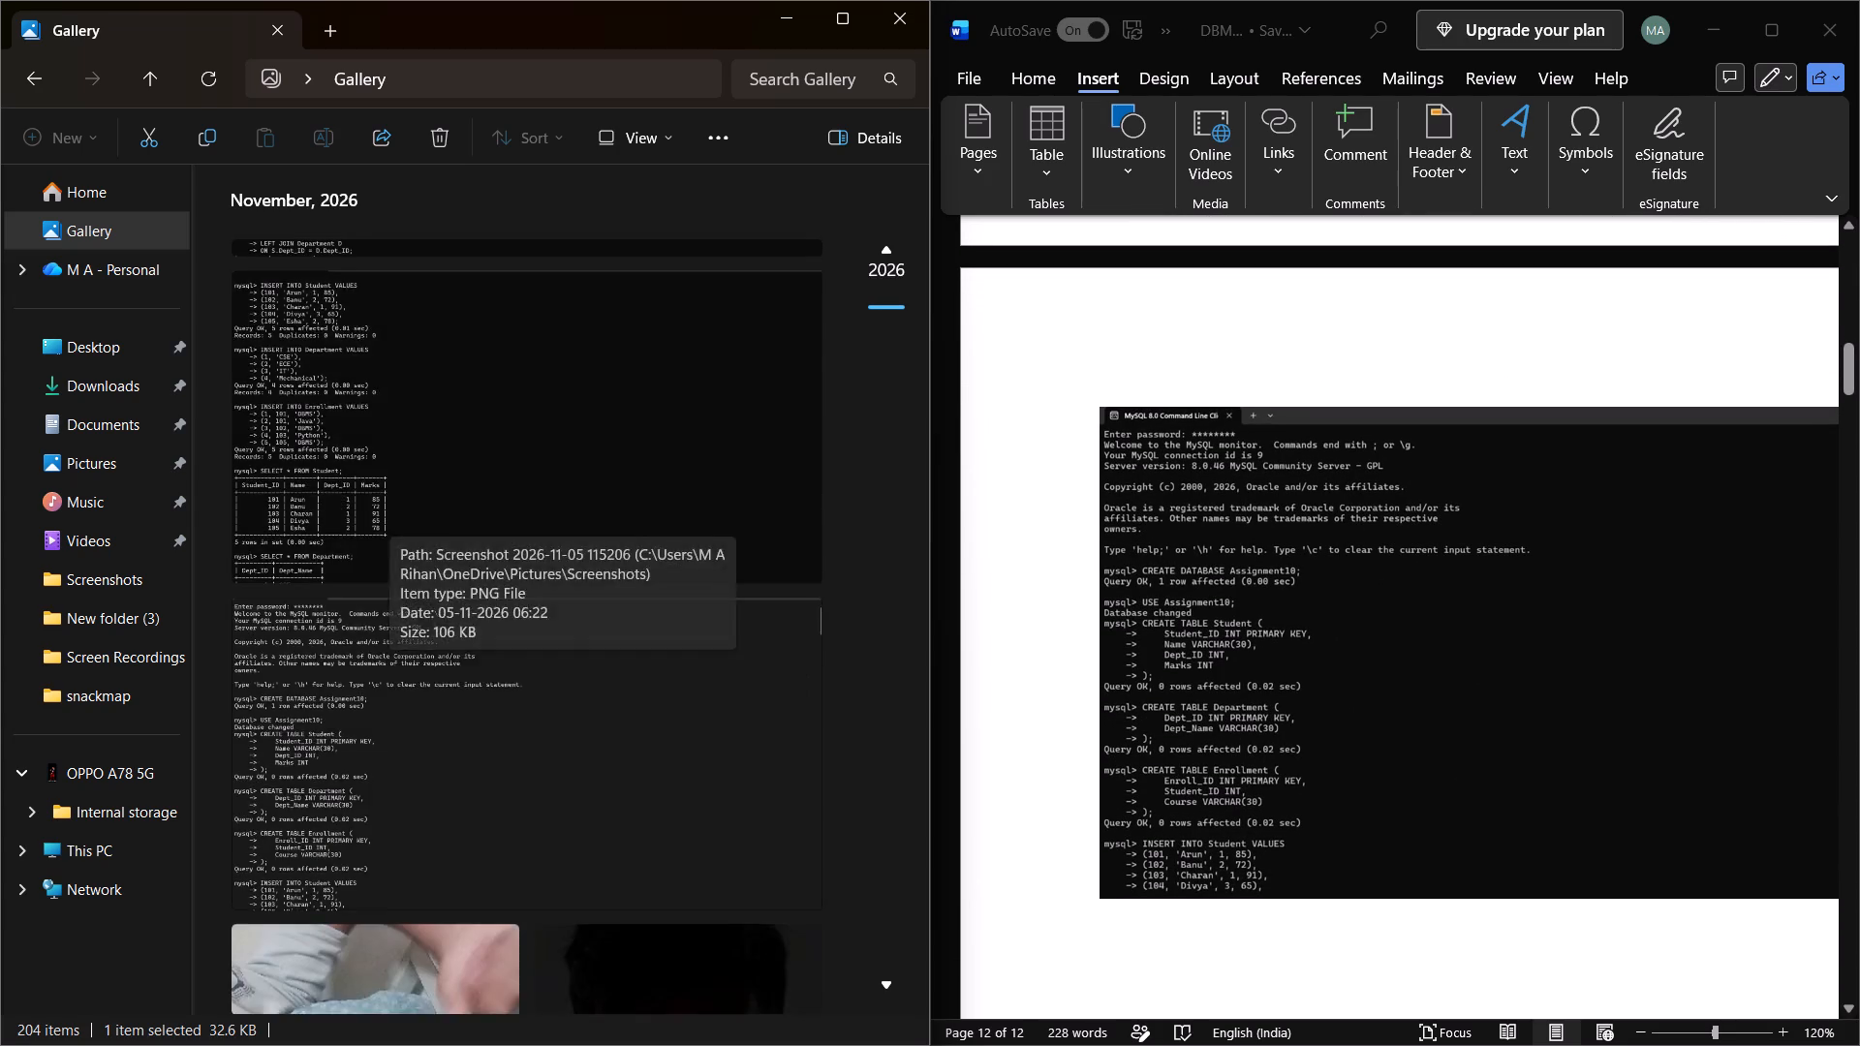
{"action": "scroll", "coordinate": [564, 675], "scroll_direction": "up", "scroll_amount": 1}
{"action": "scroll", "coordinate": [1085, 686], "scroll_direction": "down", "scroll_amount": 1}
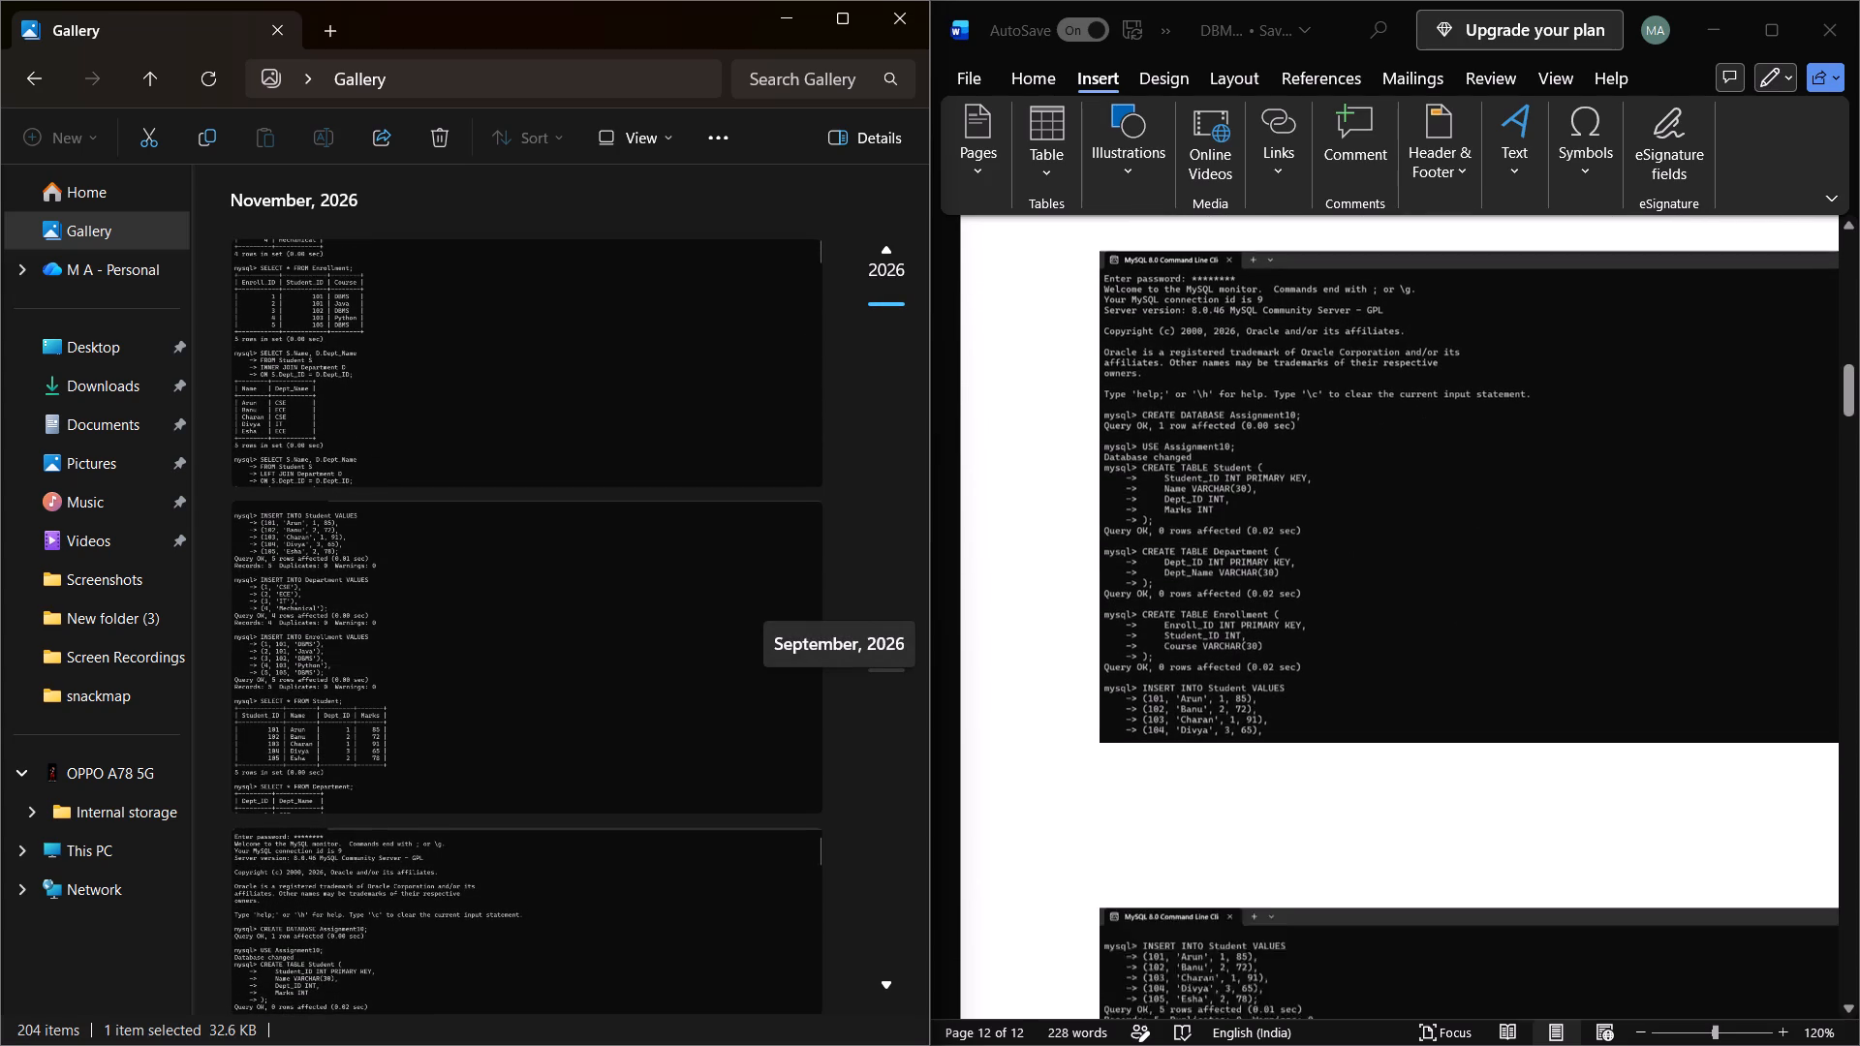
{"action": "scroll", "coordinate": [1085, 686], "scroll_direction": "down", "scroll_amount": 1}
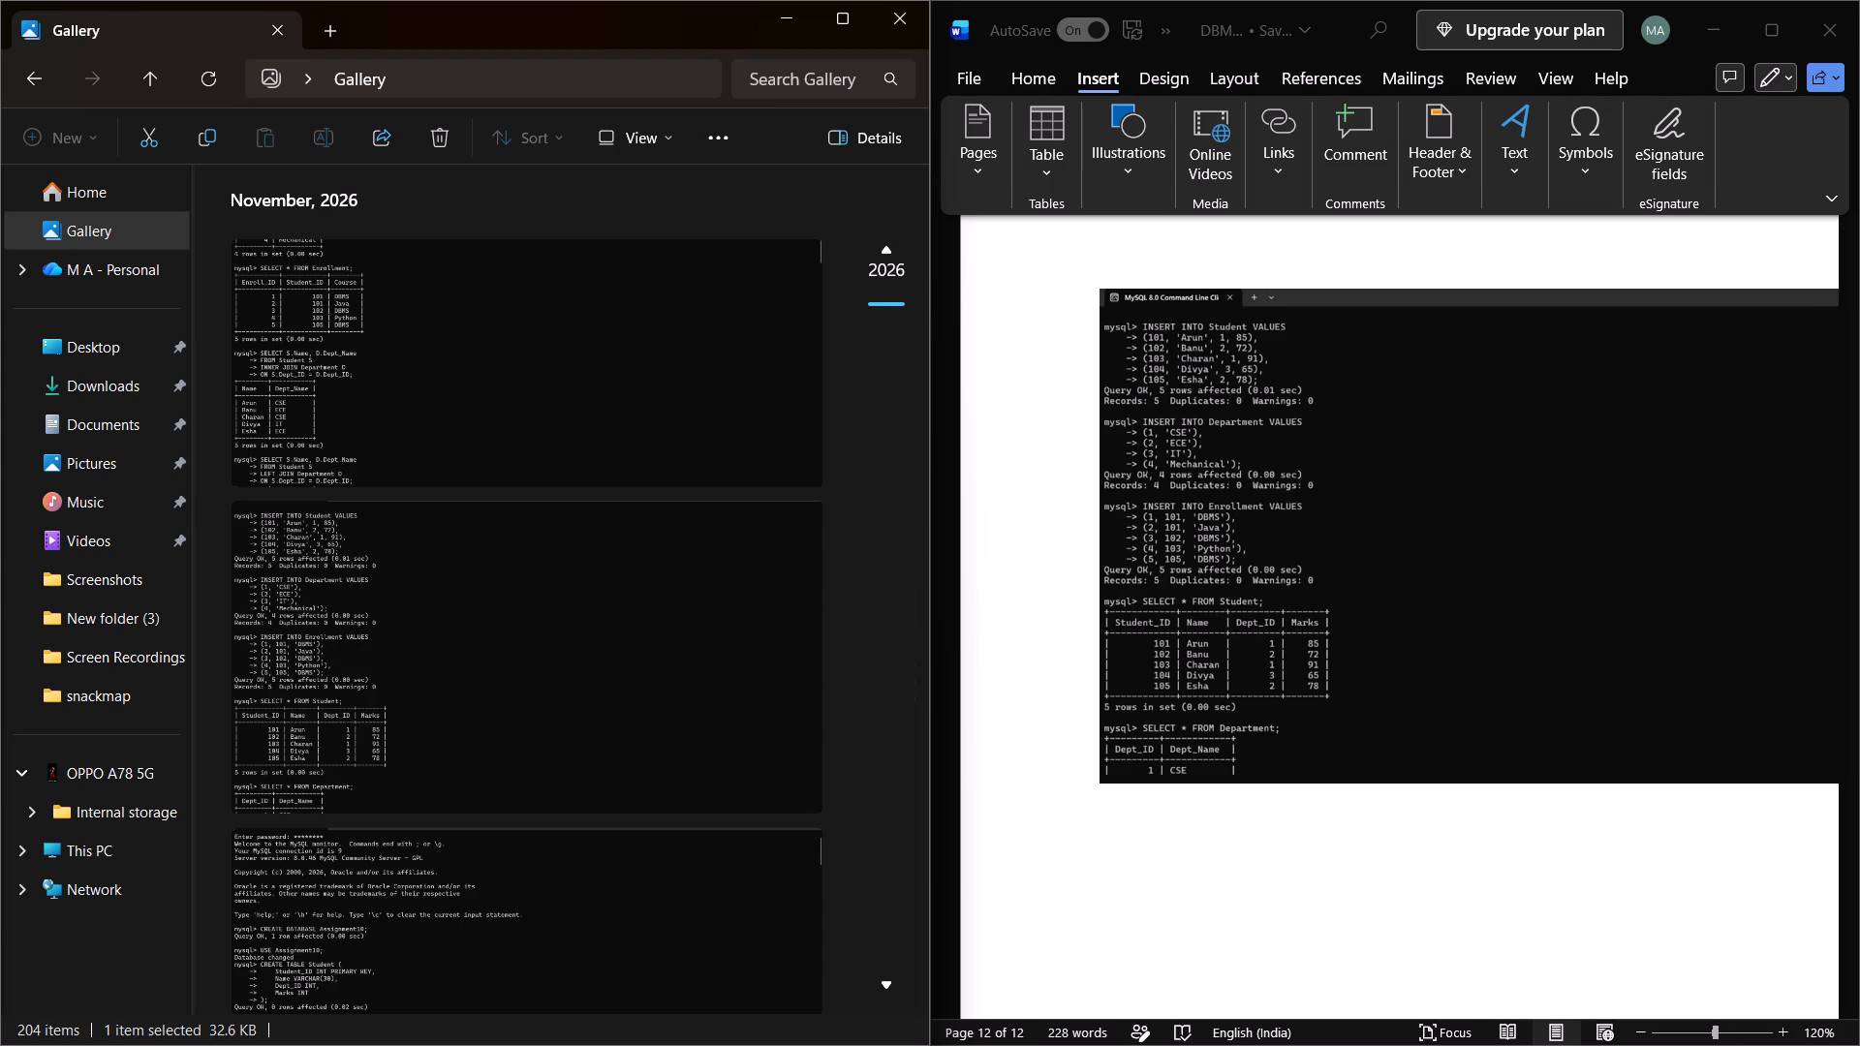
{"action": "double_click", "coordinate": [509, 710]}
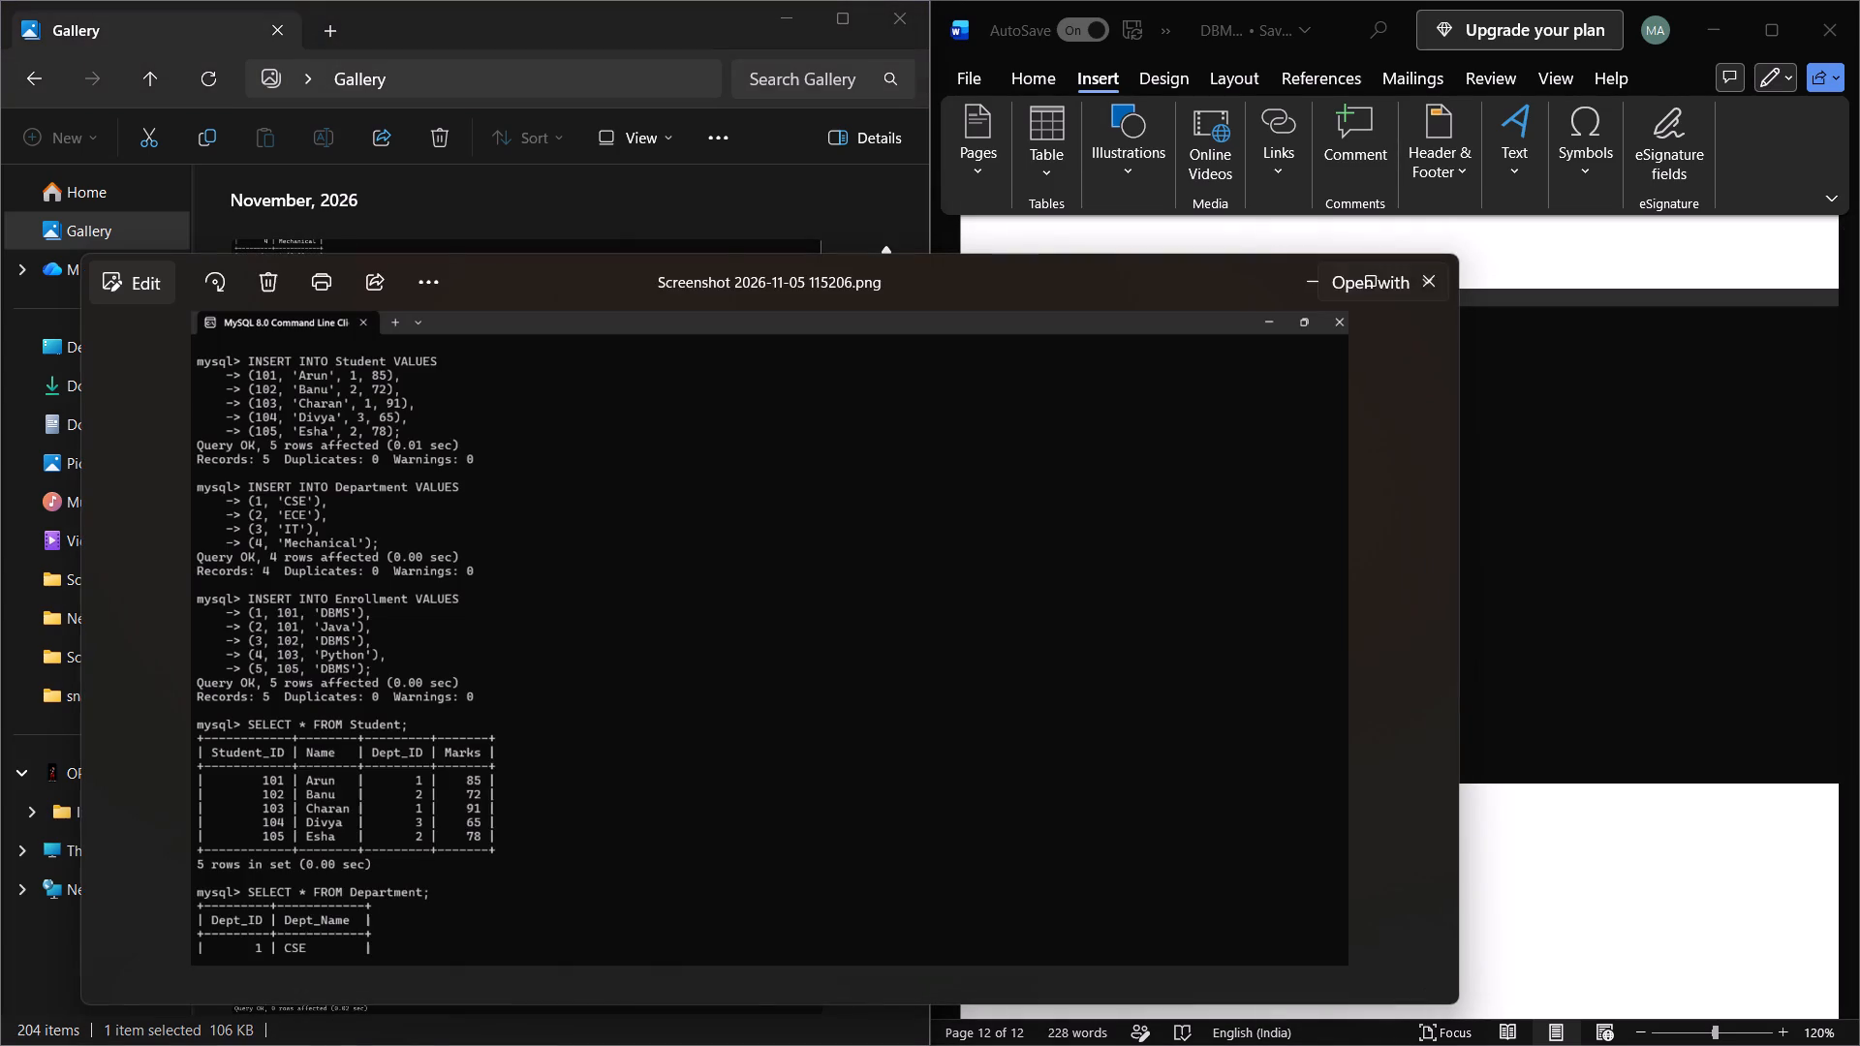
{"action": "left_click", "coordinate": [1432, 283]}
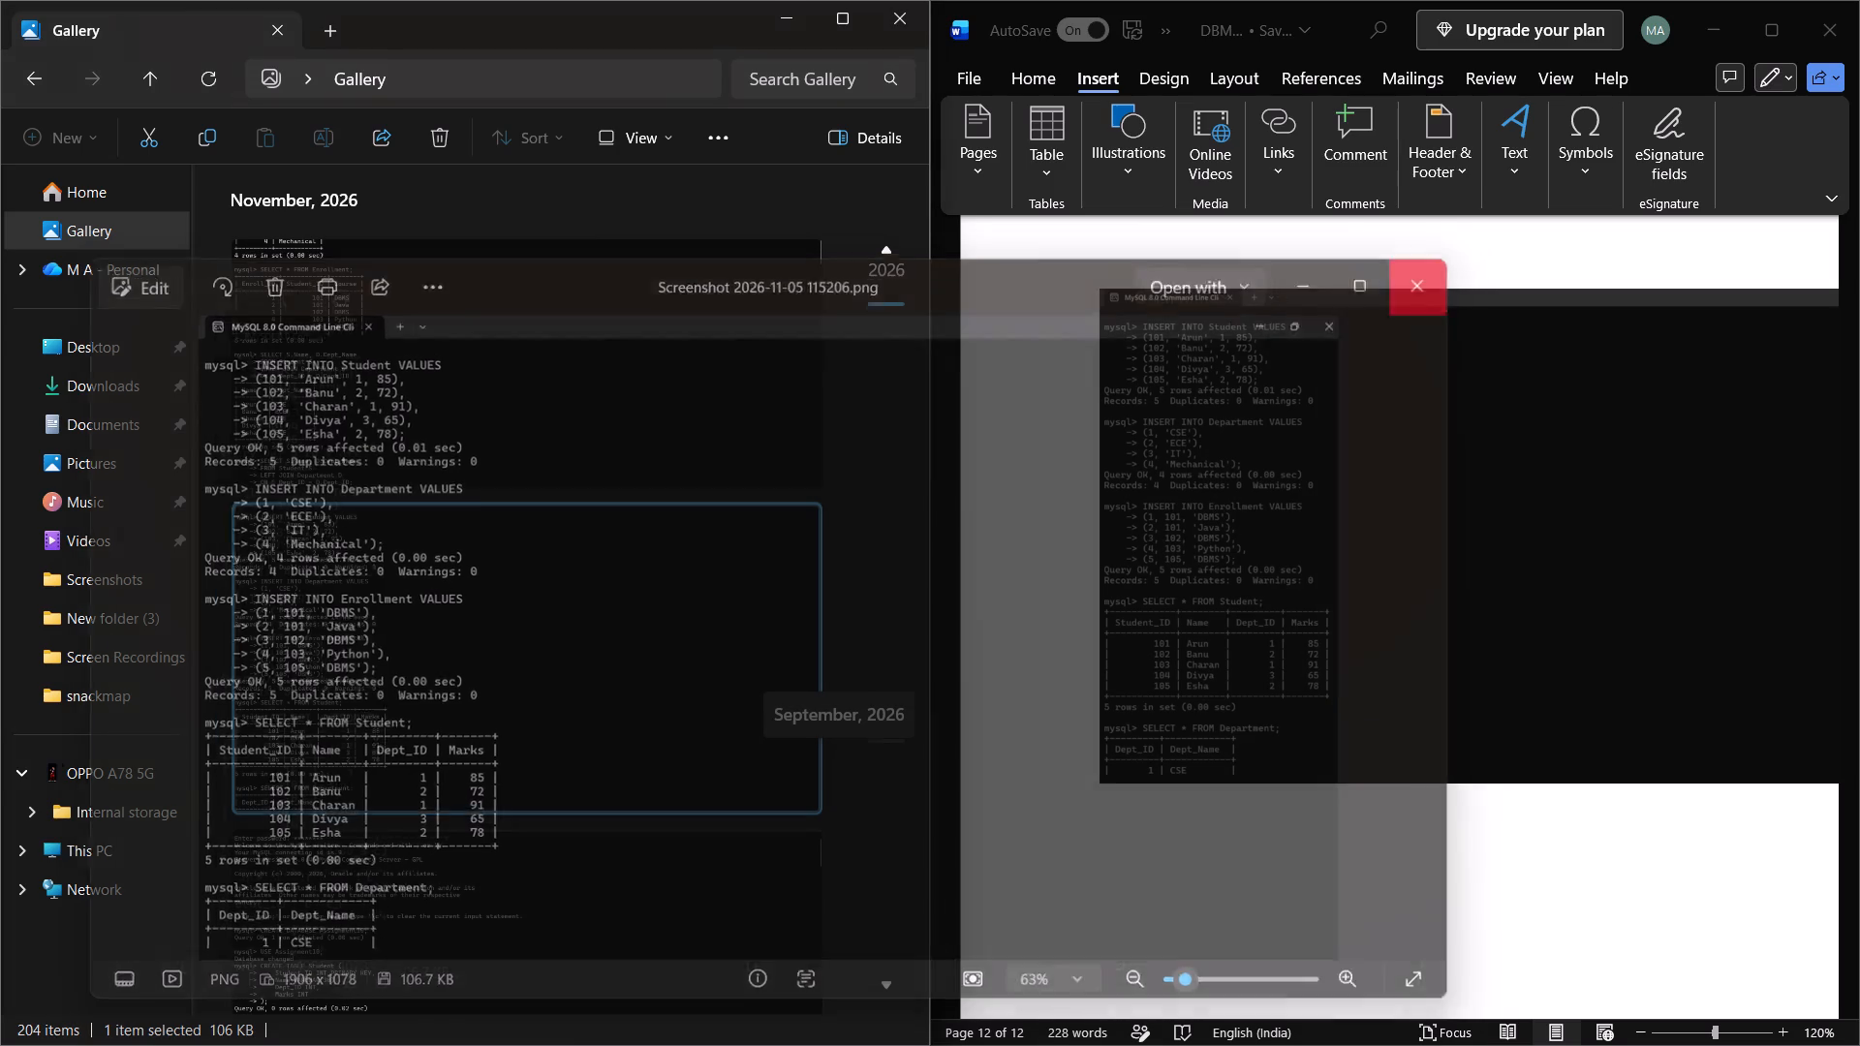
Compare the third page's two images with Screenshot 2026-11-05 115217.png and Screenshot 2026-11-05 115228.png from the Gallery.
{"action": "scroll", "coordinate": [1311, 535], "scroll_direction": "down", "scroll_amount": 1}
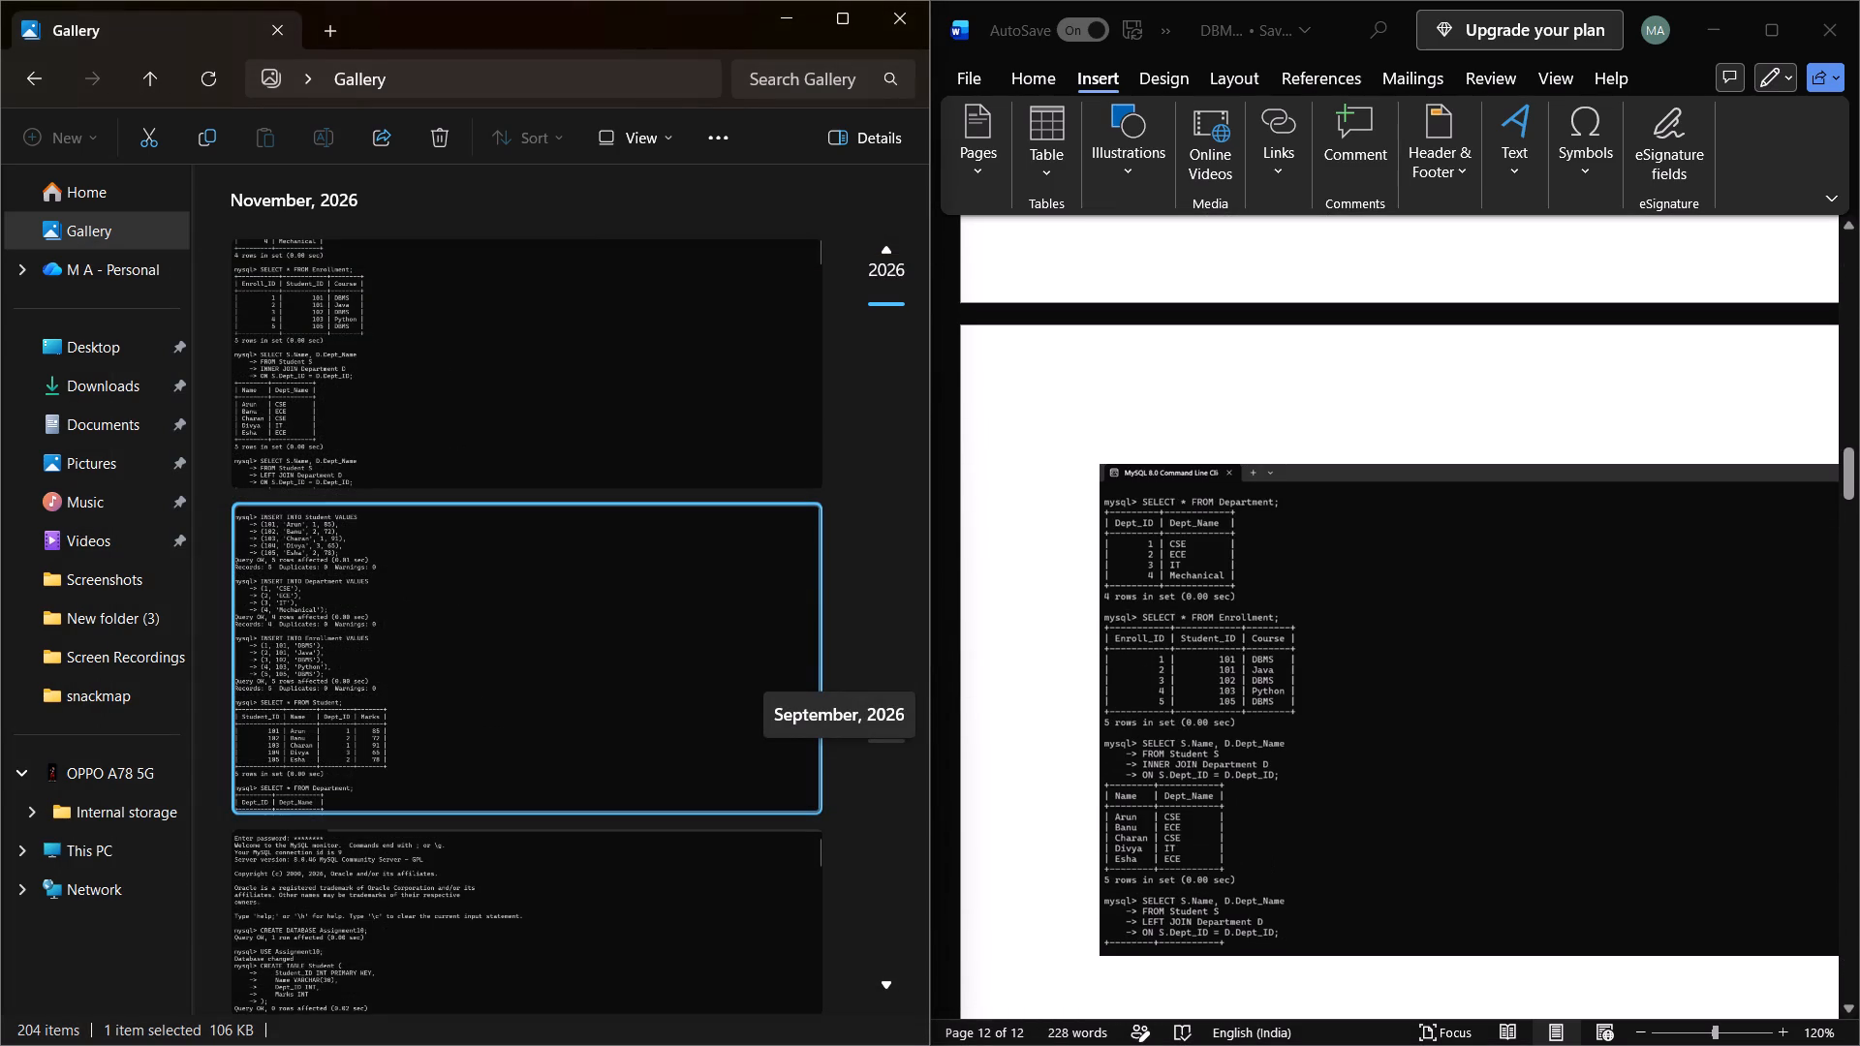
{"action": "scroll", "coordinate": [1311, 535], "scroll_direction": "down", "scroll_amount": 1}
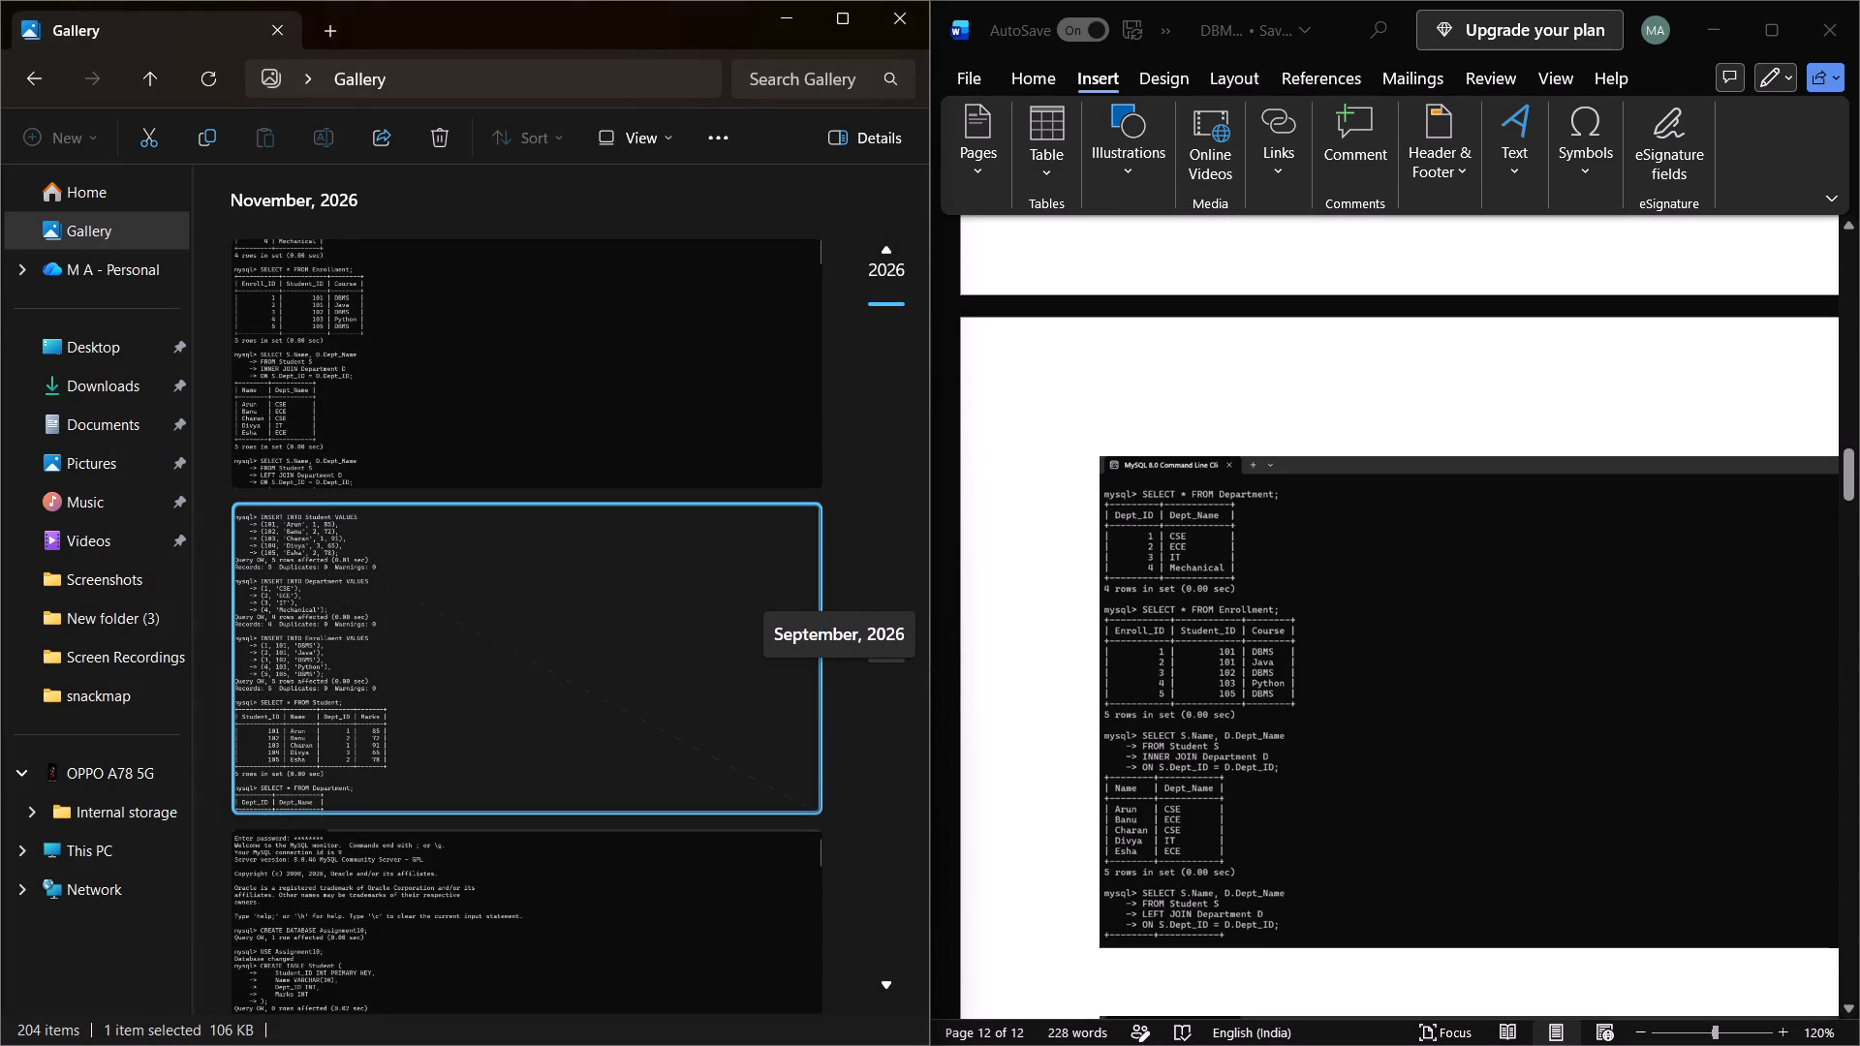
{"action": "double_click", "coordinate": [531, 460]}
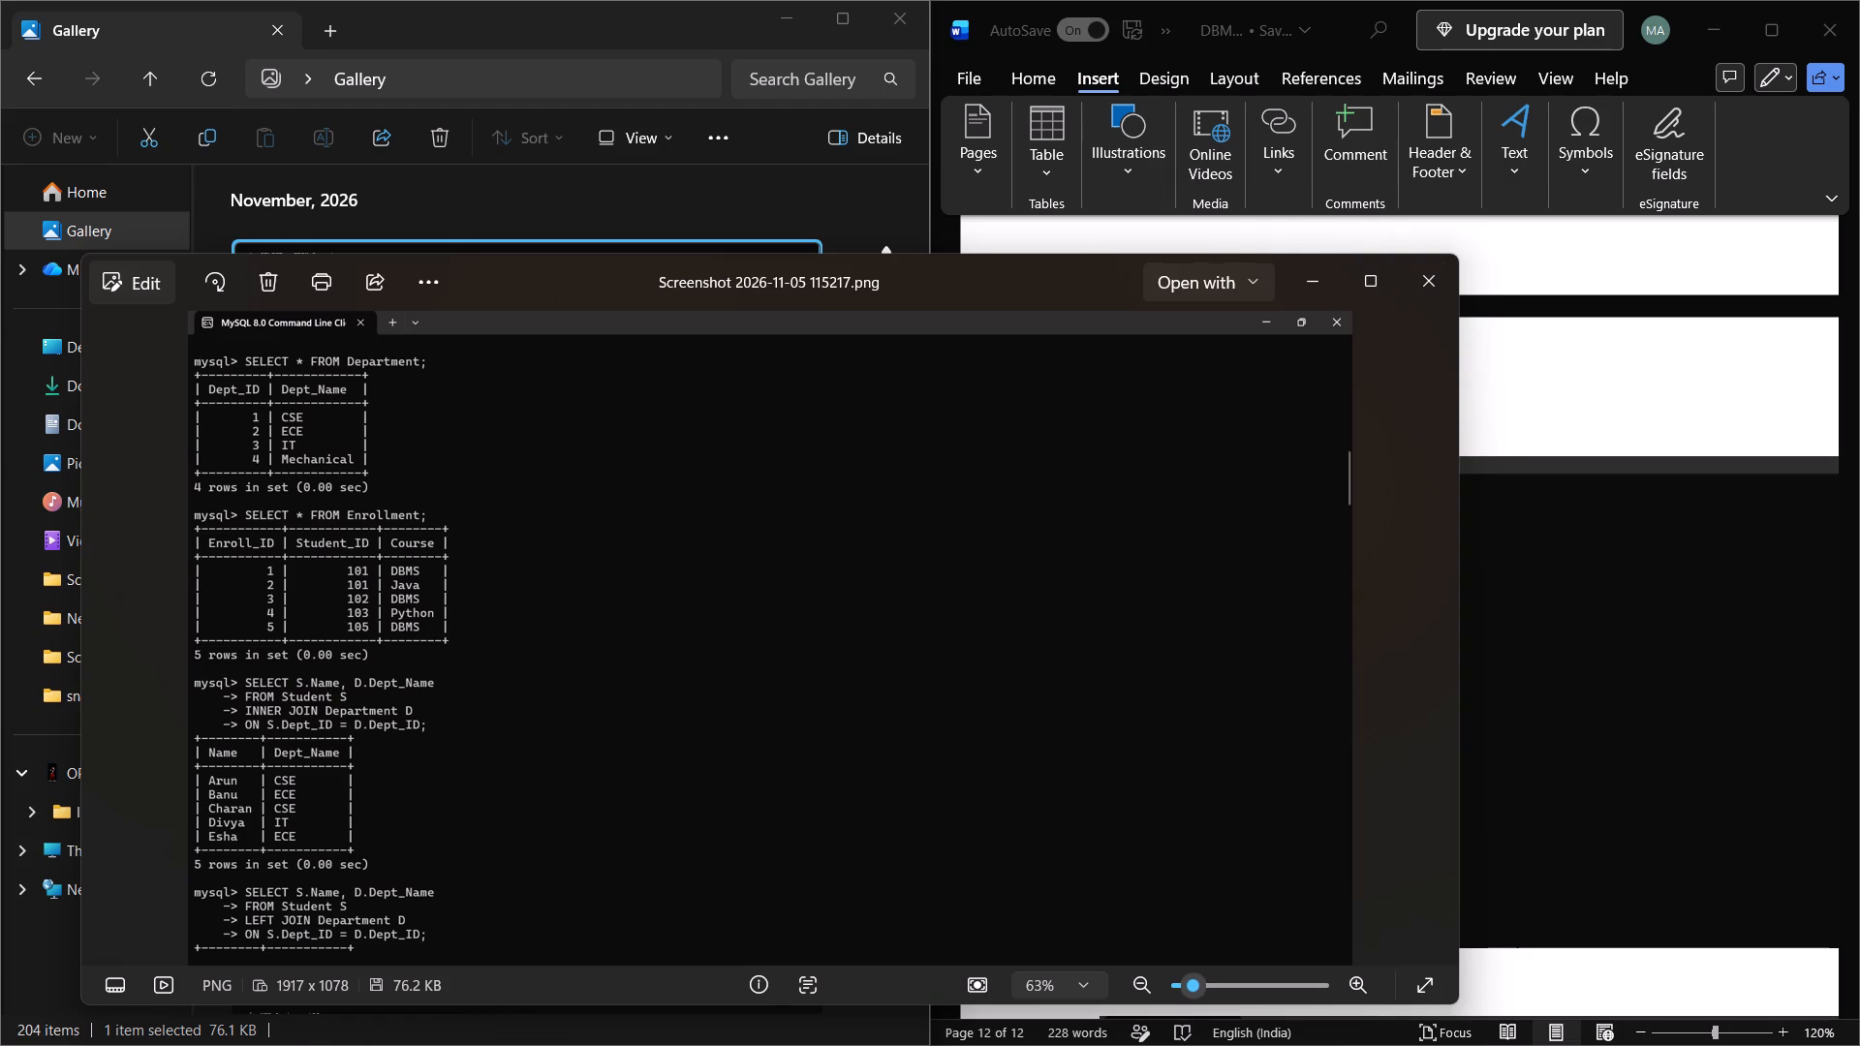
{"action": "left_click", "coordinate": [1443, 268]}
{"action": "scroll", "coordinate": [625, 619], "scroll_direction": "up", "scroll_amount": 1}
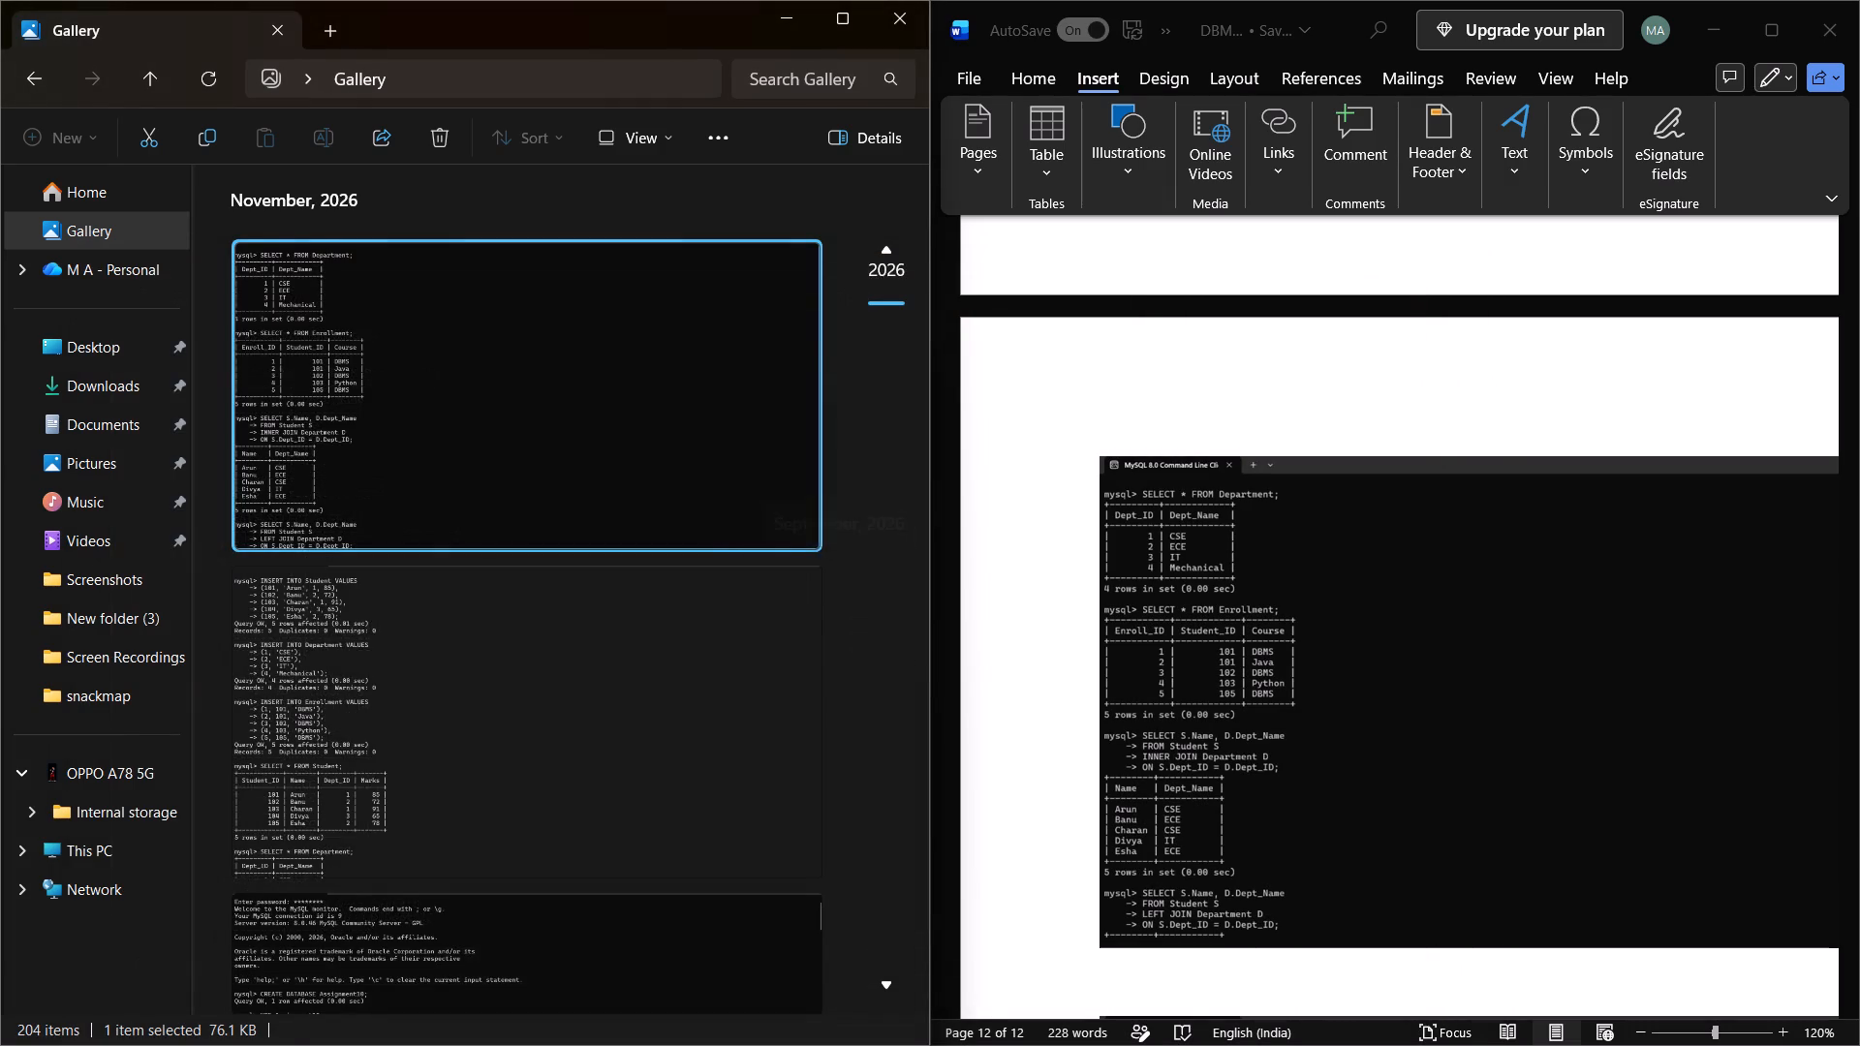
{"action": "scroll", "coordinate": [625, 619], "scroll_direction": "up", "scroll_amount": 2}
{"action": "scroll", "coordinate": [1225, 575], "scroll_direction": "down", "scroll_amount": 1}
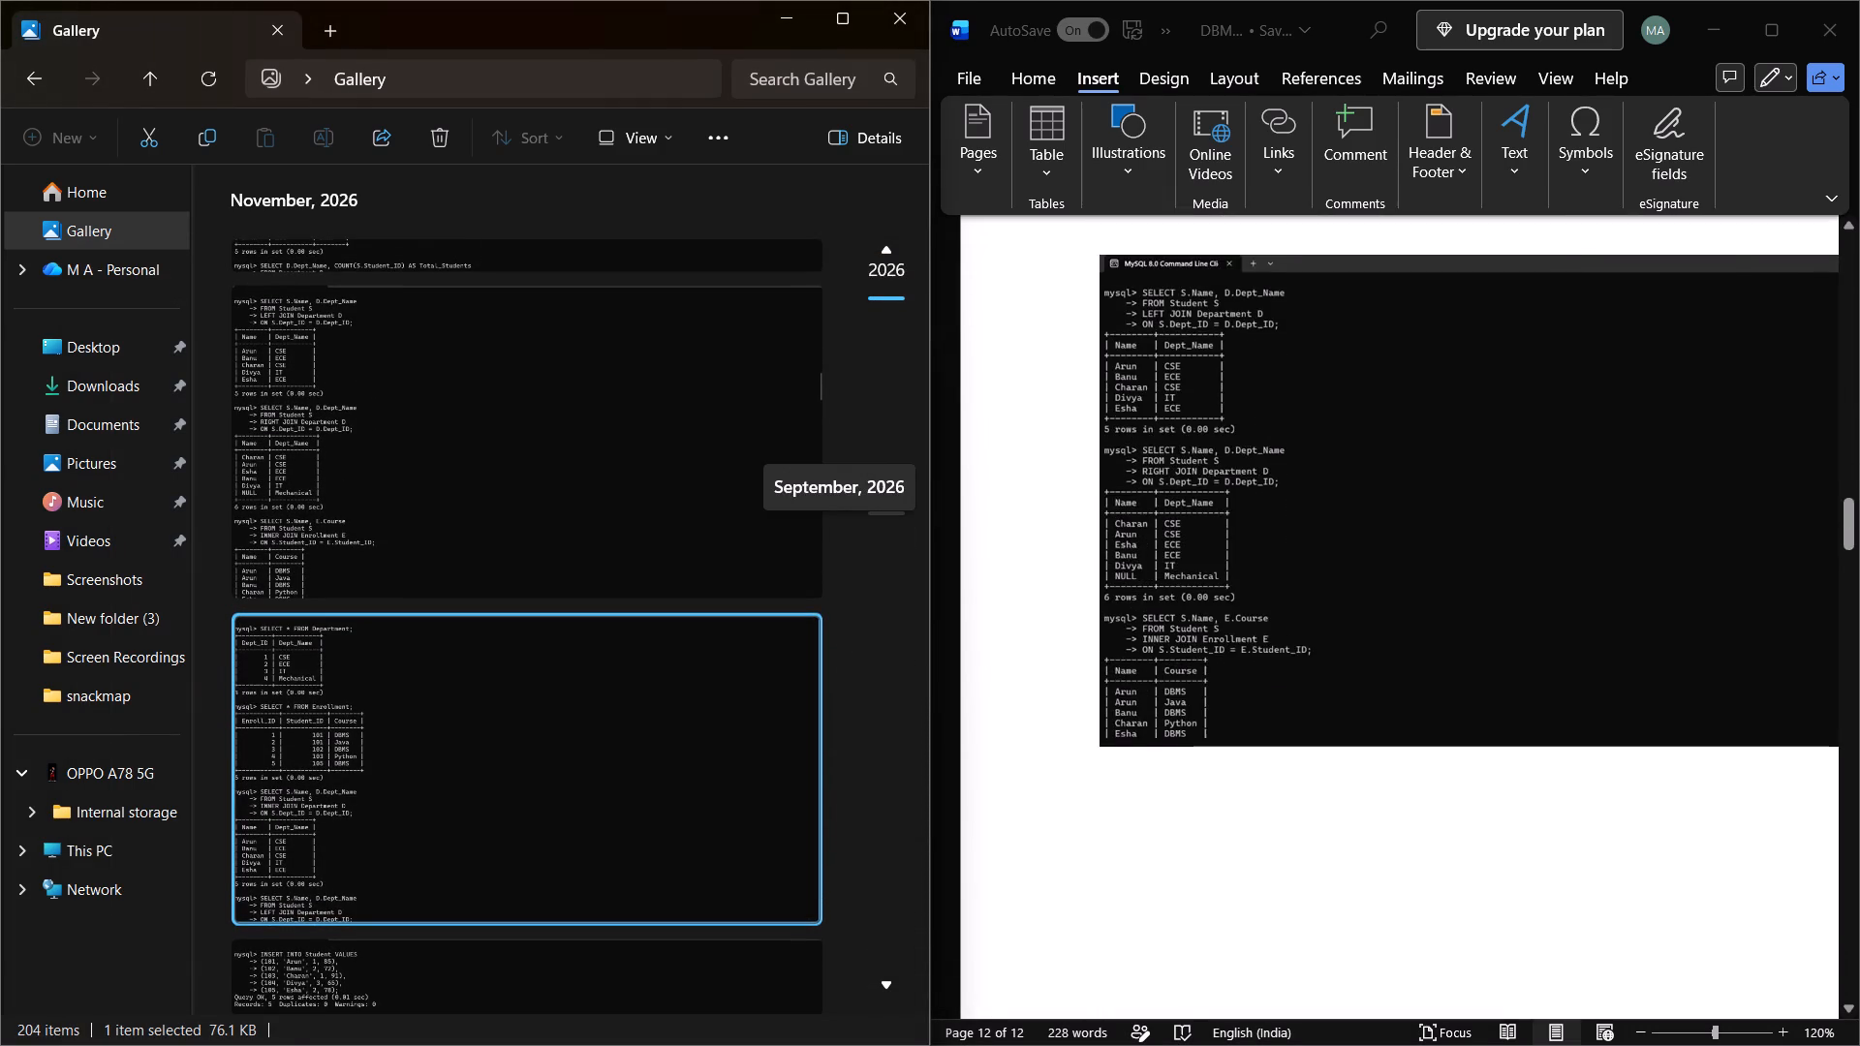
{"action": "scroll", "coordinate": [1225, 575], "scroll_direction": "down", "scroll_amount": 1}
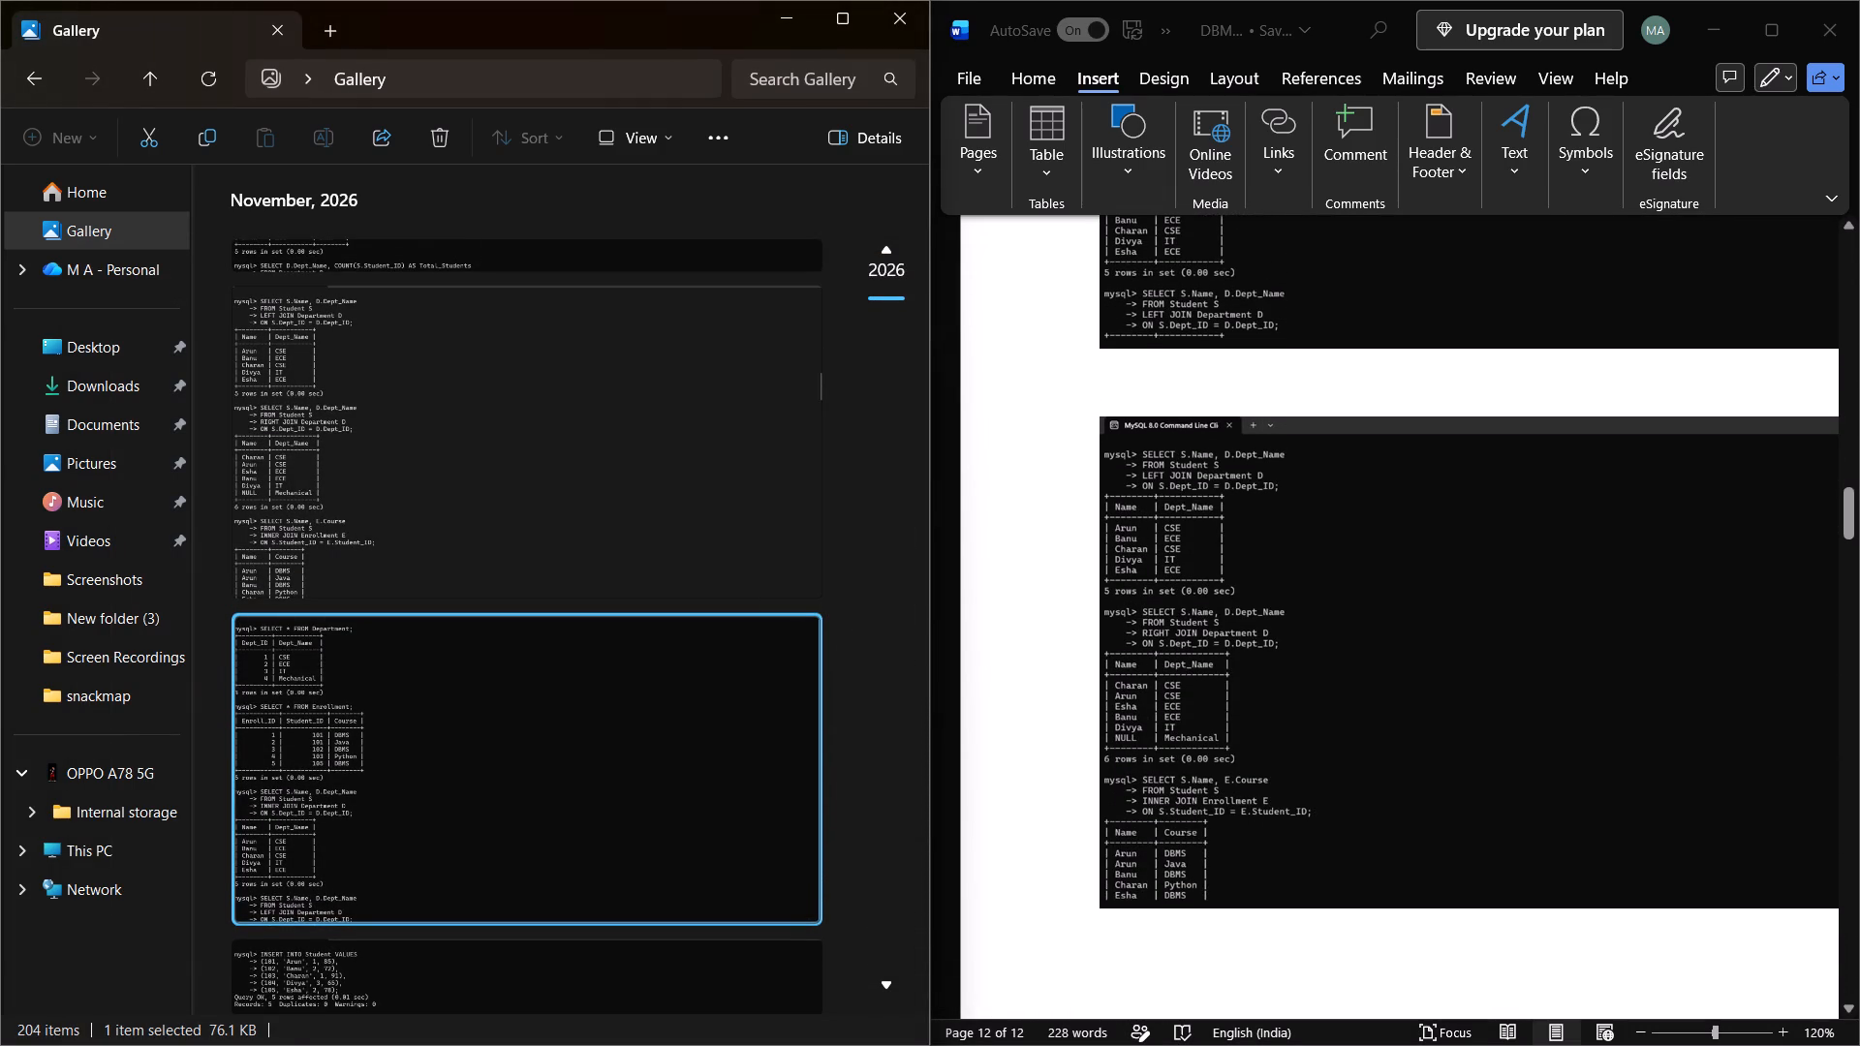
{"action": "double_click", "coordinate": [601, 563]}
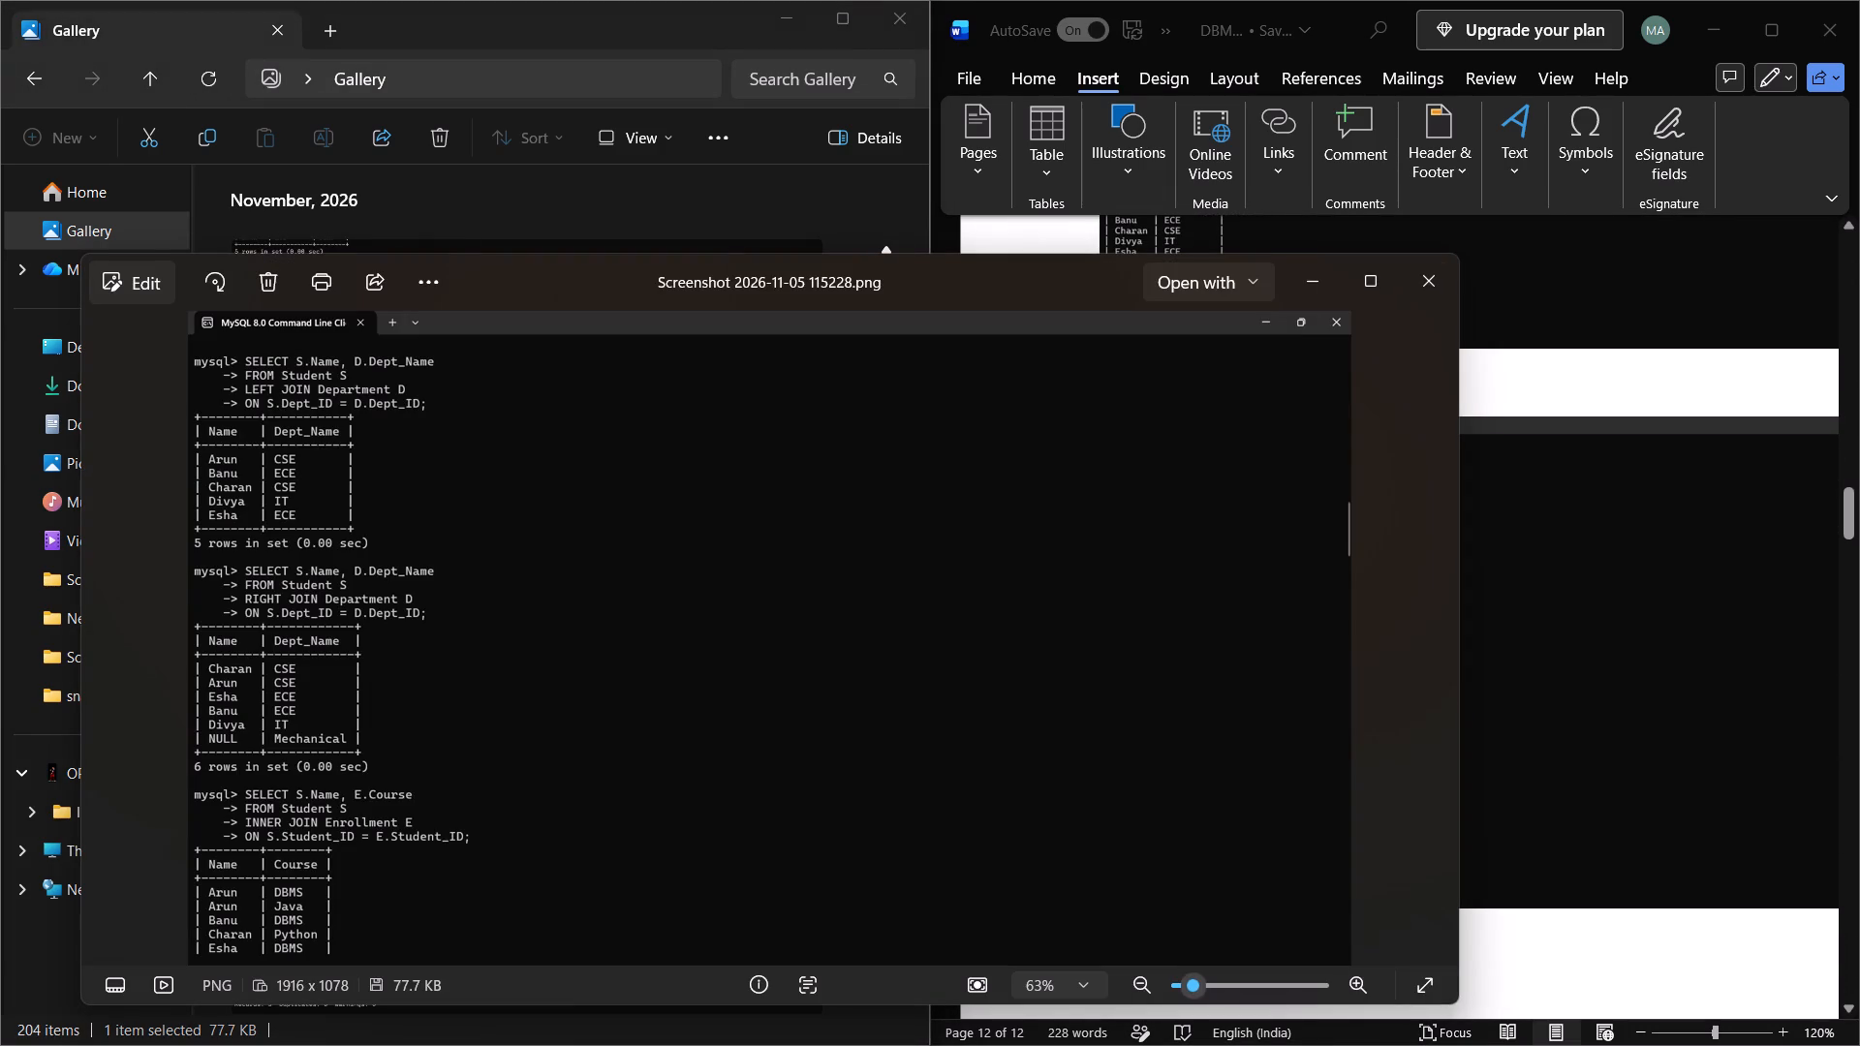
{"action": "left_click", "coordinate": [1427, 300]}
Compare the document image containing the DBMS-enrolment and three-table join queries with Screenshot 2026-11-05 115241.png from the Gallery.
{"action": "scroll", "coordinate": [1280, 637], "scroll_direction": "down", "scroll_amount": 1}
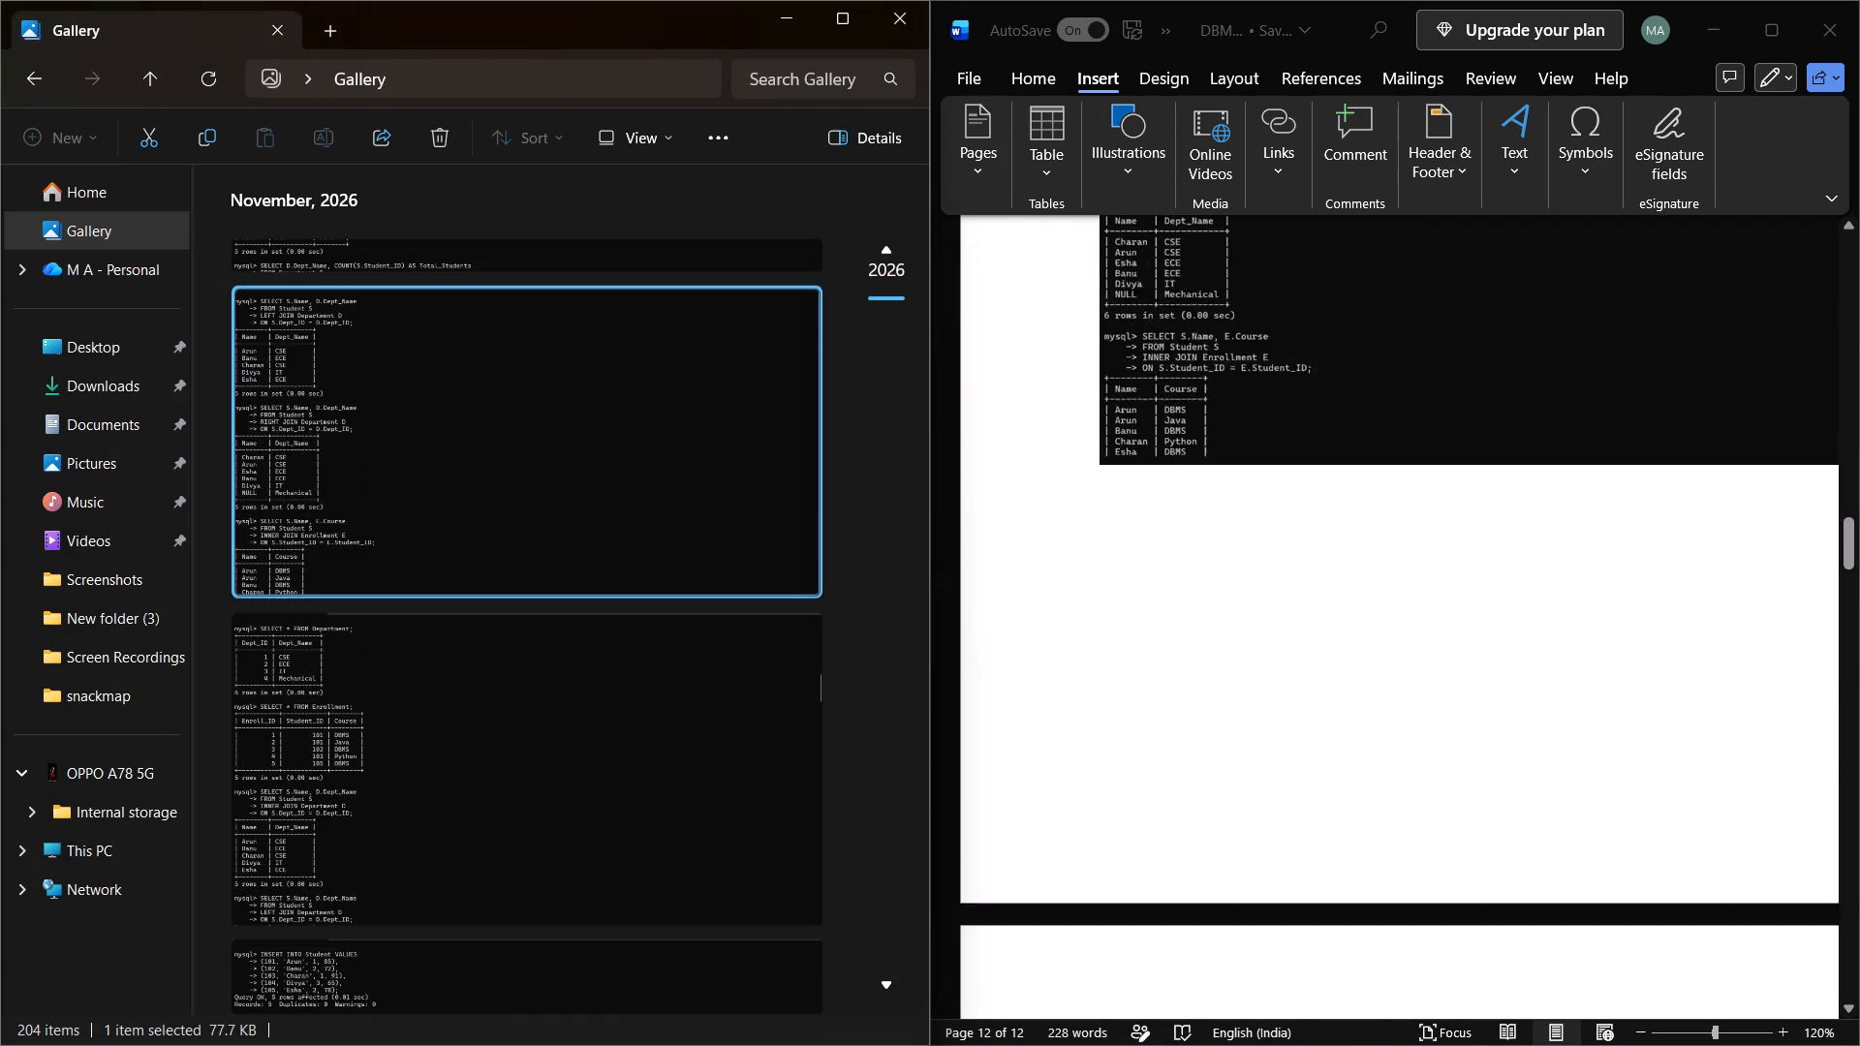
{"action": "scroll", "coordinate": [1280, 637], "scroll_direction": "down", "scroll_amount": 3}
{"action": "scroll", "coordinate": [1280, 637], "scroll_direction": "up", "scroll_amount": 1}
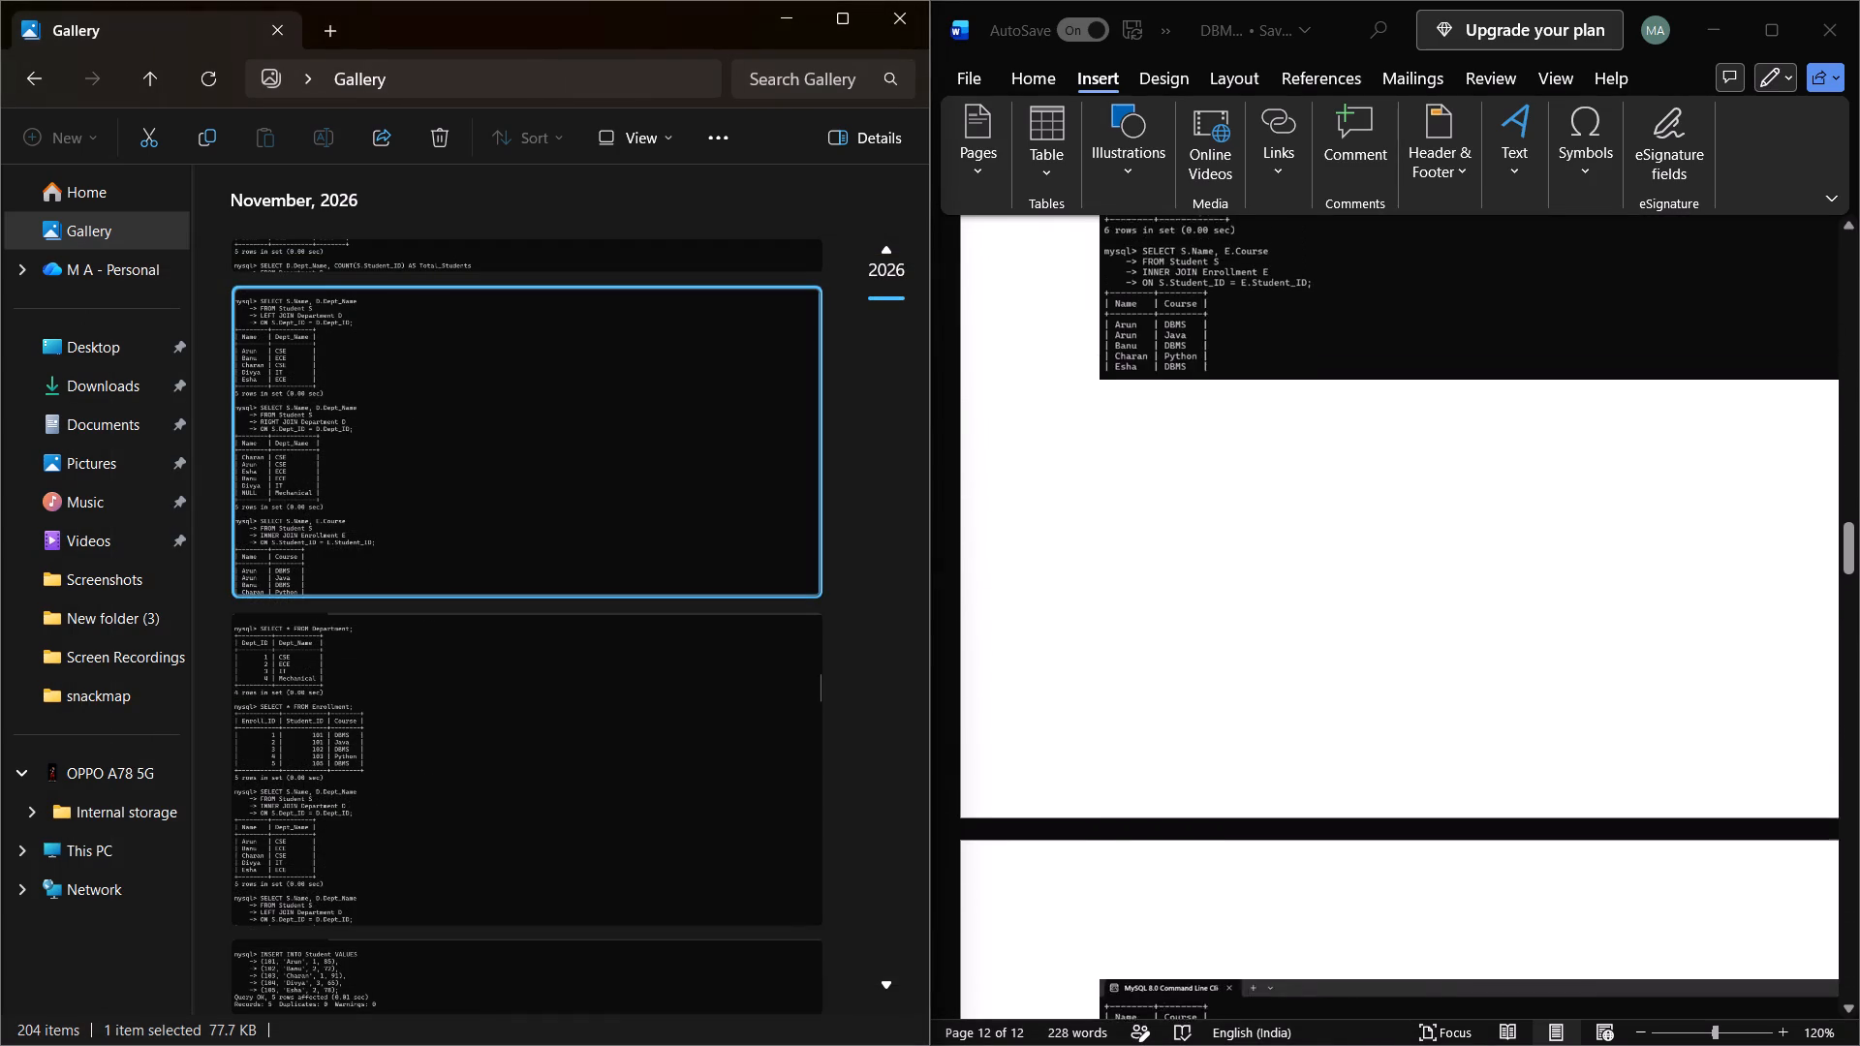
{"action": "scroll", "coordinate": [1280, 637], "scroll_direction": "up", "scroll_amount": 1}
{"action": "scroll", "coordinate": [719, 698], "scroll_direction": "up", "scroll_amount": 1}
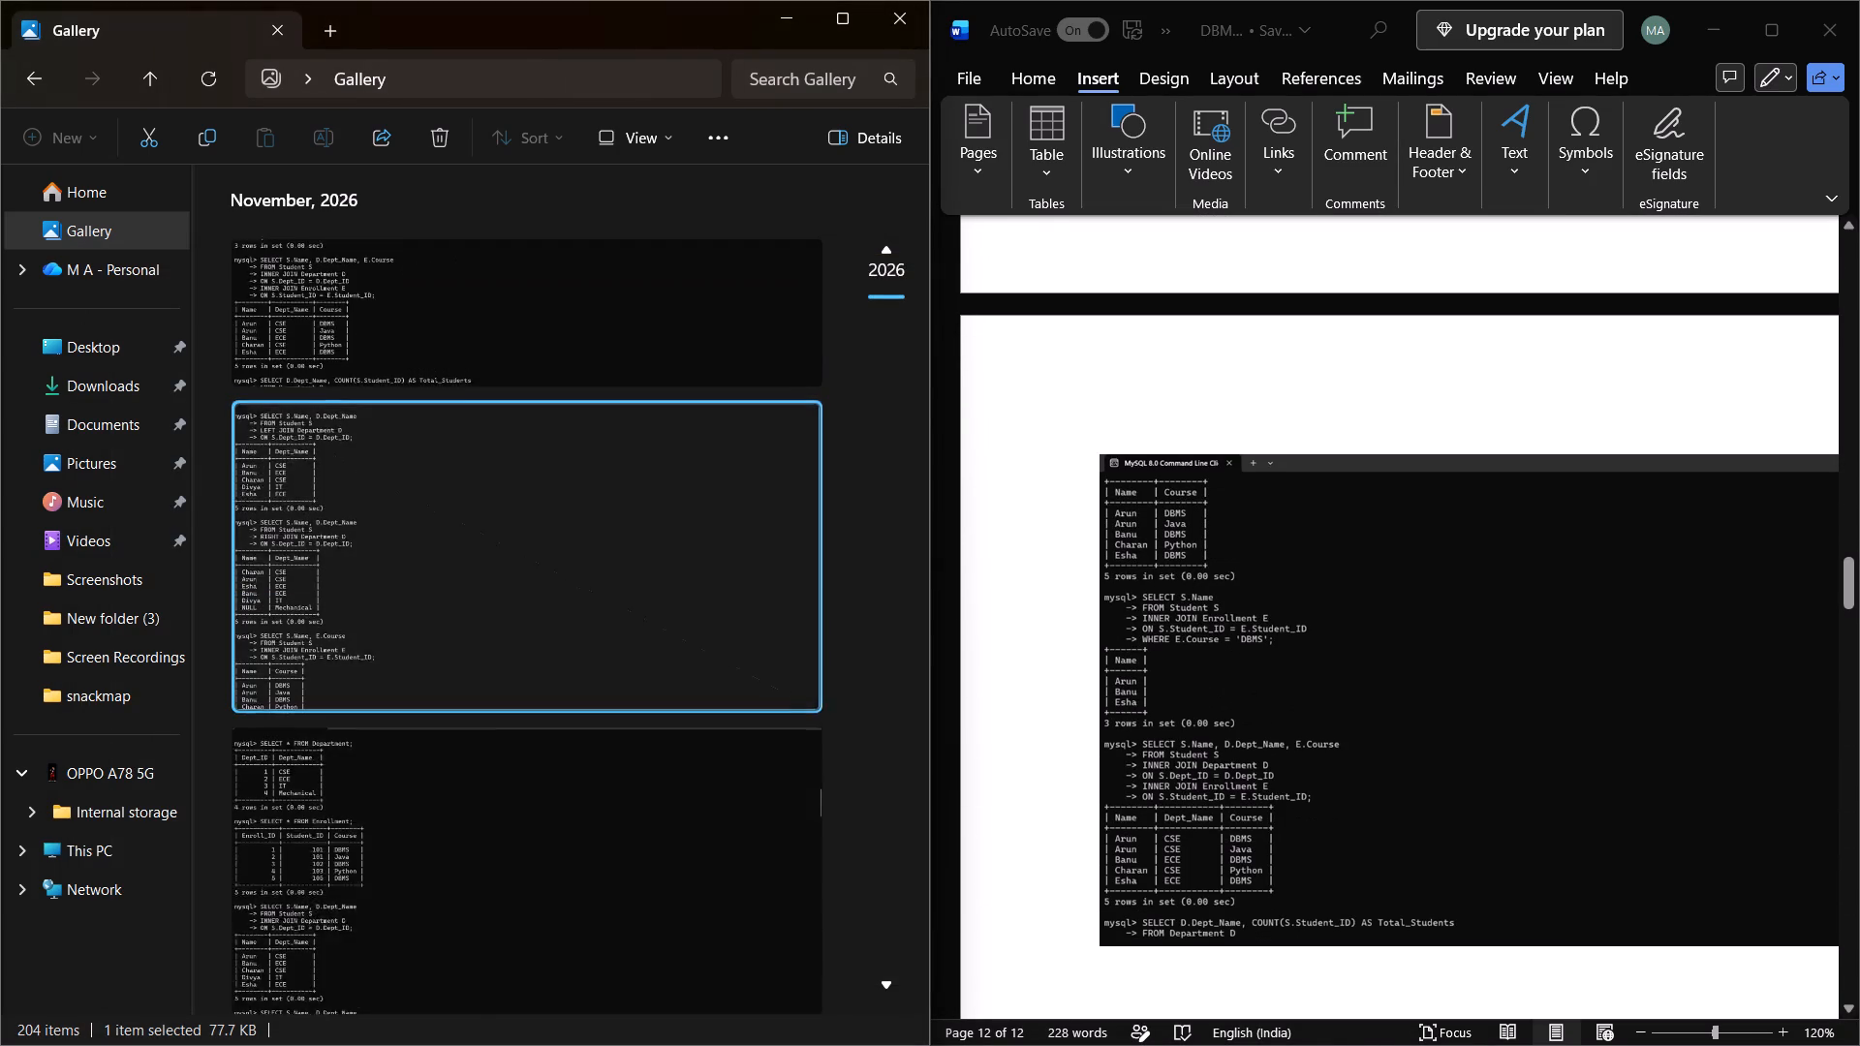
{"action": "scroll", "coordinate": [719, 698], "scroll_direction": "up", "scroll_amount": 1}
{"action": "double_click", "coordinate": [565, 355]}
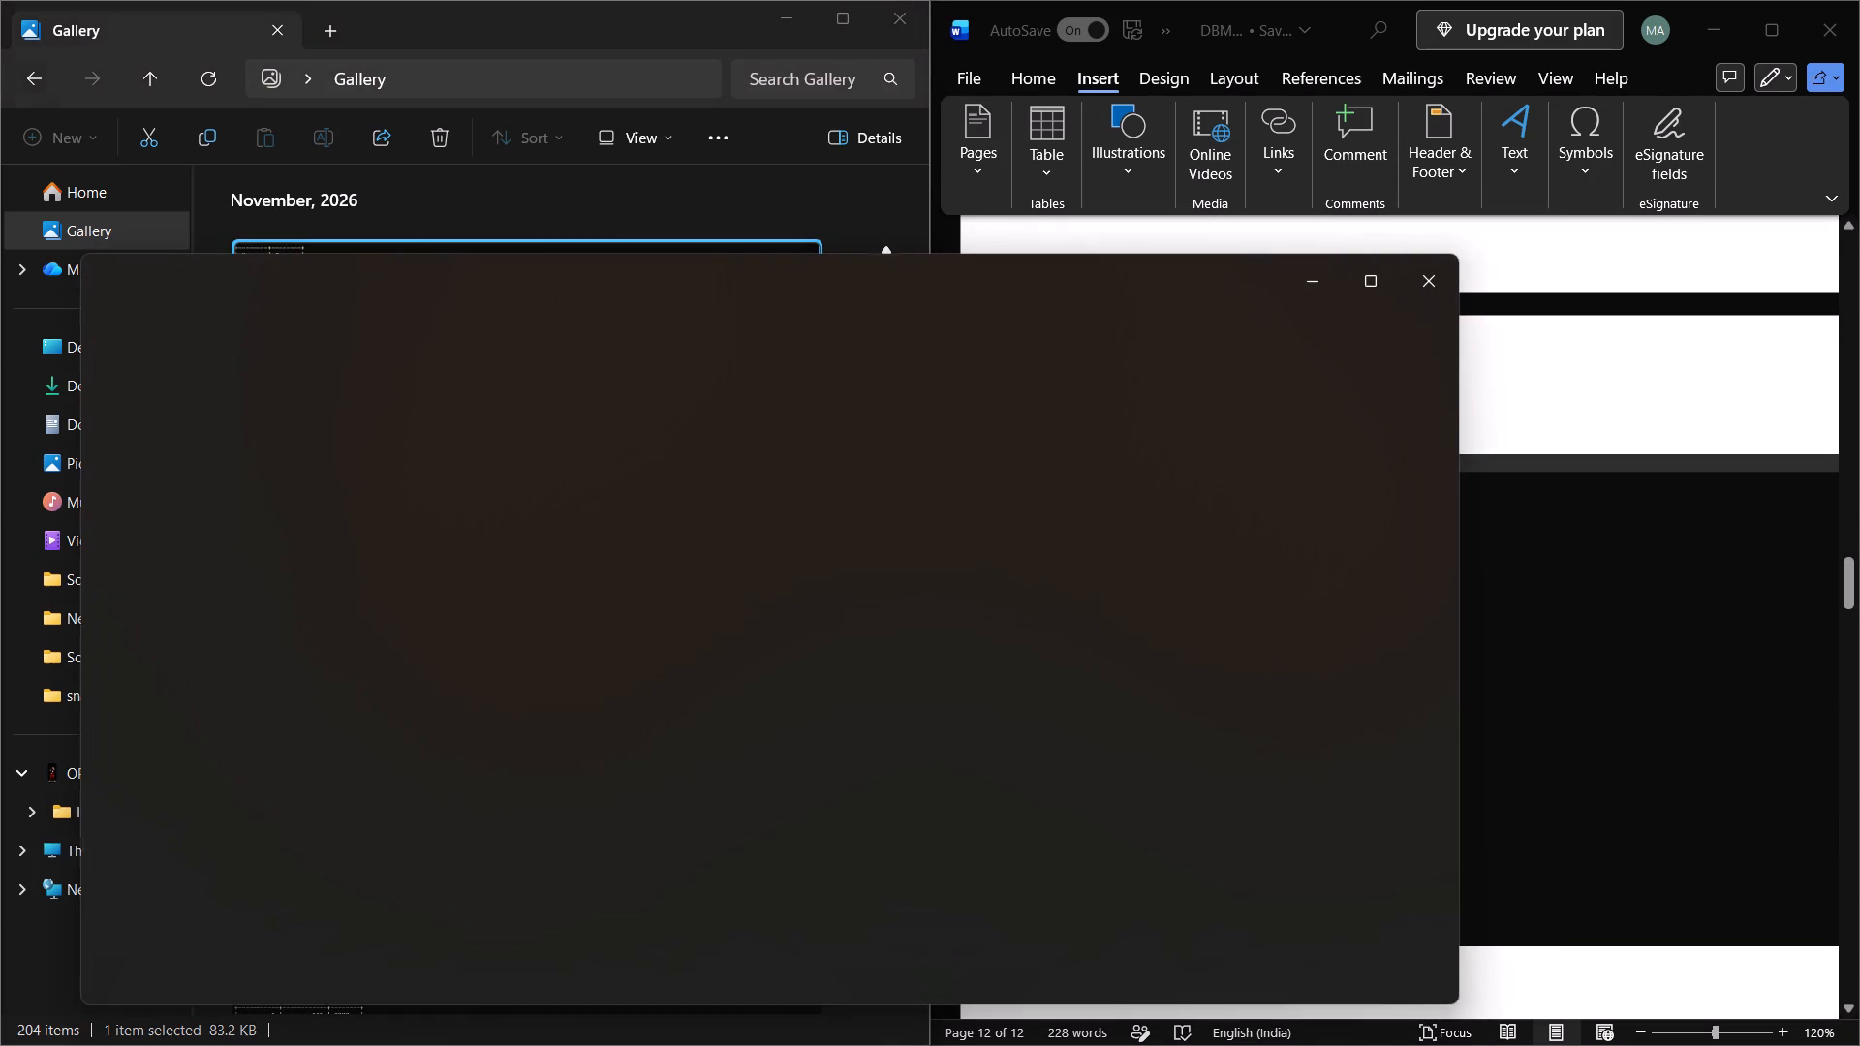
{"action": "left_click", "coordinate": [1420, 284]}
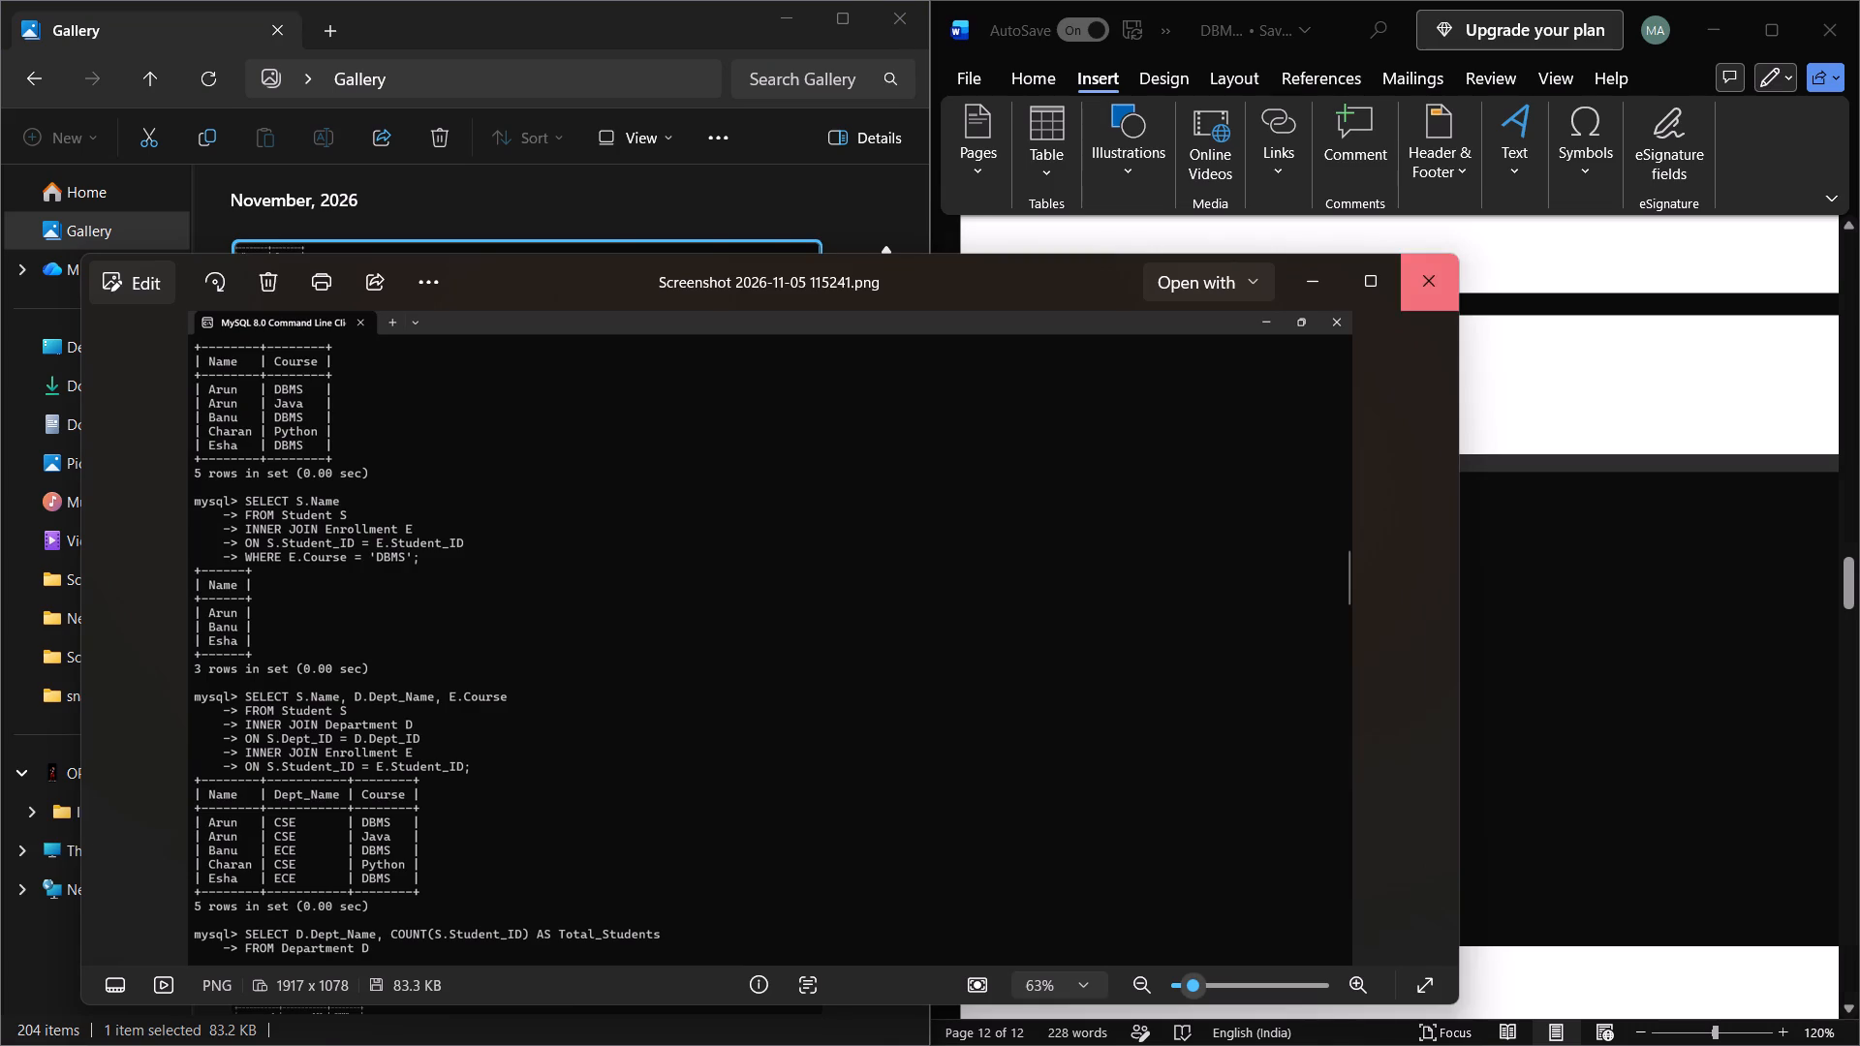
Compare the document image of the department student counts and same-department pairs with Screenshot 2026-11-05 115253.png.
{"action": "scroll", "coordinate": [1276, 524], "scroll_direction": "down", "scroll_amount": 2}
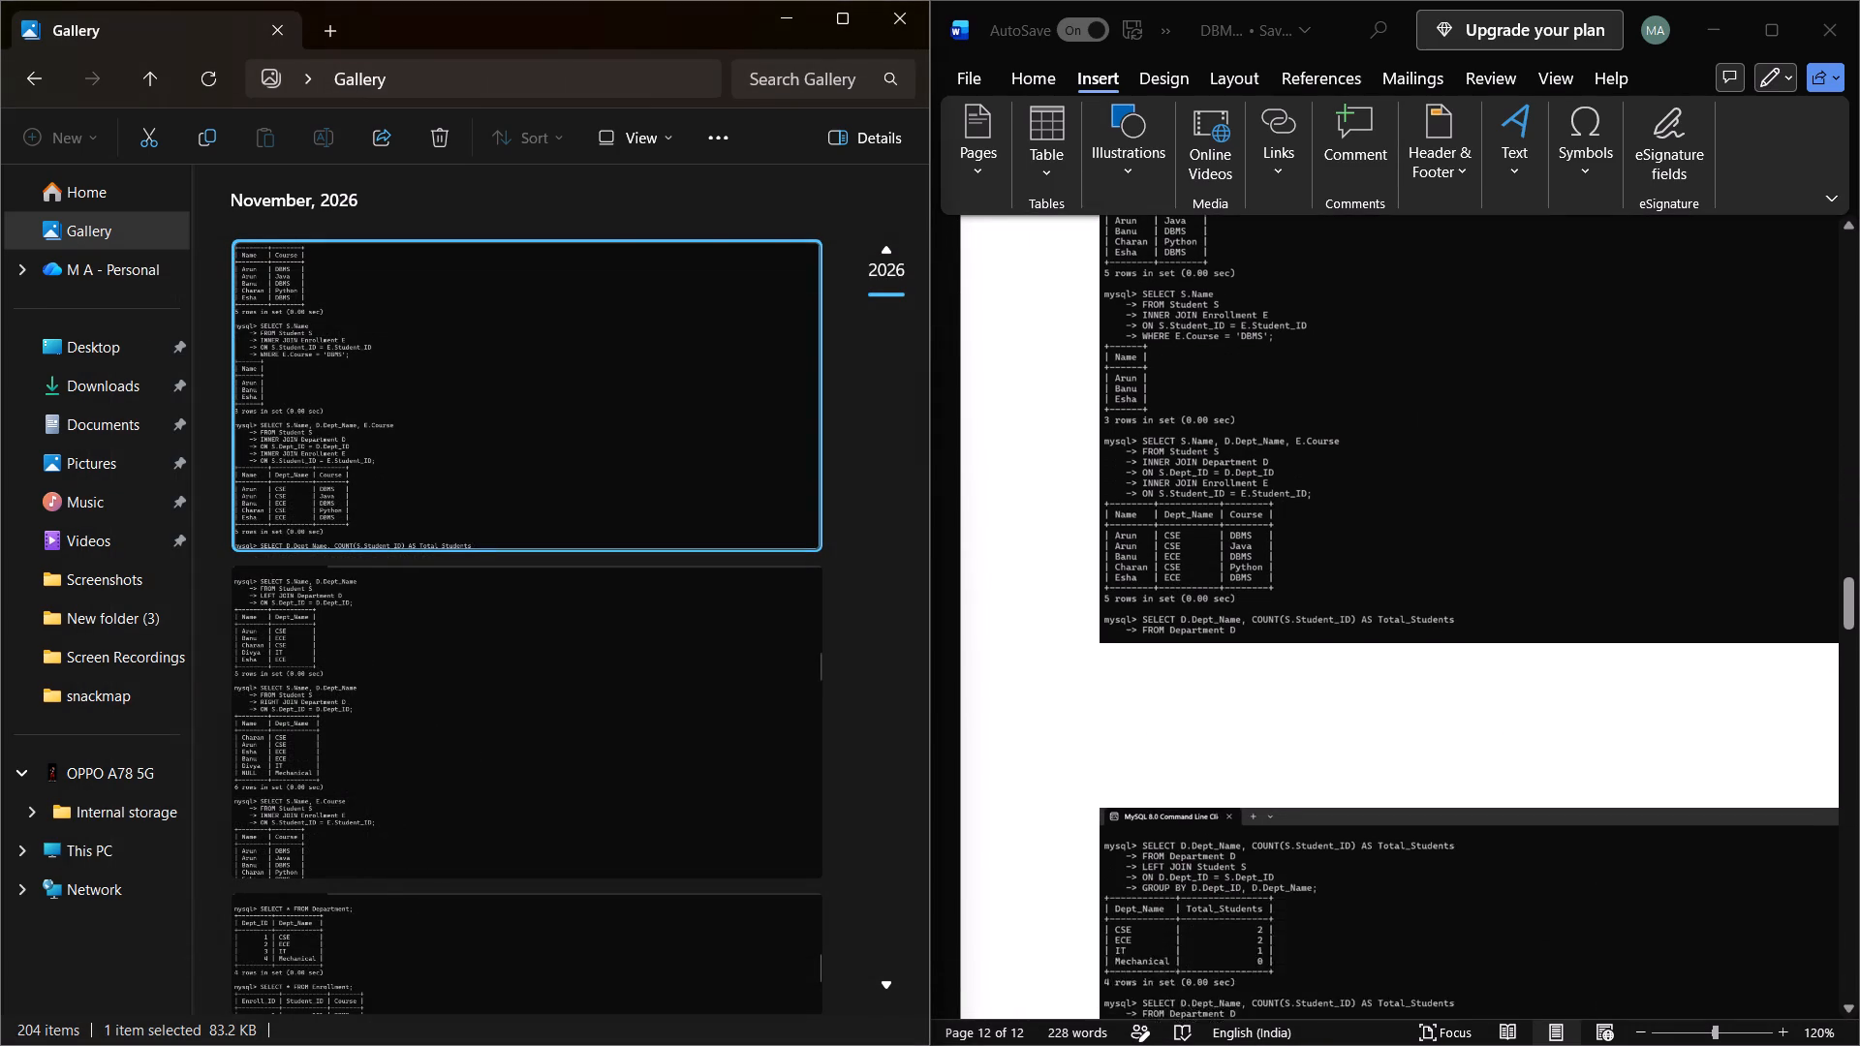
{"action": "scroll", "coordinate": [1276, 524], "scroll_direction": "down", "scroll_amount": 2}
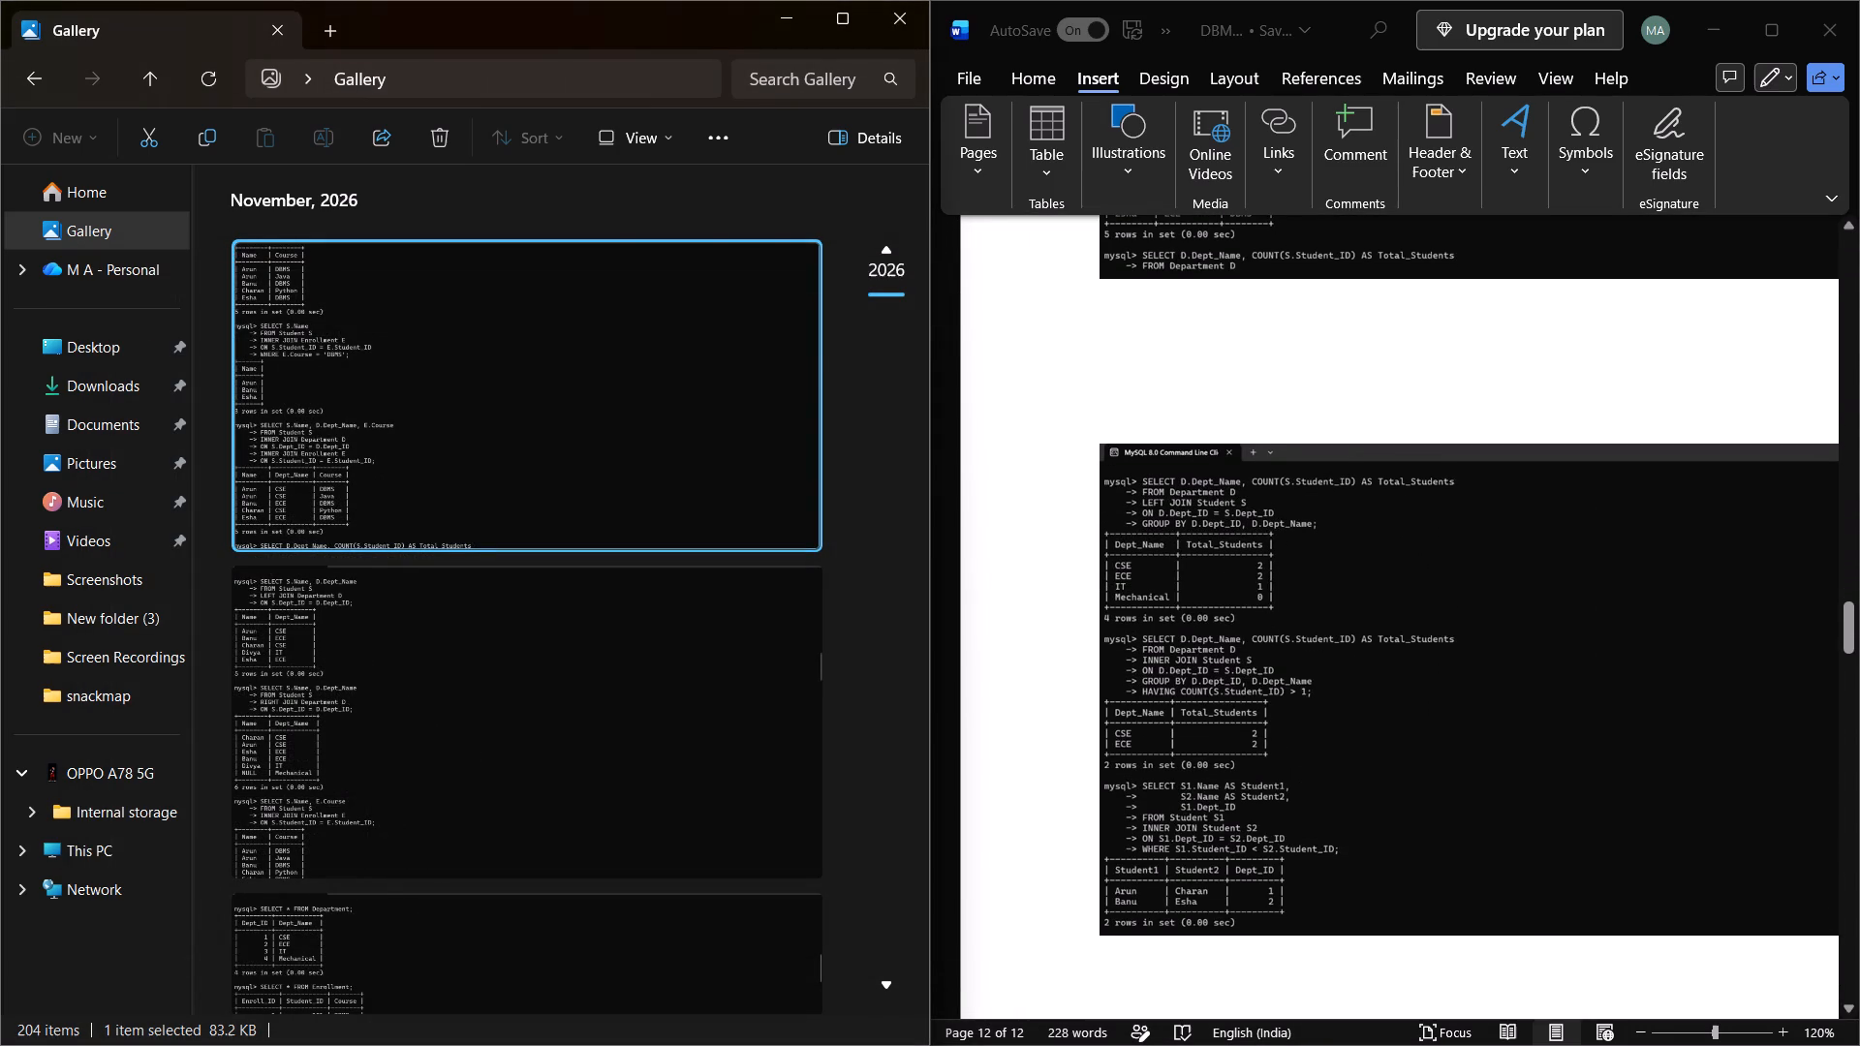
{"action": "scroll", "coordinate": [494, 784], "scroll_direction": "up", "scroll_amount": 3}
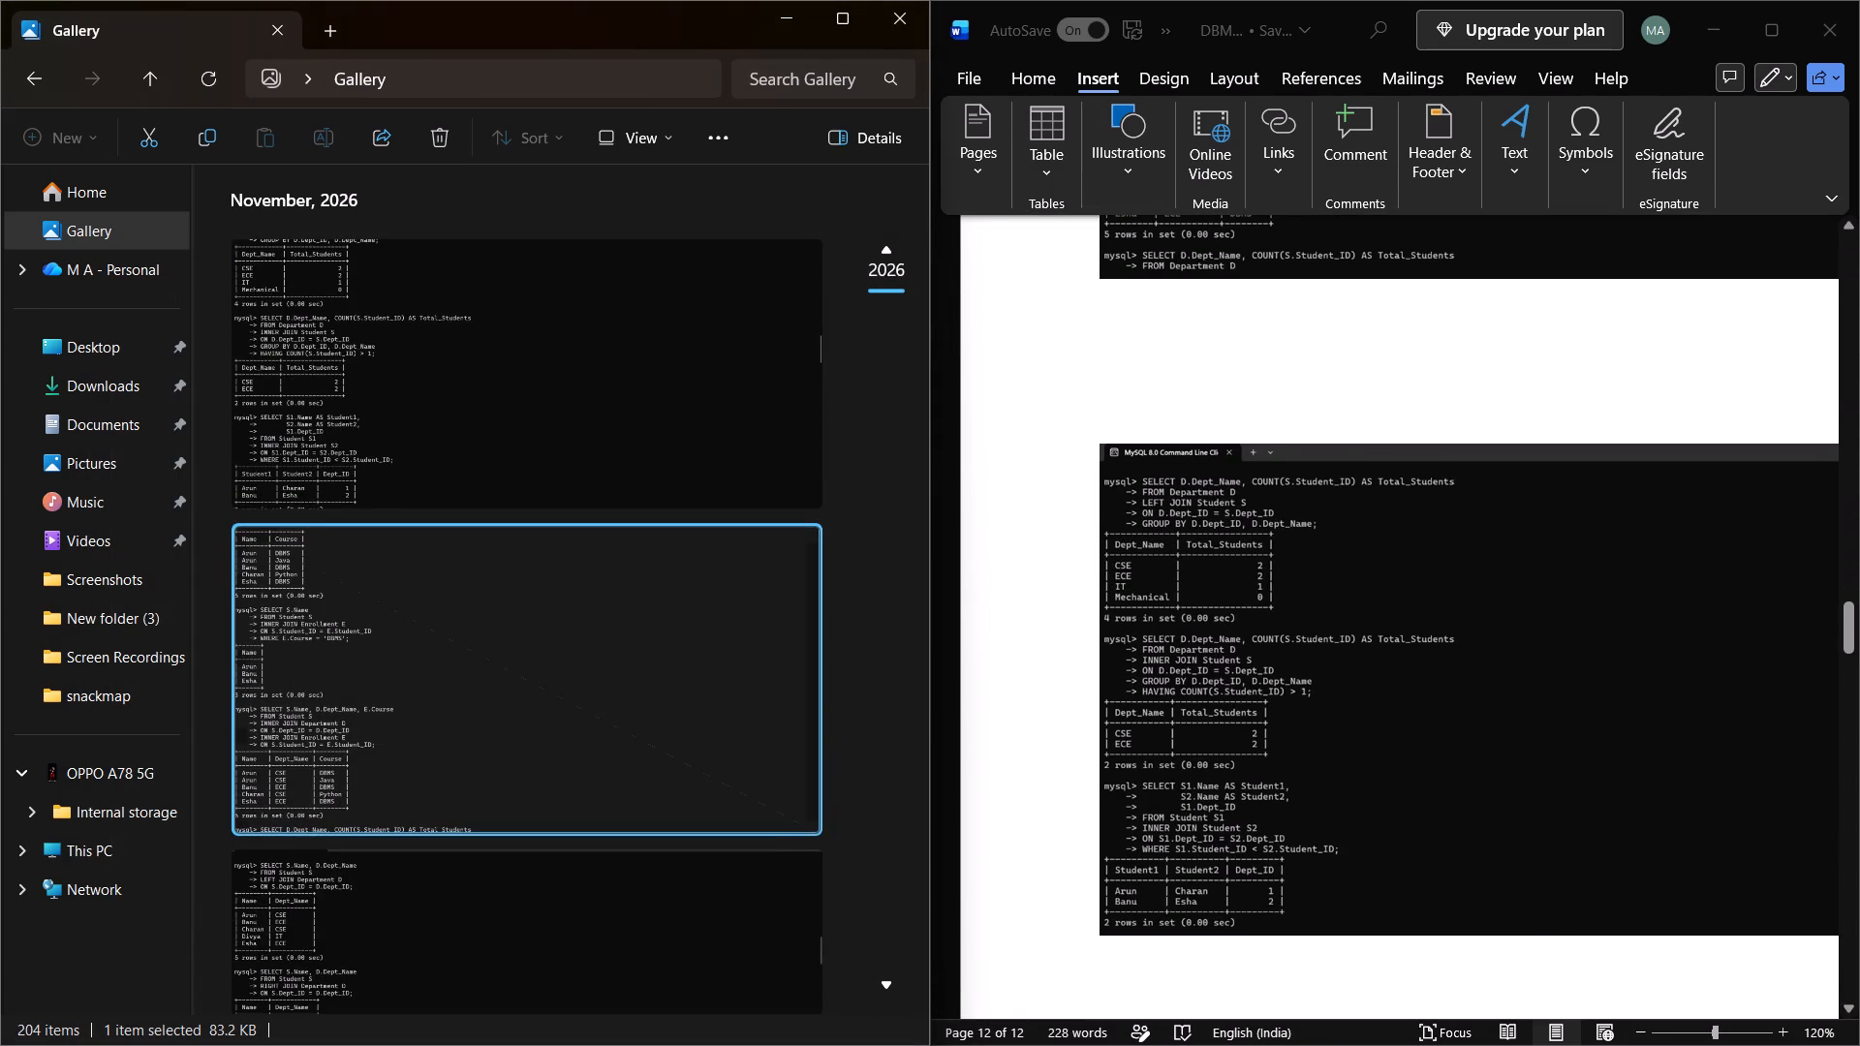
{"action": "double_click", "coordinate": [504, 460]}
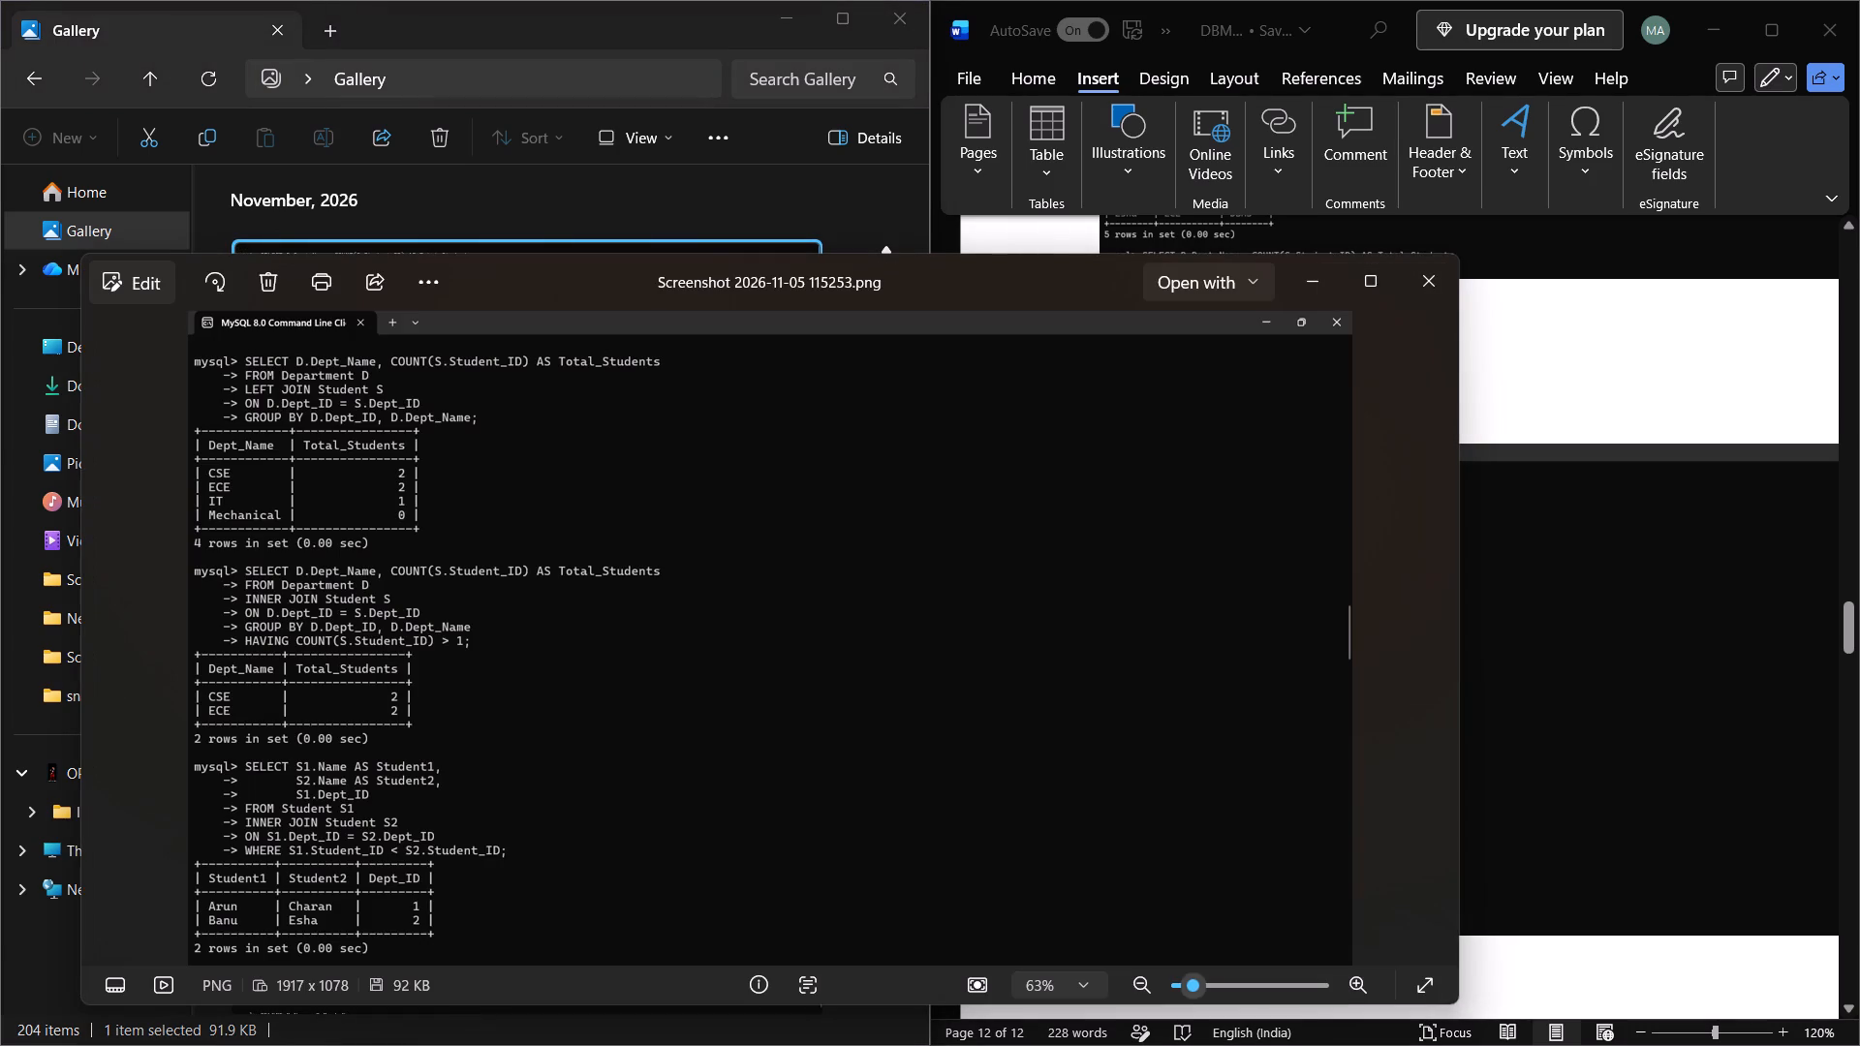
{"action": "scroll", "coordinate": [703, 642], "scroll_direction": "down", "scroll_amount": 1}
{"action": "left_click", "coordinate": [1433, 286]}
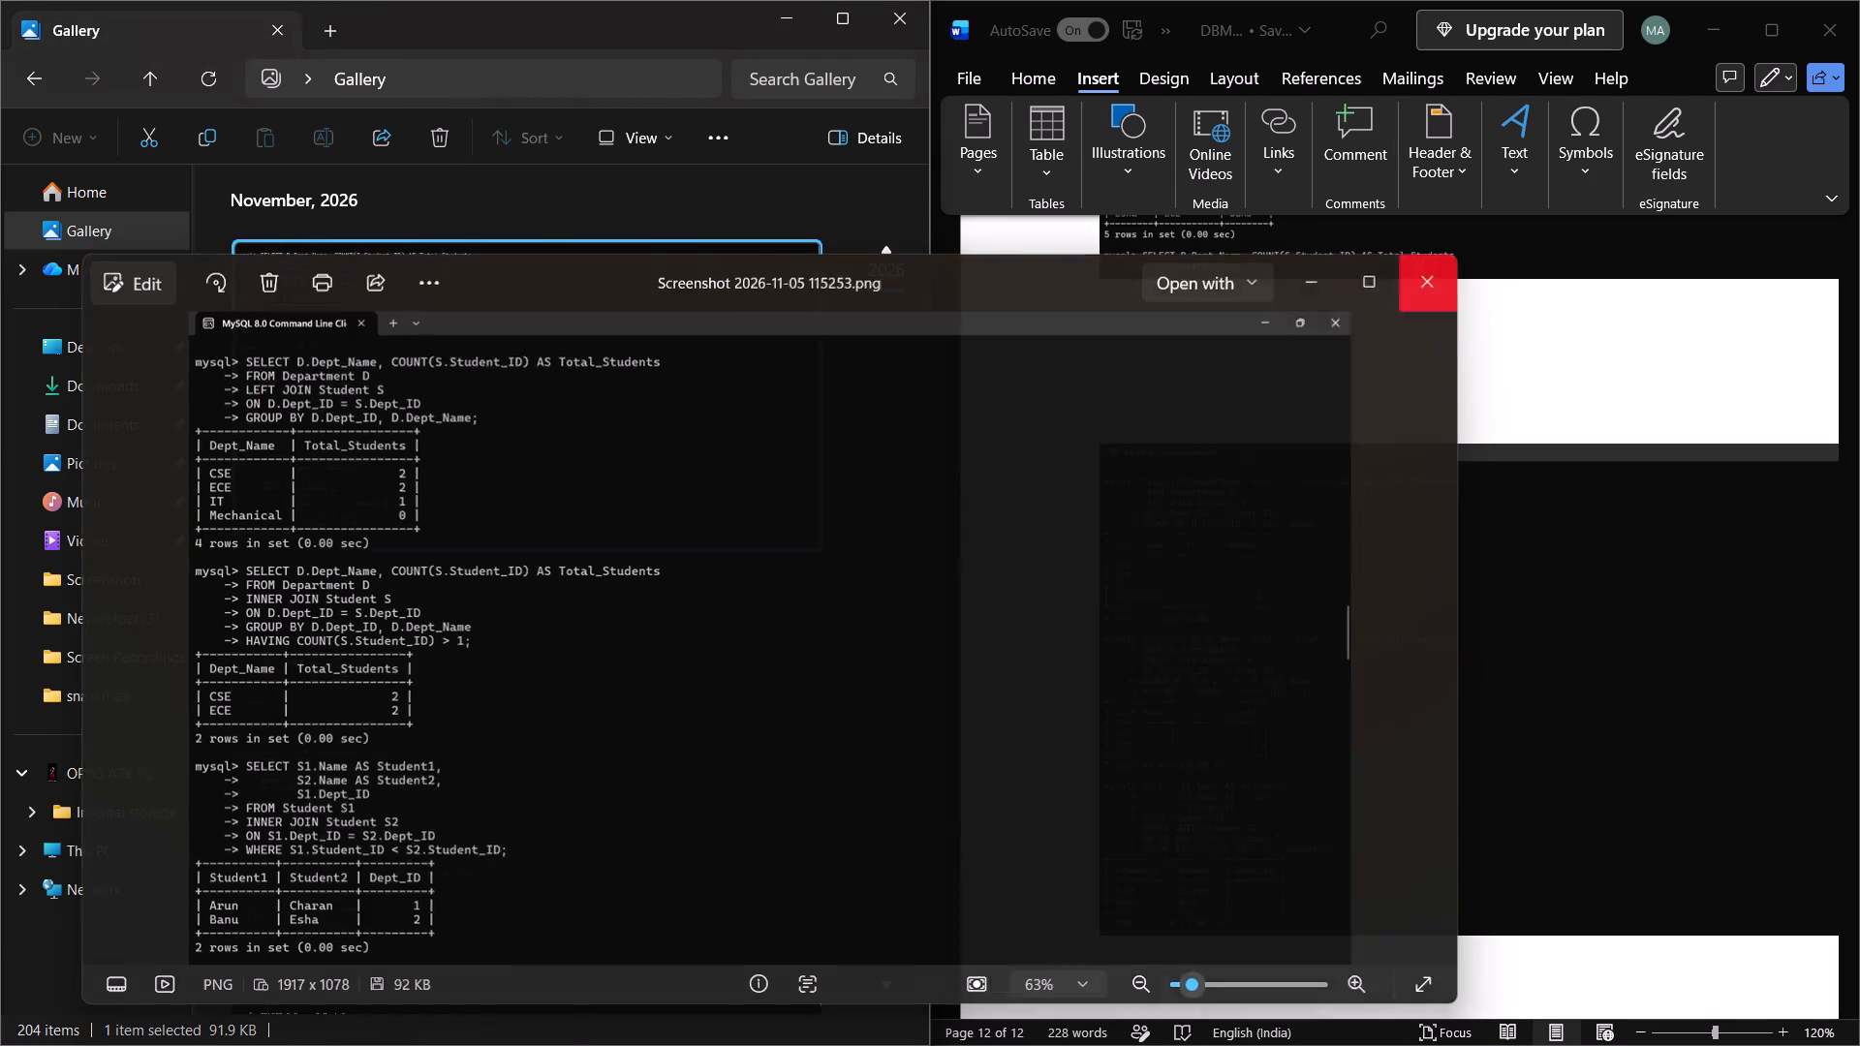
Check the image on the following page, a second department-count output, against Screenshot 2026-11-05 115309.png from the Gallery.
{"action": "scroll", "coordinate": [1265, 580], "scroll_direction": "down", "scroll_amount": 4}
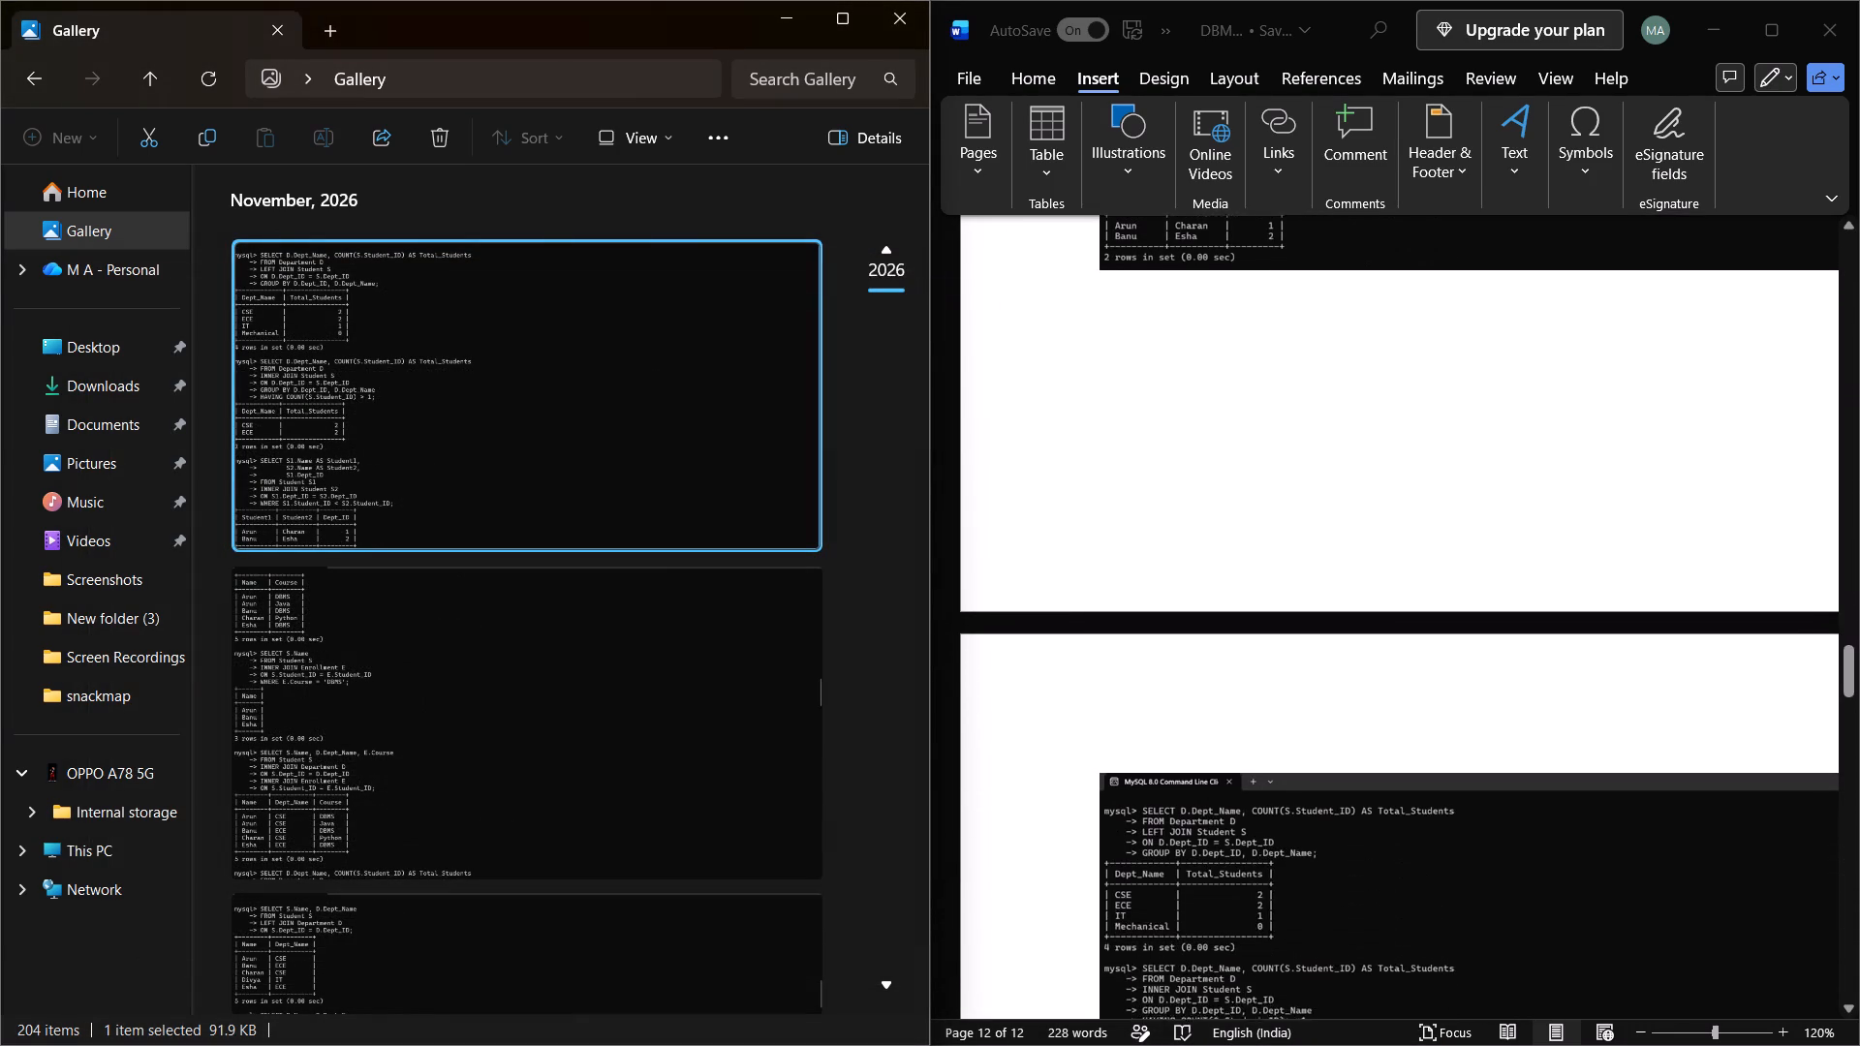
{"action": "scroll", "coordinate": [1265, 580], "scroll_direction": "down", "scroll_amount": 2}
{"action": "scroll", "coordinate": [1265, 580], "scroll_direction": "up", "scroll_amount": 1}
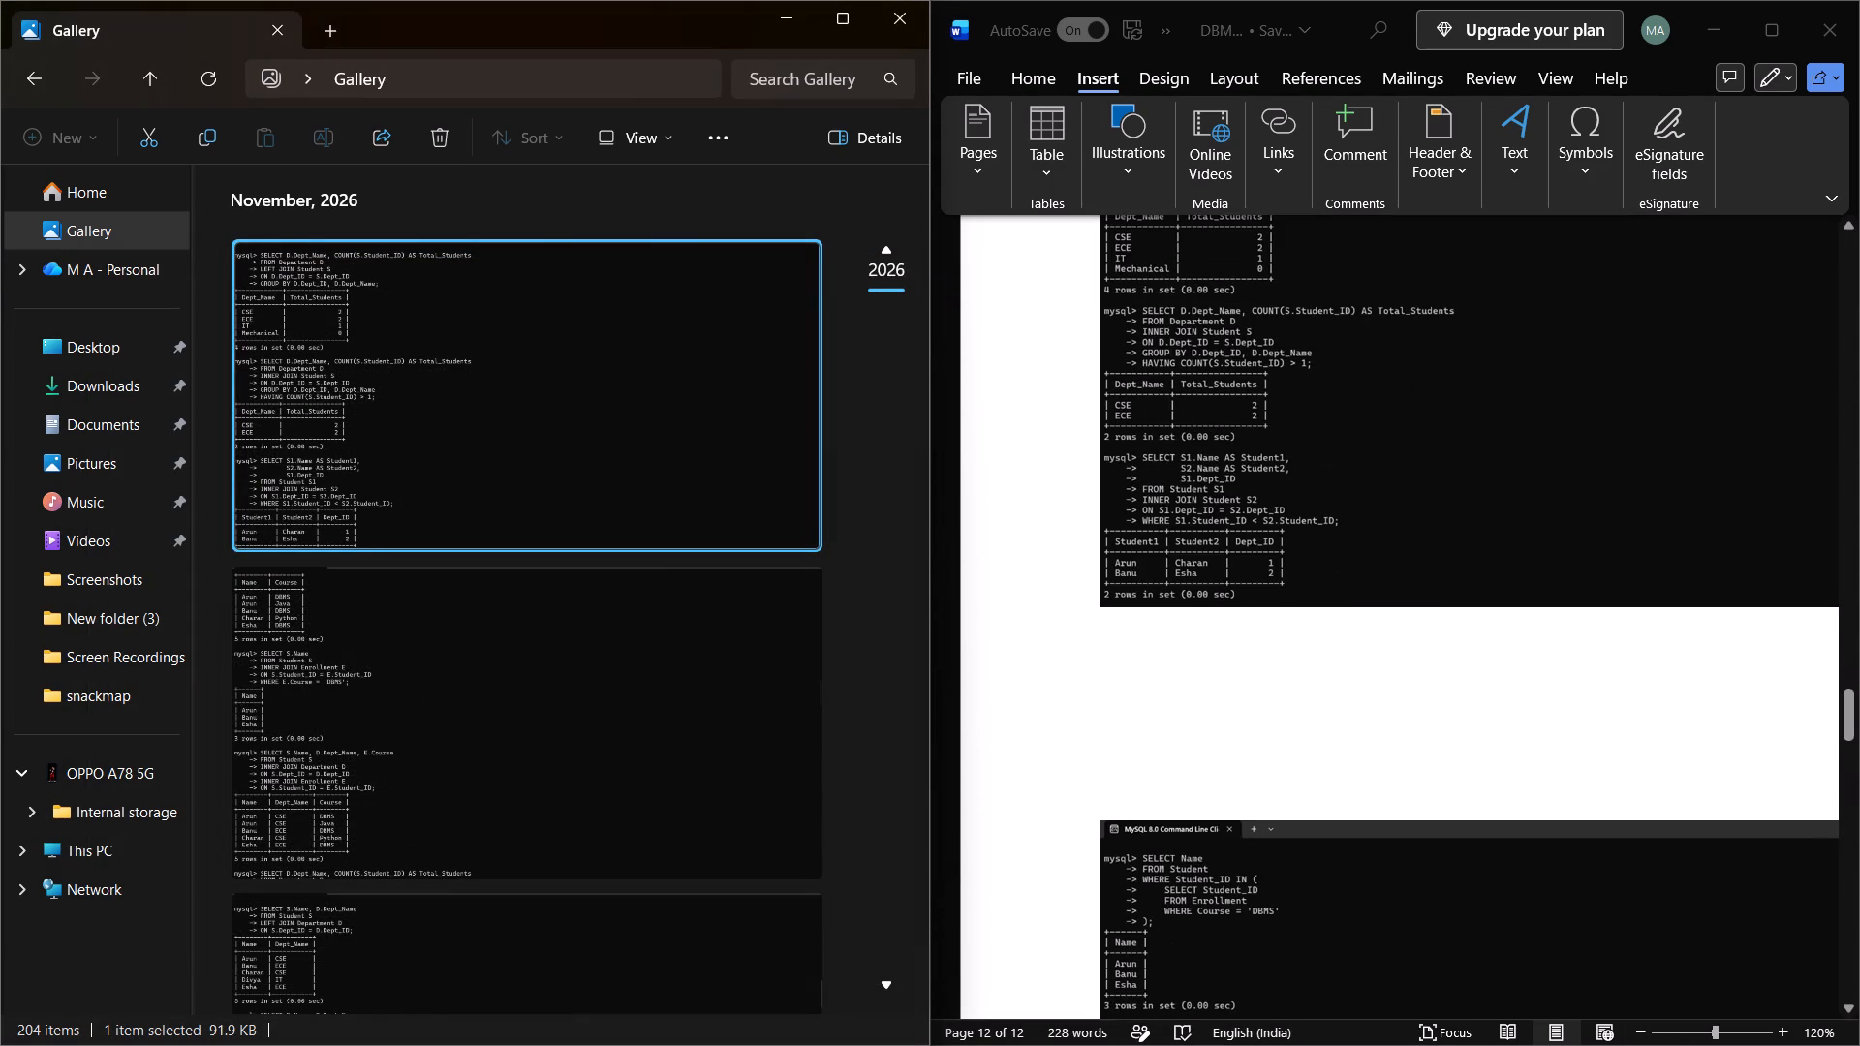
{"action": "scroll", "coordinate": [1265, 580], "scroll_direction": "up", "scroll_amount": 1}
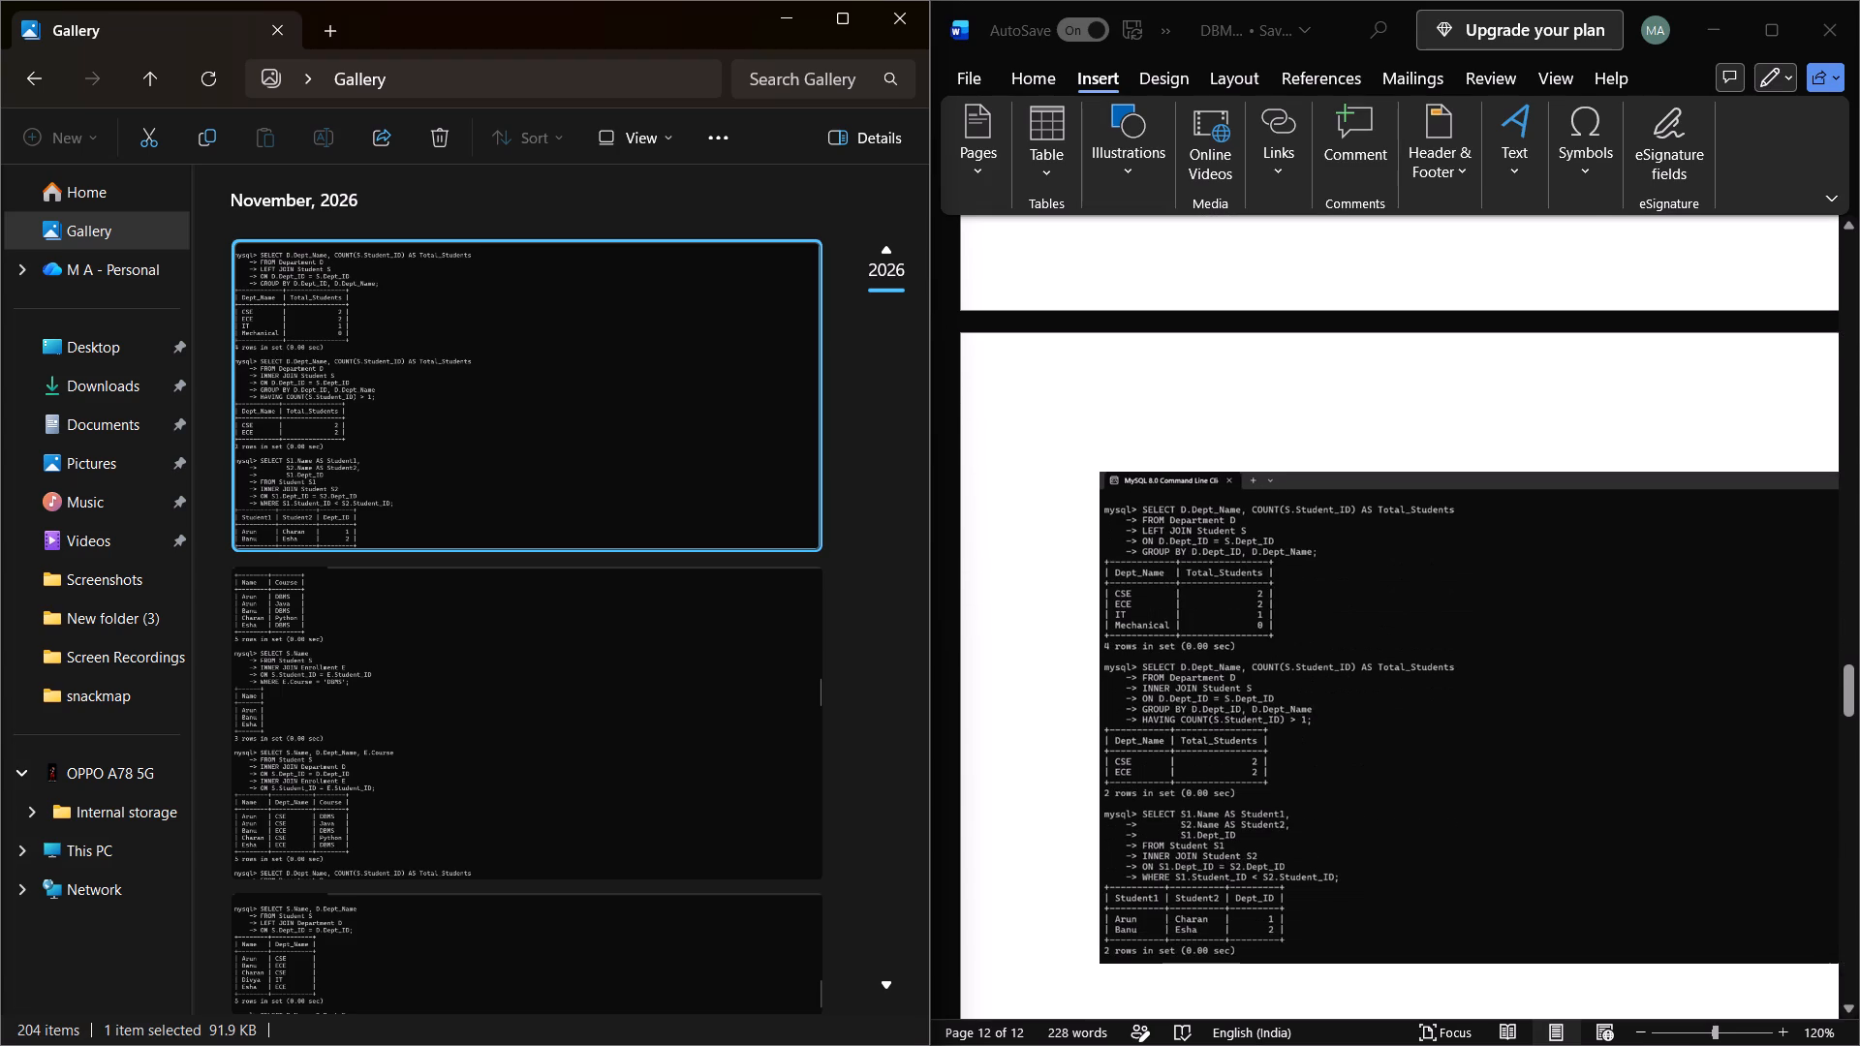
{"action": "scroll", "coordinate": [1265, 580], "scroll_direction": "up", "scroll_amount": 1}
{"action": "scroll", "coordinate": [644, 599], "scroll_direction": "up", "scroll_amount": 1}
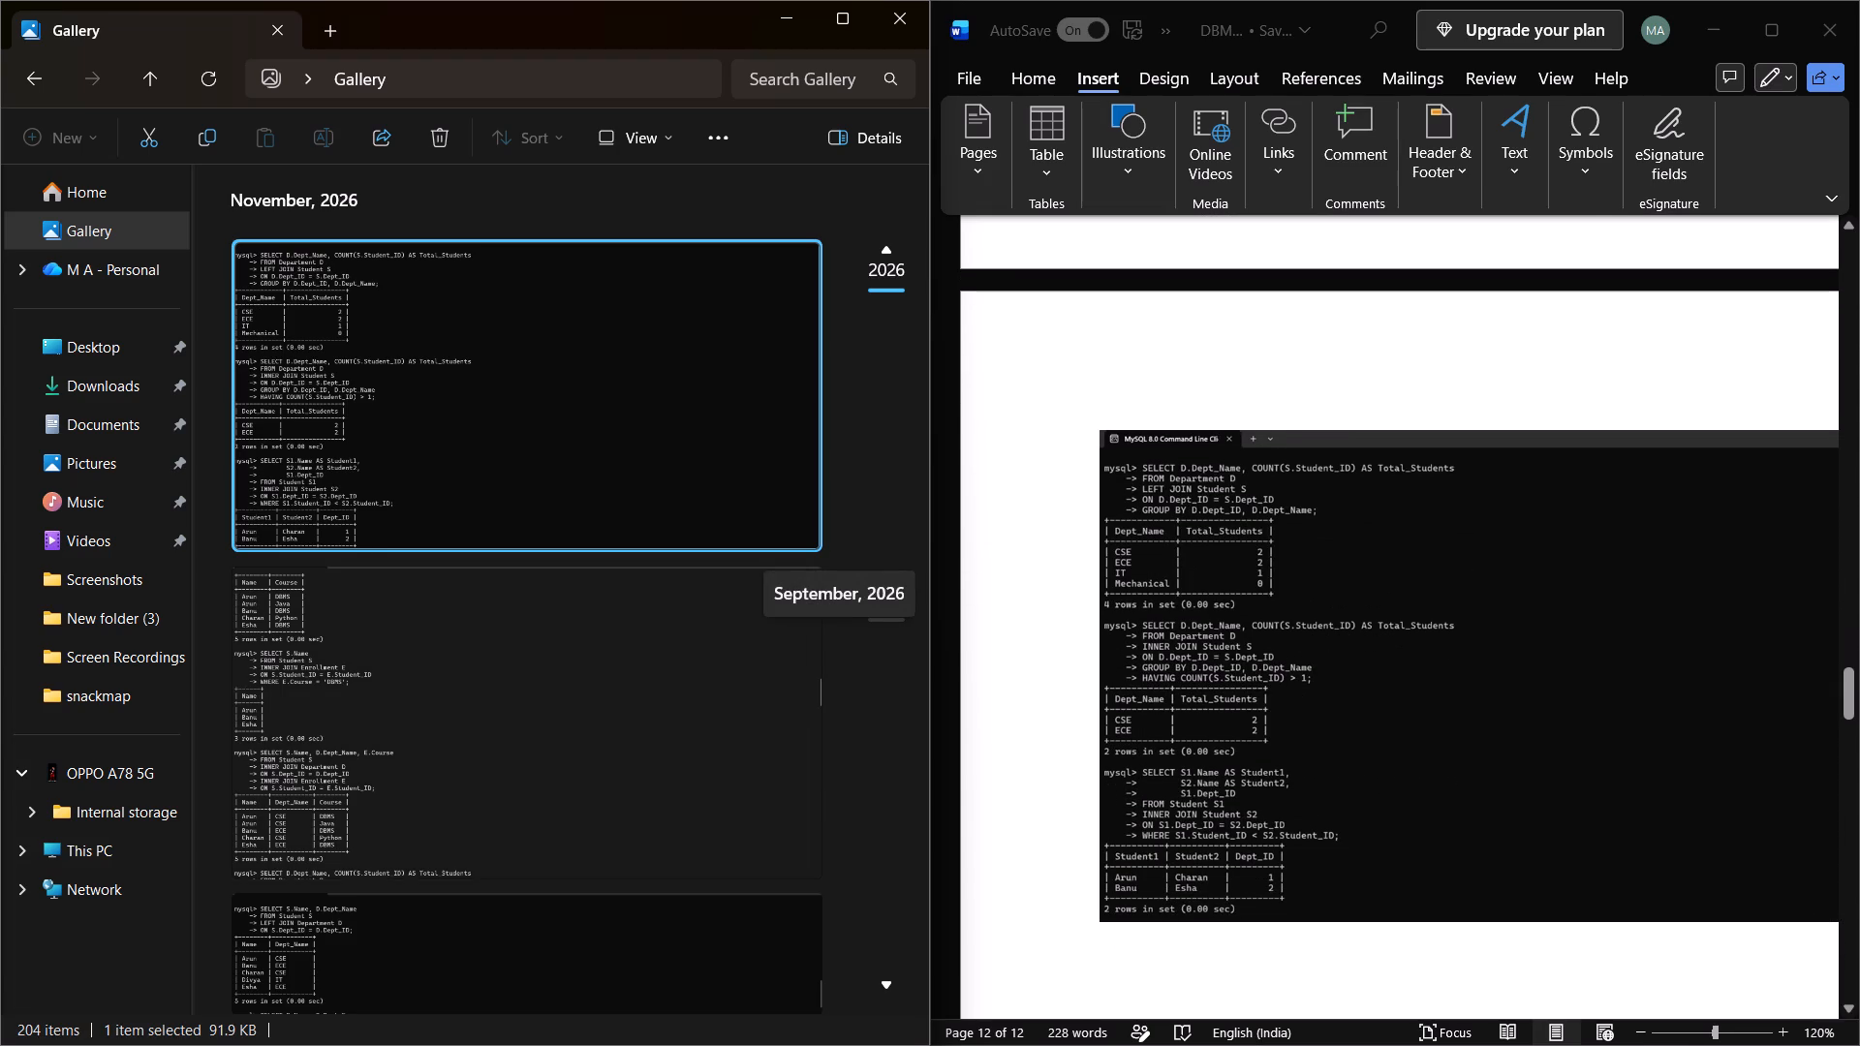
{"action": "scroll", "coordinate": [644, 599], "scroll_direction": "up", "scroll_amount": 3}
{"action": "double_click", "coordinate": [462, 453]}
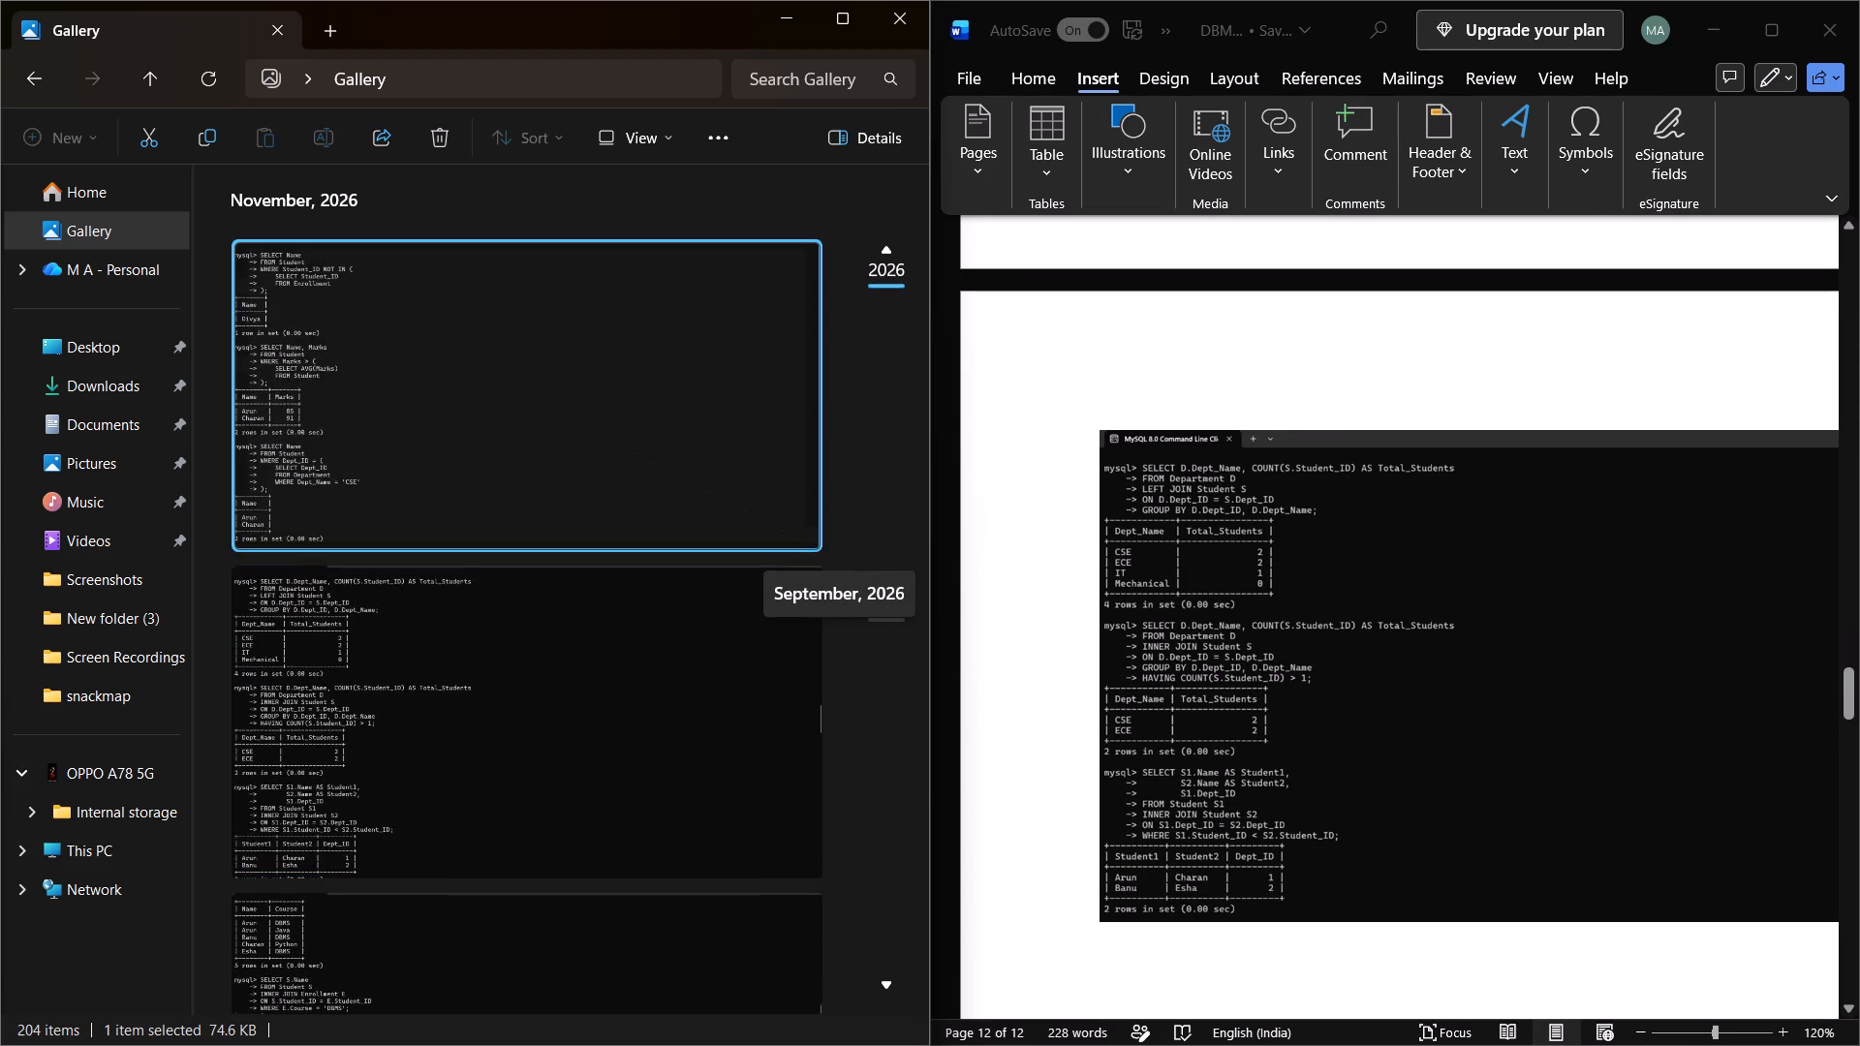
{"action": "scroll", "coordinate": [565, 617], "scroll_direction": "down", "scroll_amount": 1}
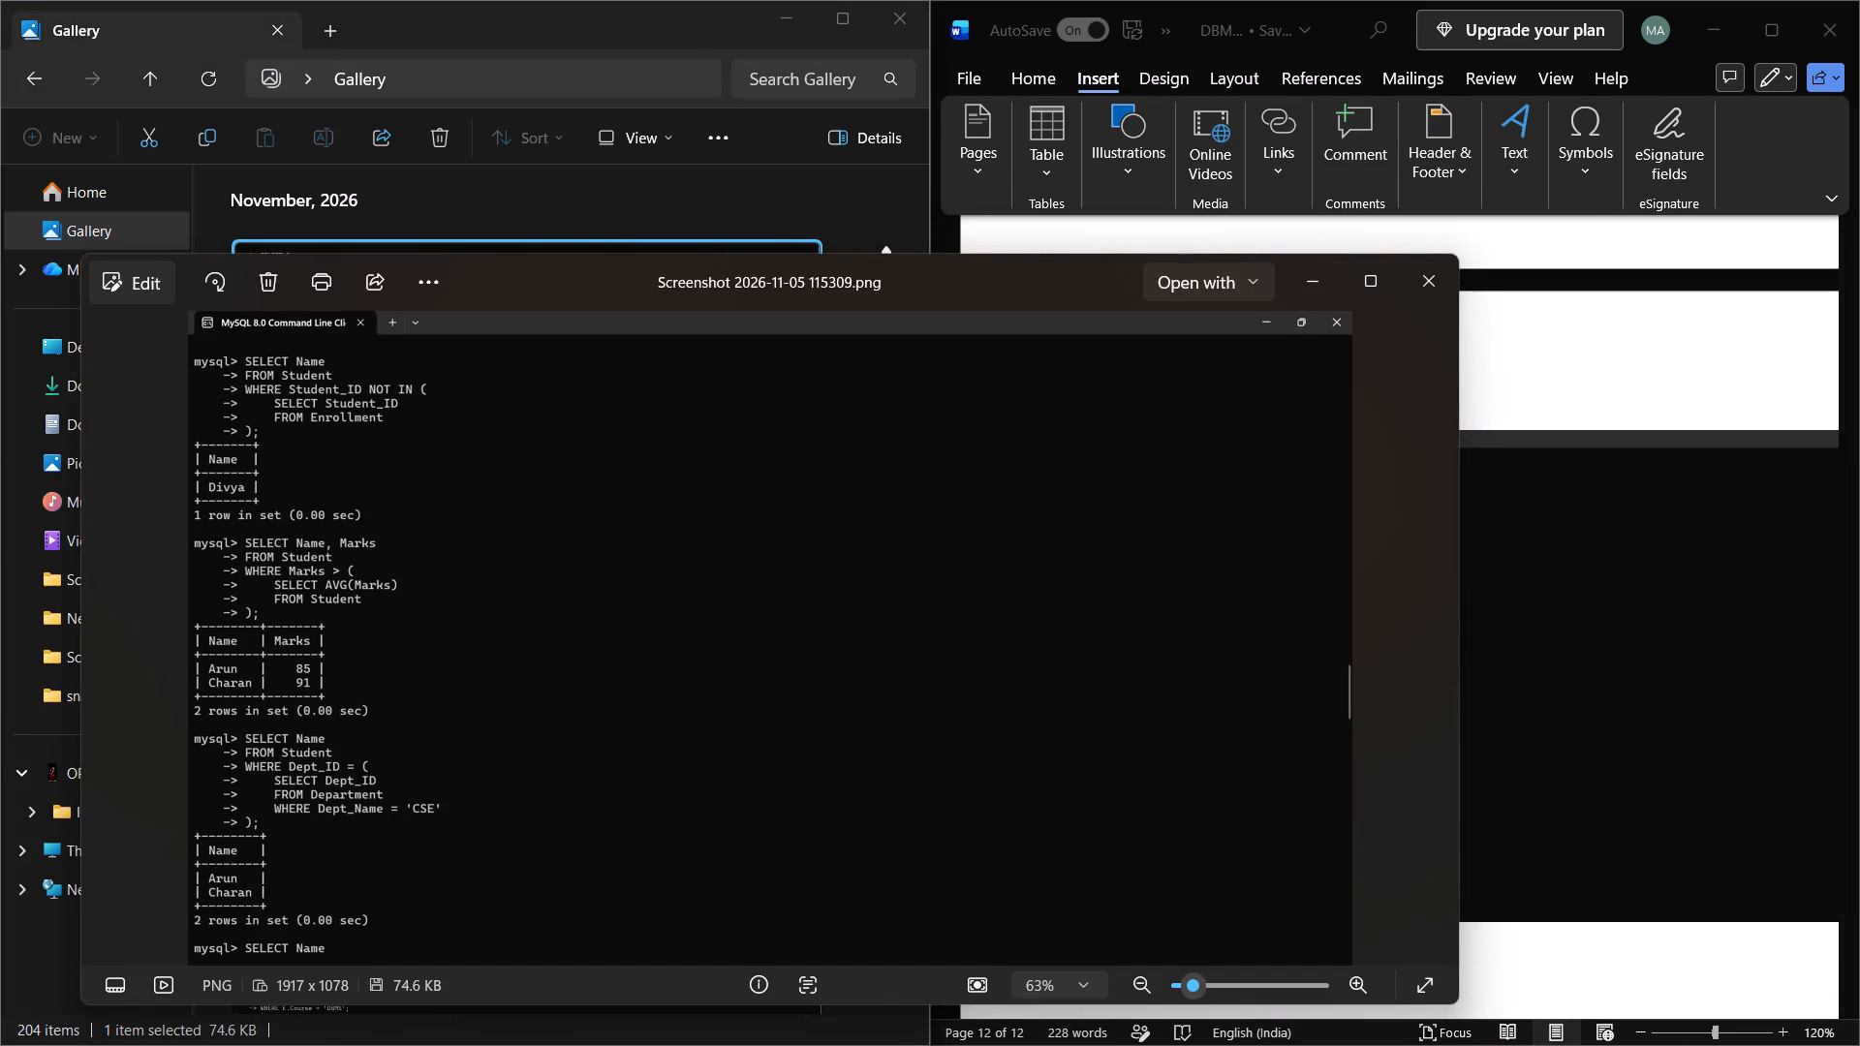
{"action": "left_click", "coordinate": [1407, 269]}
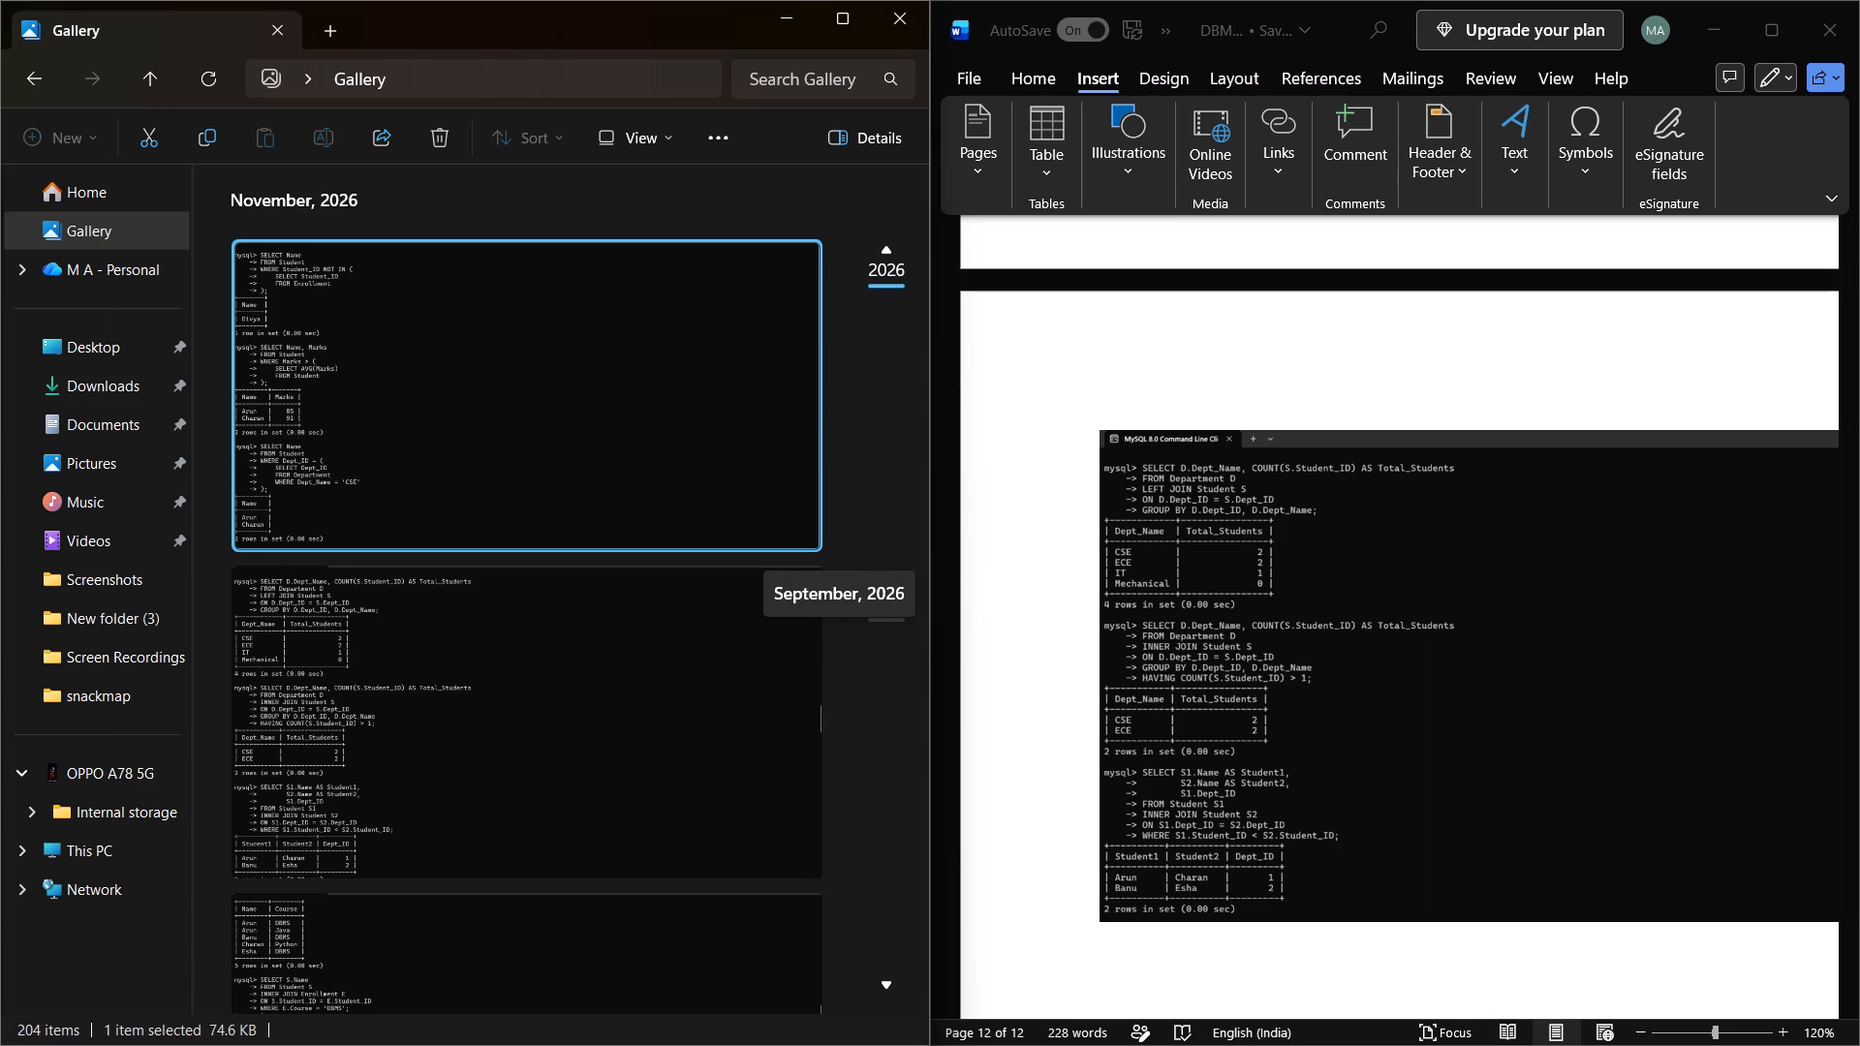
Review the document's numbered query list and view Screenshot 2026-11-05 115253.png from the Gallery again.
{"action": "scroll", "coordinate": [1189, 699], "scroll_direction": "up", "scroll_amount": 1}
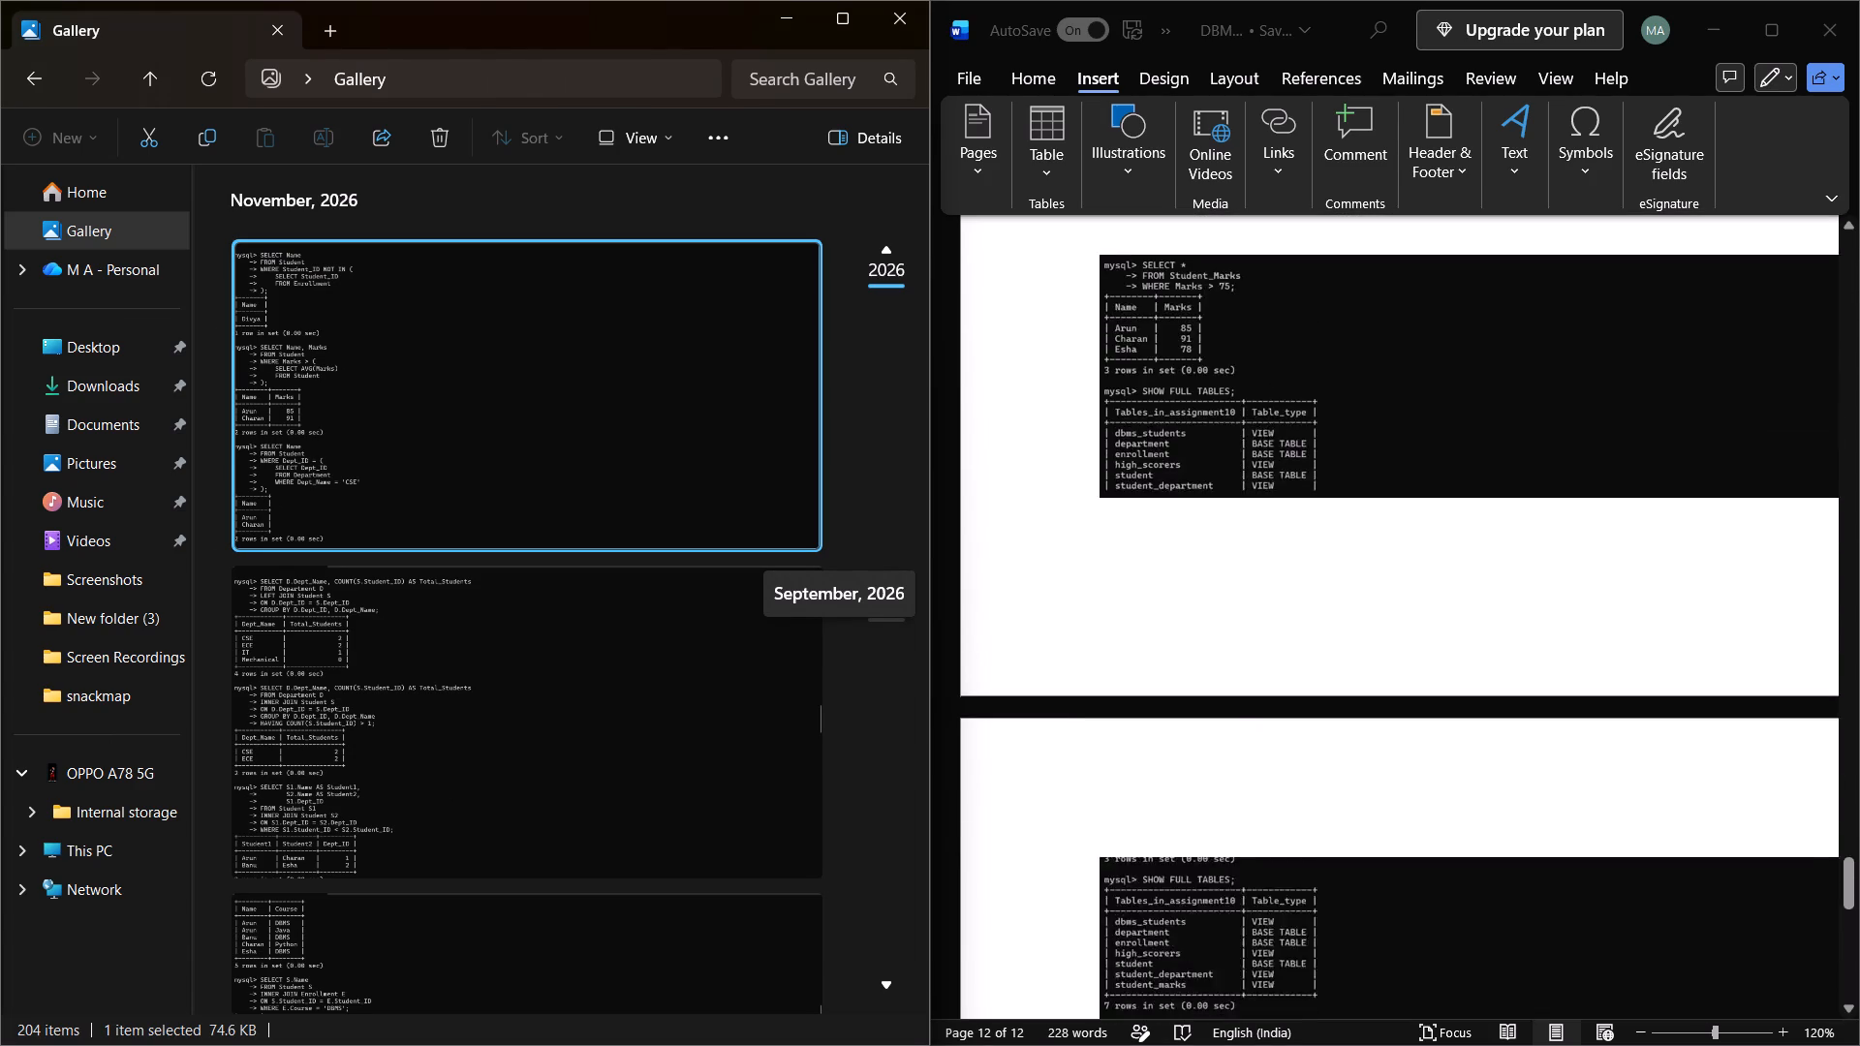
{"action": "scroll", "coordinate": [1189, 699], "scroll_direction": "up", "scroll_amount": 13}
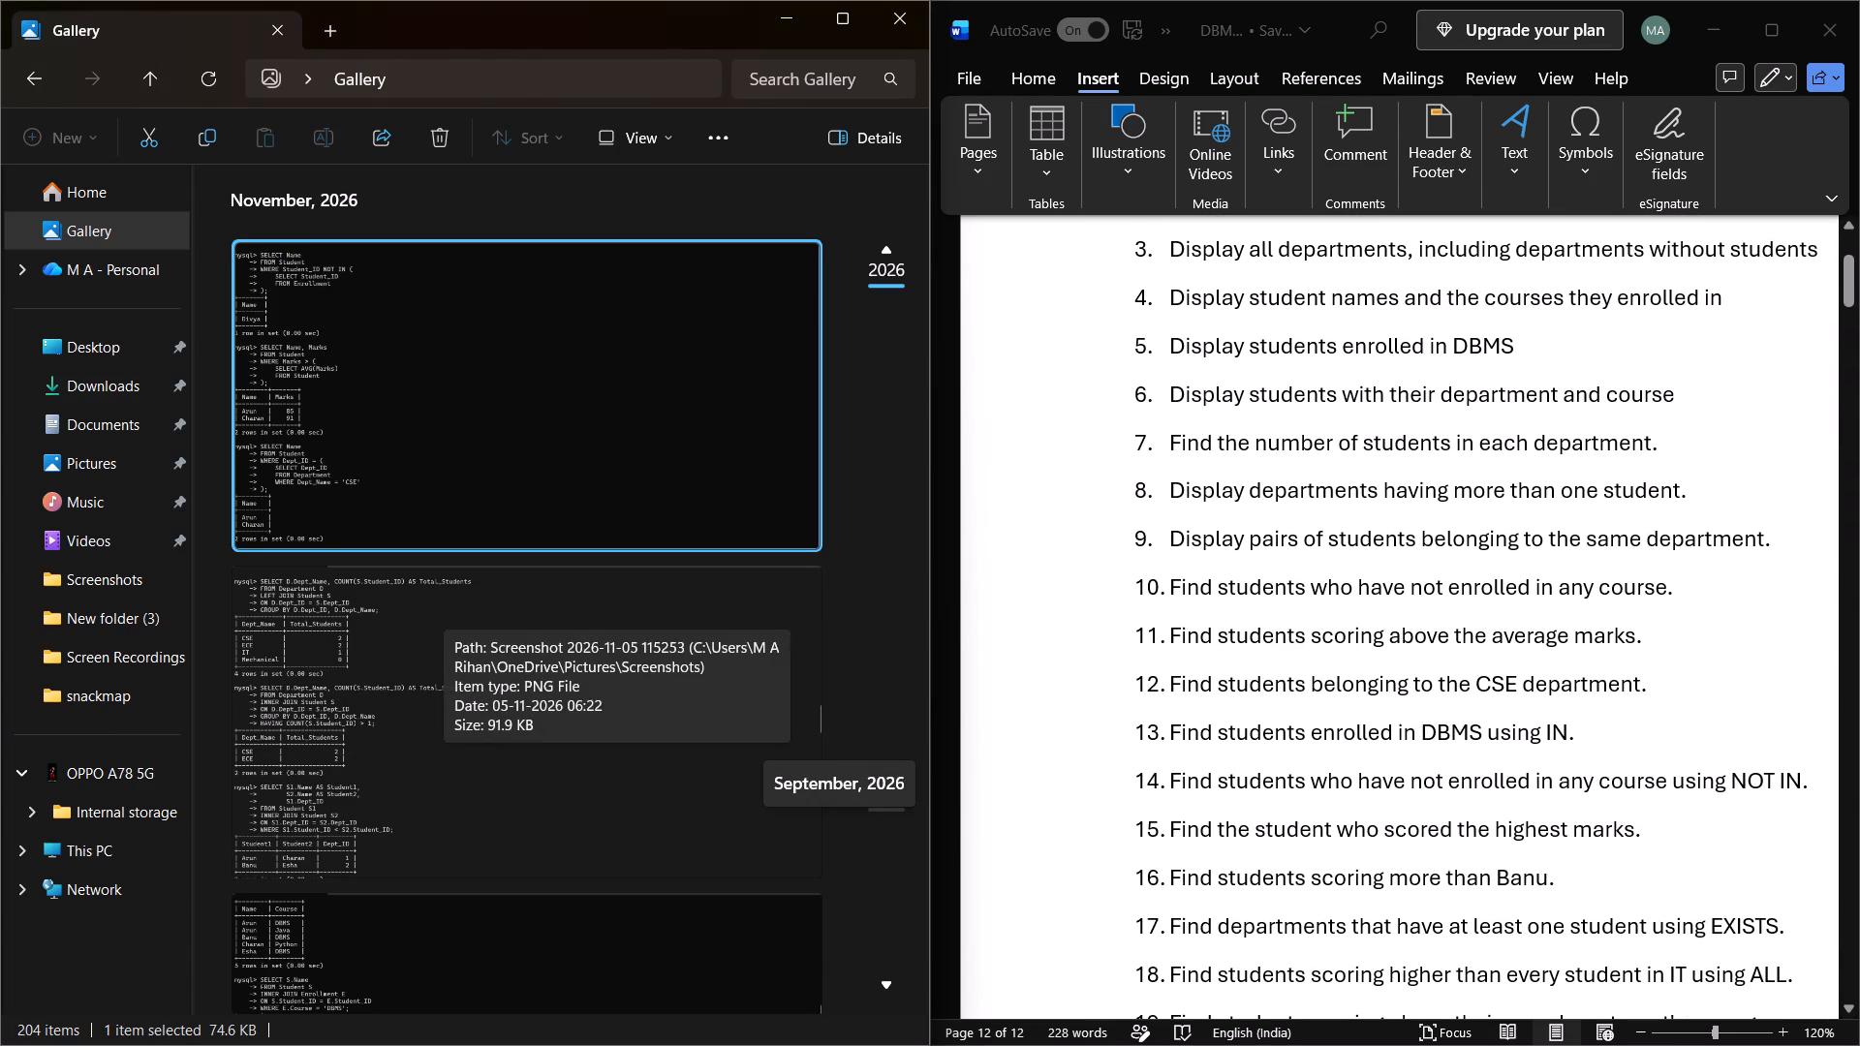
{"action": "key", "text": "Down"}
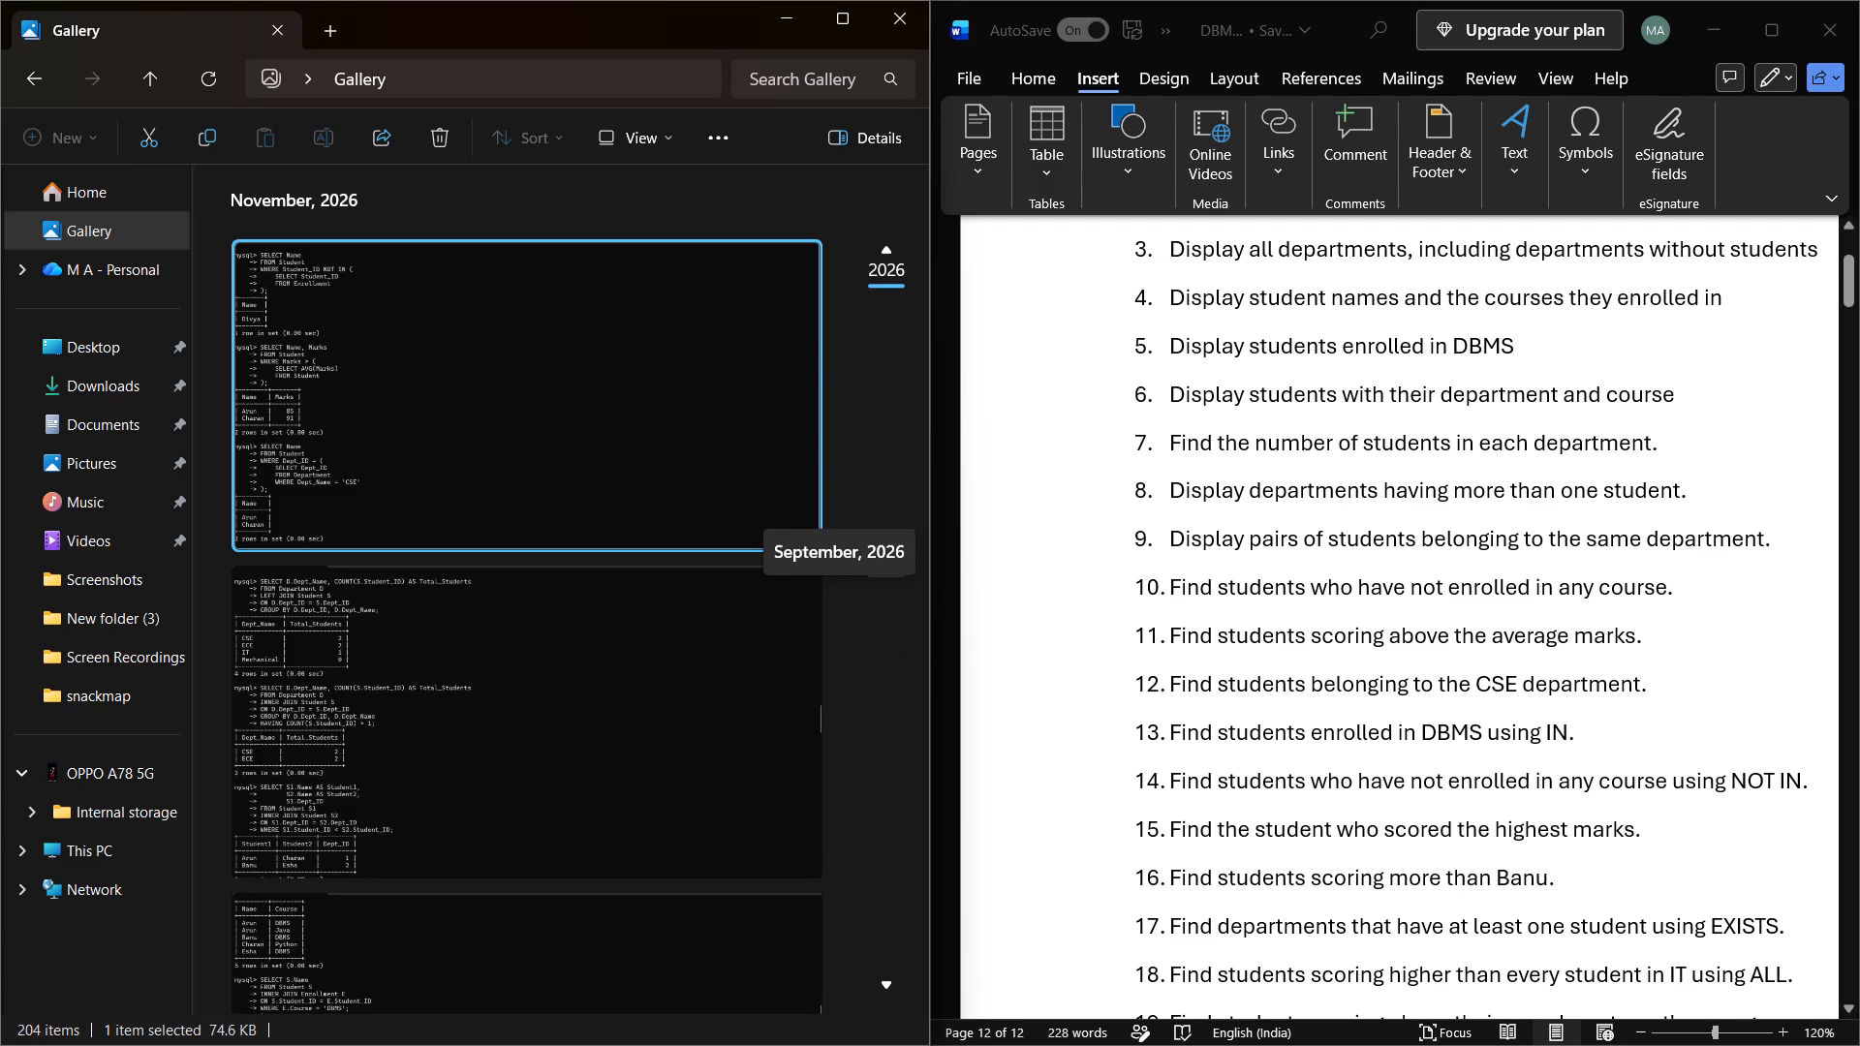
{"action": "left_click", "coordinate": [876, 575]}
{"action": "scroll", "coordinate": [555, 525], "scroll_direction": "up", "scroll_amount": 9}
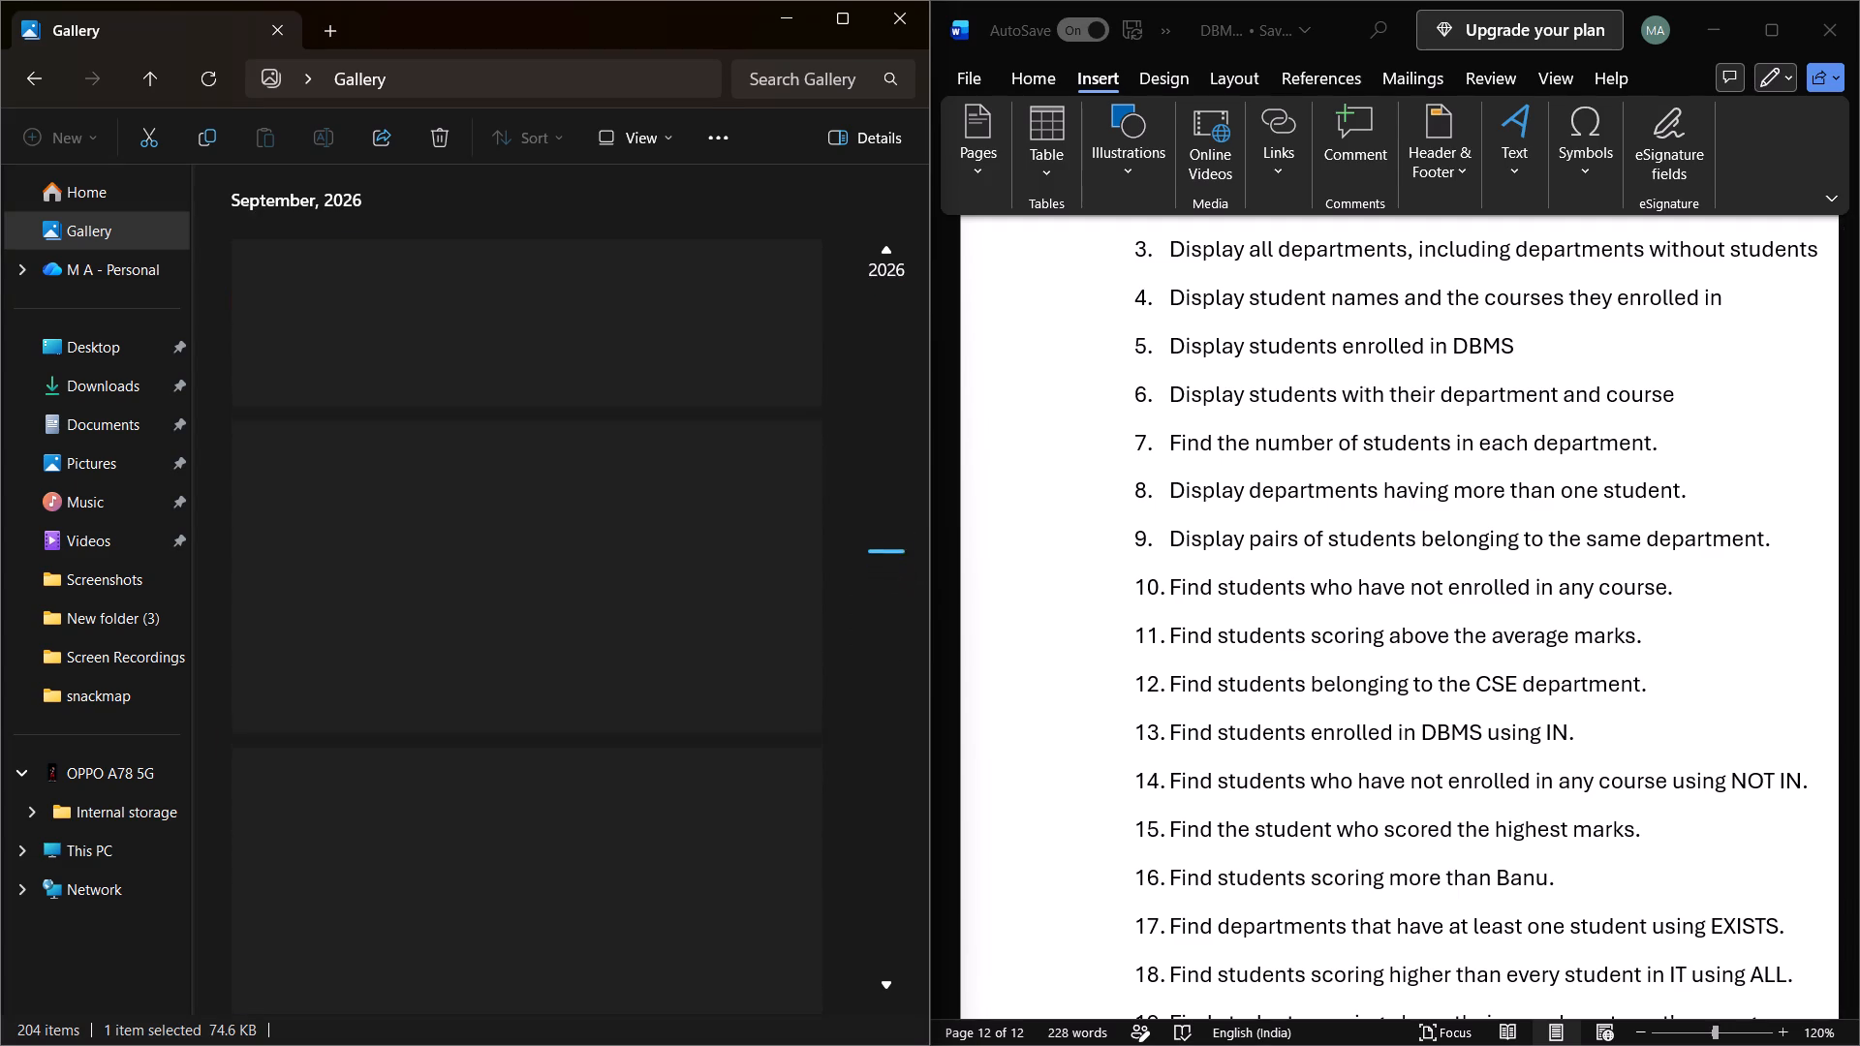
{"action": "scroll", "coordinate": [555, 525], "scroll_direction": "up", "scroll_amount": 18}
{"action": "scroll", "coordinate": [555, 525], "scroll_direction": "down", "scroll_amount": 2}
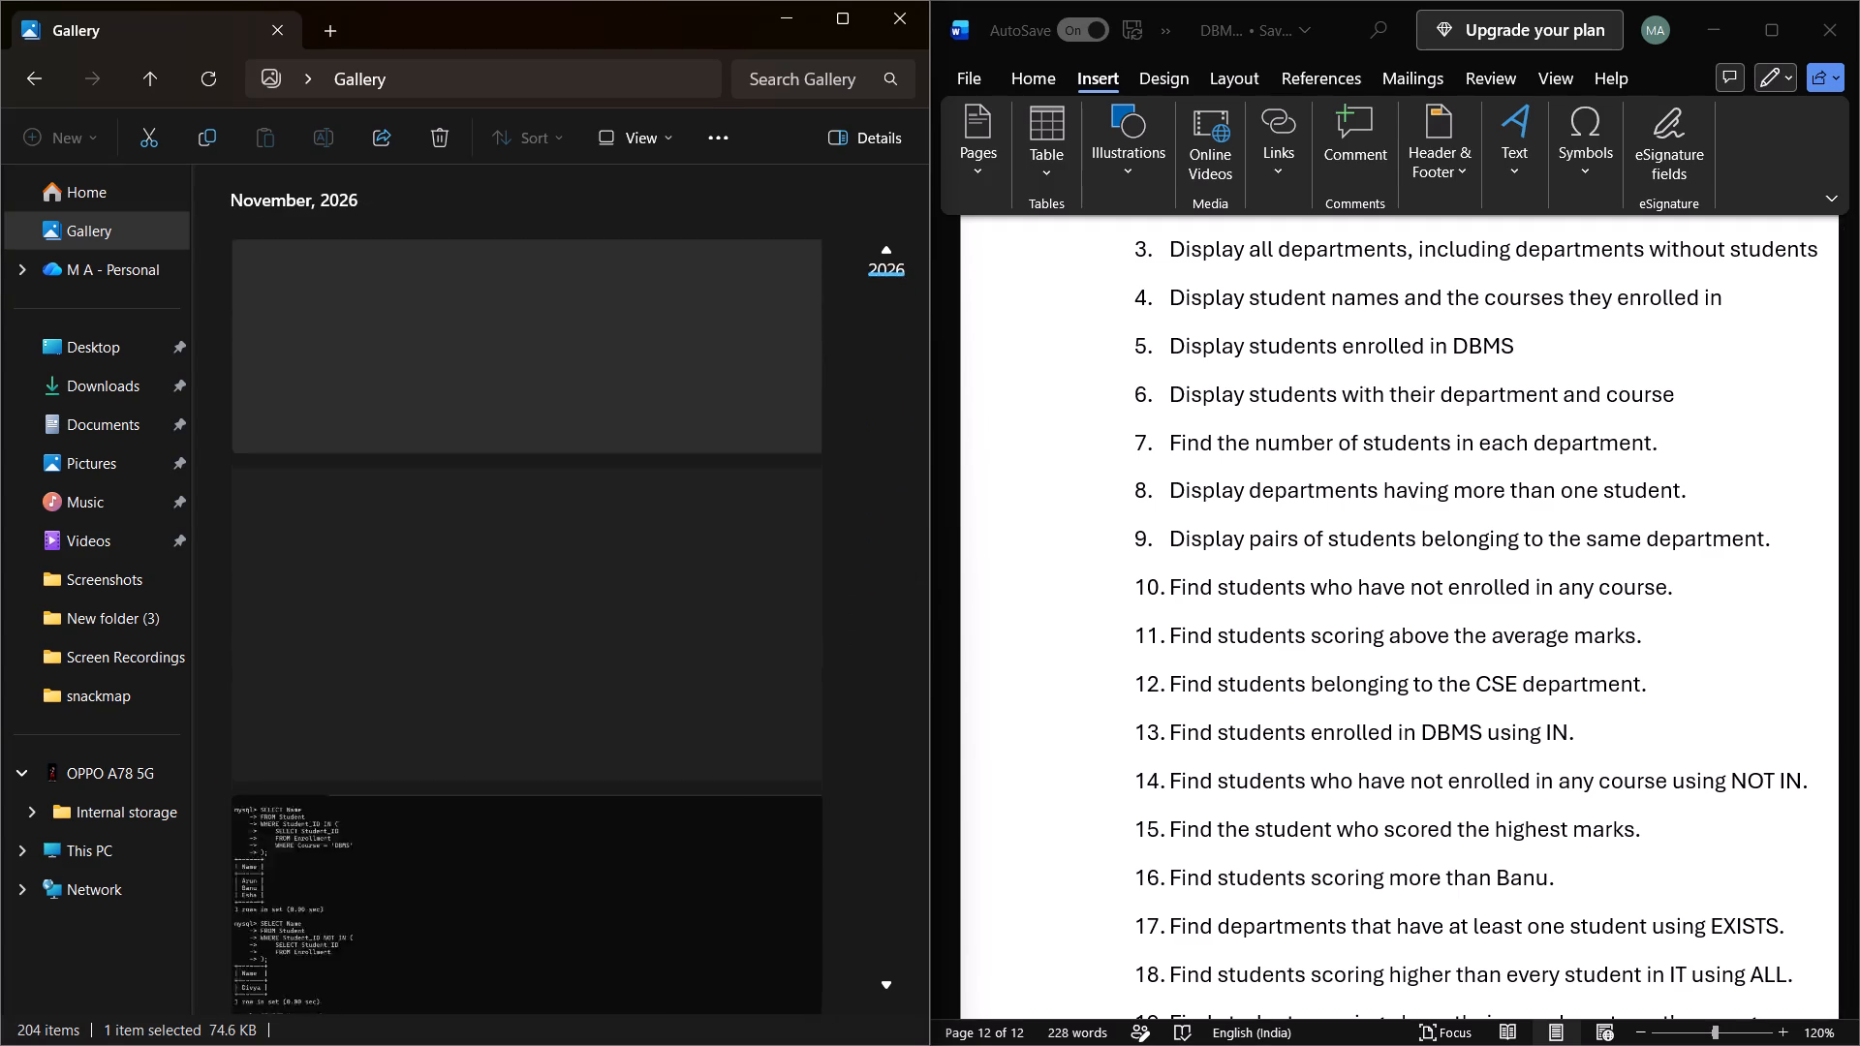
{"action": "scroll", "coordinate": [555, 525], "scroll_direction": "down", "scroll_amount": 3}
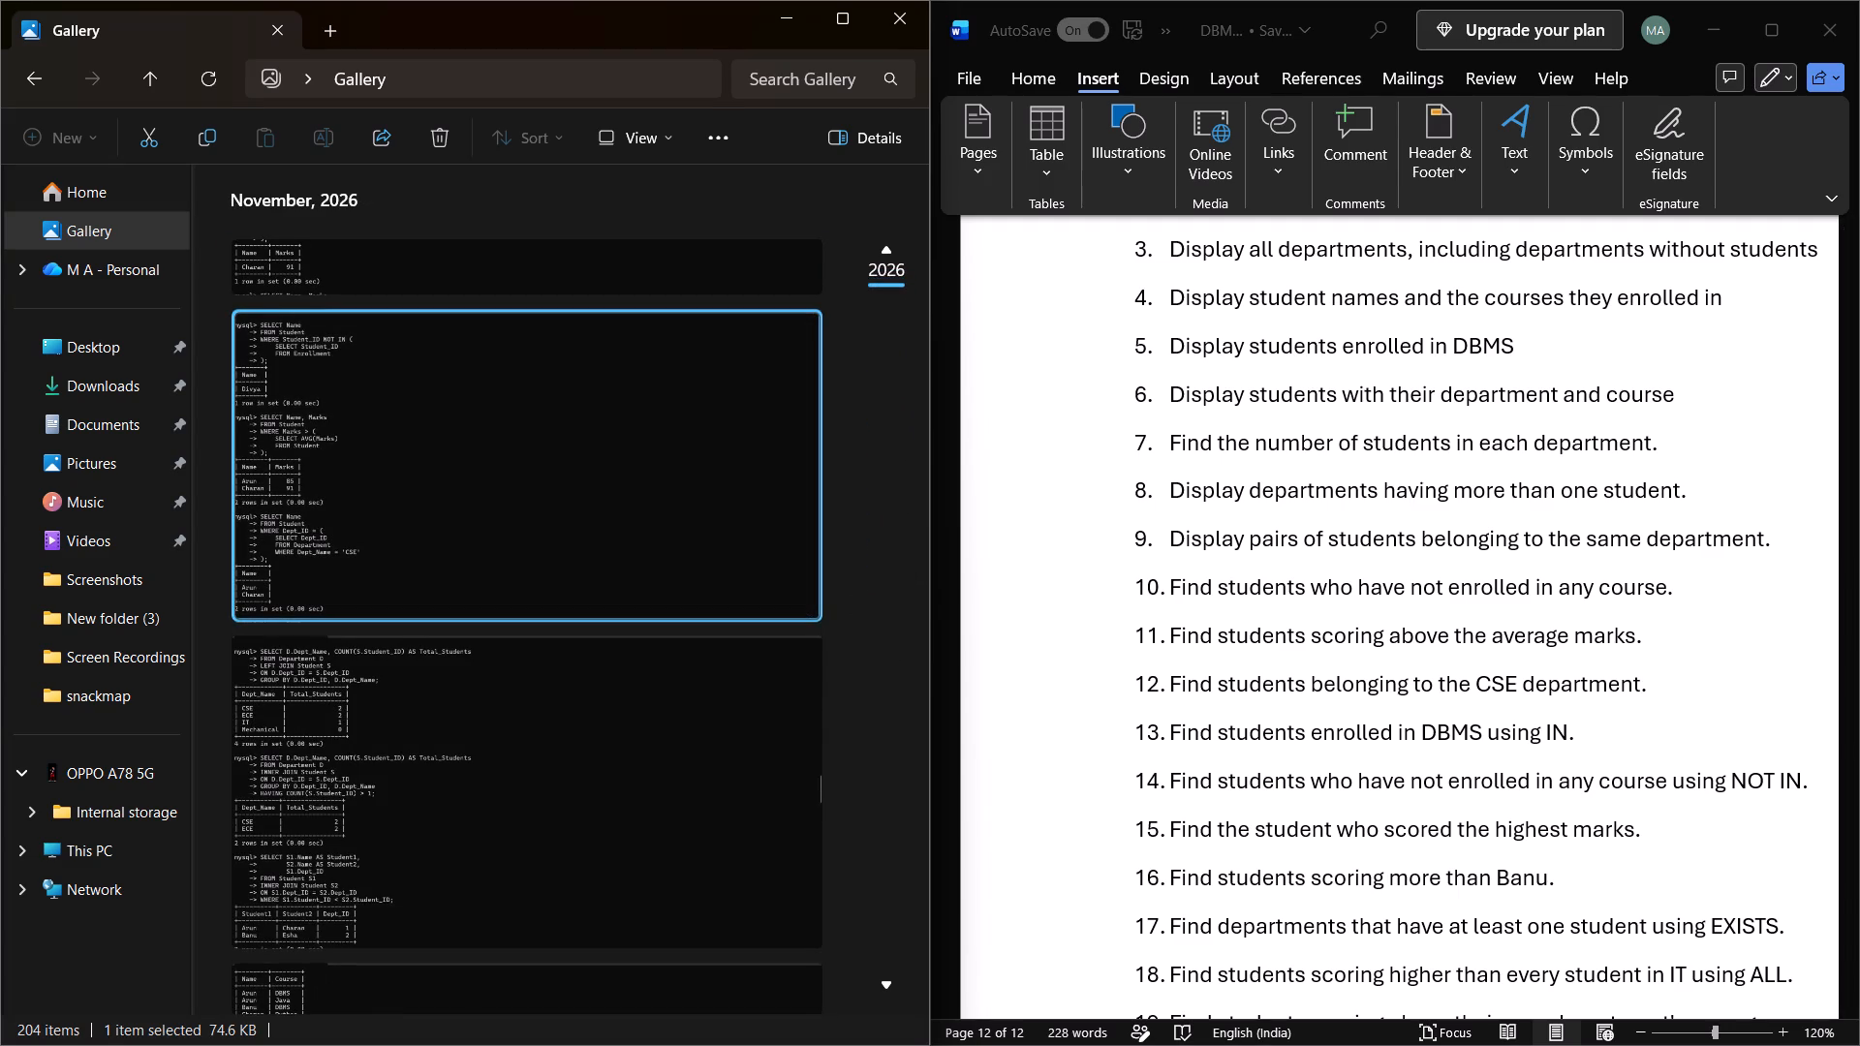
{"action": "scroll", "coordinate": [421, 858], "scroll_direction": "down", "scroll_amount": 1}
{"action": "double_click", "coordinate": [454, 731]}
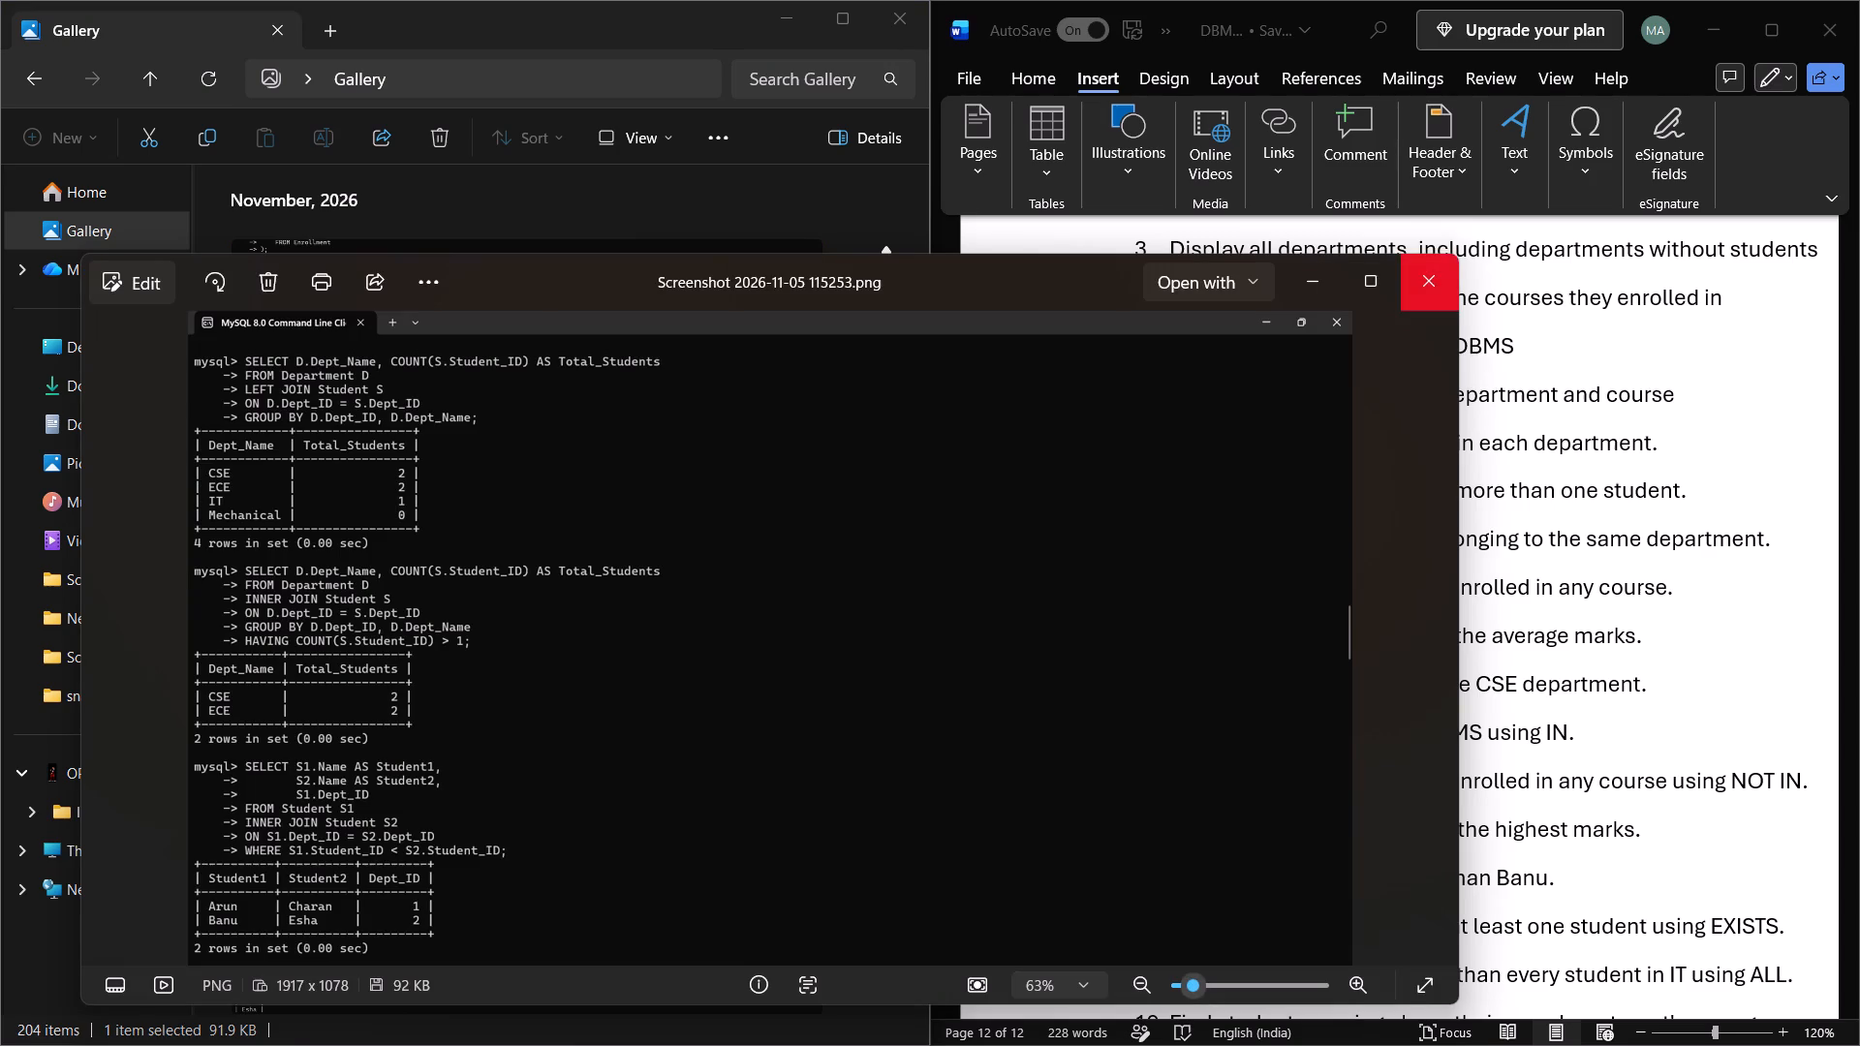
{"action": "left_click", "coordinate": [1433, 273]}
Look through the November 2026 screenshots in the Gallery and recheck Screenshot 2026-11-05 115253.png.
{"action": "key", "text": "Down"}
{"action": "key", "text": "Down"}
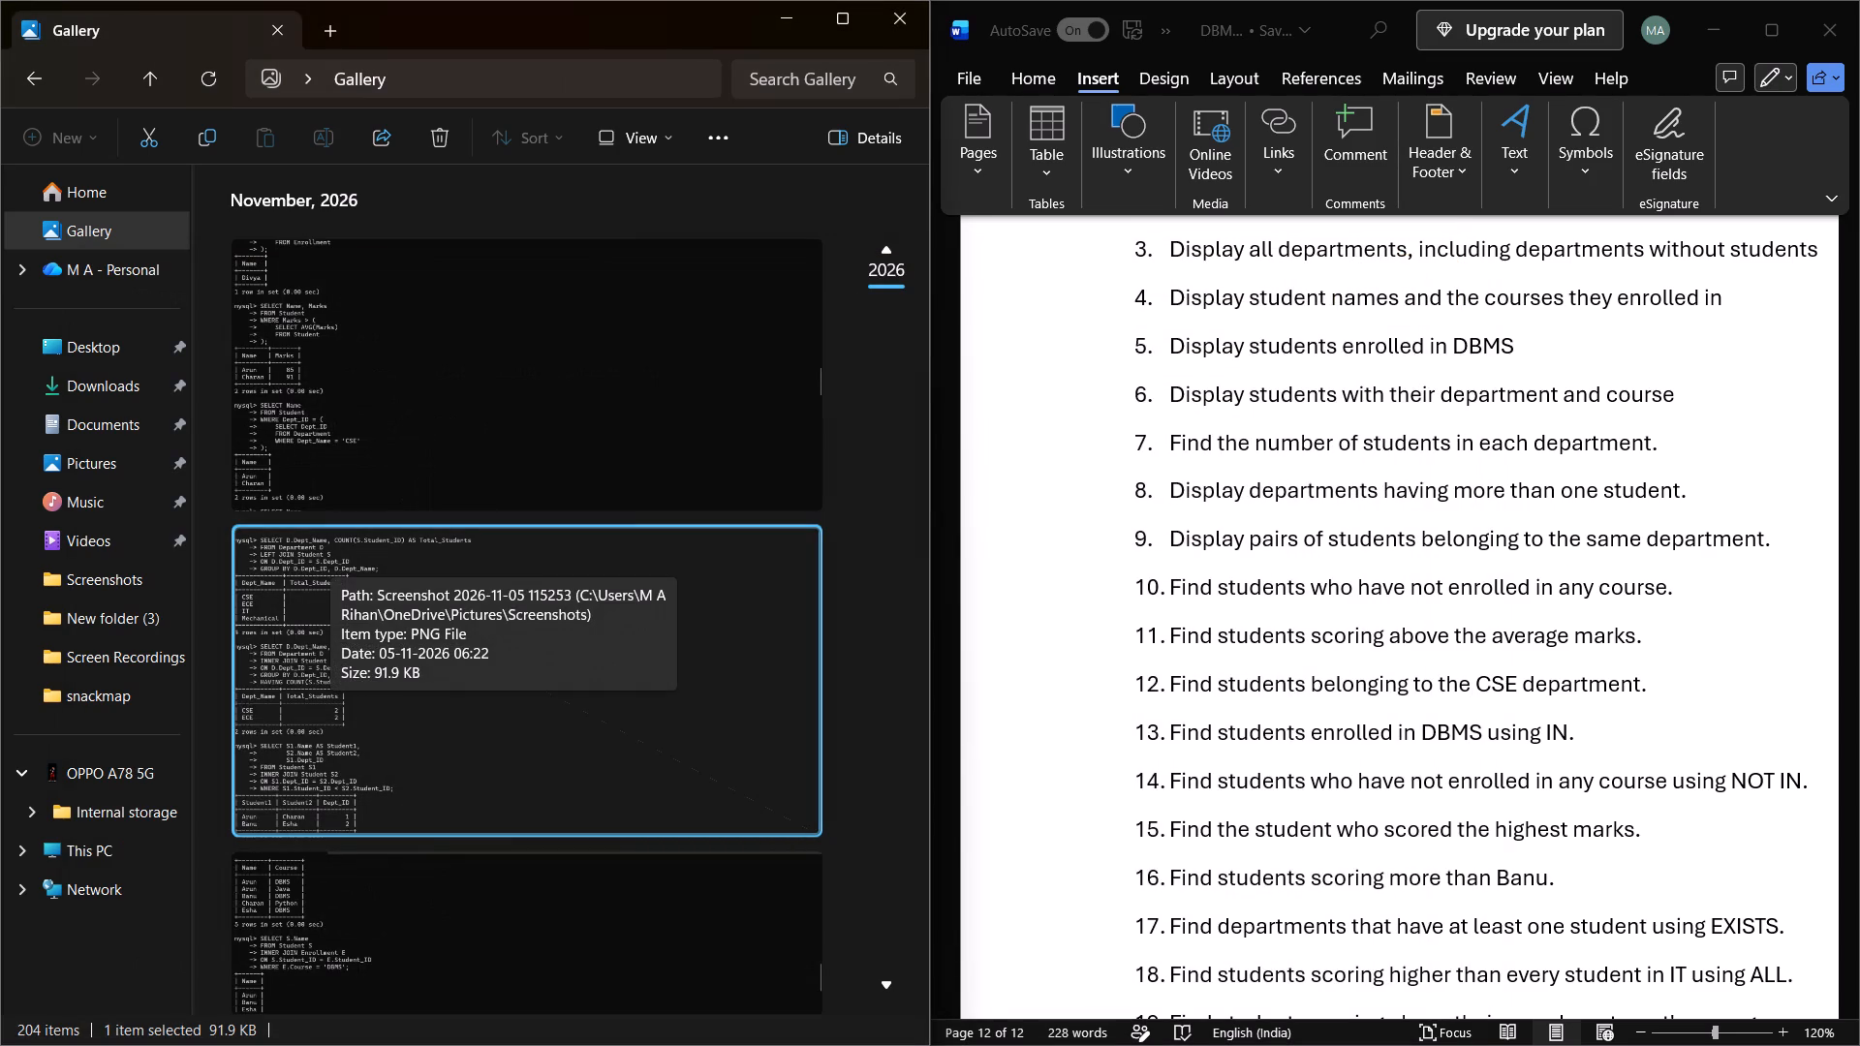
{"action": "key", "text": "Down"}
{"action": "left_click", "coordinate": [856, 715]}
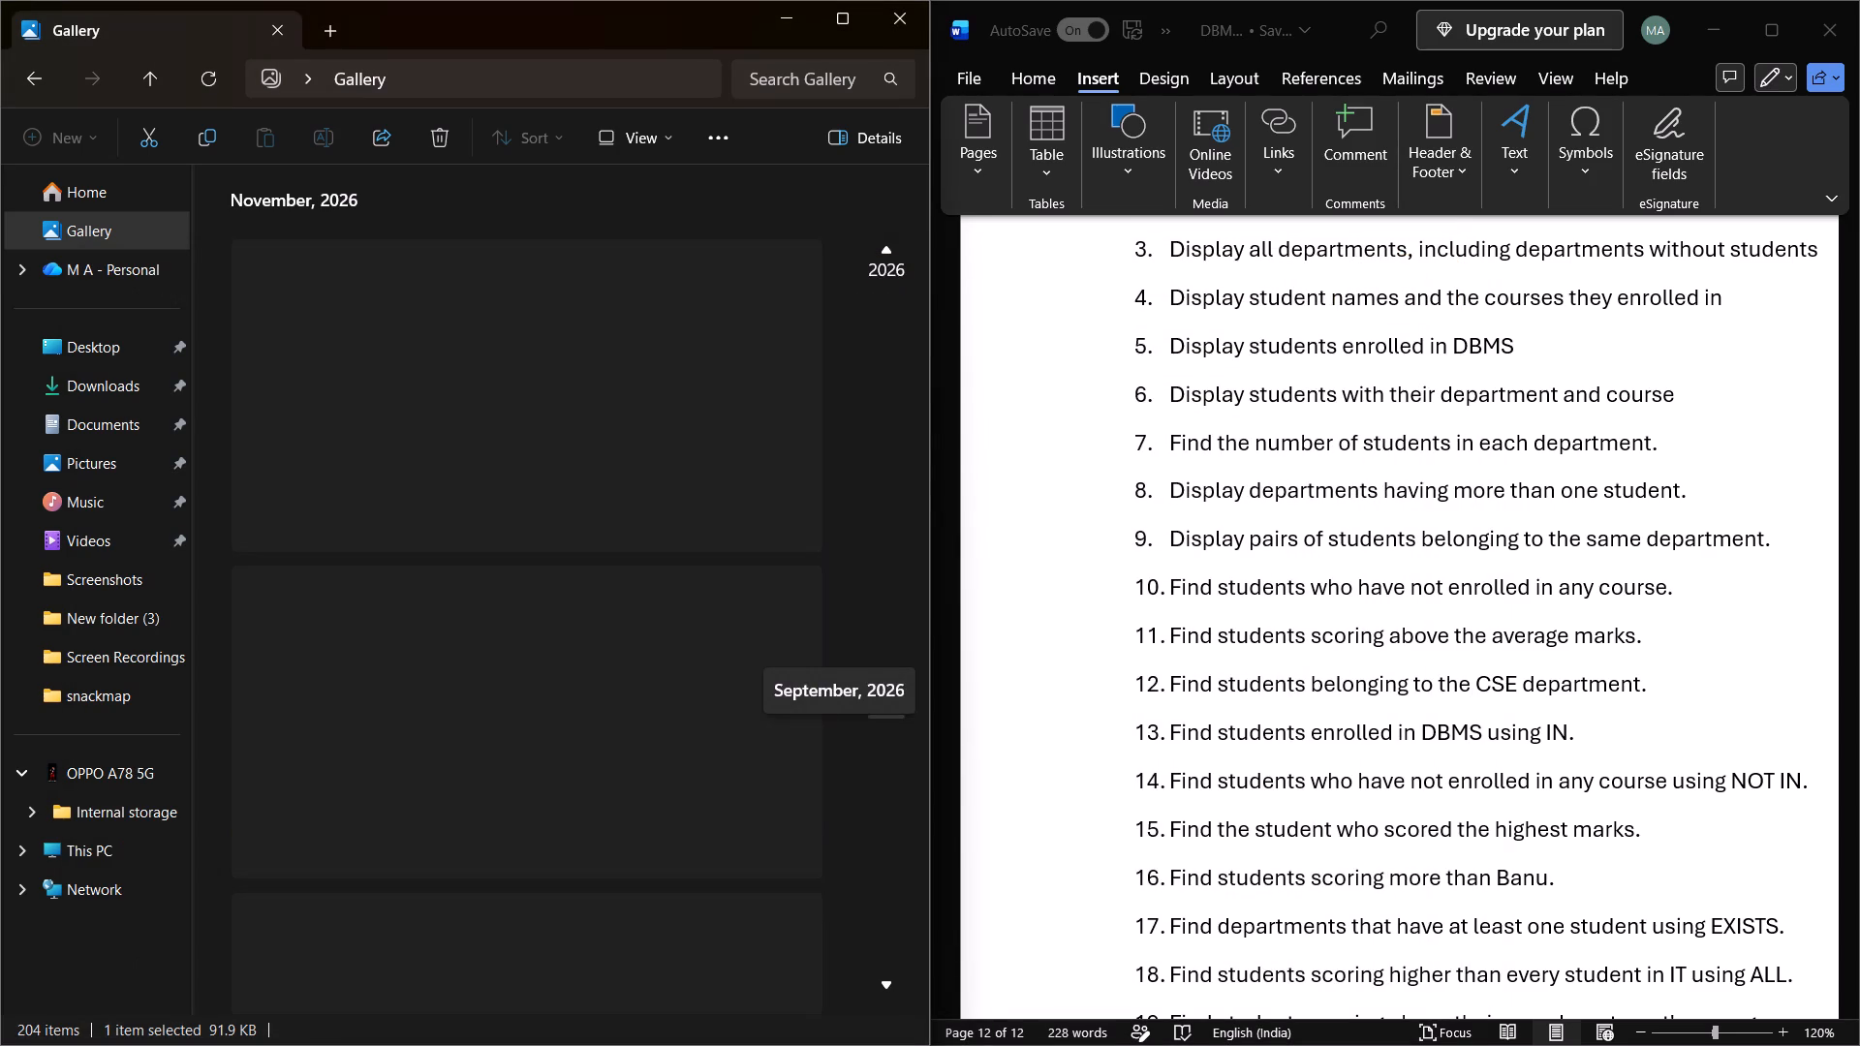
{"action": "left_click", "coordinate": [874, 275]}
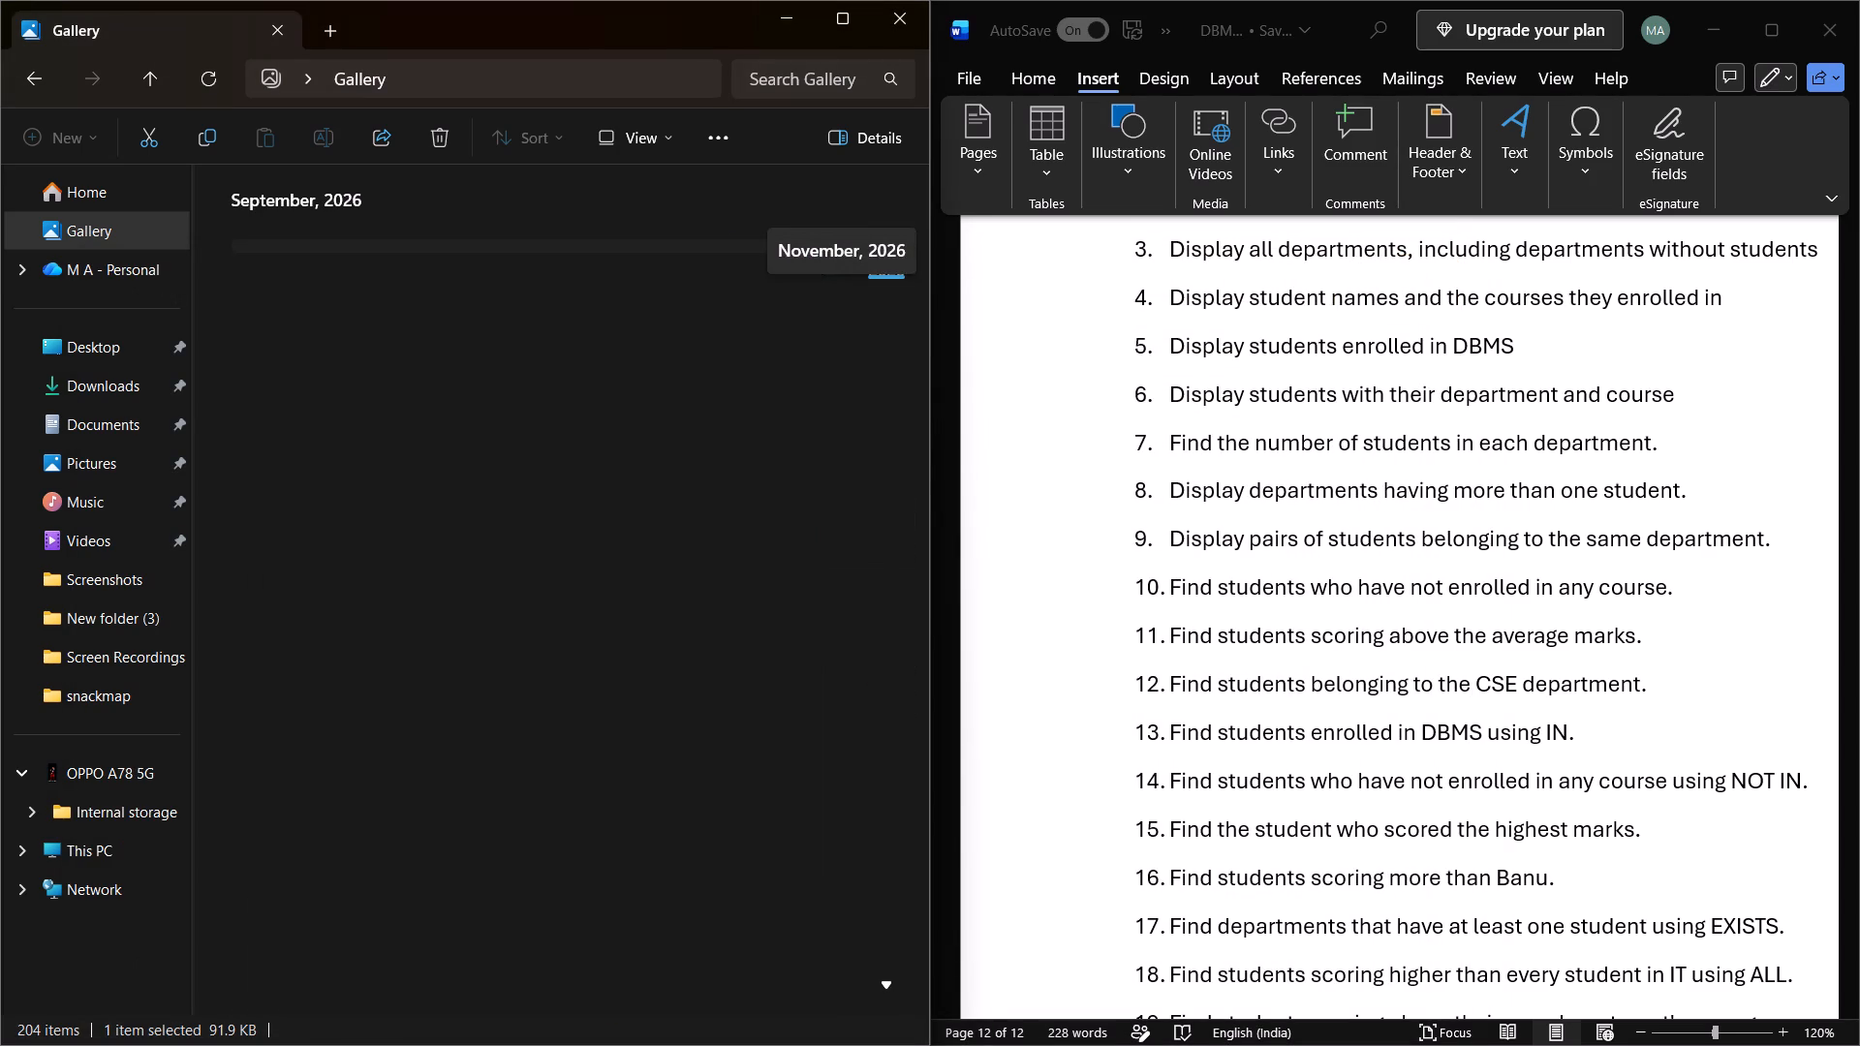
{"action": "scroll", "coordinate": [535, 544], "scroll_direction": "up", "scroll_amount": 1}
{"action": "scroll", "coordinate": [535, 544], "scroll_direction": "down", "scroll_amount": 4}
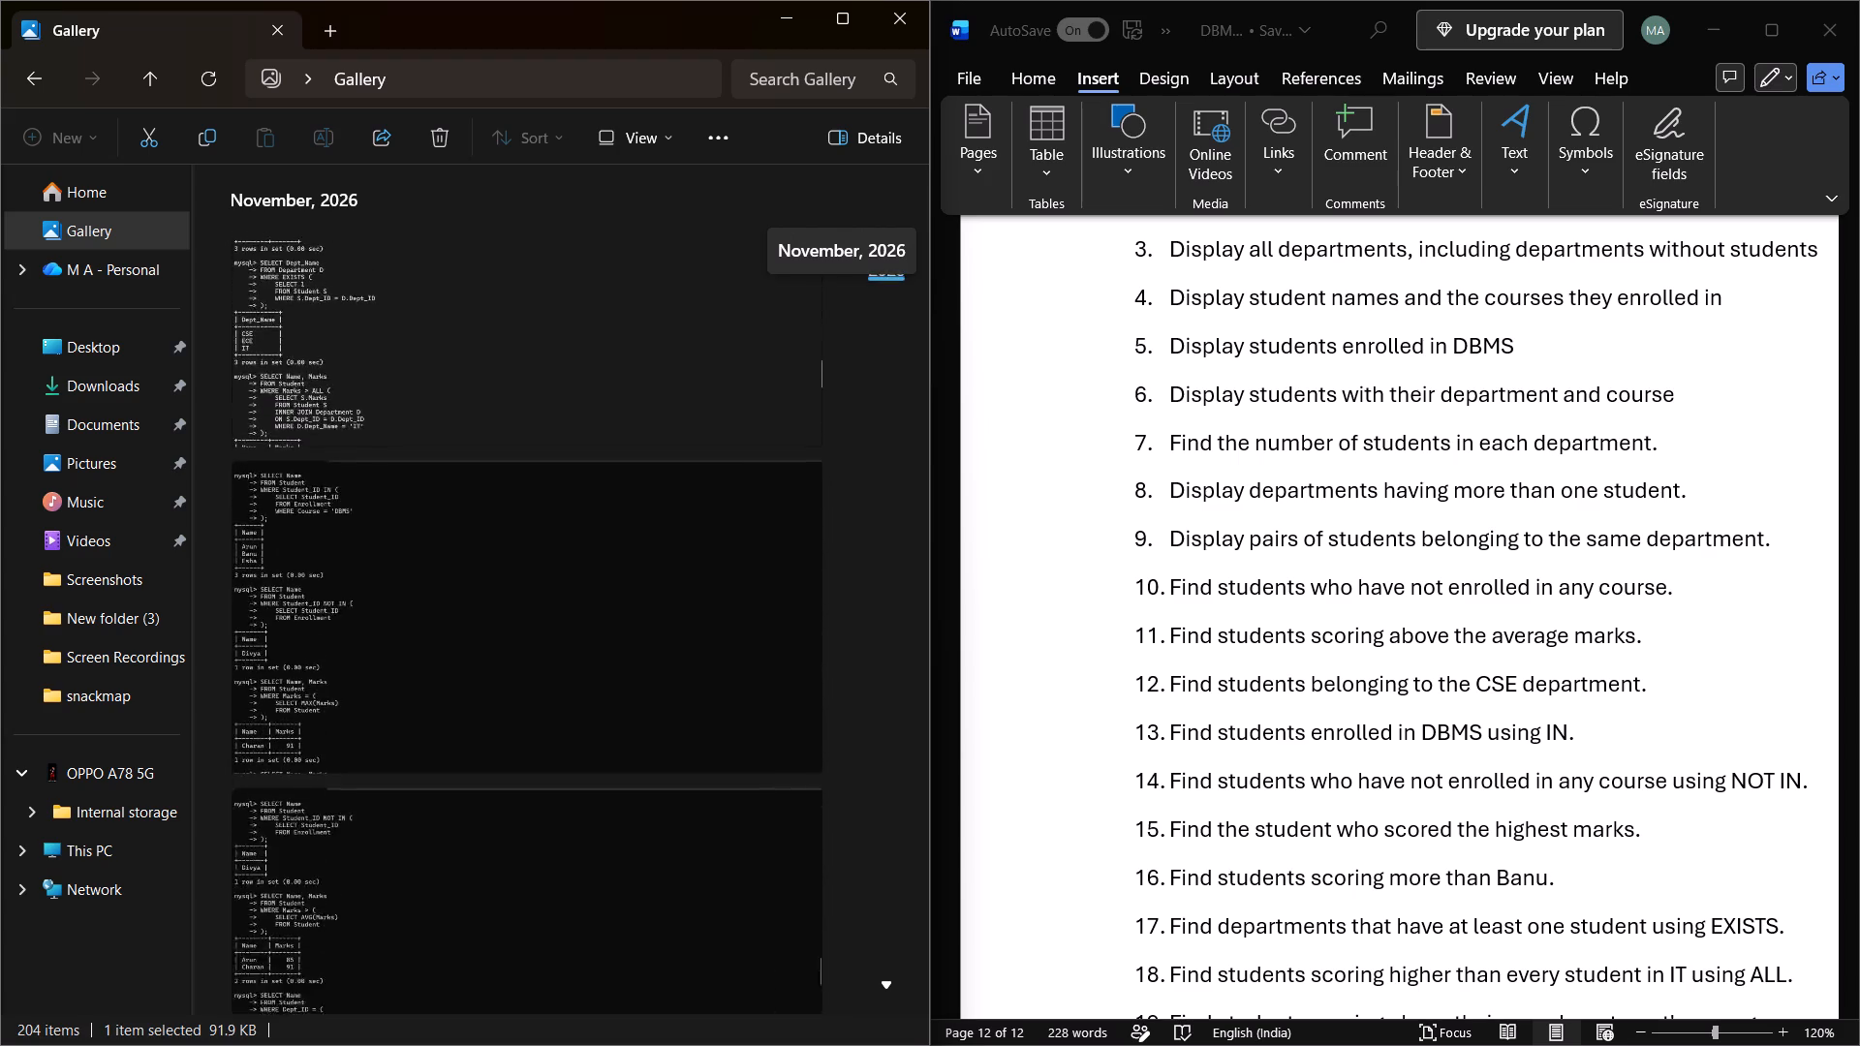
{"action": "scroll", "coordinate": [535, 544], "scroll_direction": "down", "scroll_amount": 8}
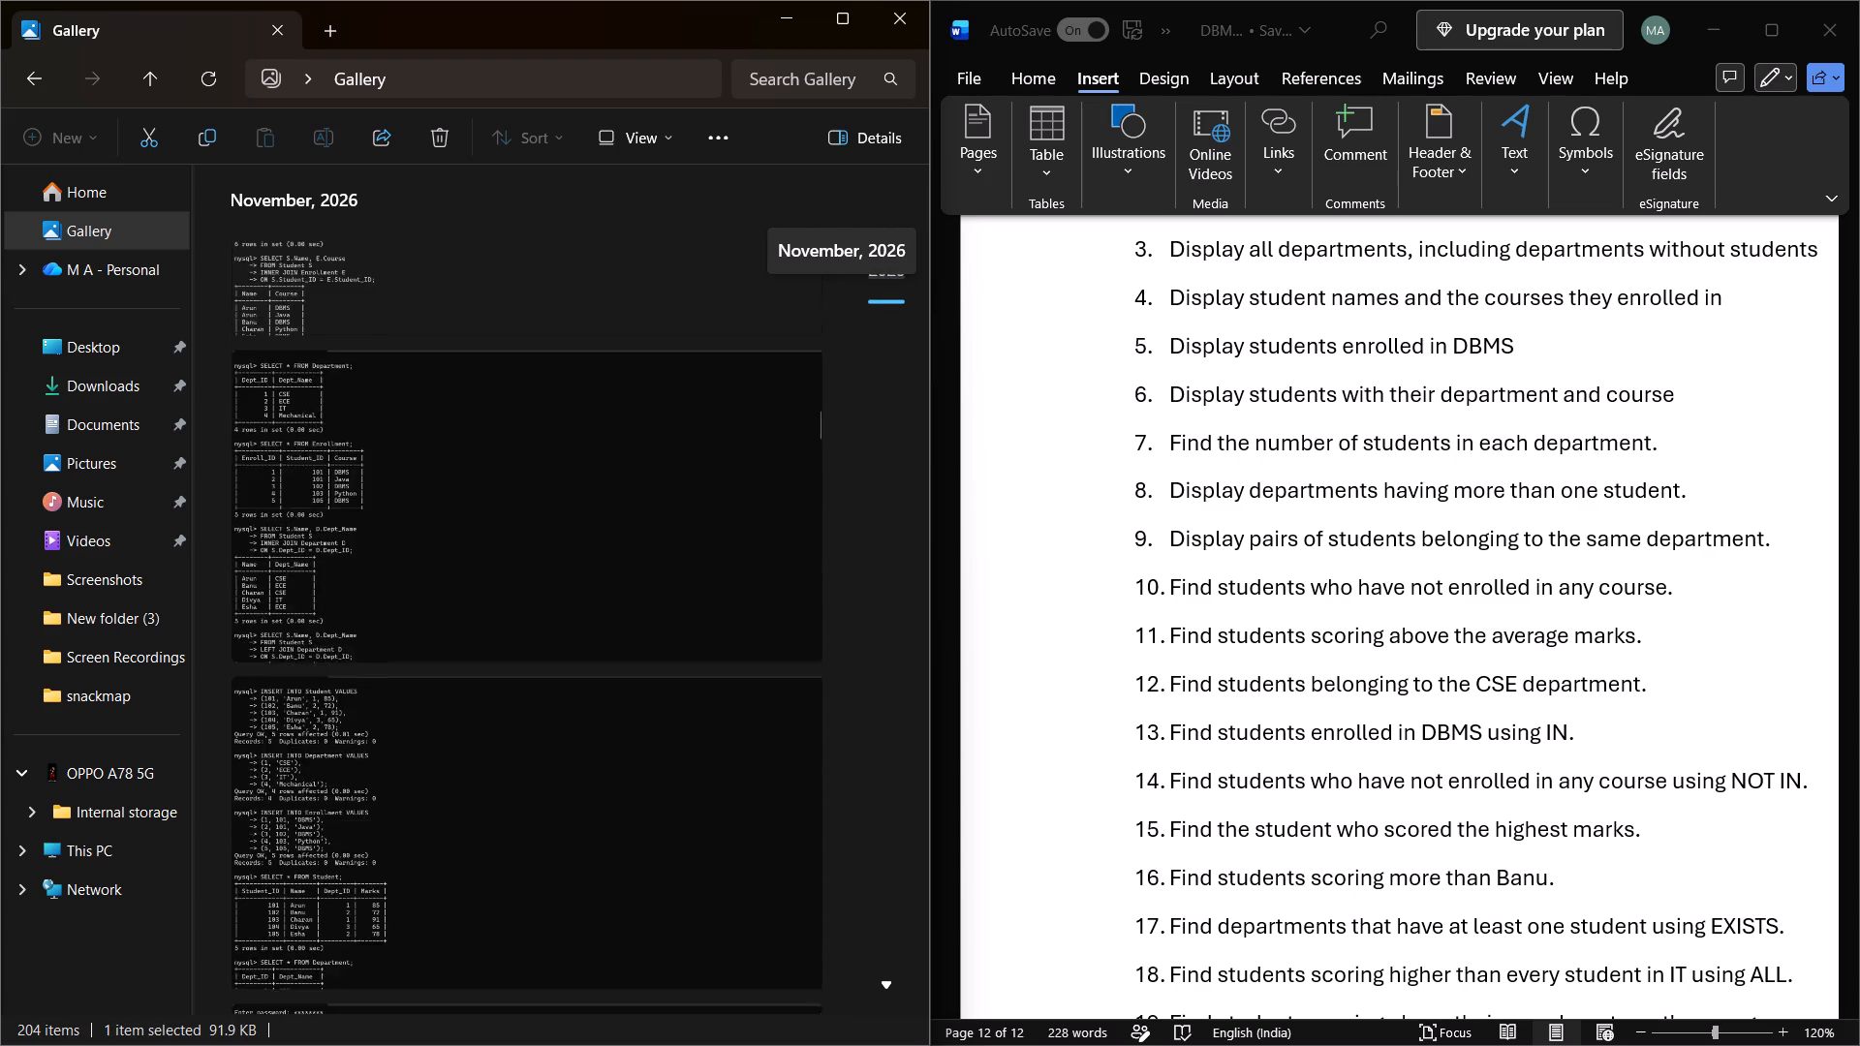
{"action": "scroll", "coordinate": [535, 544], "scroll_direction": "down", "scroll_amount": 4}
{"action": "scroll", "coordinate": [535, 544], "scroll_direction": "up", "scroll_amount": 2}
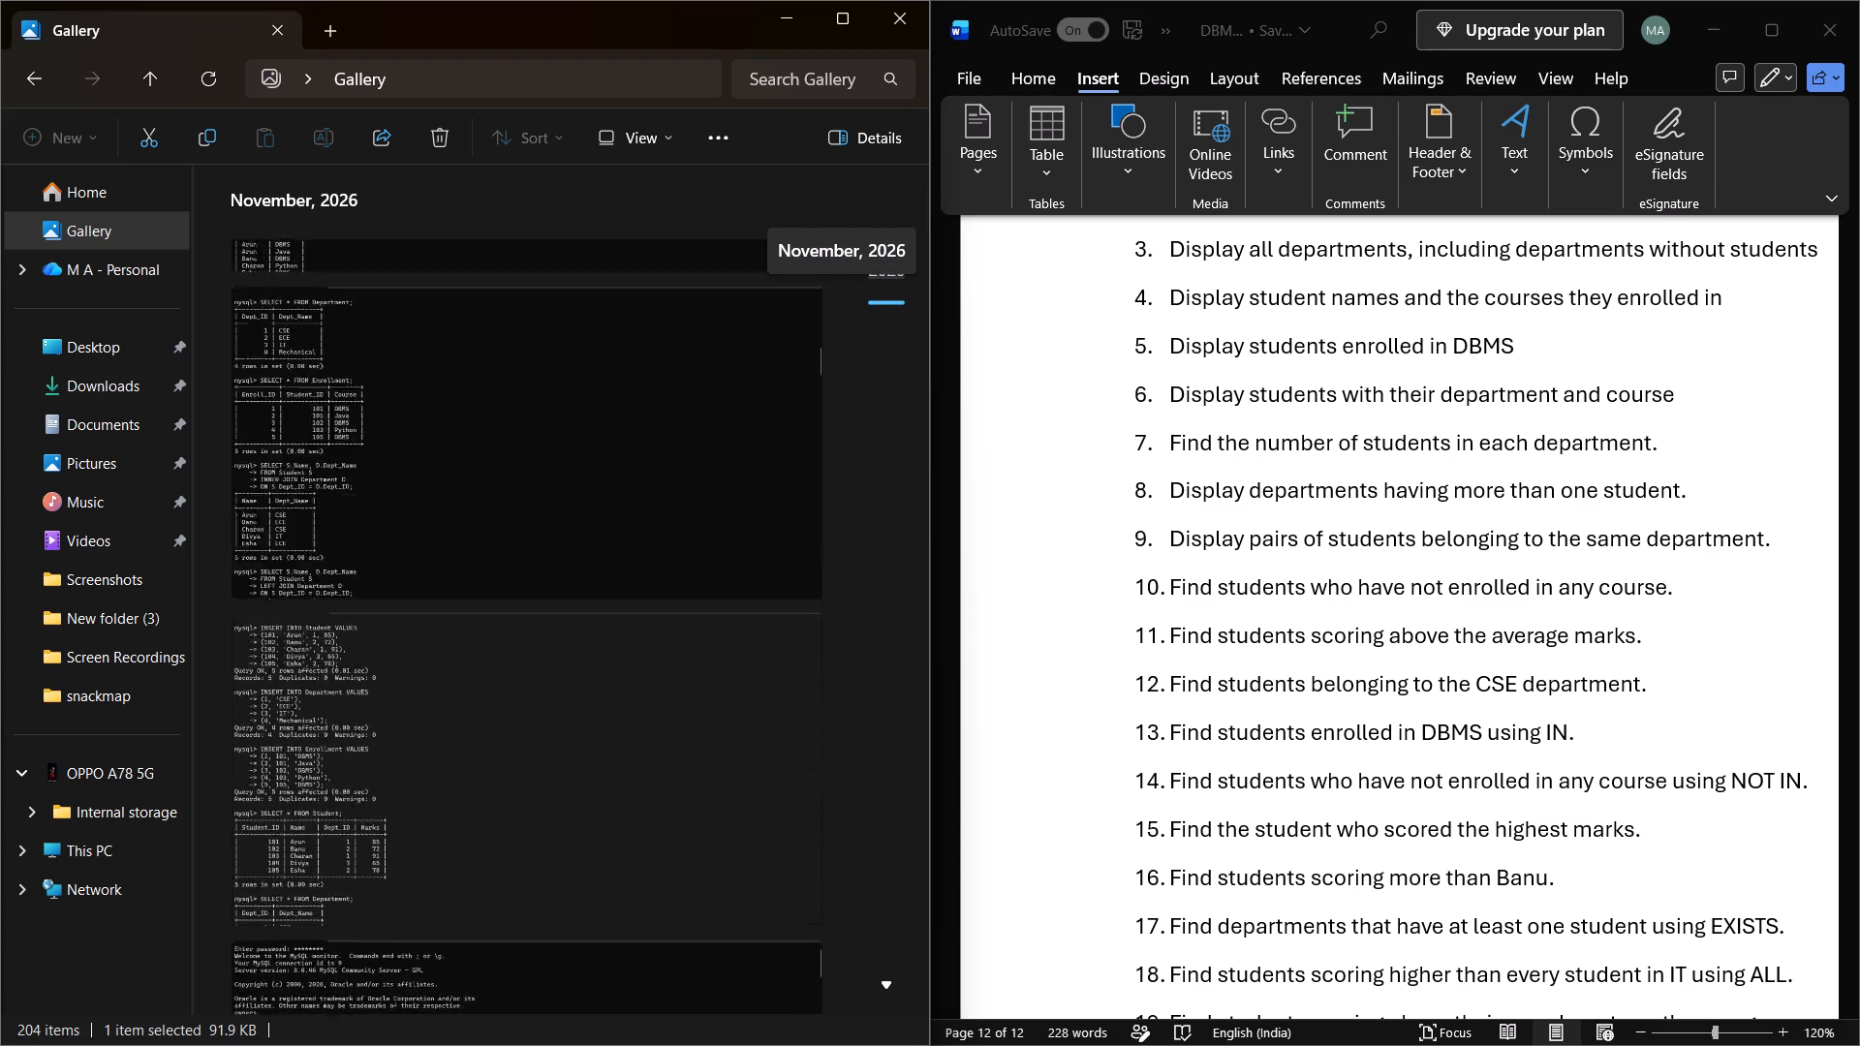
{"action": "scroll", "coordinate": [535, 544], "scroll_direction": "up", "scroll_amount": 3}
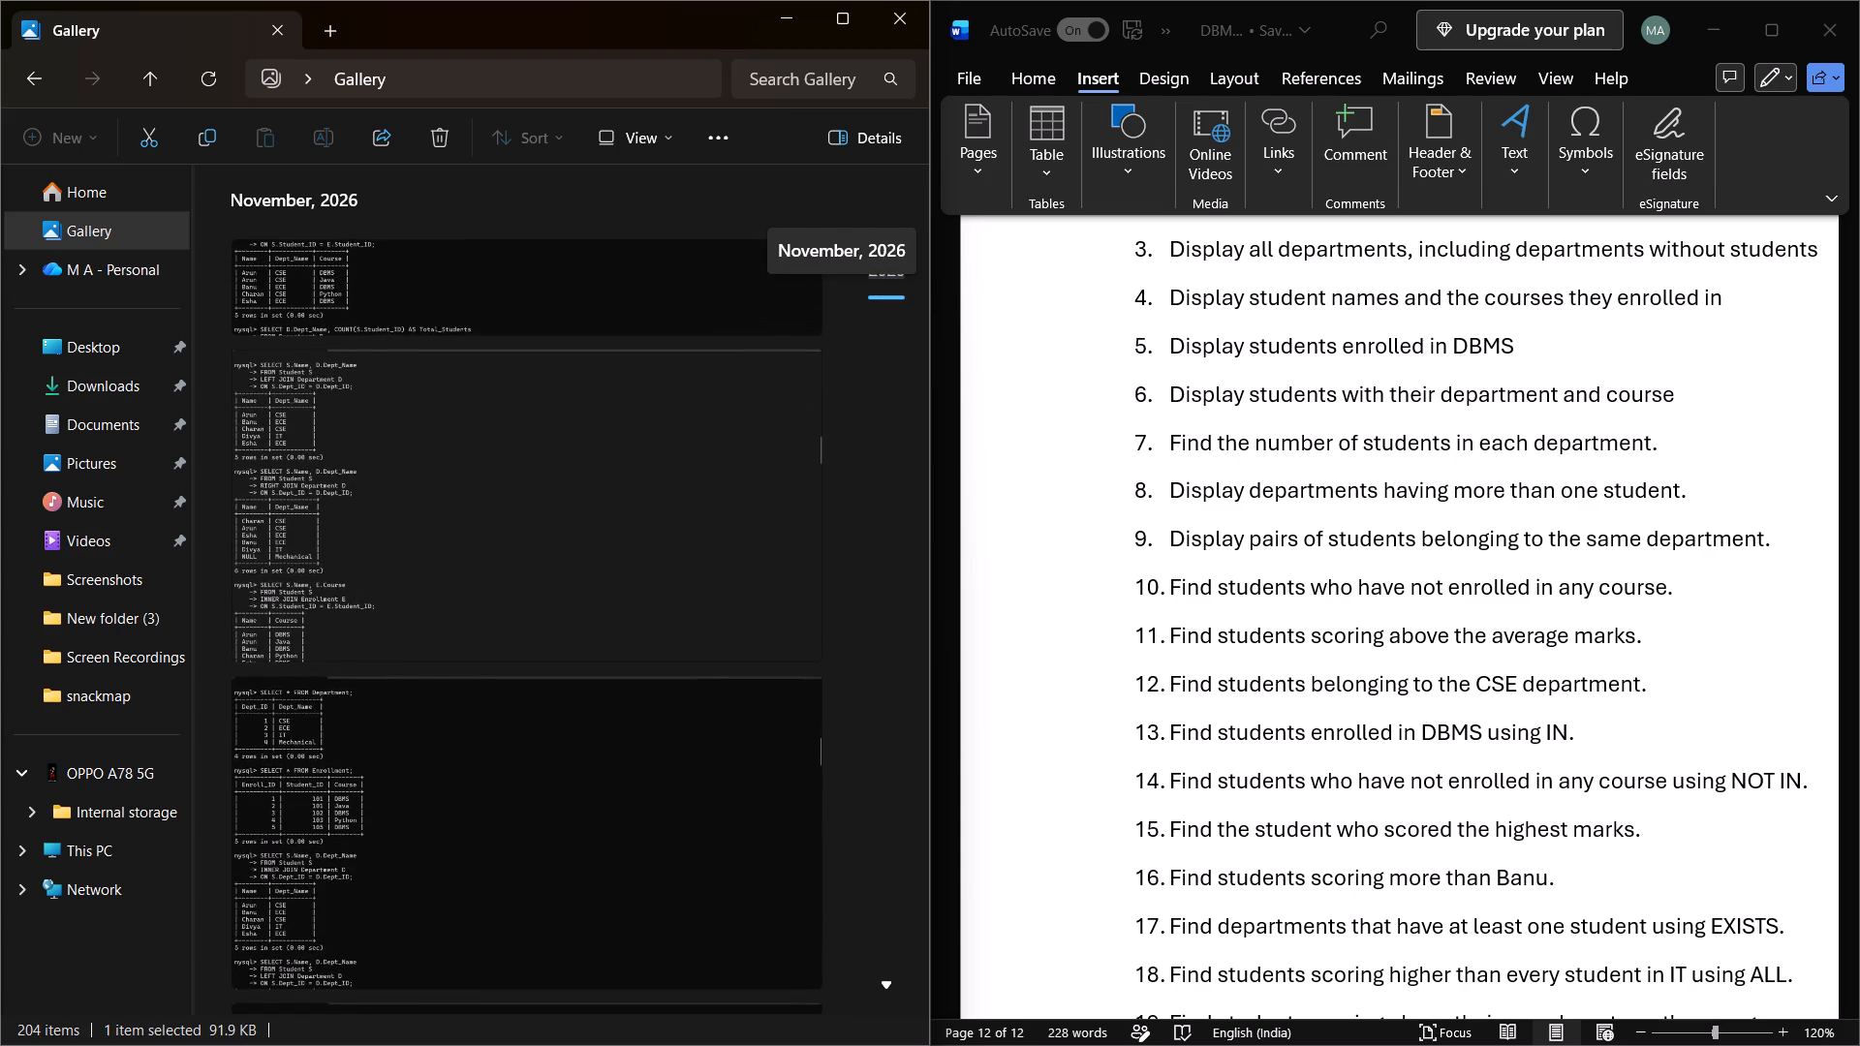
{"action": "scroll", "coordinate": [497, 552], "scroll_direction": "up", "scroll_amount": 4}
{"action": "double_click", "coordinate": [385, 403]}
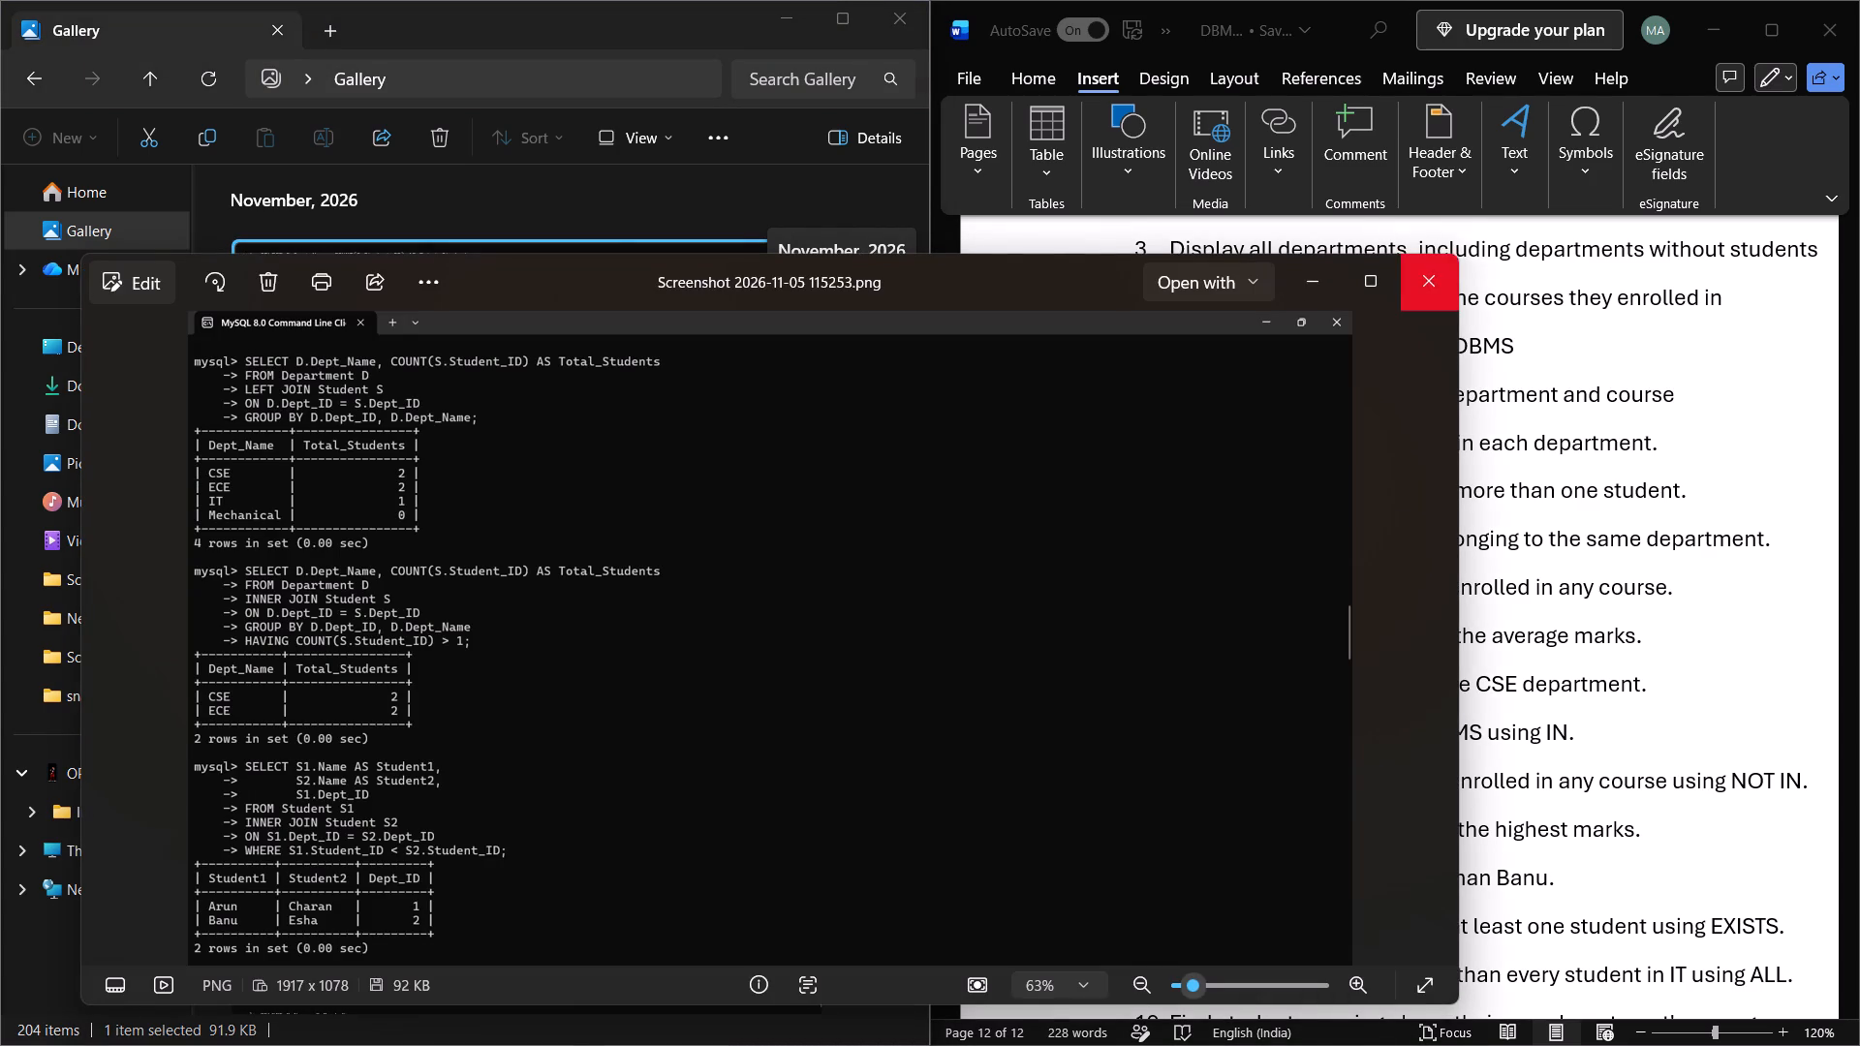
{"action": "left_click", "coordinate": [1441, 290]}
View Screenshot 2026-11-05 115309.png from the Gallery.
{"action": "scroll", "coordinate": [569, 451], "scroll_direction": "up", "scroll_amount": 1}
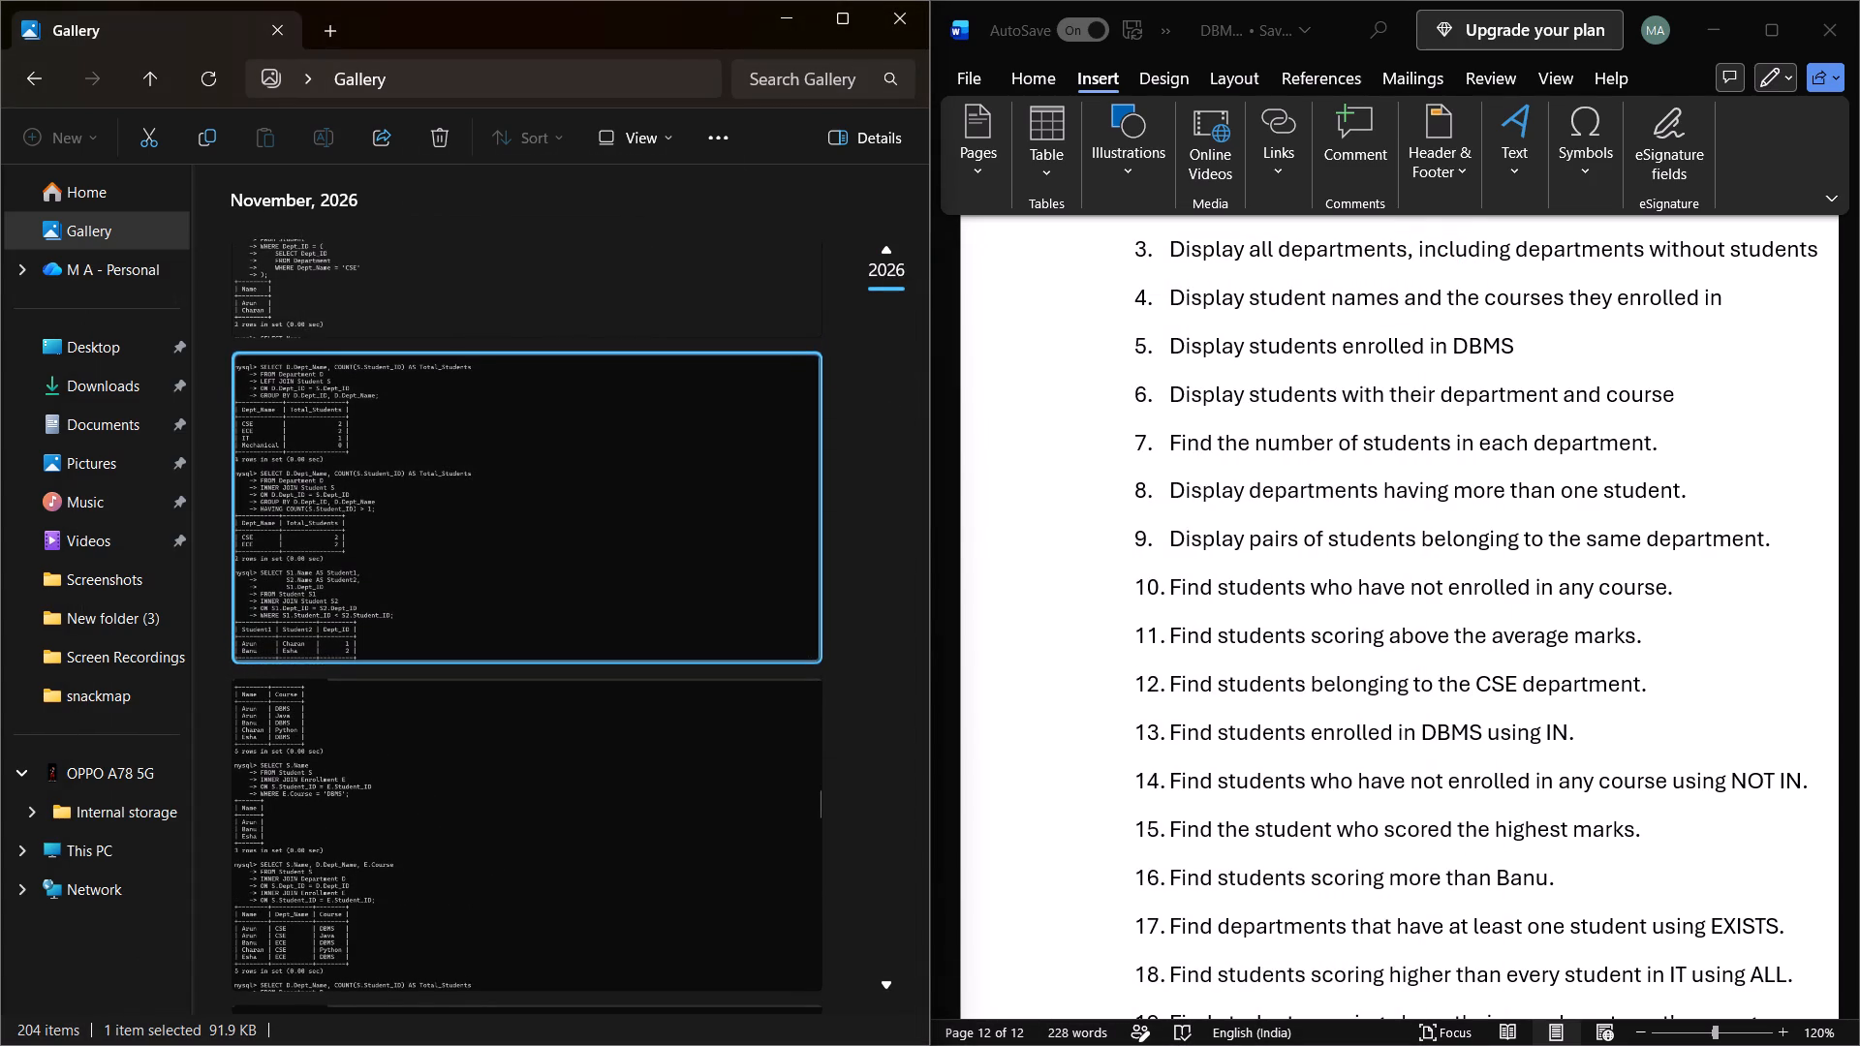
{"action": "double_click", "coordinate": [591, 278]}
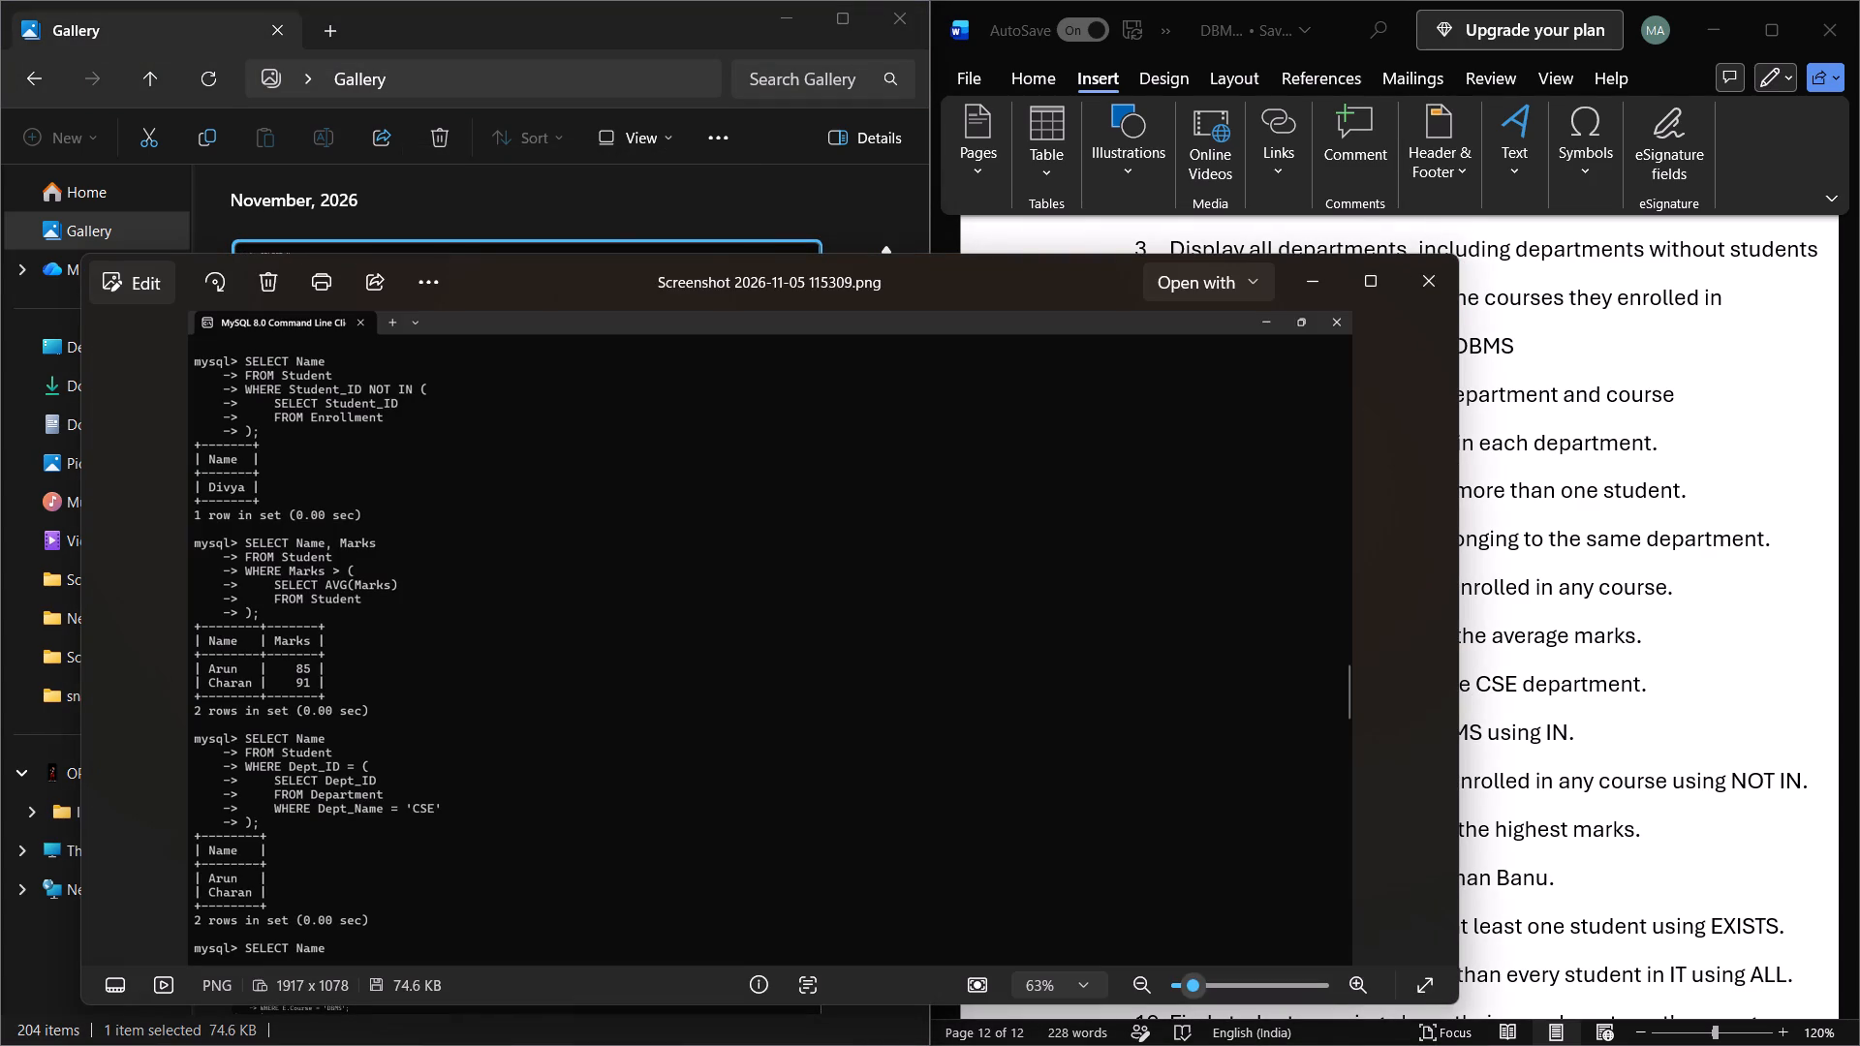
{"action": "left_click", "coordinate": [1438, 287]}
Review the document's first MySQL images, covering database and table creation and the Student, Department and Enrollment inserts.
{"action": "scroll", "coordinate": [1218, 579], "scroll_direction": "down", "scroll_amount": 4}
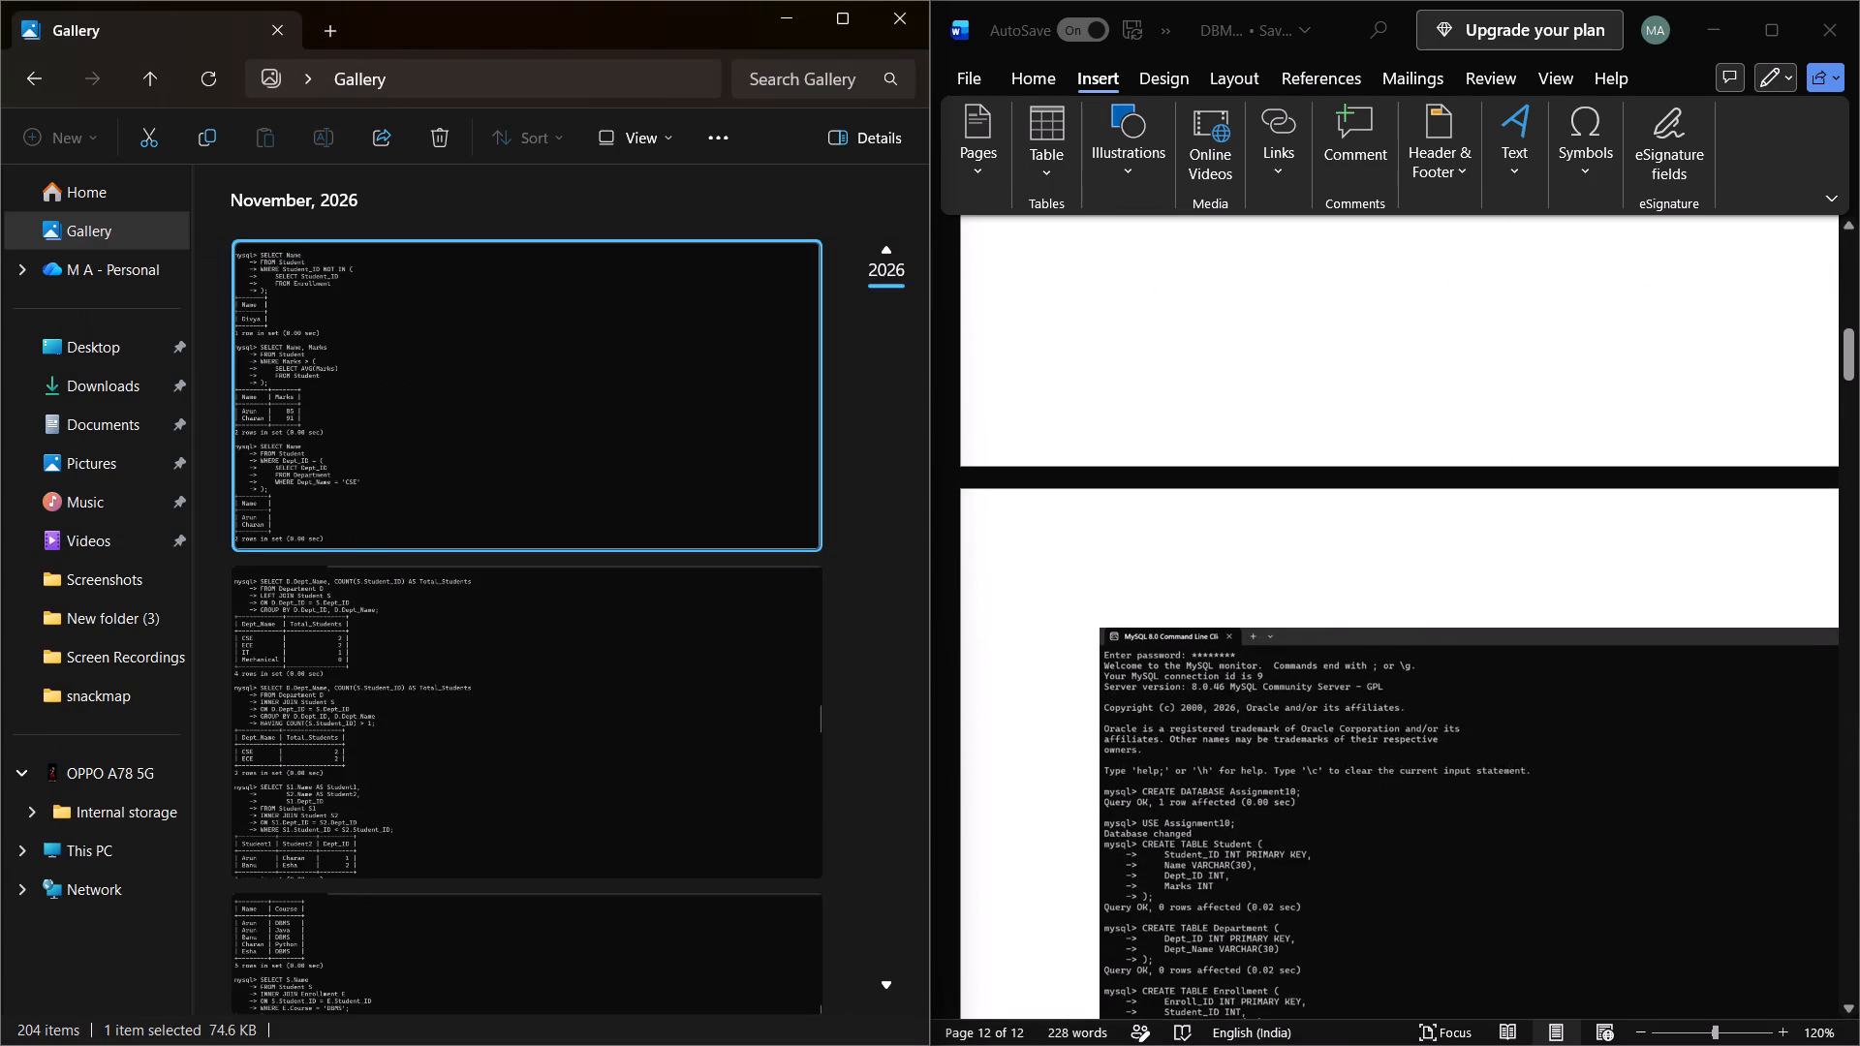
{"action": "key", "text": "Down"}
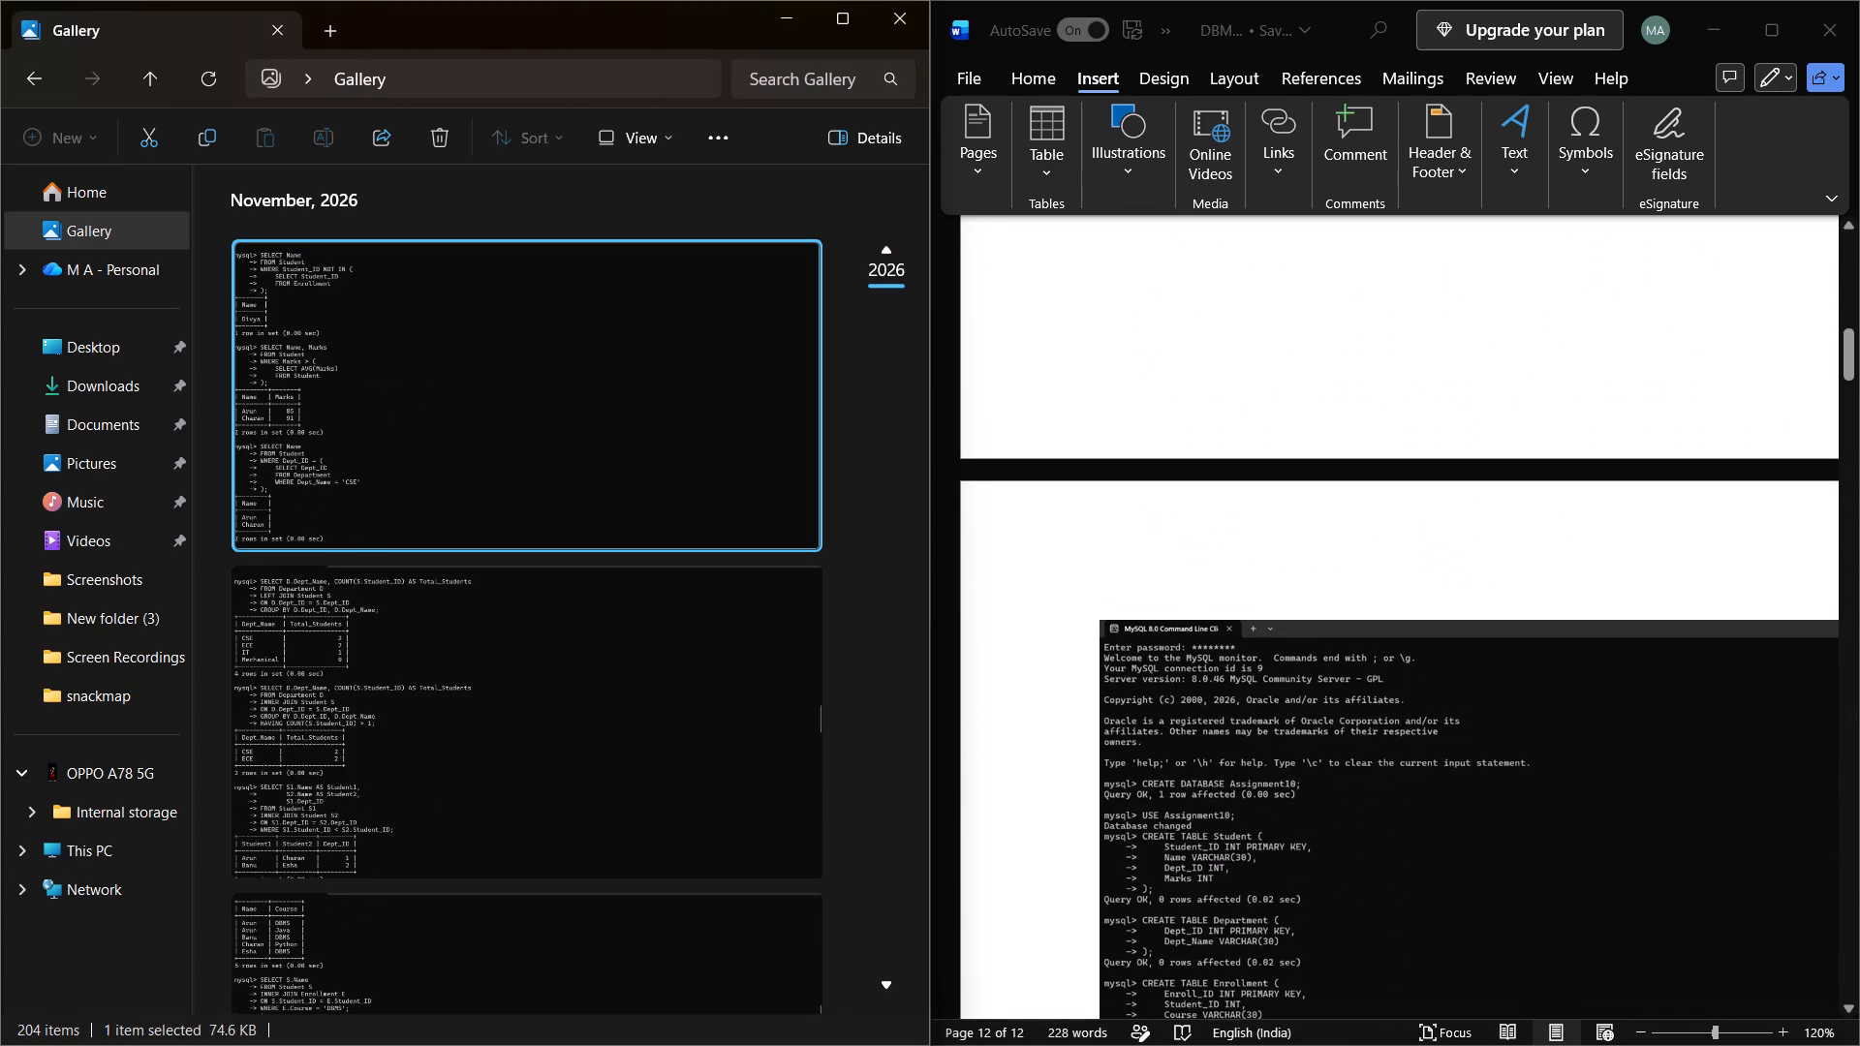
{"action": "left_click", "coordinate": [1218, 579]}
{"action": "left_click", "coordinate": [1136, 569]}
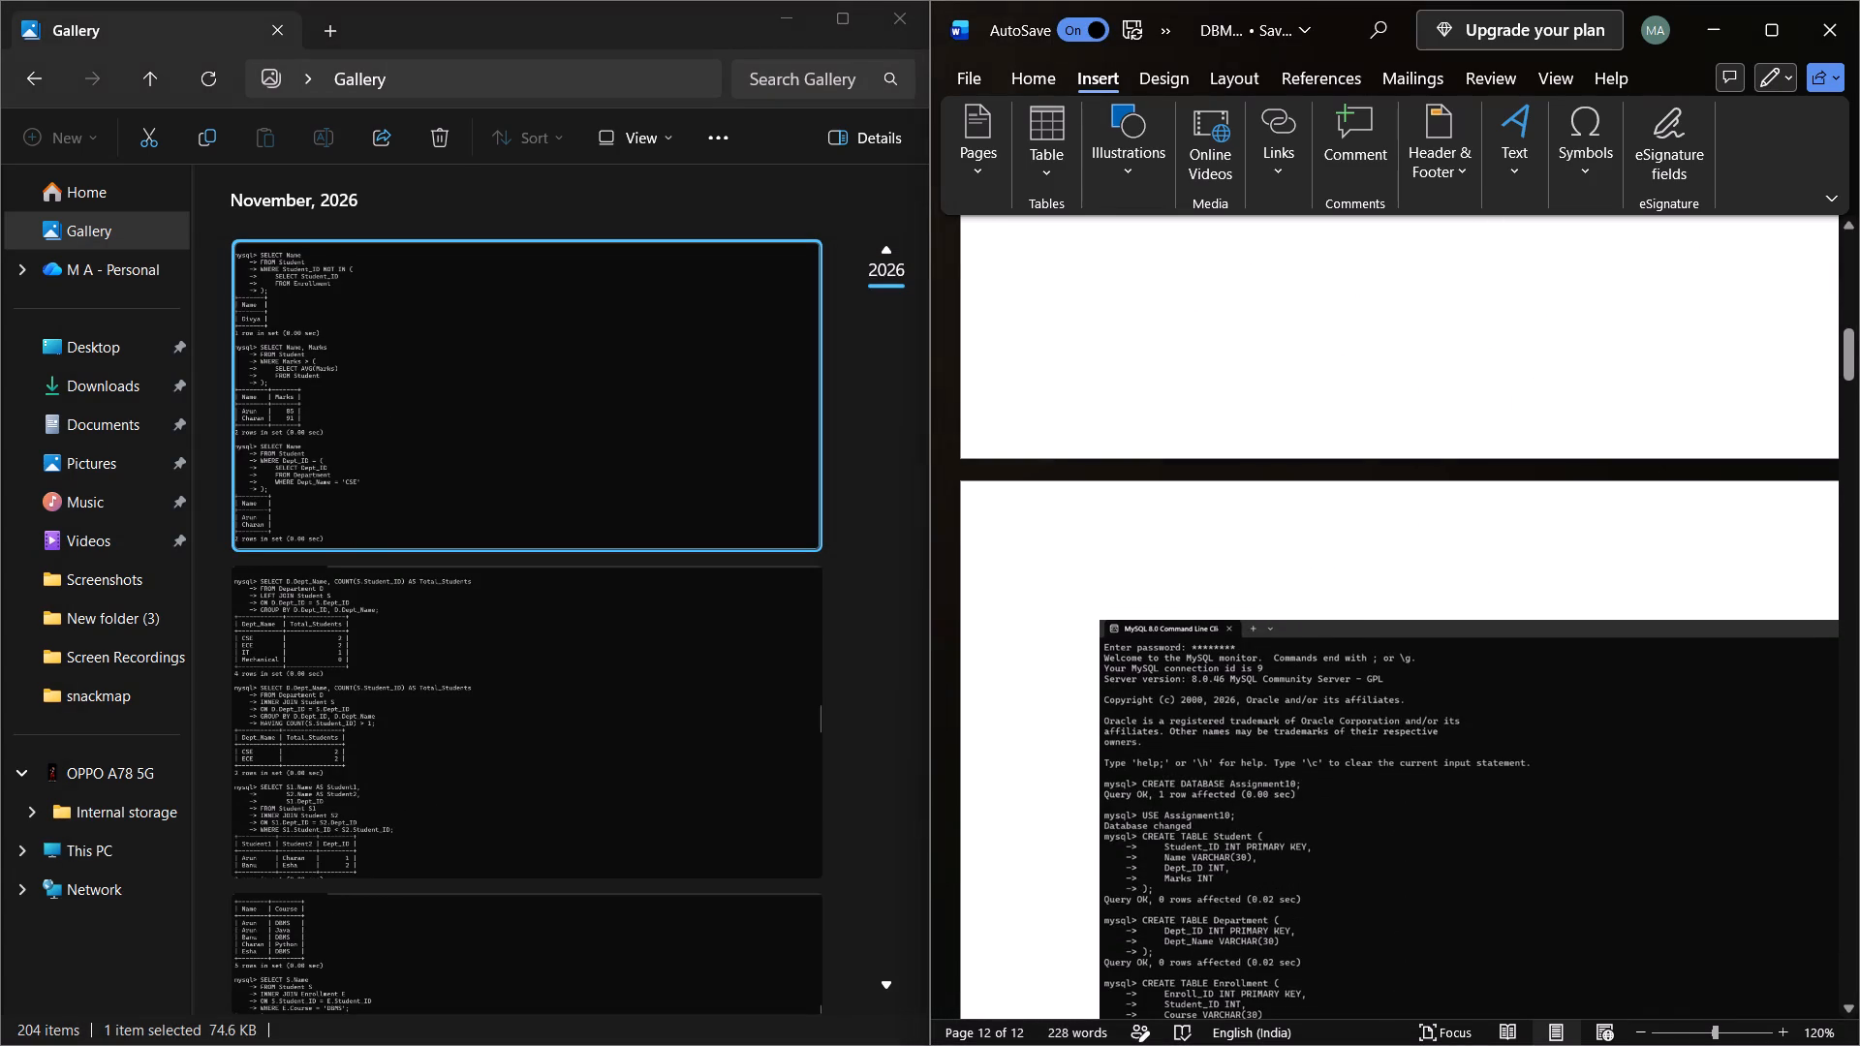
{"action": "key", "text": "Down"}
{"action": "key", "text": "Down"}
{"action": "key", "text": "Down"}
{"action": "key", "text": "Down"}
{"action": "key", "text": "Down"}
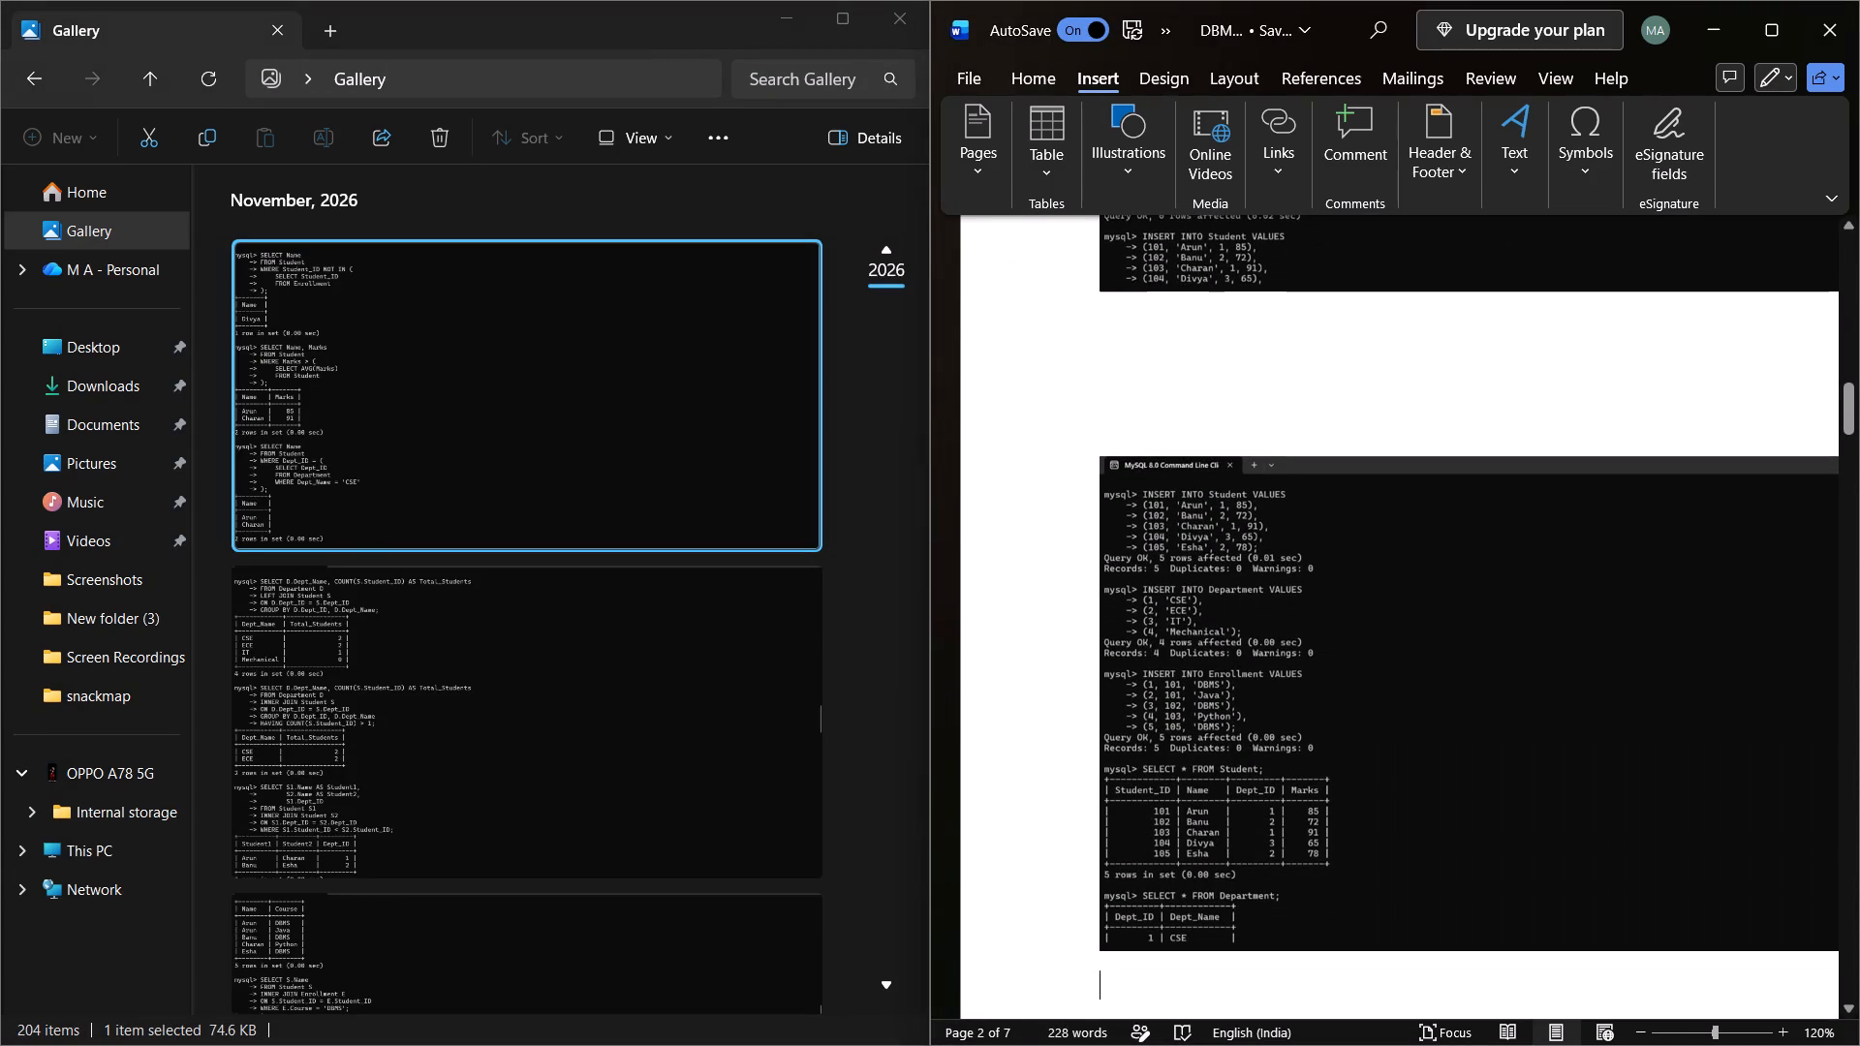
{"action": "key", "text": "Up"}
{"action": "key", "text": "Up"}
{"action": "key", "text": "Up"}
{"action": "key", "text": "Up"}
{"action": "key", "text": "Up"}
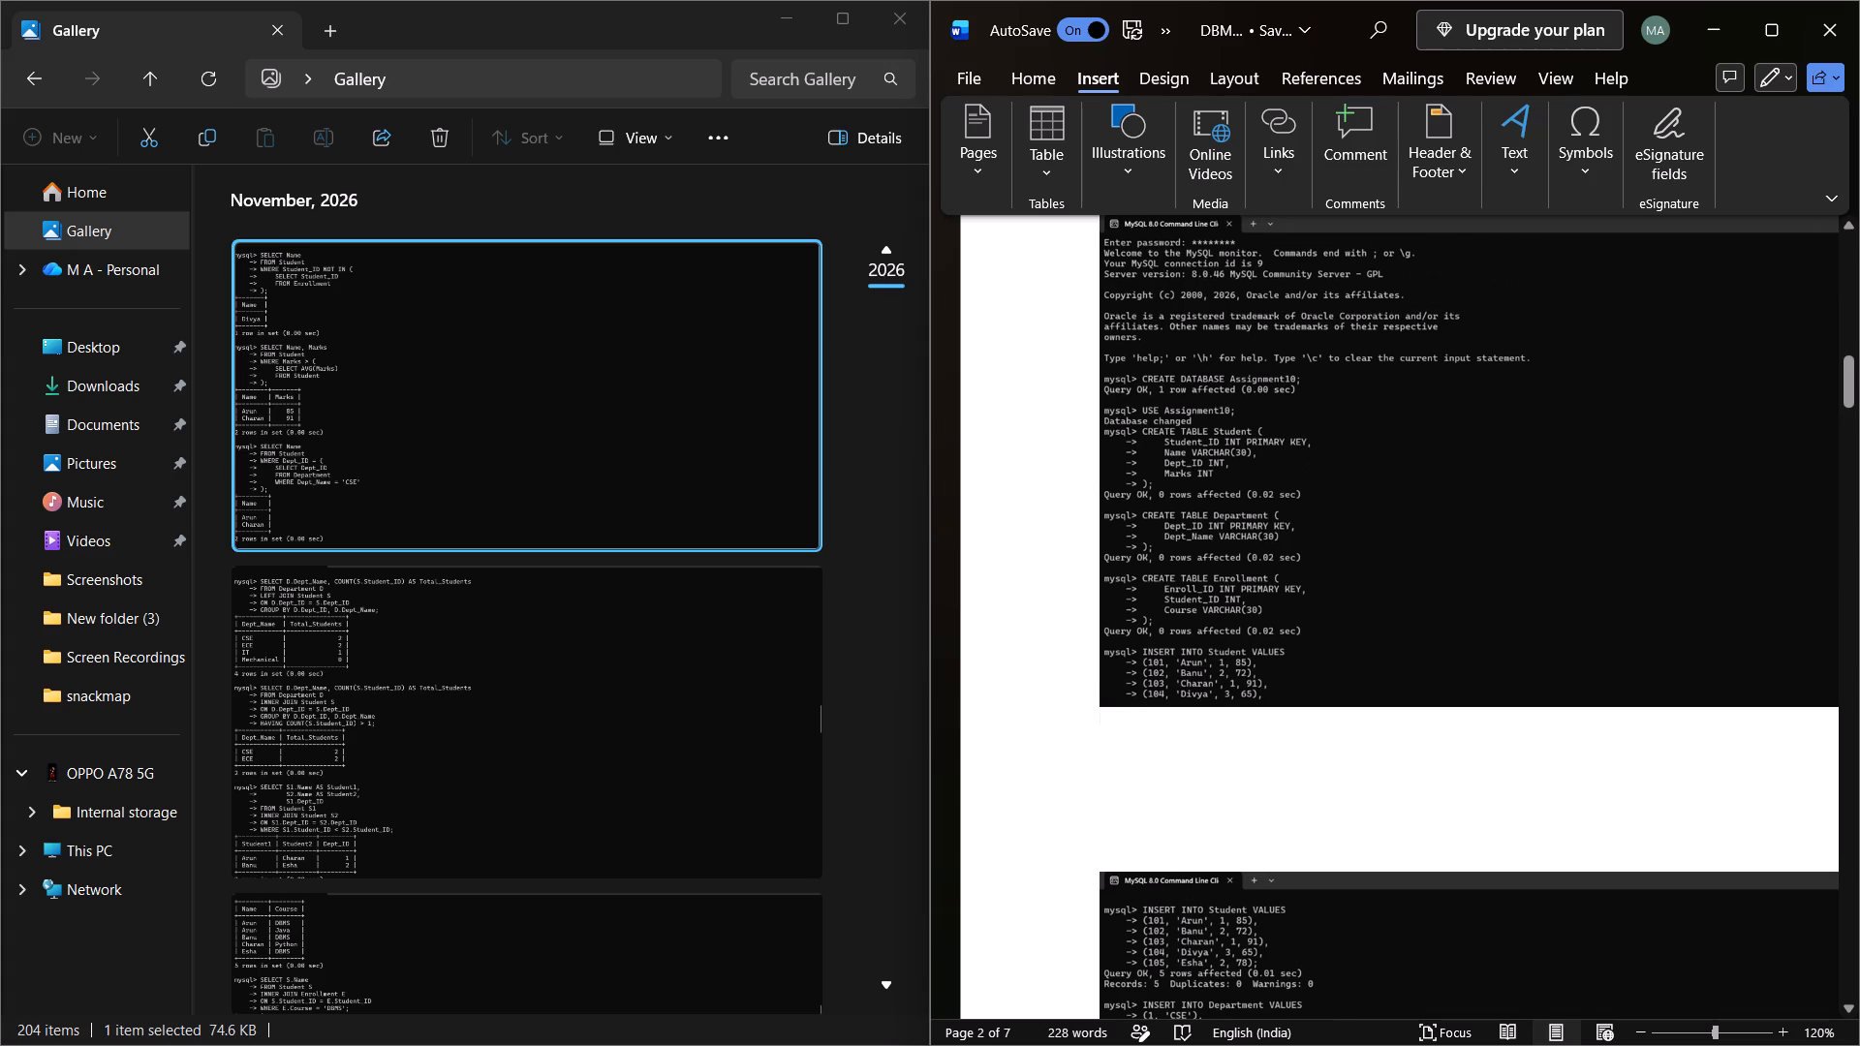
{"action": "key", "text": "Down"}
{"action": "key", "text": "Down"}
{"action": "key", "text": "Down"}
{"action": "key", "text": "Down"}
{"action": "key", "text": "Down"}
{"action": "key", "text": "Down"}
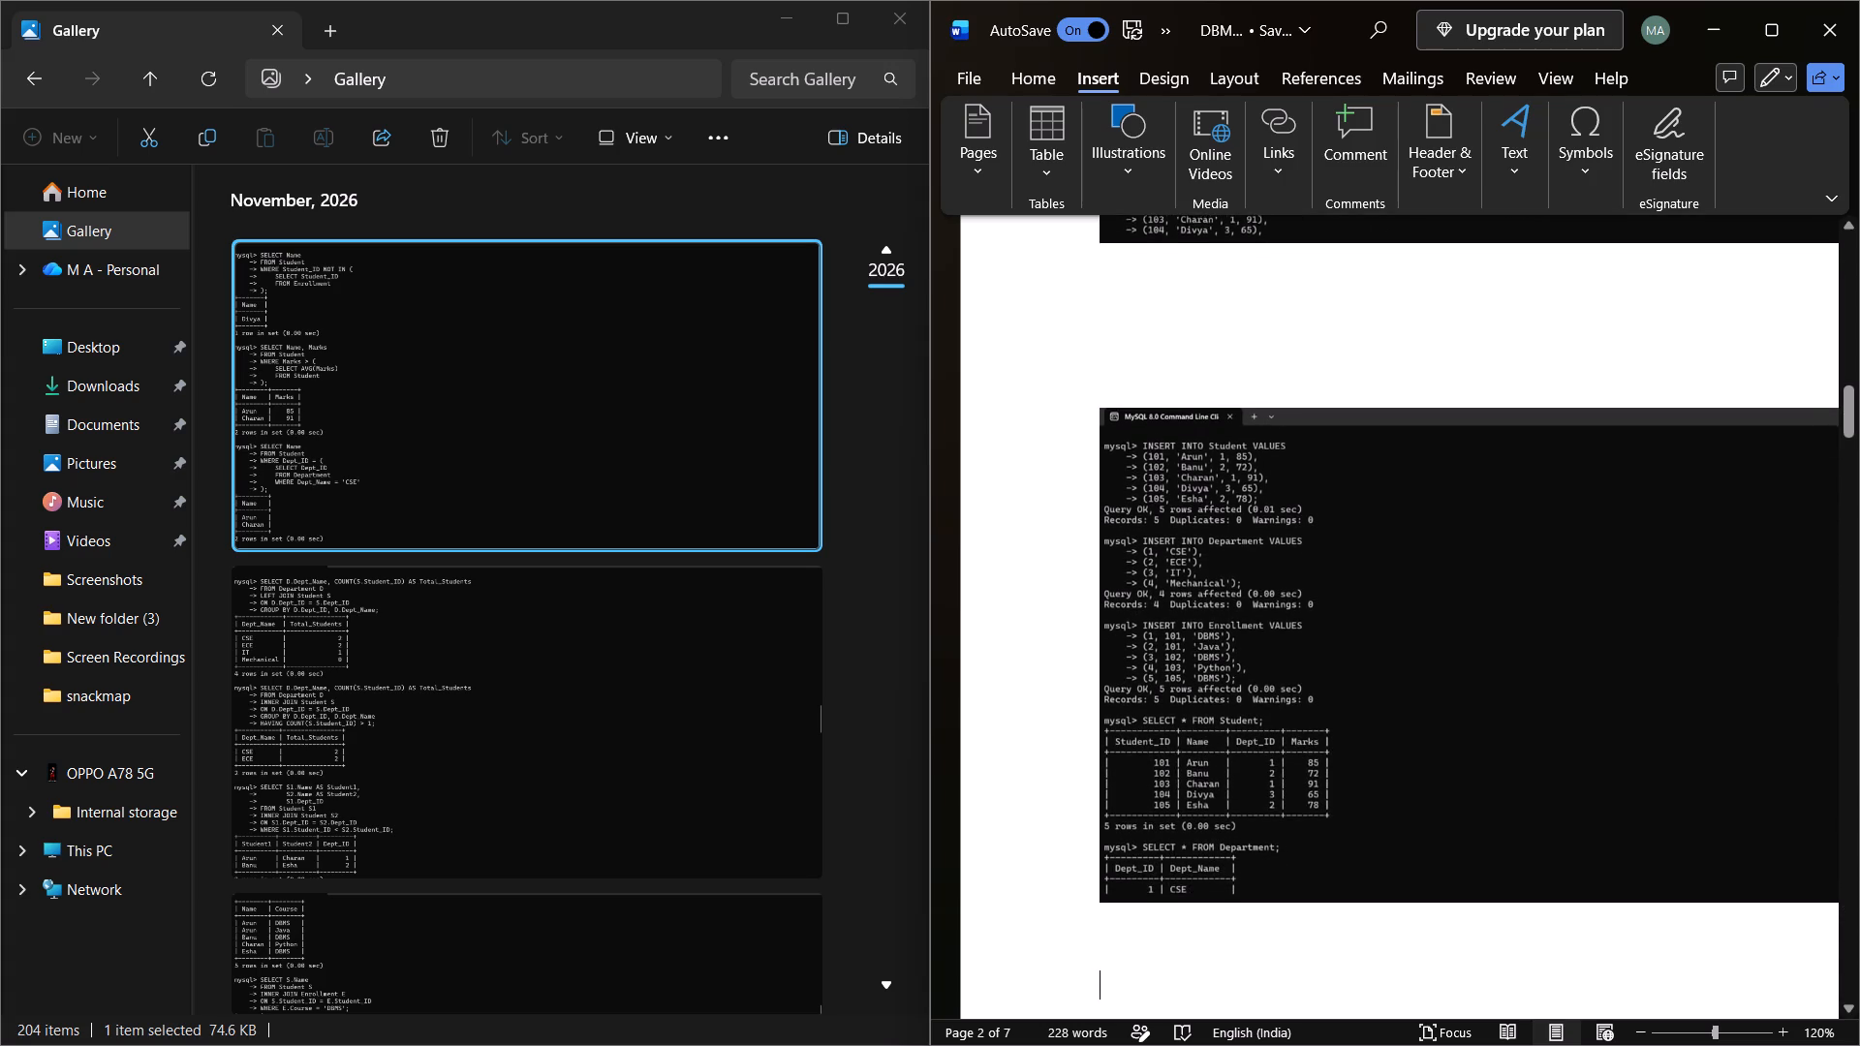
Review the document images of the join query outputs through to the first department student-count image.
{"action": "key", "text": "Down"}
{"action": "key", "text": "Down"}
{"action": "key", "text": "Down"}
{"action": "key", "text": "Down"}
{"action": "key", "text": "Down"}
{"action": "key", "text": "Down"}
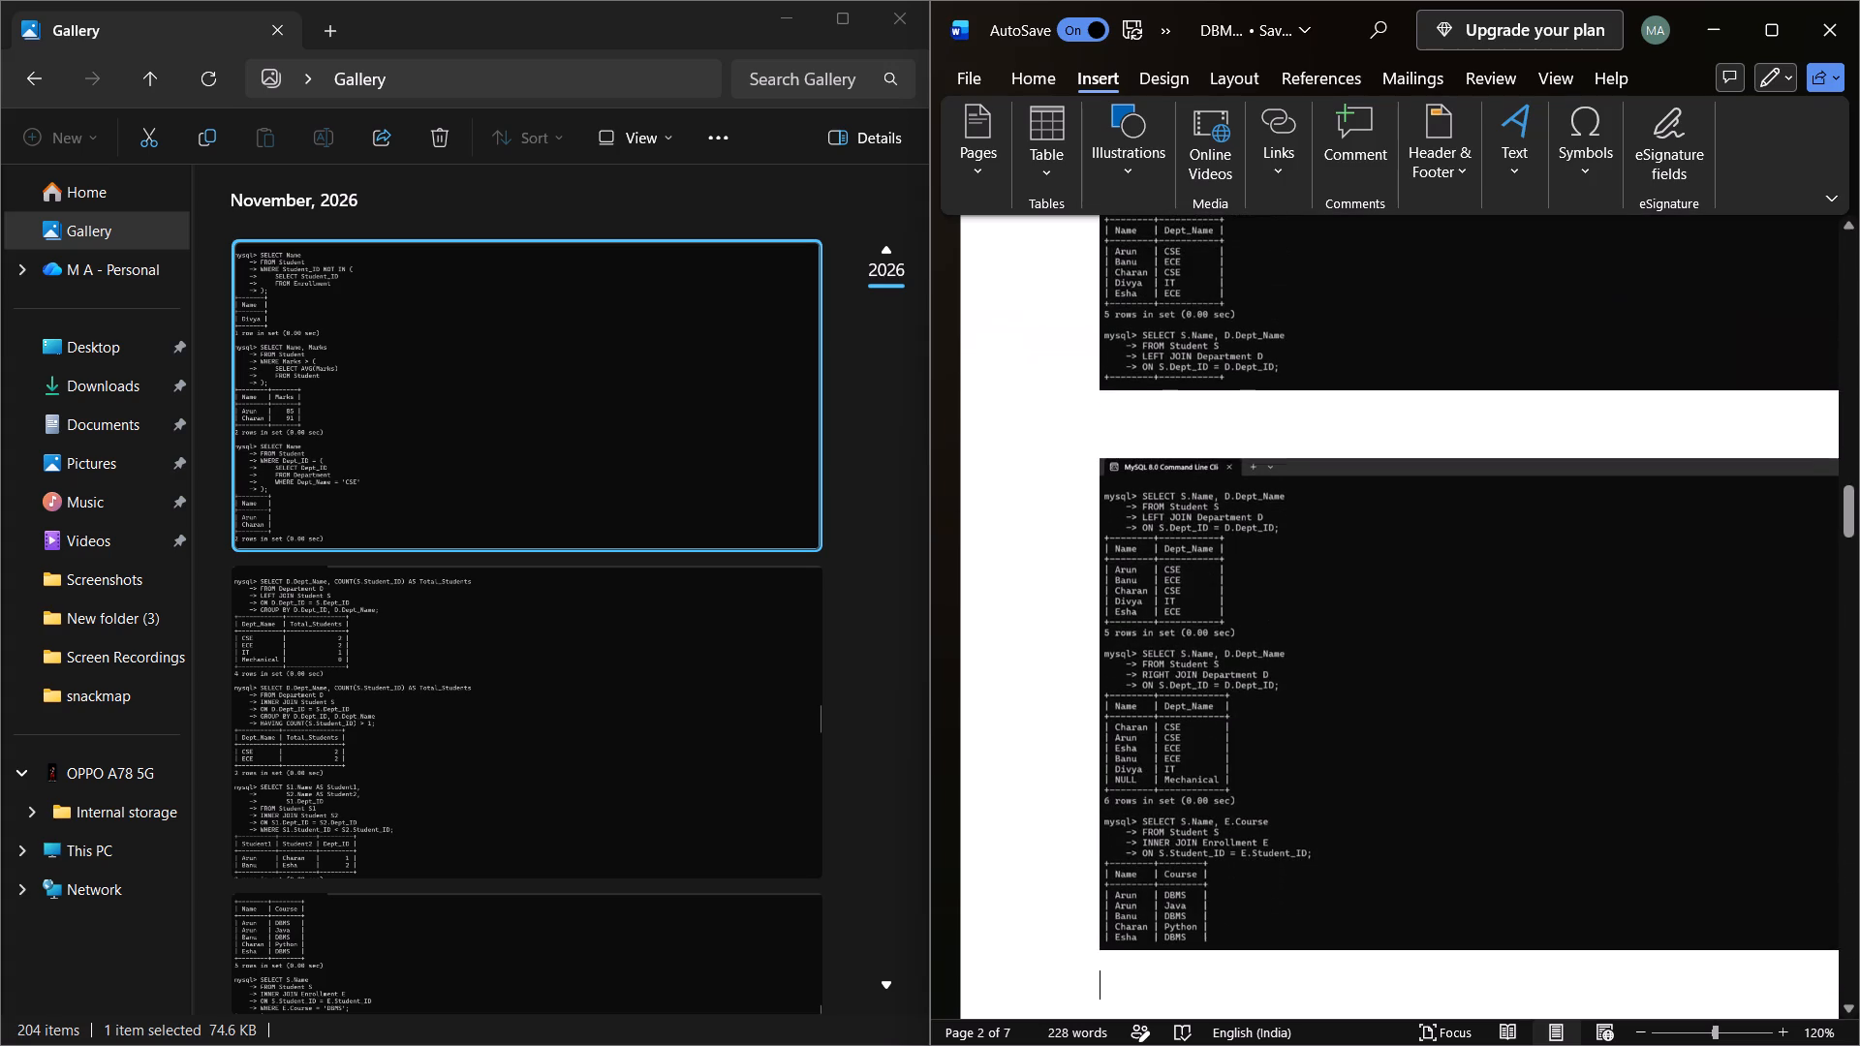
{"action": "key", "text": "Down"}
{"action": "key", "text": "Down"}
{"action": "key", "text": "Down"}
{"action": "key", "text": "Down"}
{"action": "key", "text": "Down"}
{"action": "key", "text": "Down"}
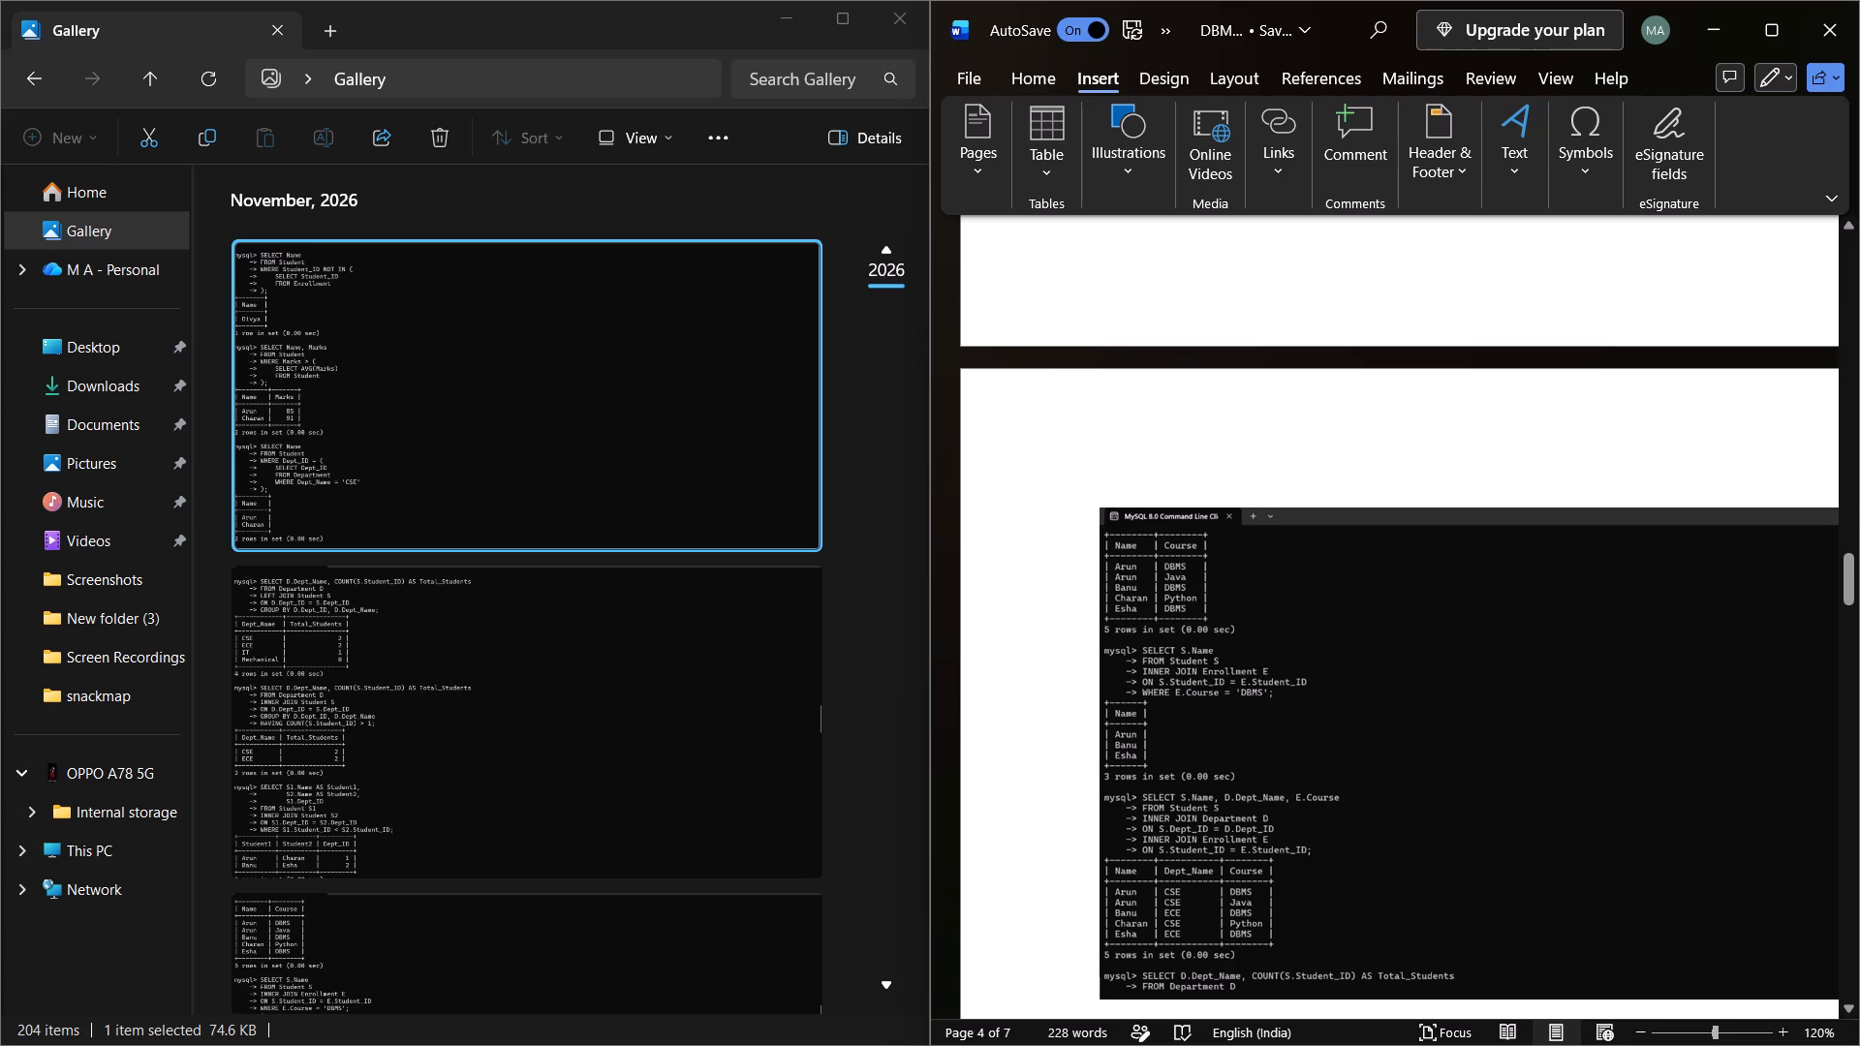
{"action": "key", "text": "Down"}
{"action": "key", "text": "Down"}
{"action": "key", "text": "Down"}
{"action": "key", "text": "Down"}
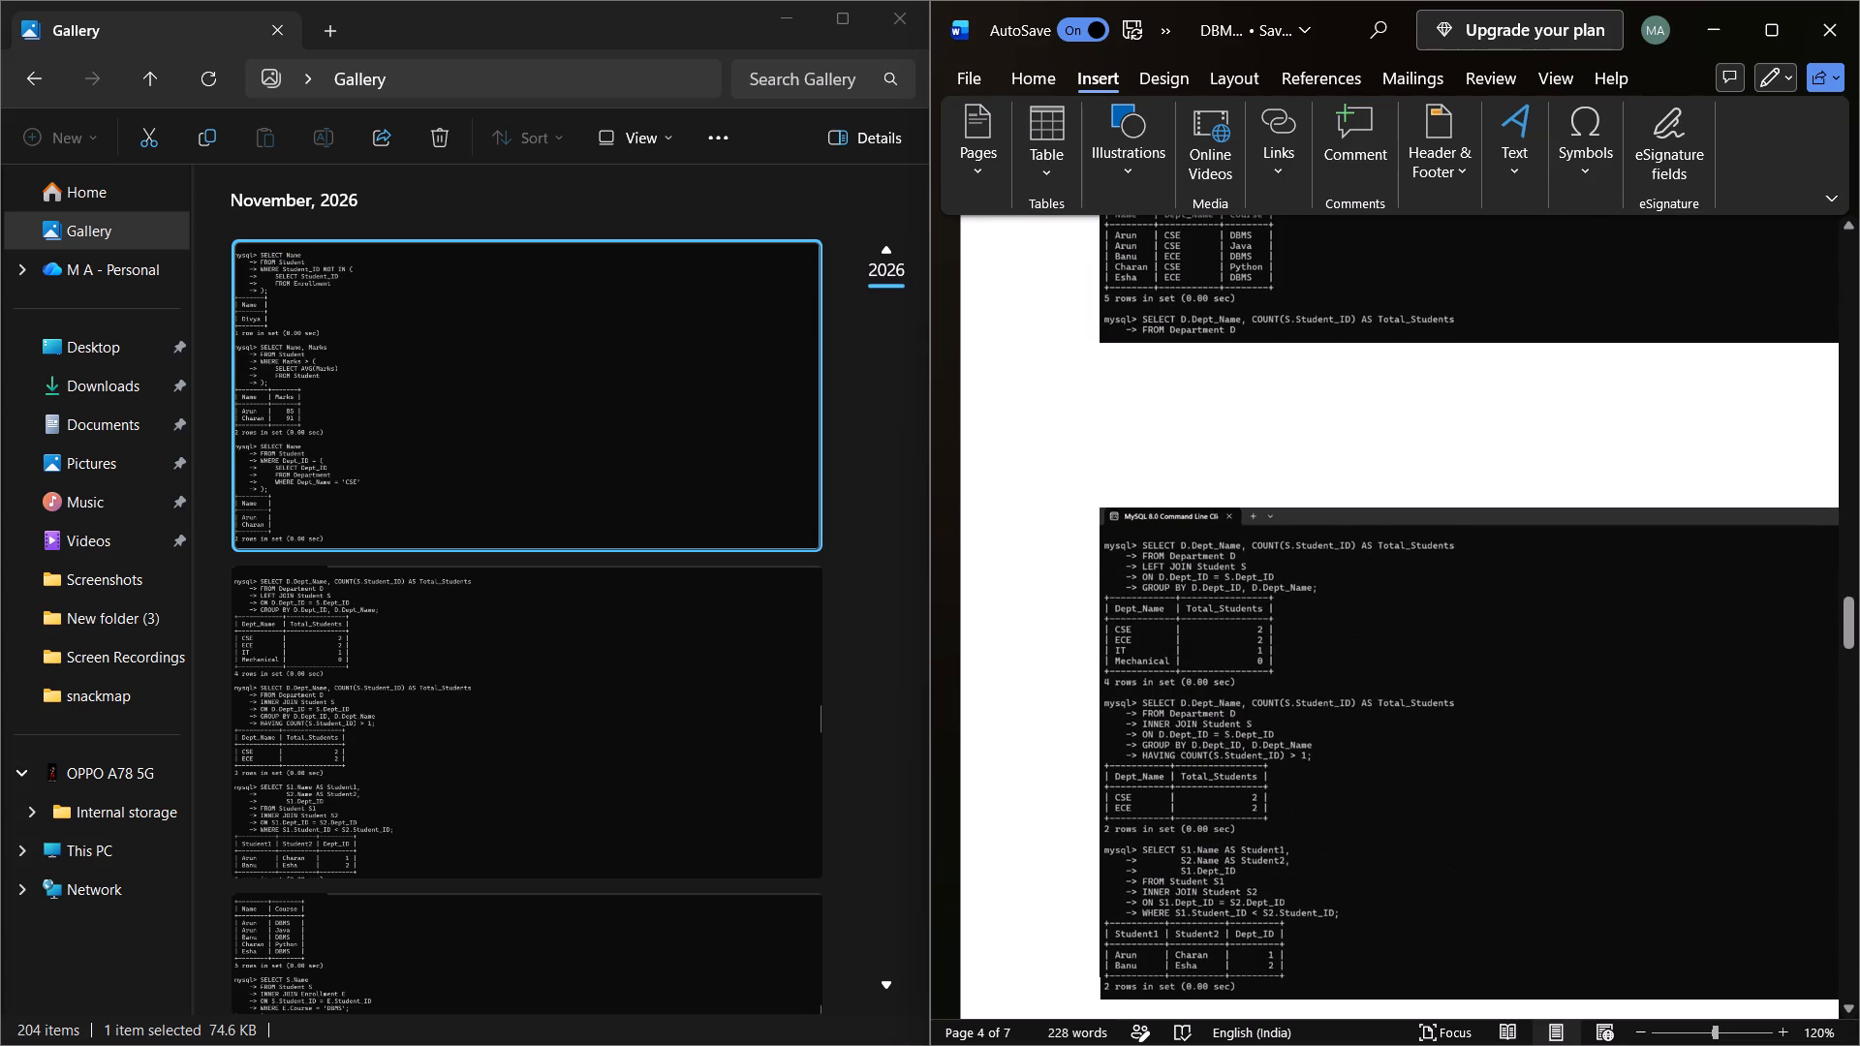
Compare the two department student-count images on pages 4 and 5 of the document.
{"action": "key", "text": "Down"}
{"action": "key", "text": "Down"}
{"action": "key", "text": "Down"}
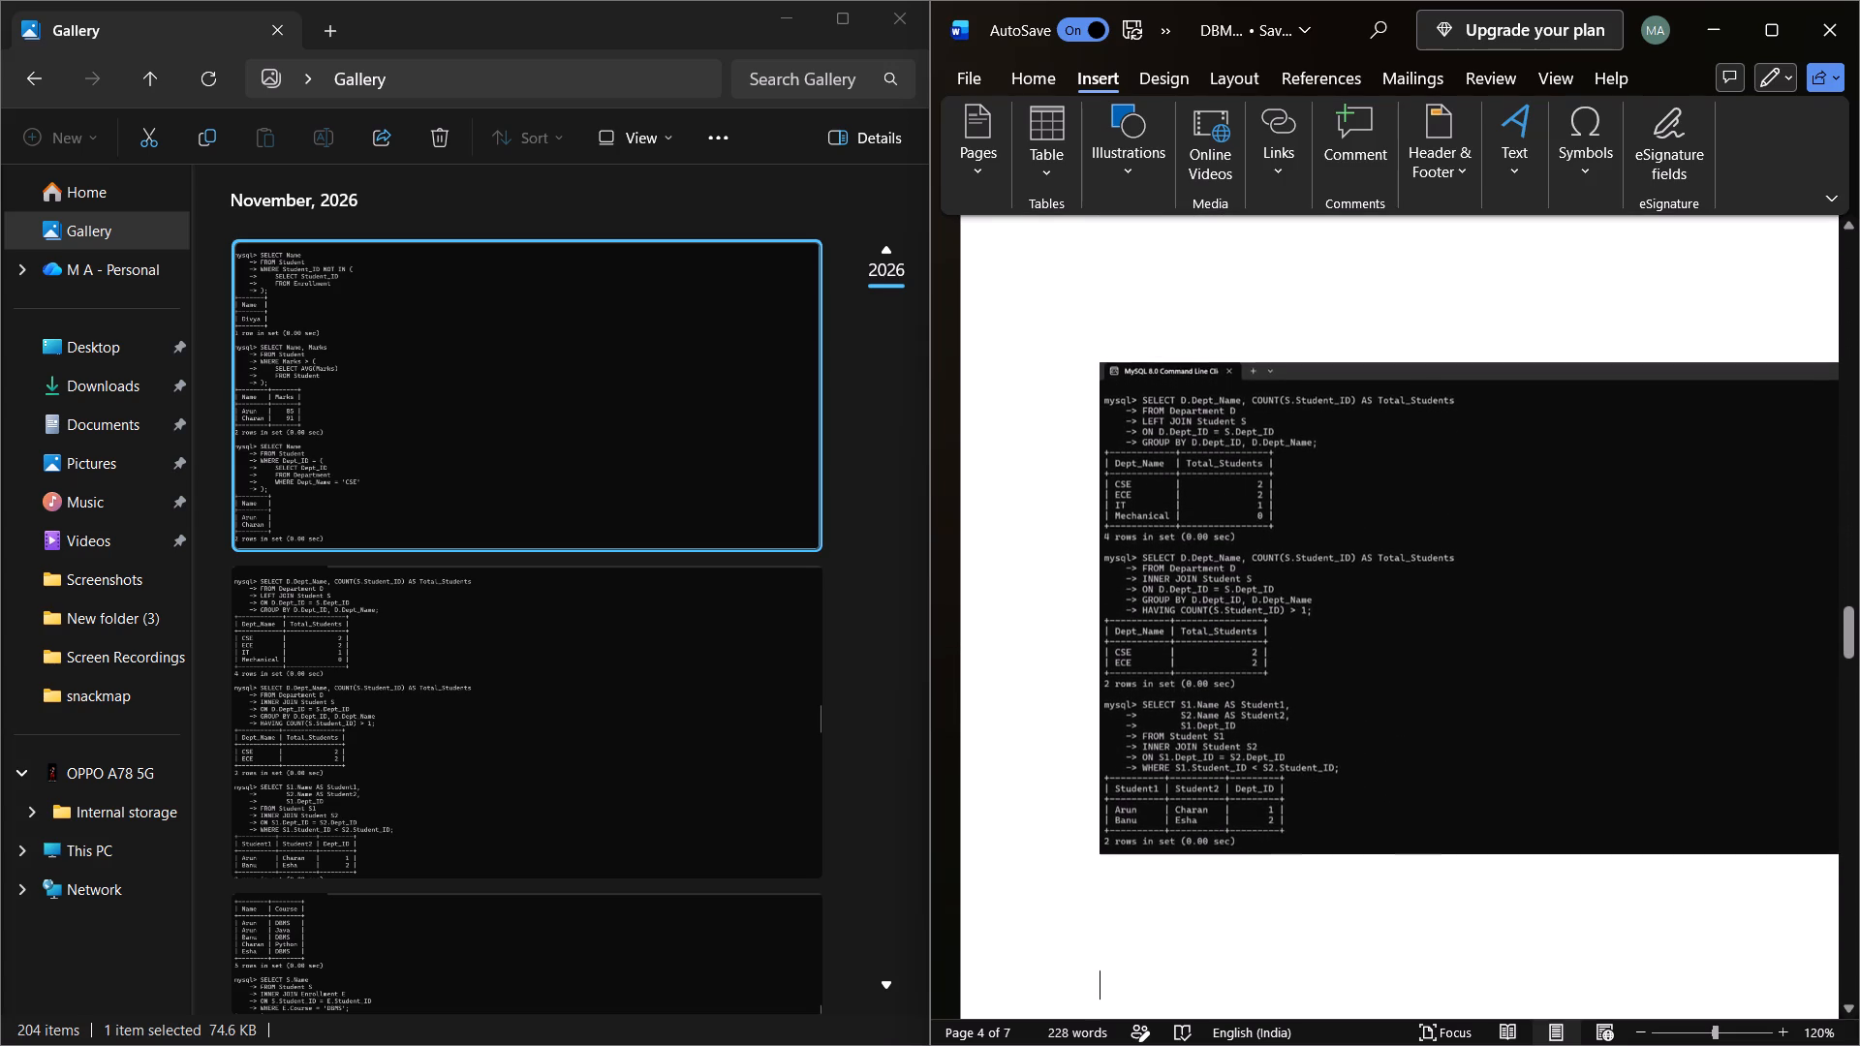
{"action": "key", "text": "Down"}
{"action": "key", "text": "Down"}
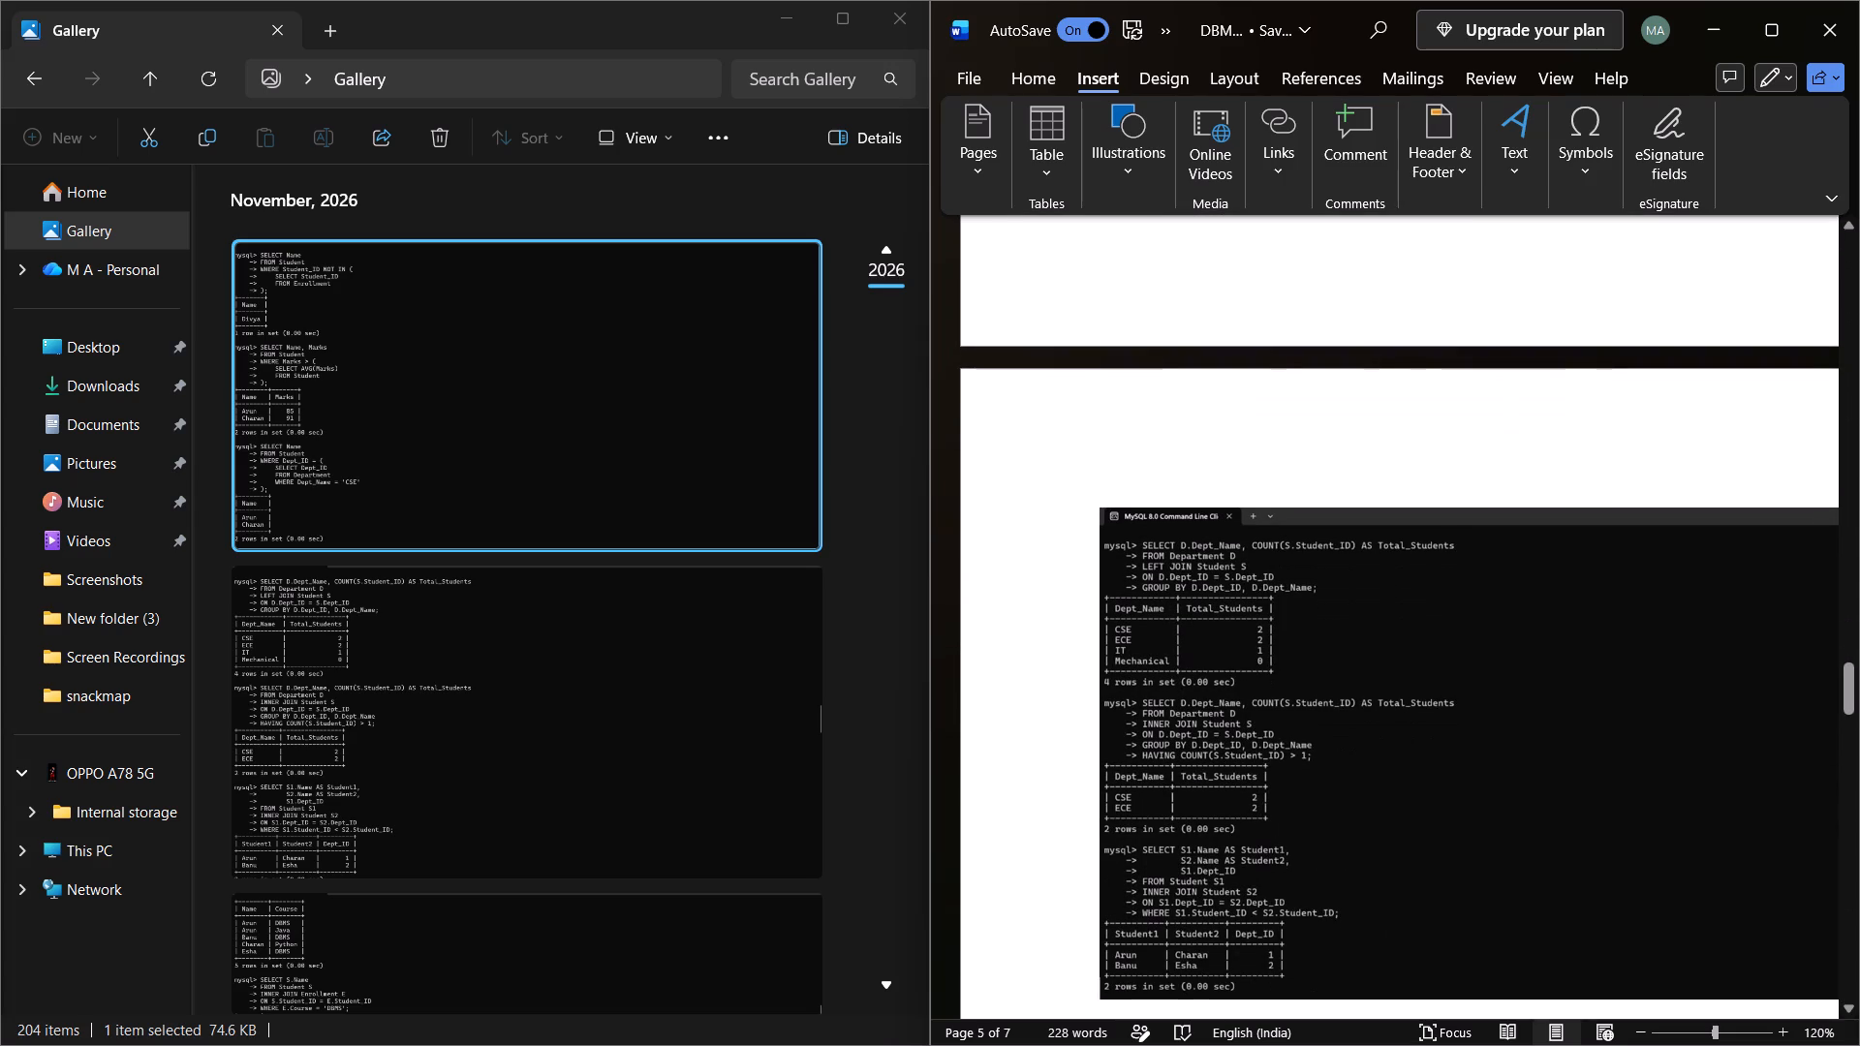
{"action": "key", "text": "Up"}
{"action": "key", "text": "Up"}
{"action": "key", "text": "Up"}
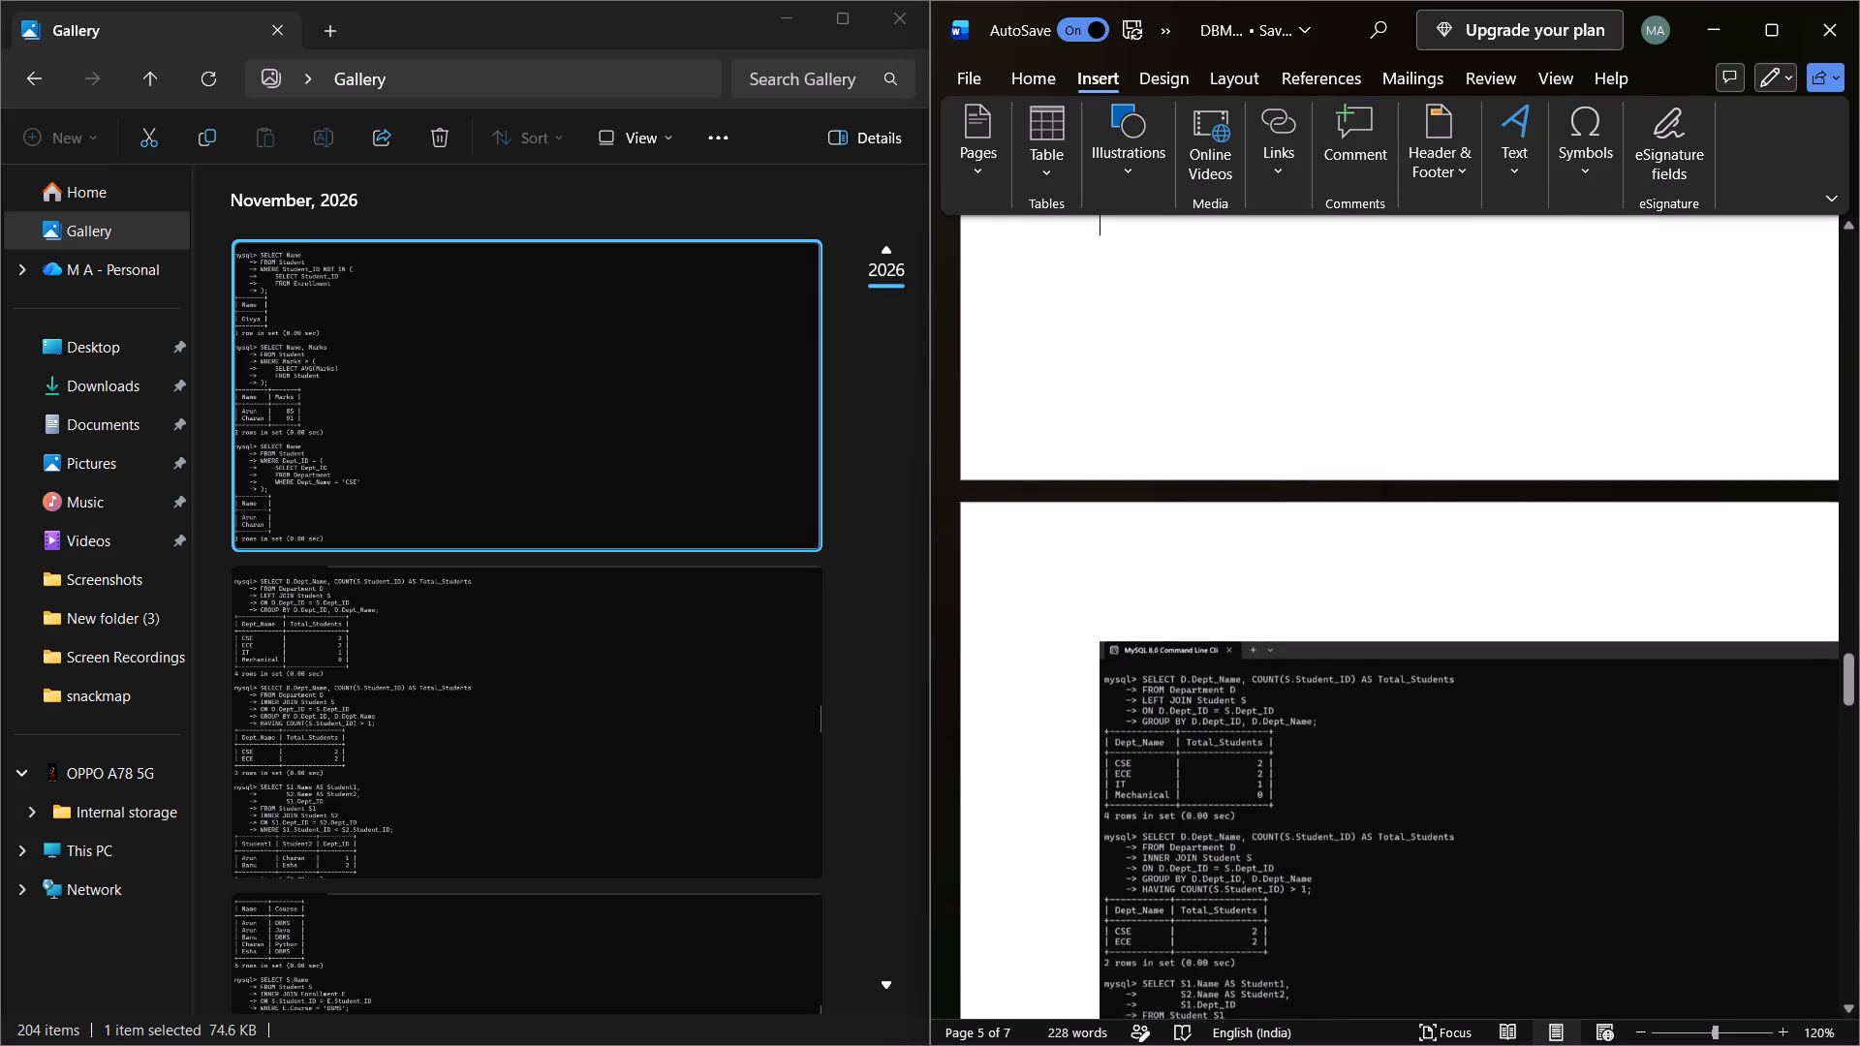
{"action": "key", "text": "Up"}
{"action": "key", "text": "Up"}
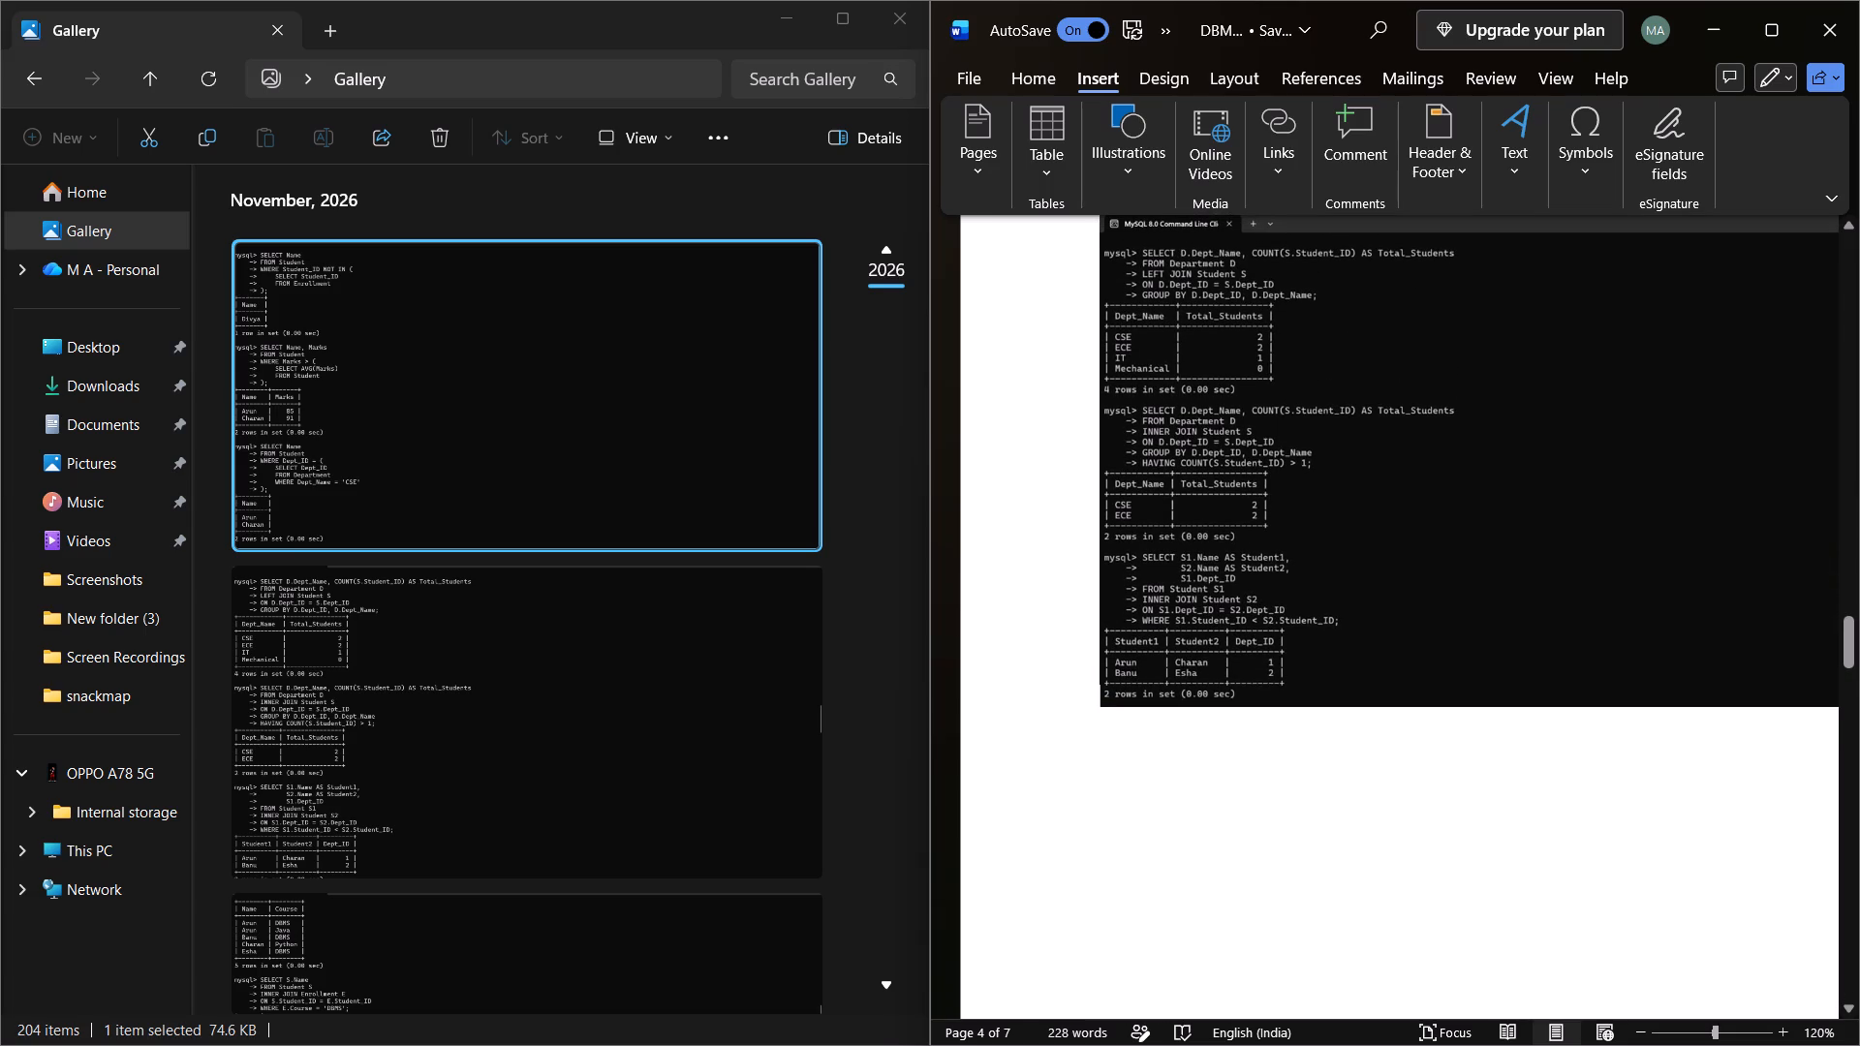
{"action": "key", "text": "Down"}
{"action": "key", "text": "Down"}
{"action": "key", "text": "Down"}
{"action": "key", "text": "Down"}
{"action": "key", "text": "Down"}
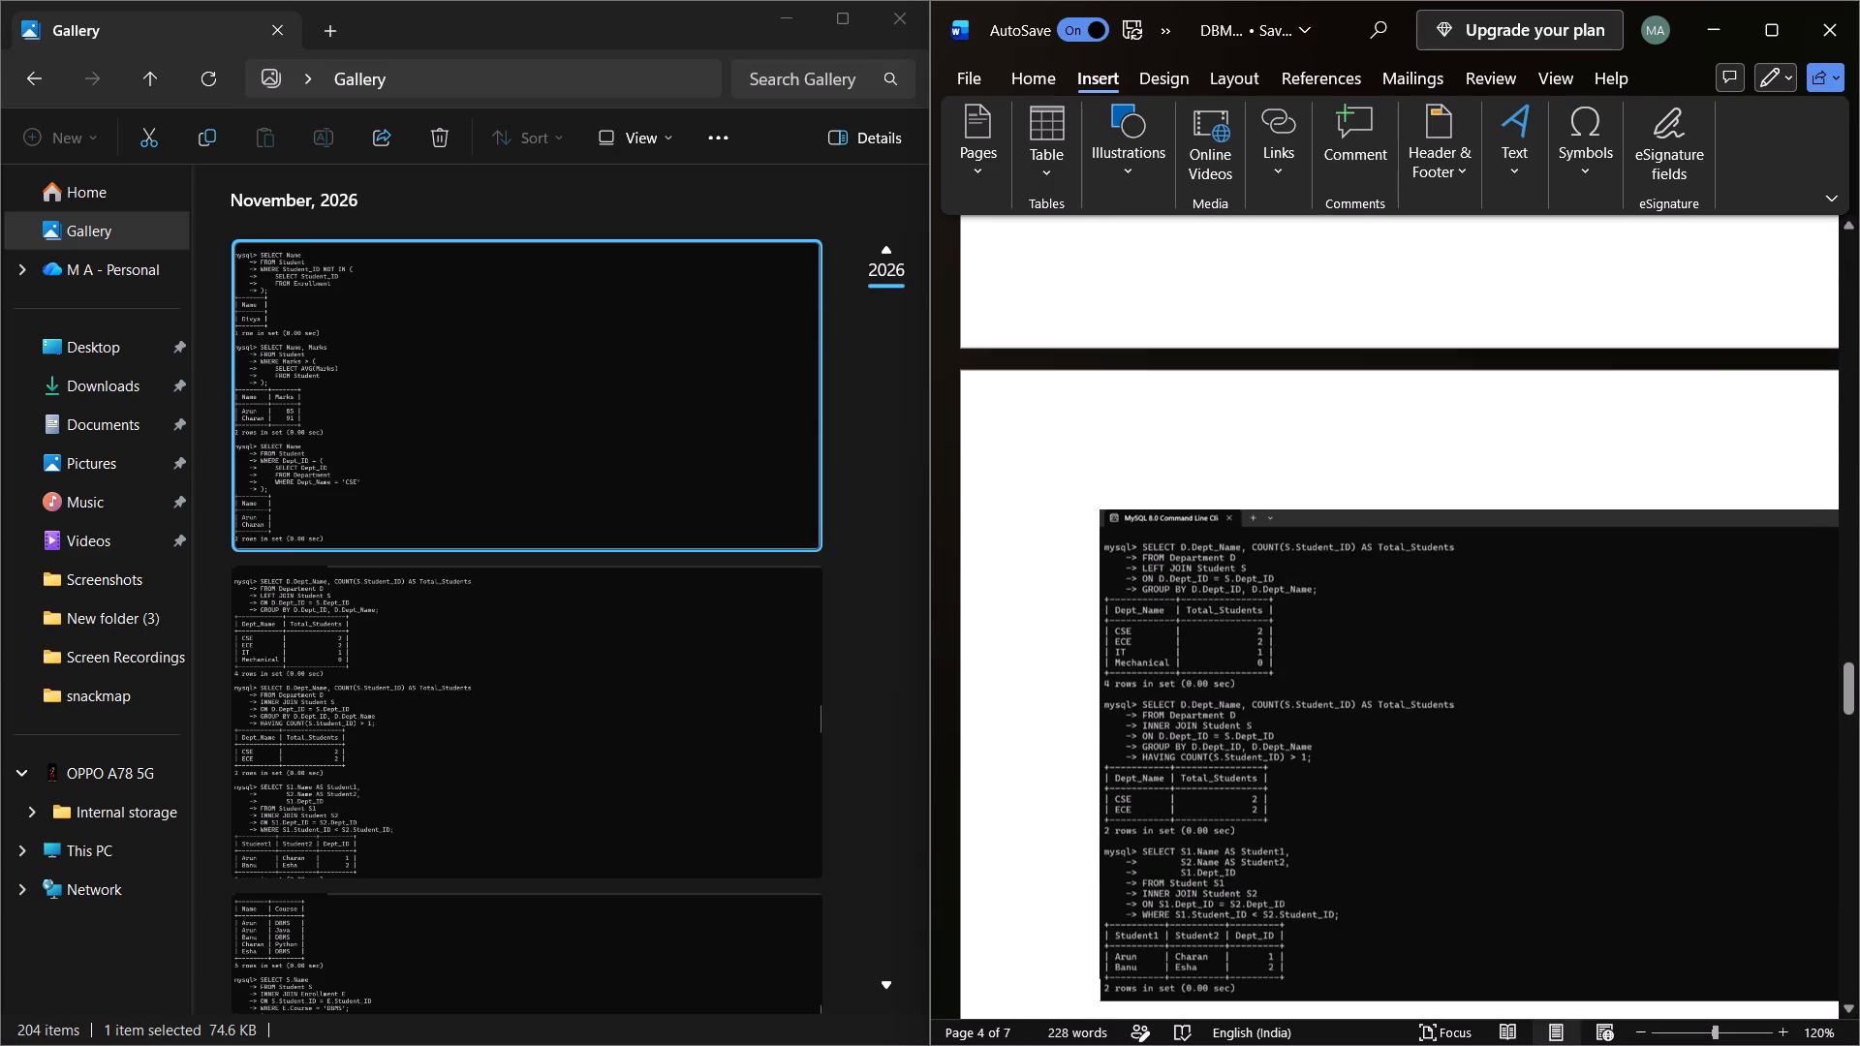
{"action": "right_click", "coordinate": [1206, 665]}
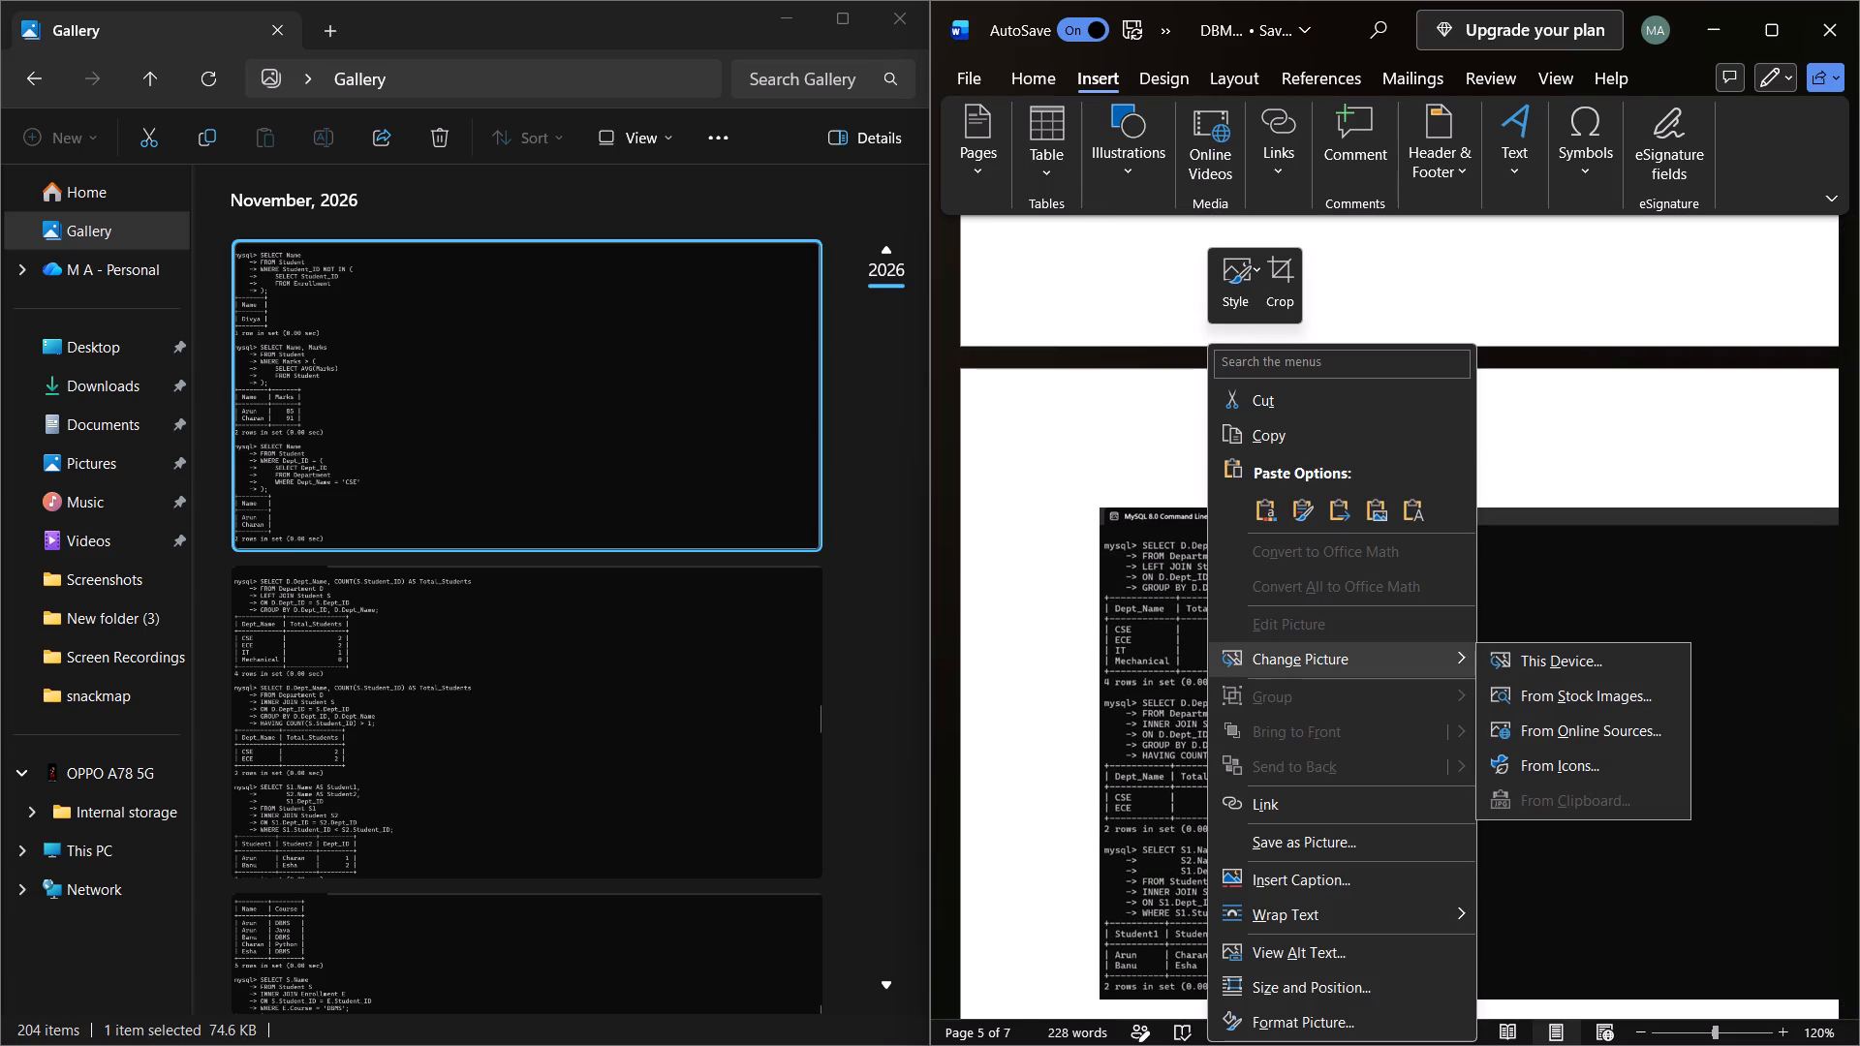
{"action": "left_click", "coordinate": [1061, 581]}
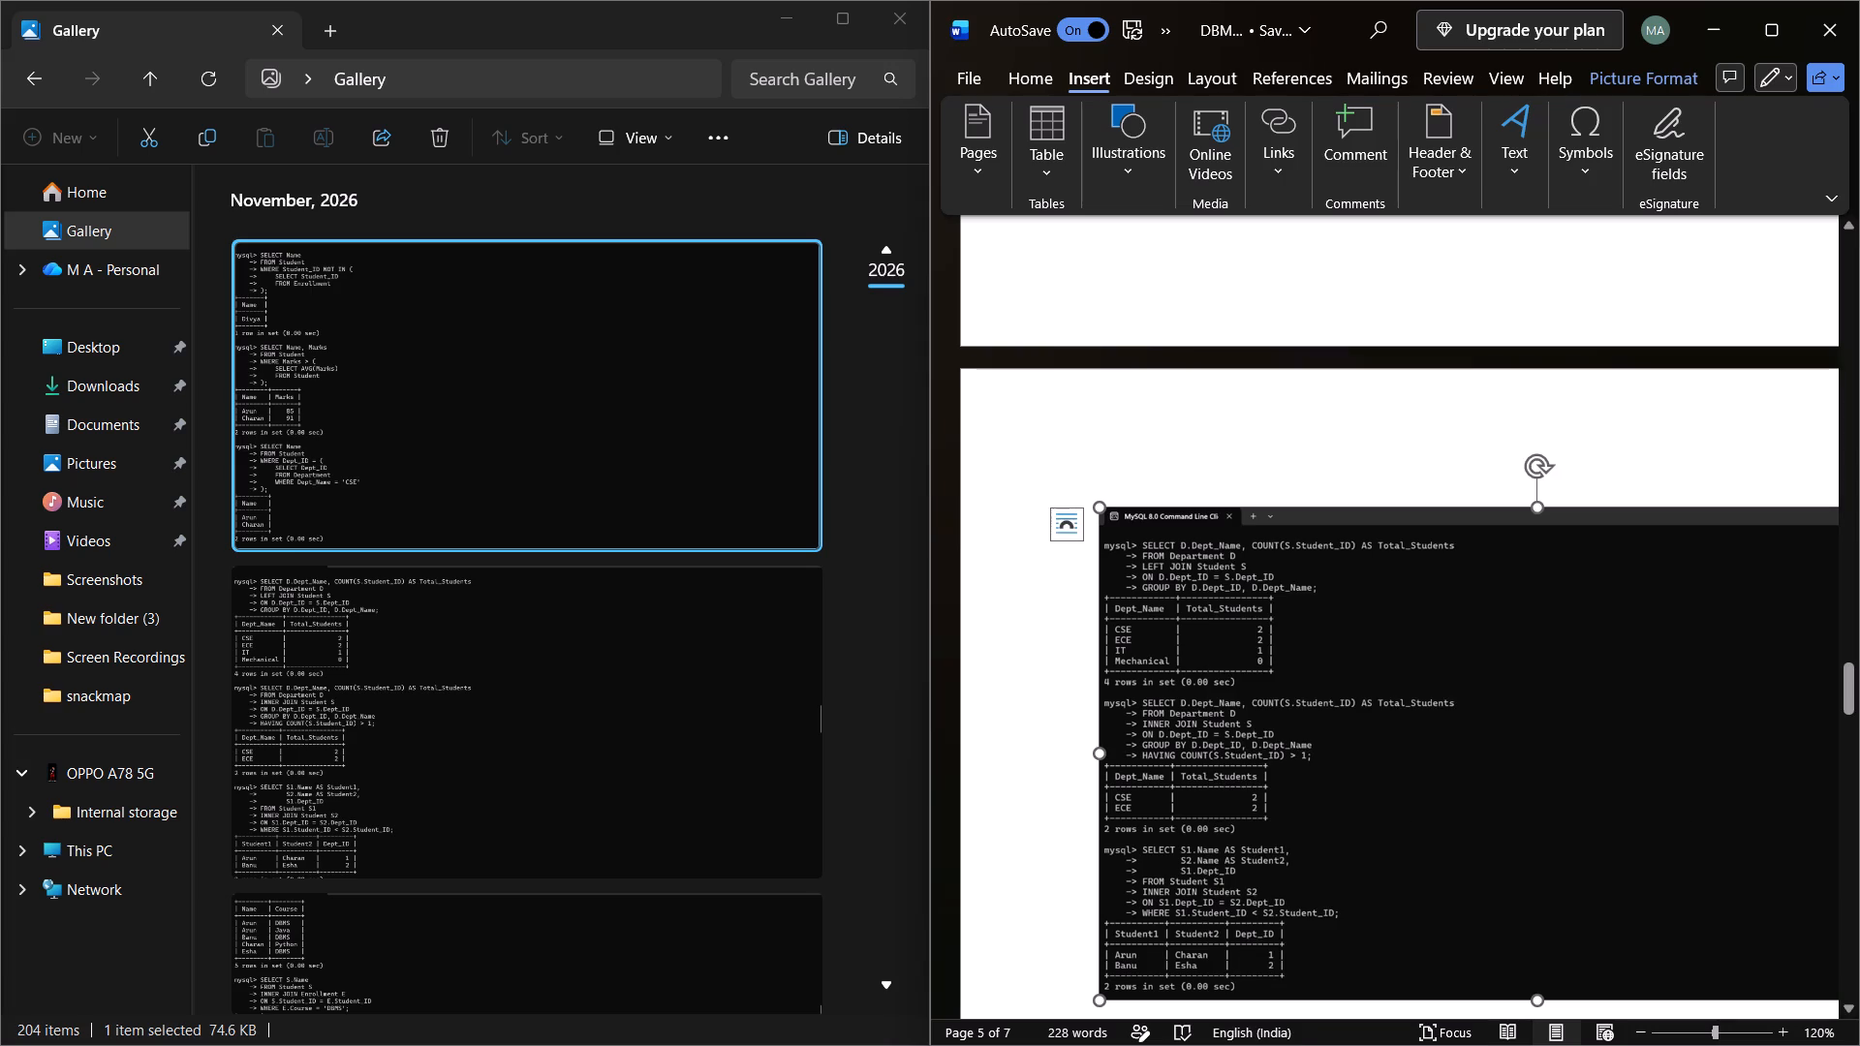
Compare the following document image, starting with the DBMS IN subquery, with Screenshots 2026-11-05 115309.png and 115403.png from the Gallery.
{"action": "scroll", "coordinate": [1061, 581], "scroll_direction": "down", "scroll_amount": 4}
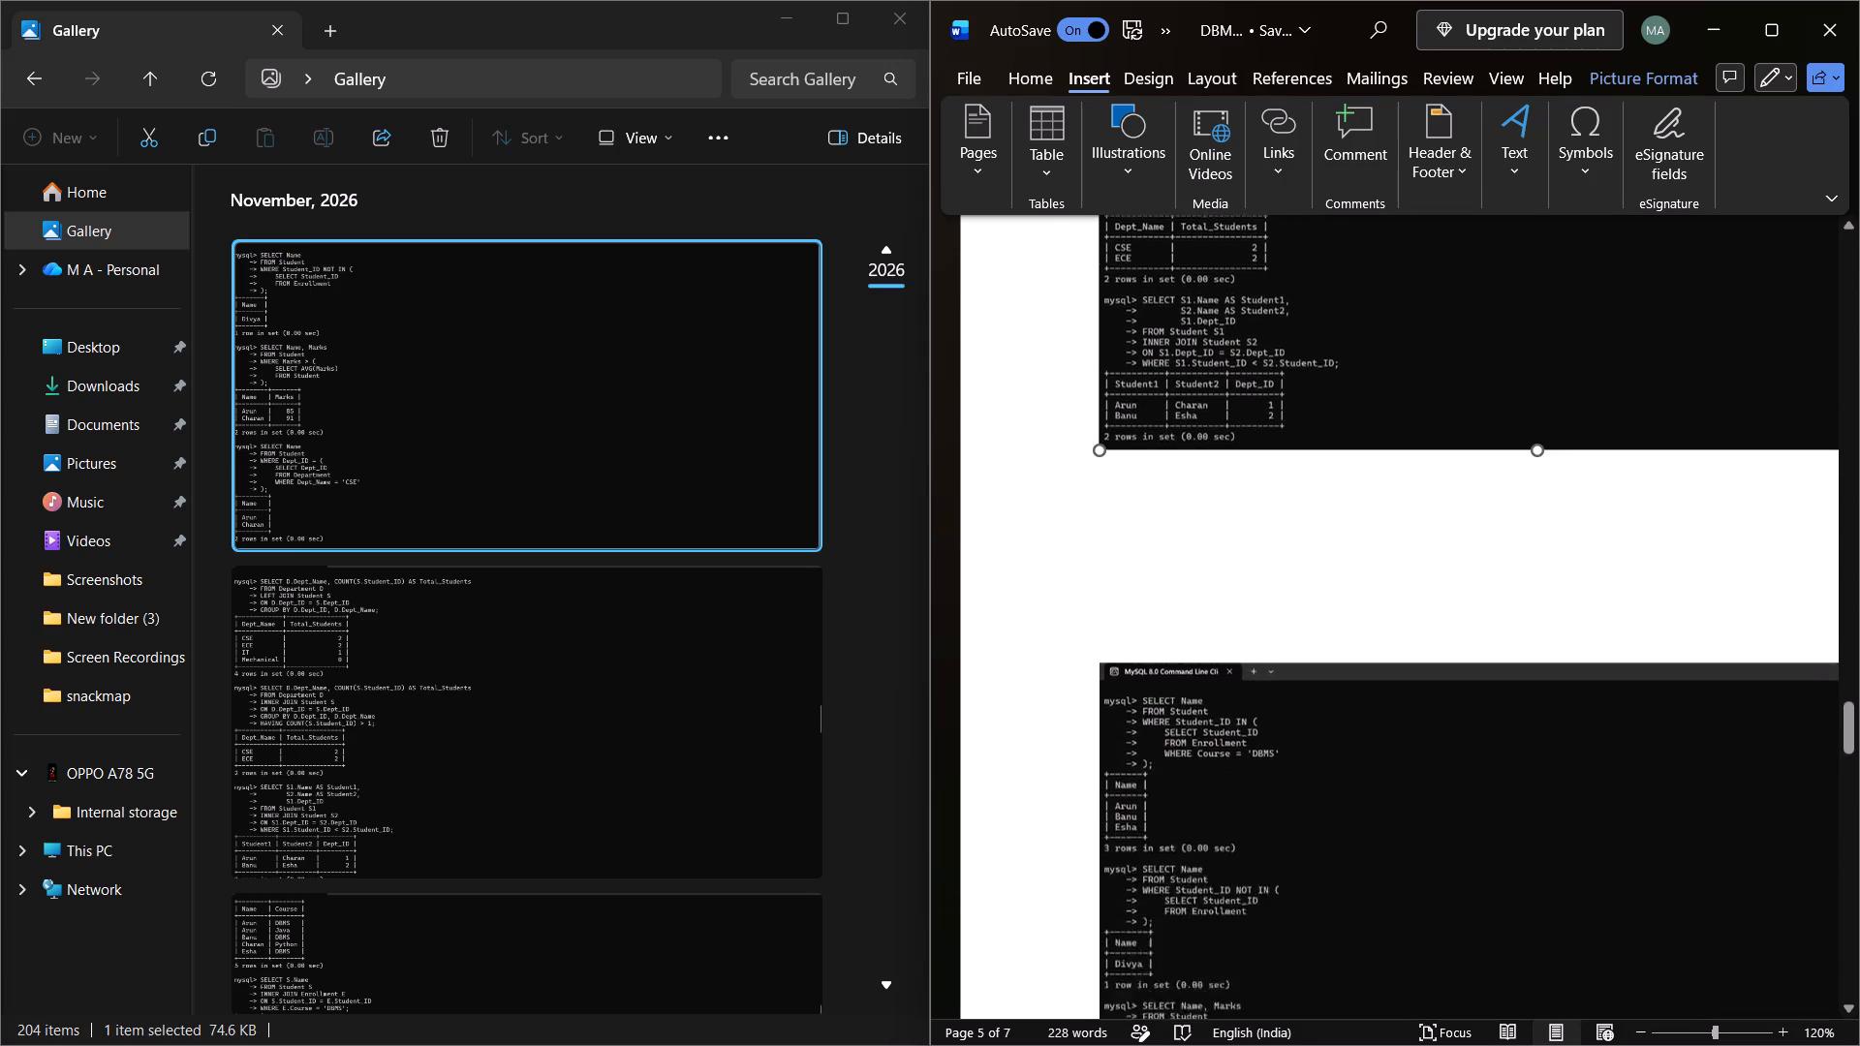
{"action": "scroll", "coordinate": [1061, 581], "scroll_direction": "down", "scroll_amount": 2}
{"action": "scroll", "coordinate": [1061, 581], "scroll_direction": "up", "scroll_amount": 1}
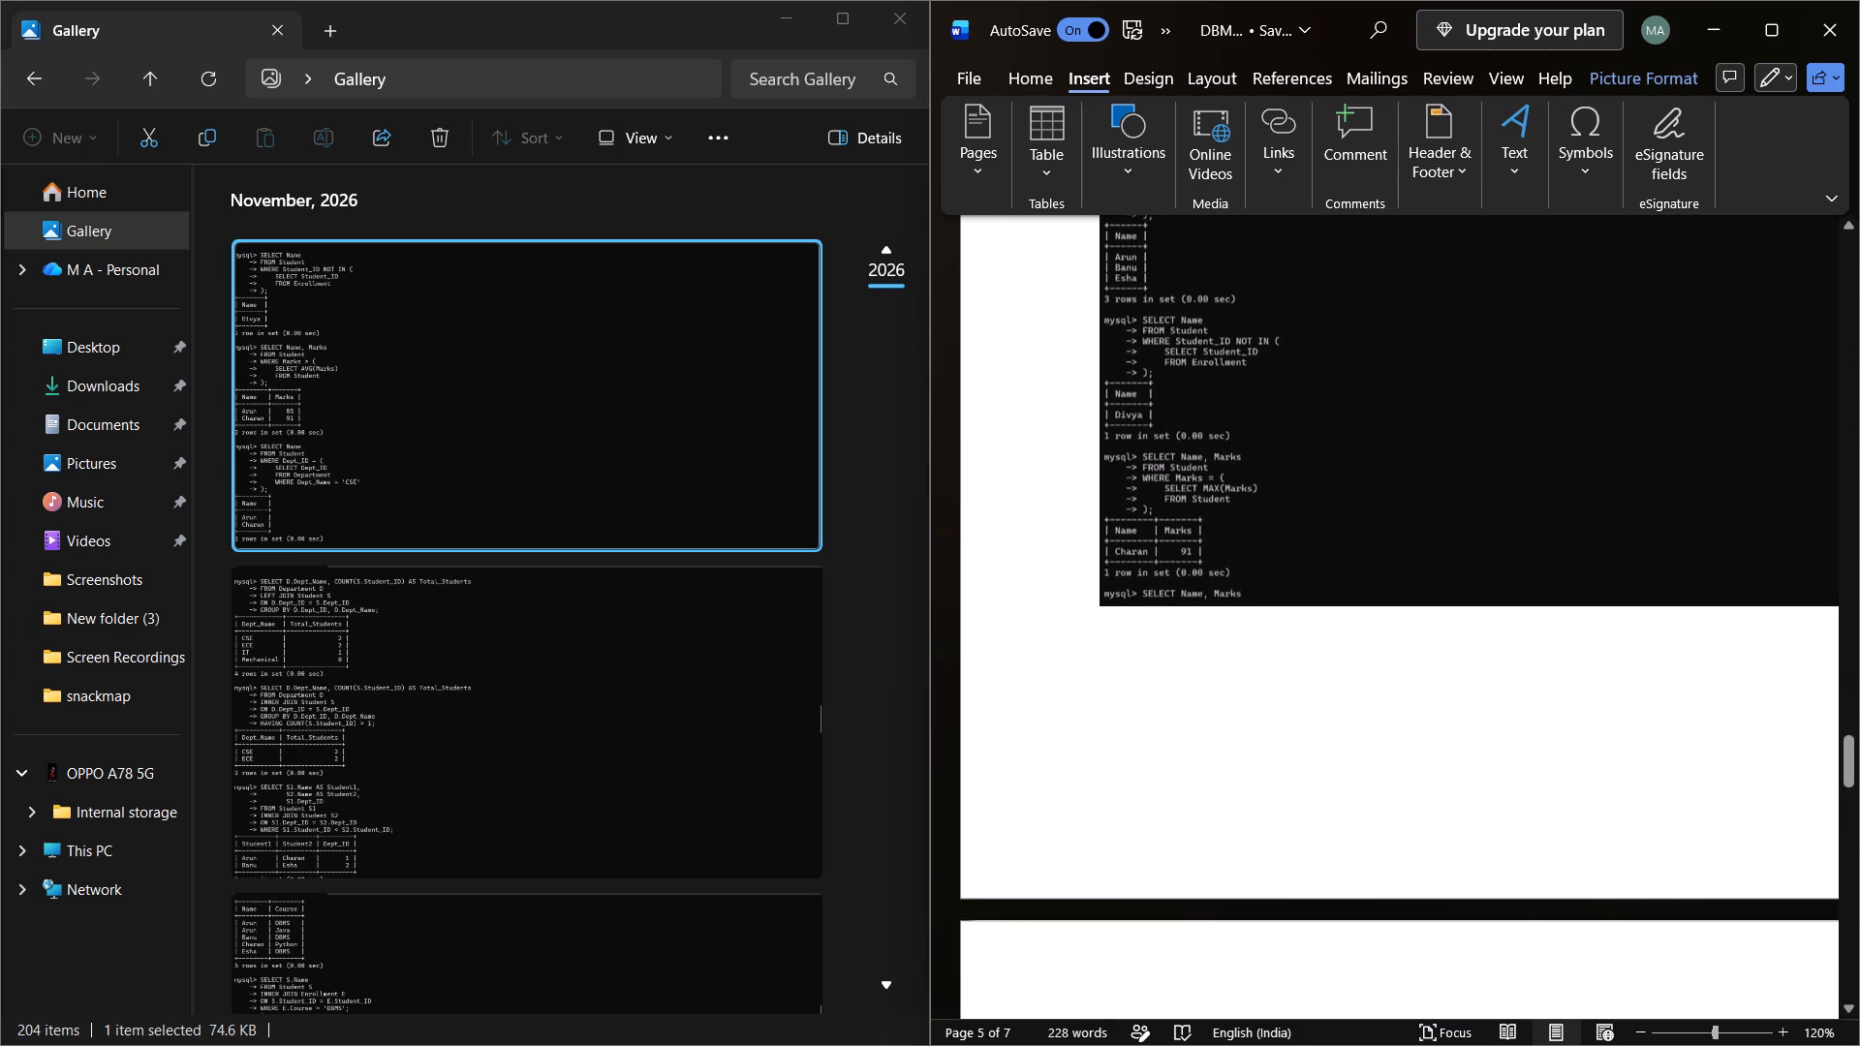
{"action": "scroll", "coordinate": [1061, 581], "scroll_direction": "up", "scroll_amount": 1}
{"action": "double_click", "coordinate": [551, 508]}
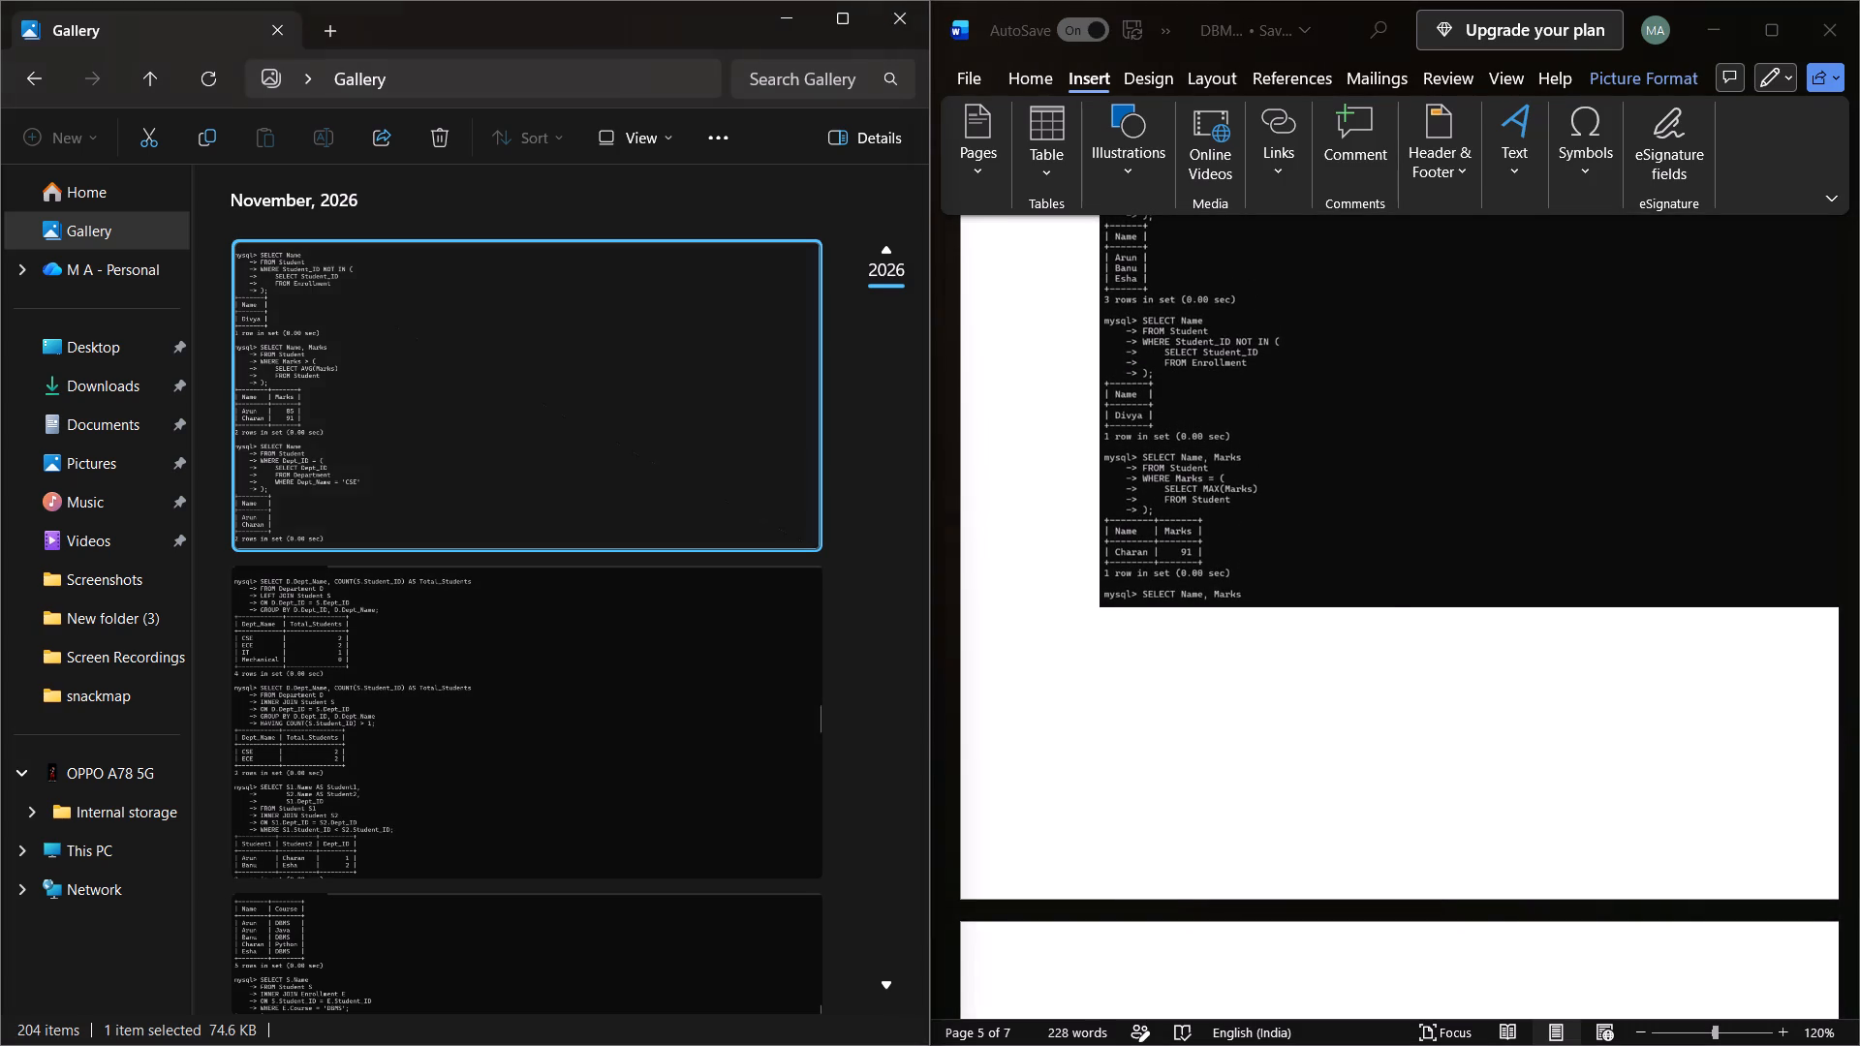
{"action": "left_click", "coordinate": [1417, 282]}
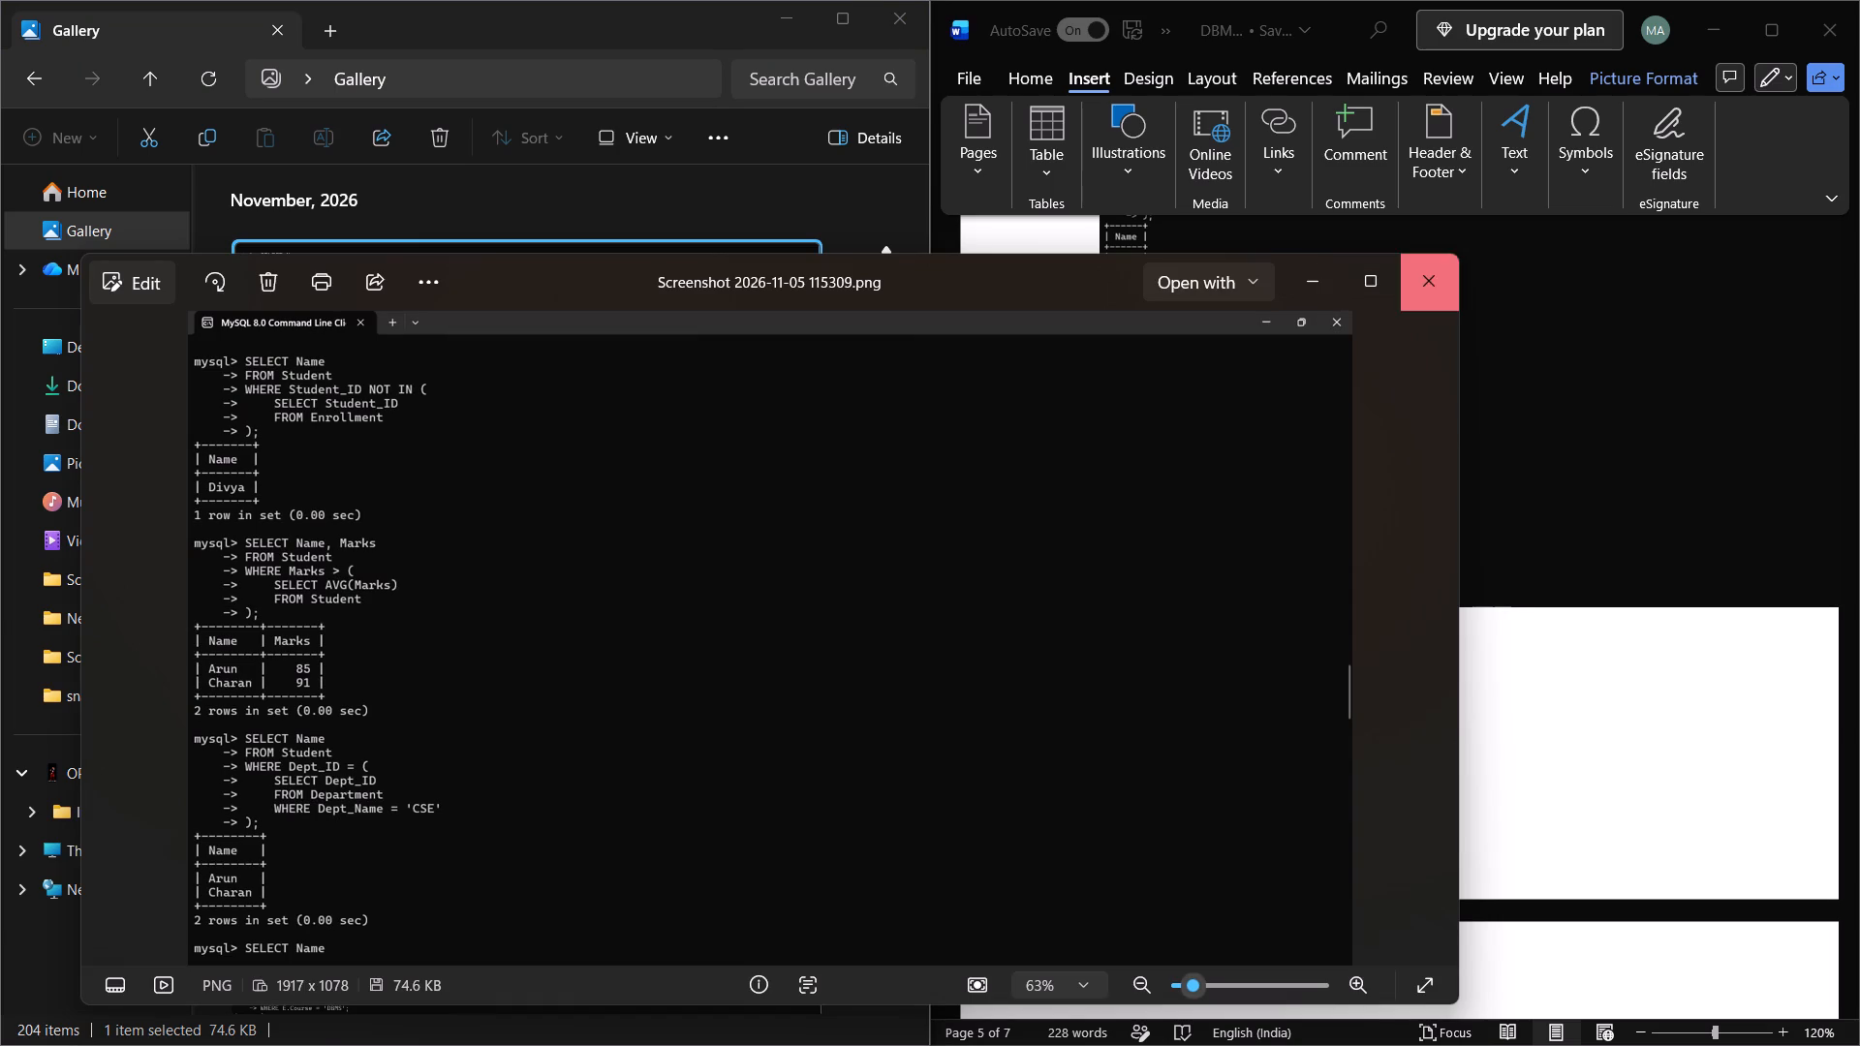
{"action": "scroll", "coordinate": [908, 517], "scroll_direction": "up", "scroll_amount": 1}
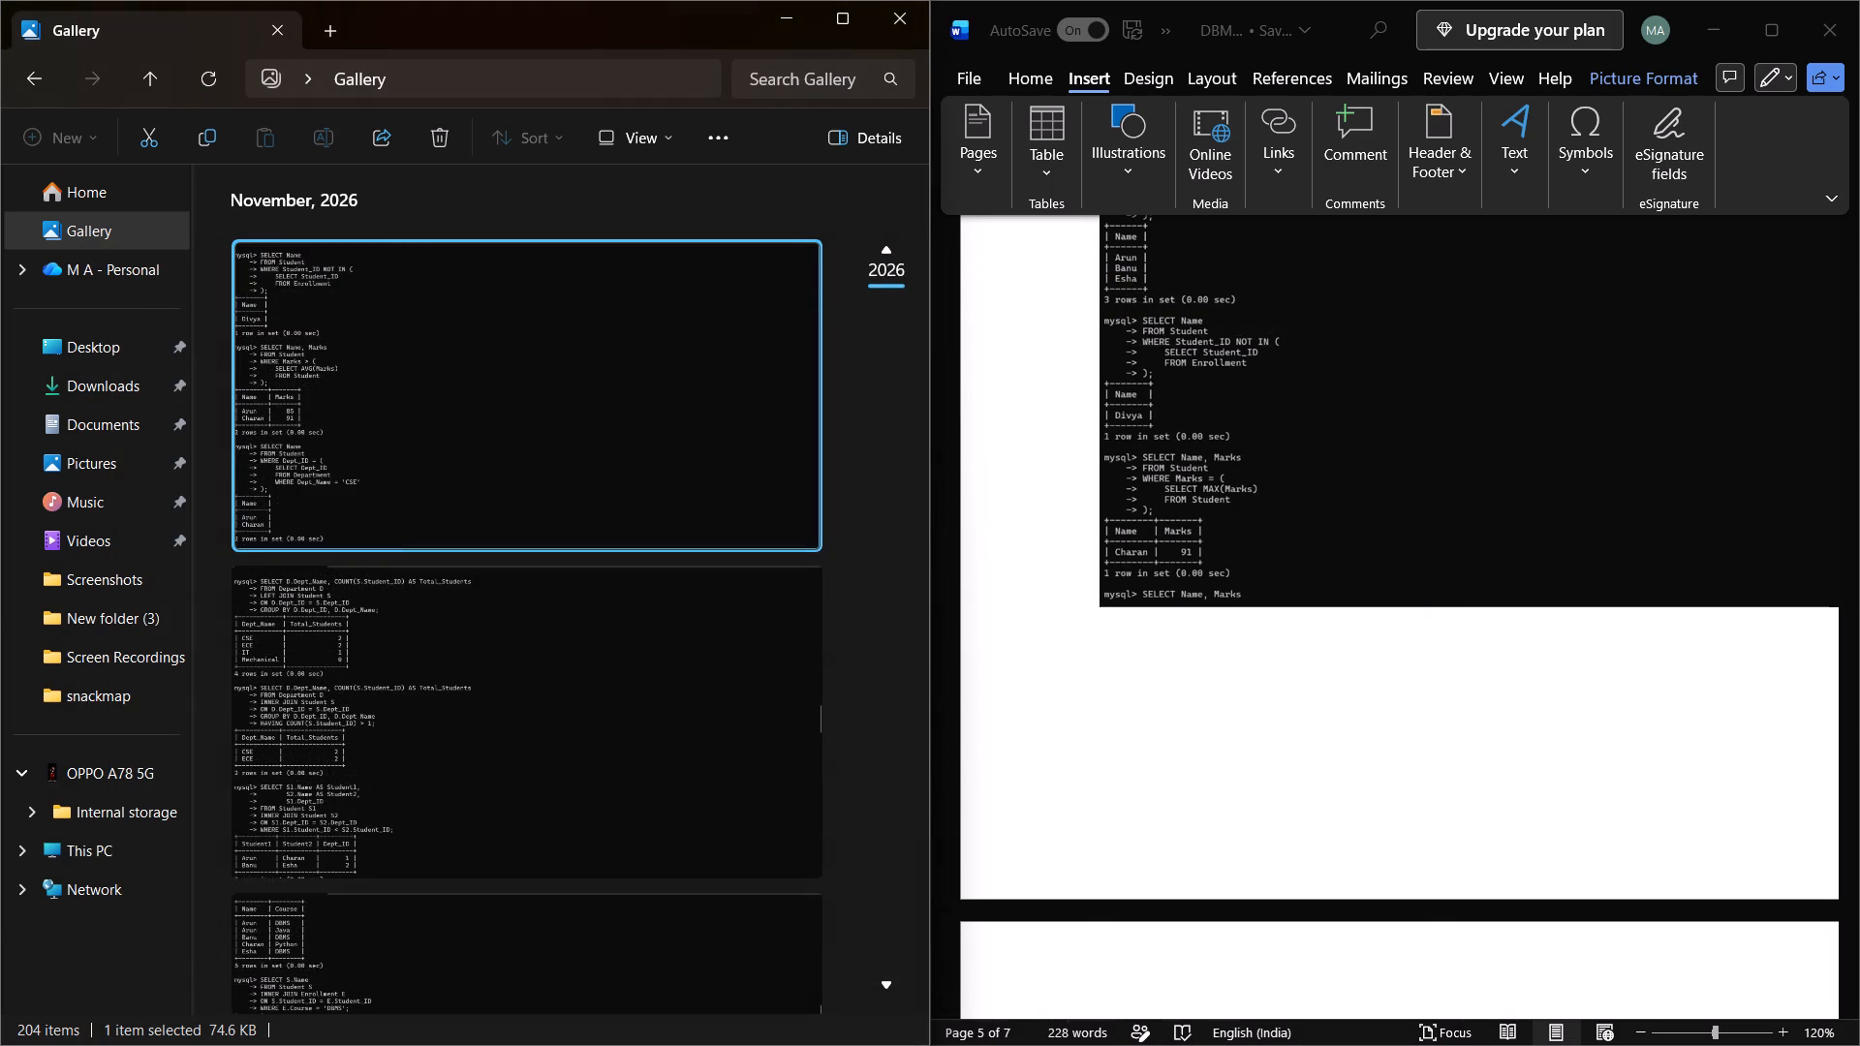
{"action": "scroll", "coordinate": [596, 485], "scroll_direction": "up", "scroll_amount": 2}
{"action": "double_click", "coordinate": [557, 419]}
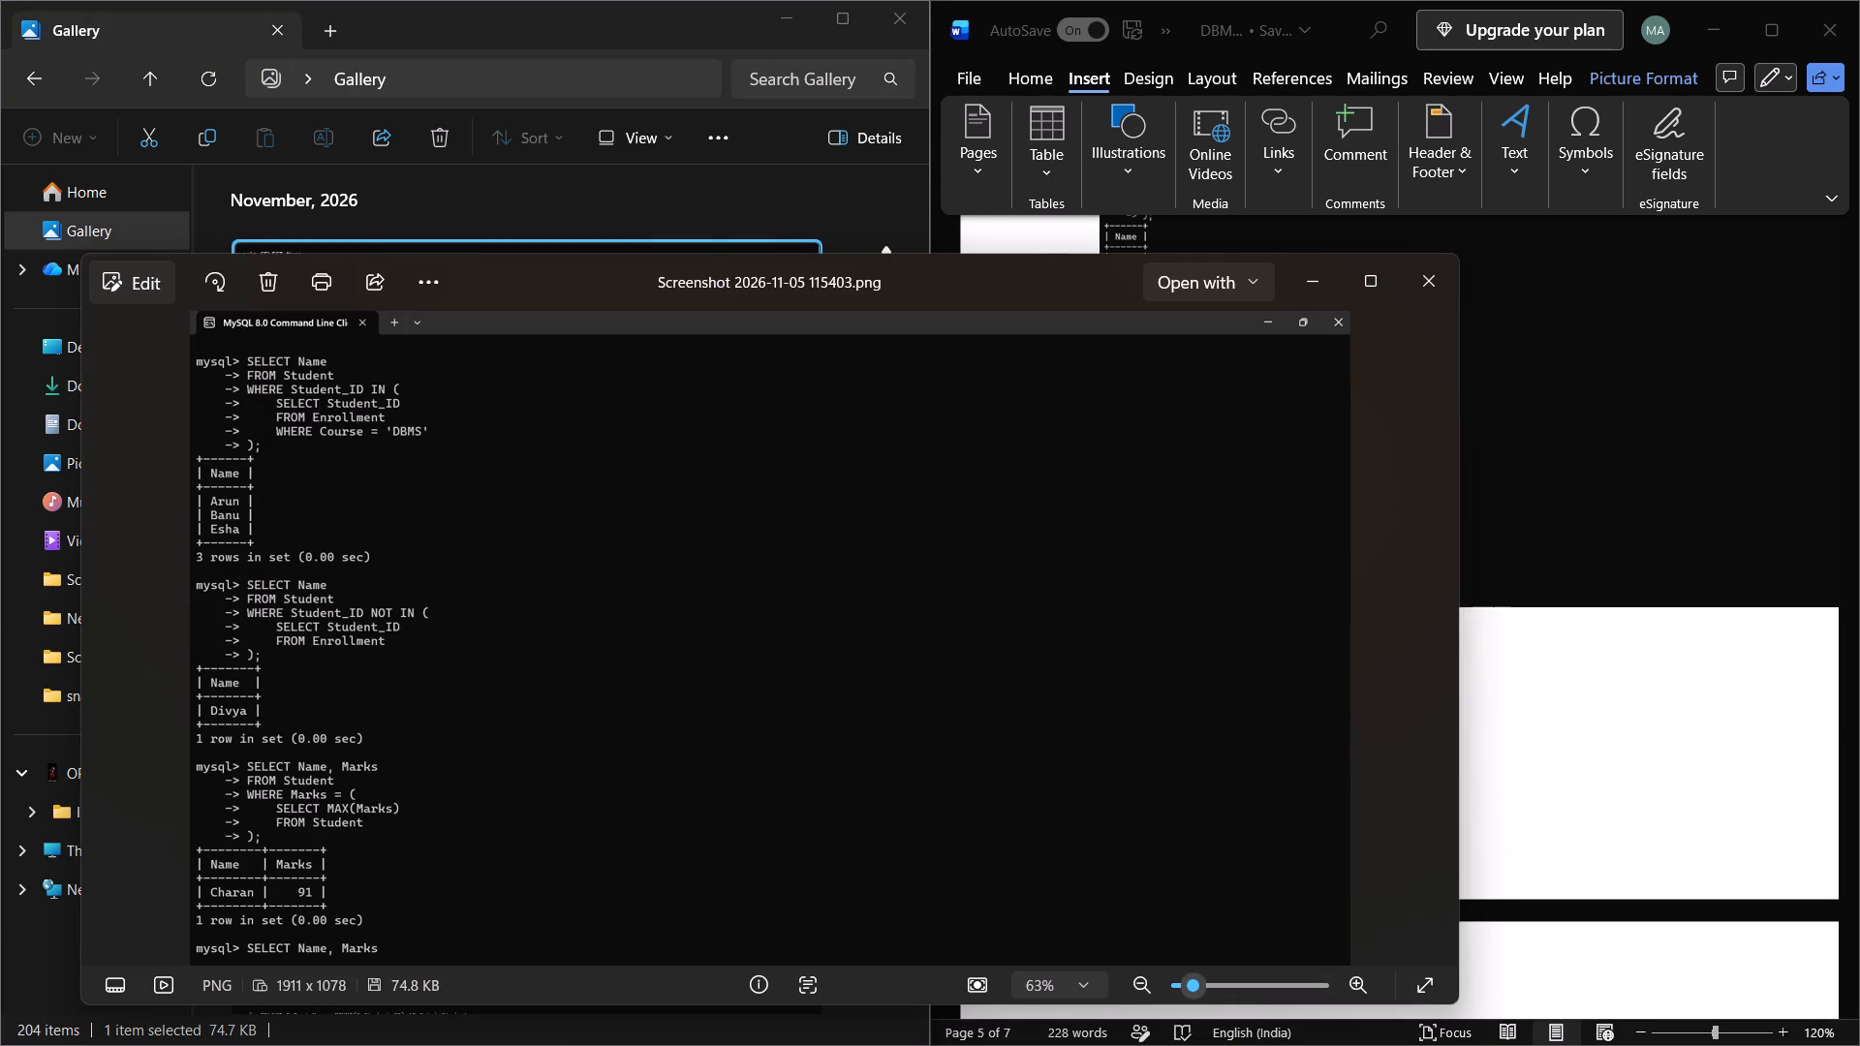
{"action": "scroll", "coordinate": [548, 673], "scroll_direction": "down", "scroll_amount": 1}
{"action": "left_click", "coordinate": [1420, 264]}
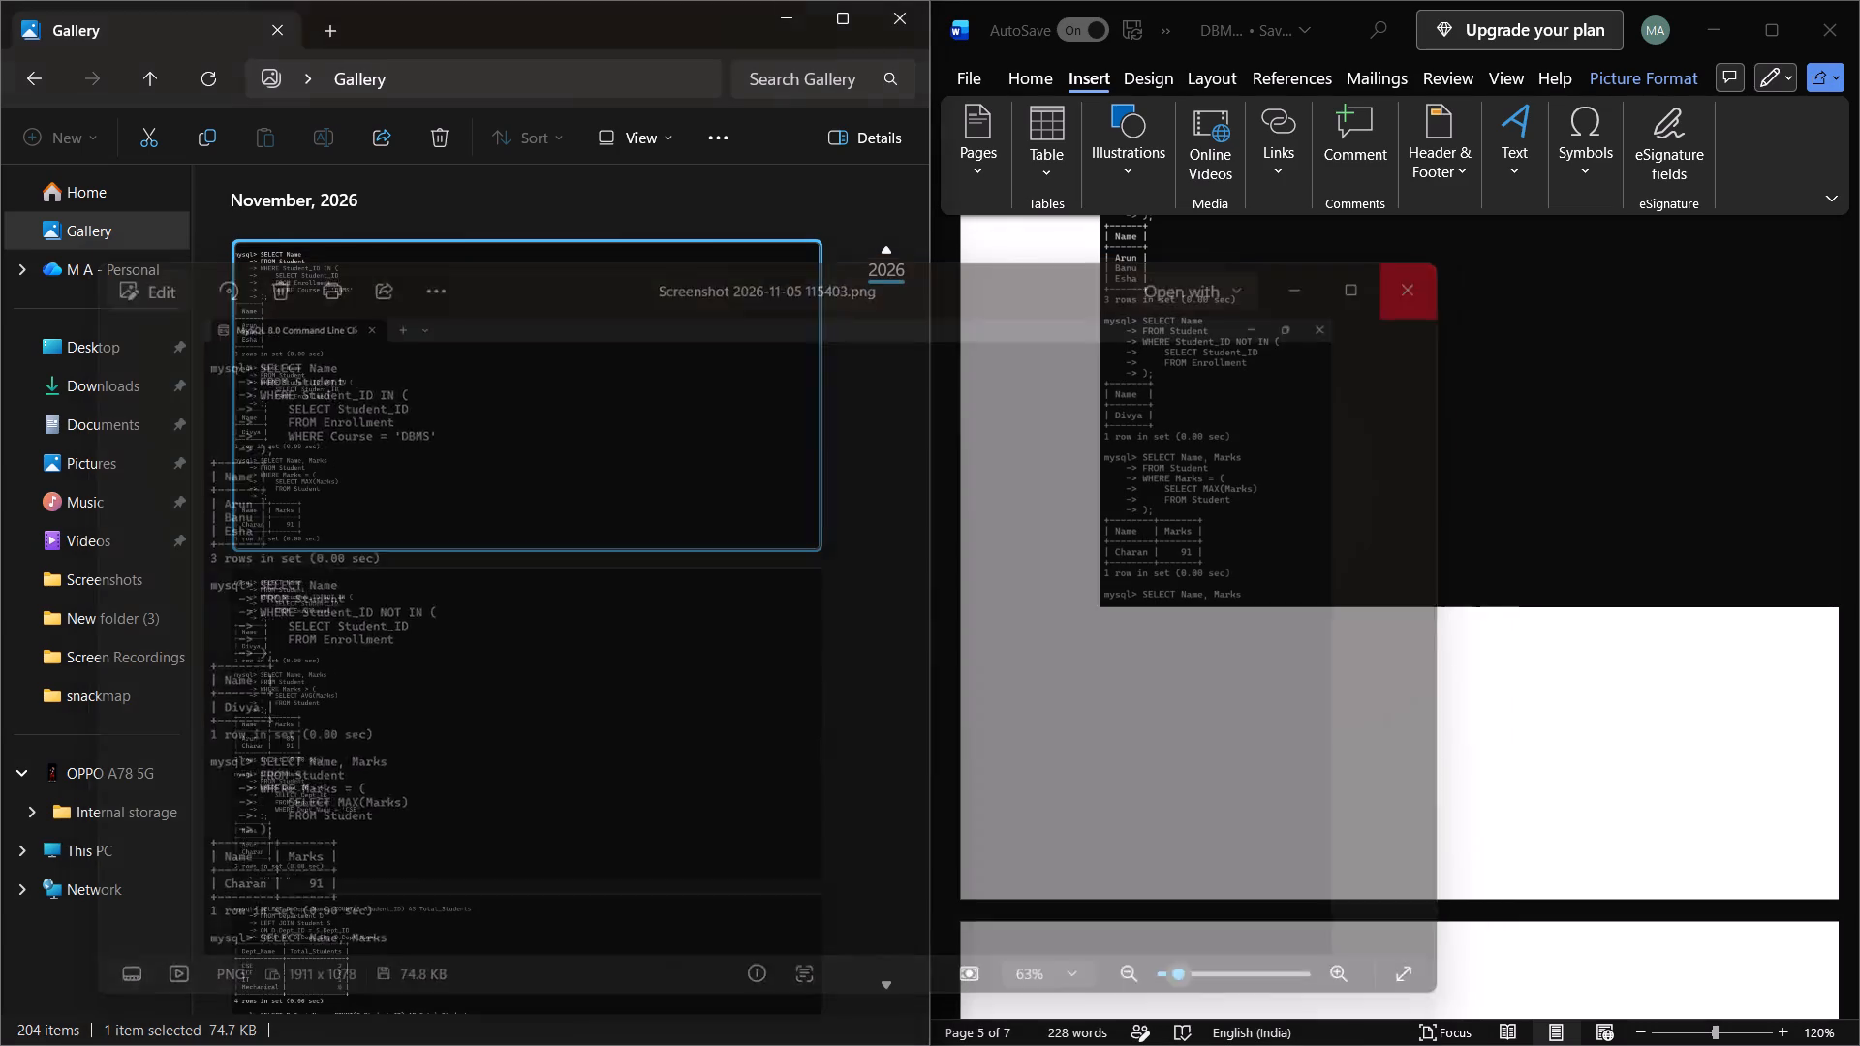
Cut the duplicate department student-count image from page 5 of the document.
{"action": "scroll", "coordinate": [1451, 674], "scroll_direction": "up", "scroll_amount": 5}
{"action": "scroll", "coordinate": [1451, 674], "scroll_direction": "down", "scroll_amount": 1}
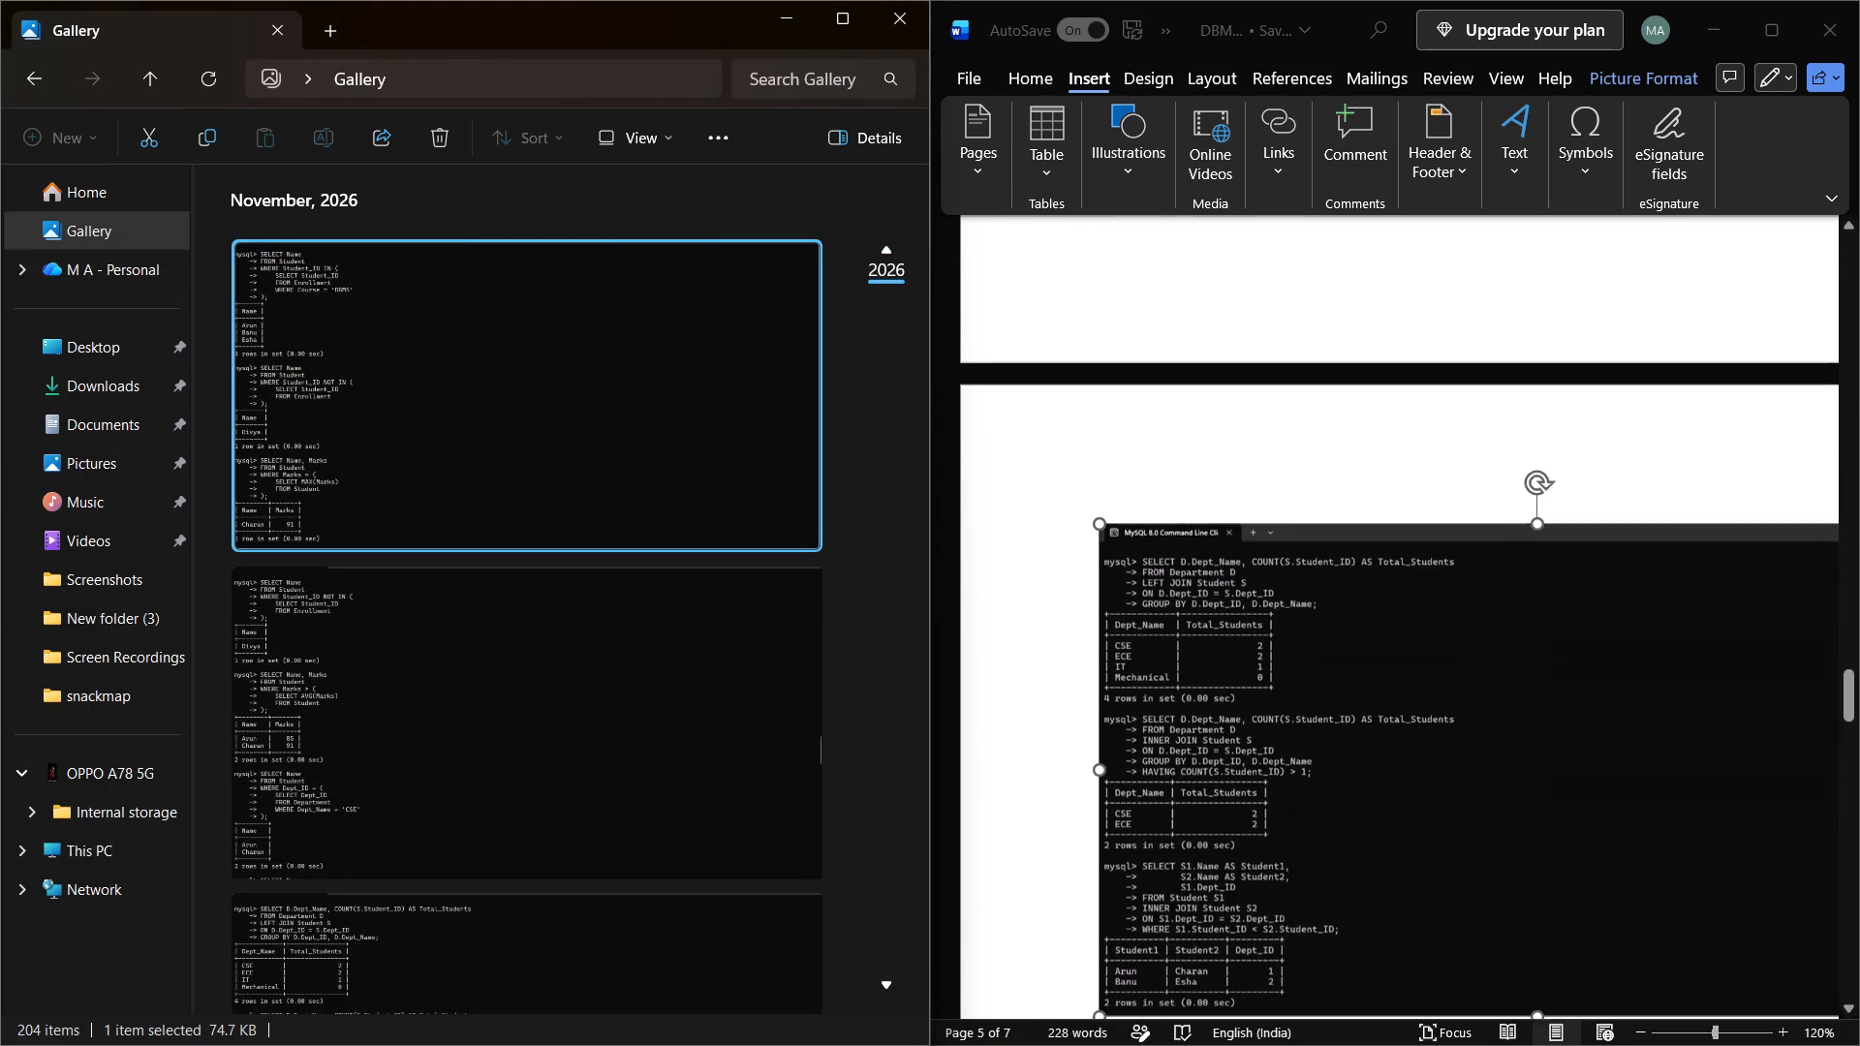
{"action": "scroll", "coordinate": [1451, 674], "scroll_direction": "down", "scroll_amount": 1}
{"action": "left_click", "coordinate": [1330, 665]}
{"action": "right_click", "coordinate": [1330, 665]}
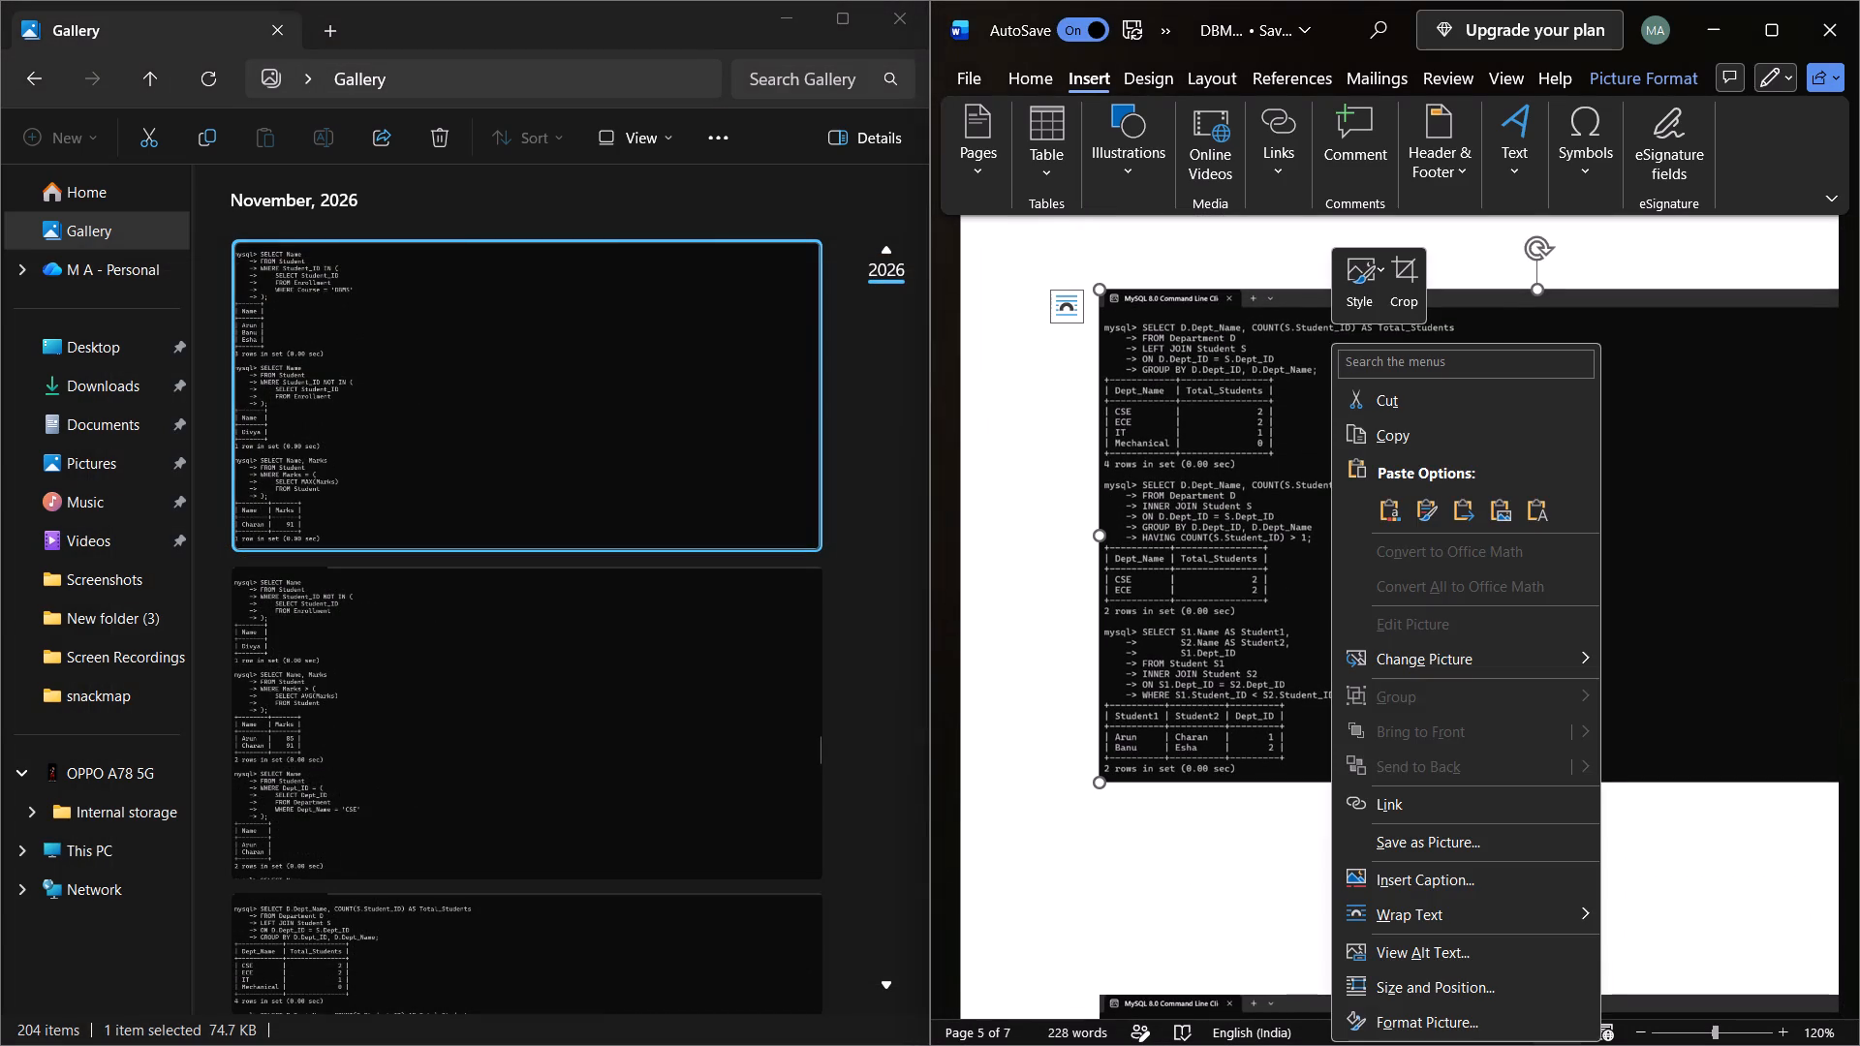
{"action": "left_click", "coordinate": [1434, 411]}
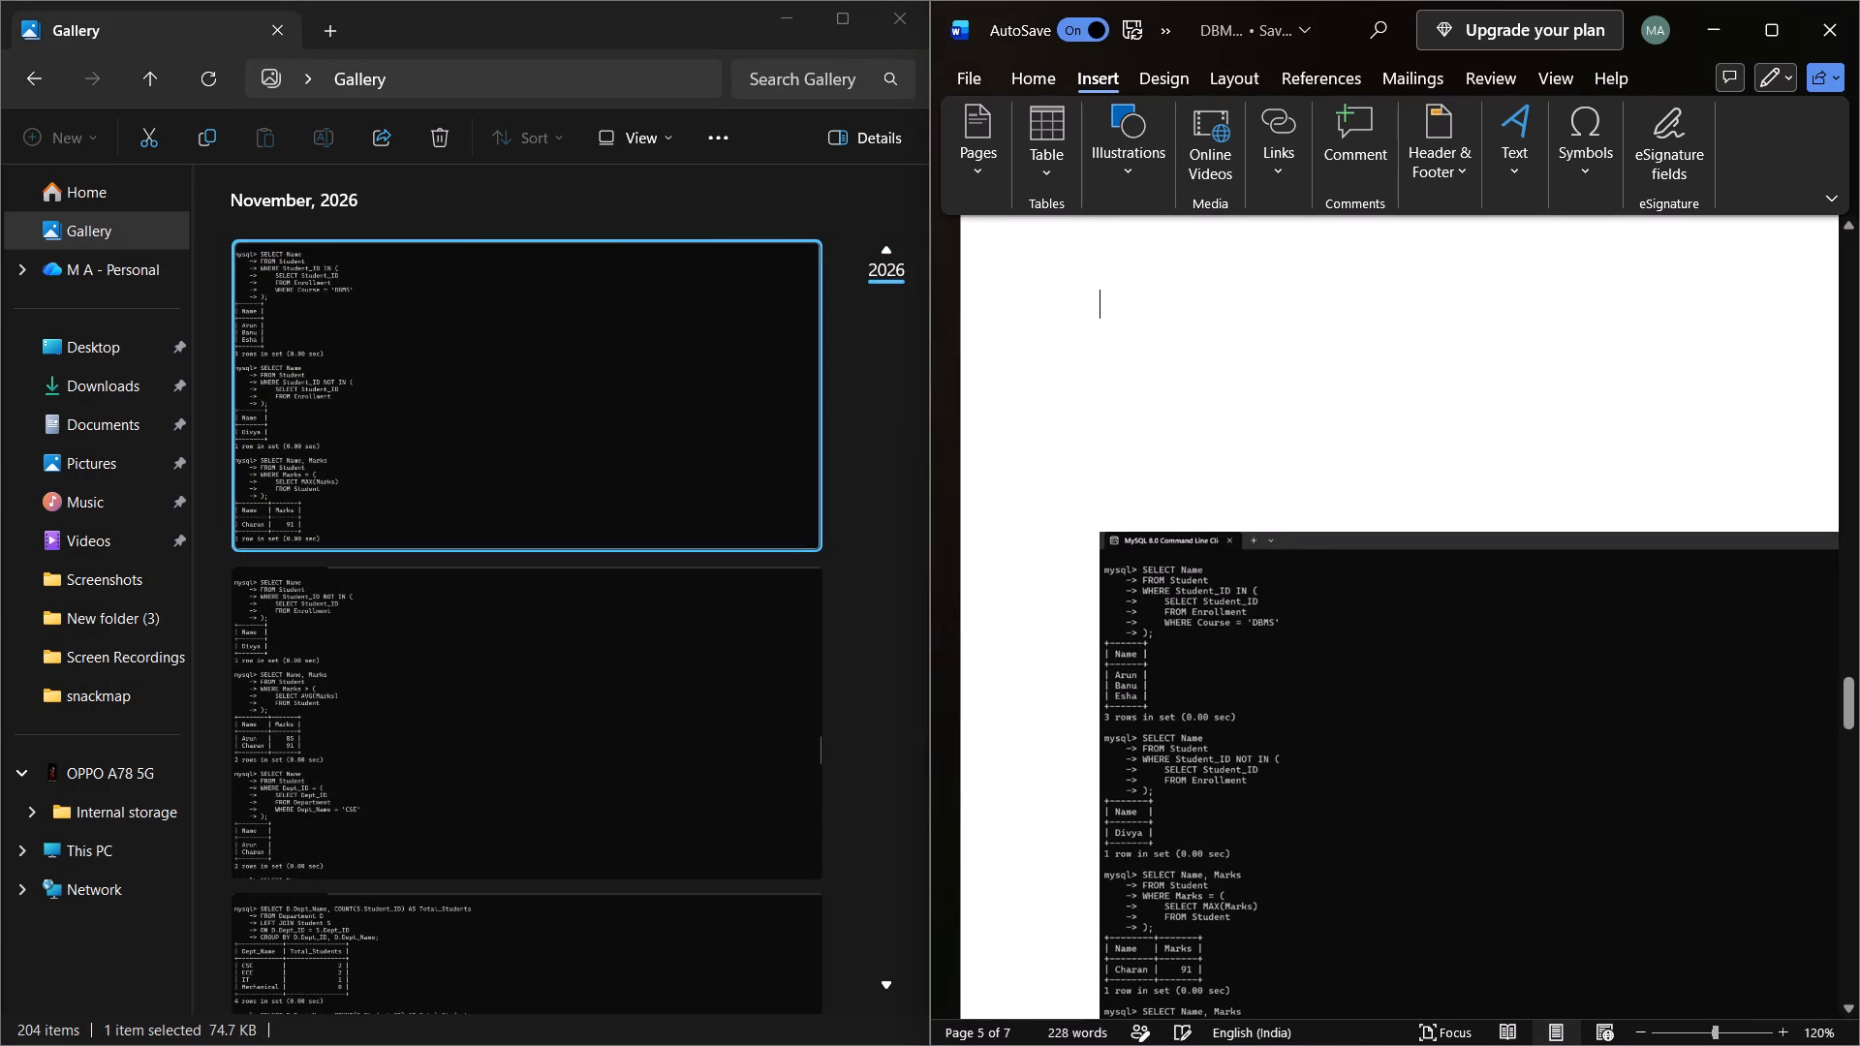
{"action": "left_click", "coordinate": [1087, 614]}
Move the DBMS IN subquery image up its page and place the image of students scoring above Banu beneath it on that page.
{"action": "scroll", "coordinate": [1124, 675], "scroll_direction": "down", "scroll_amount": 5, "text": "ctrl"}
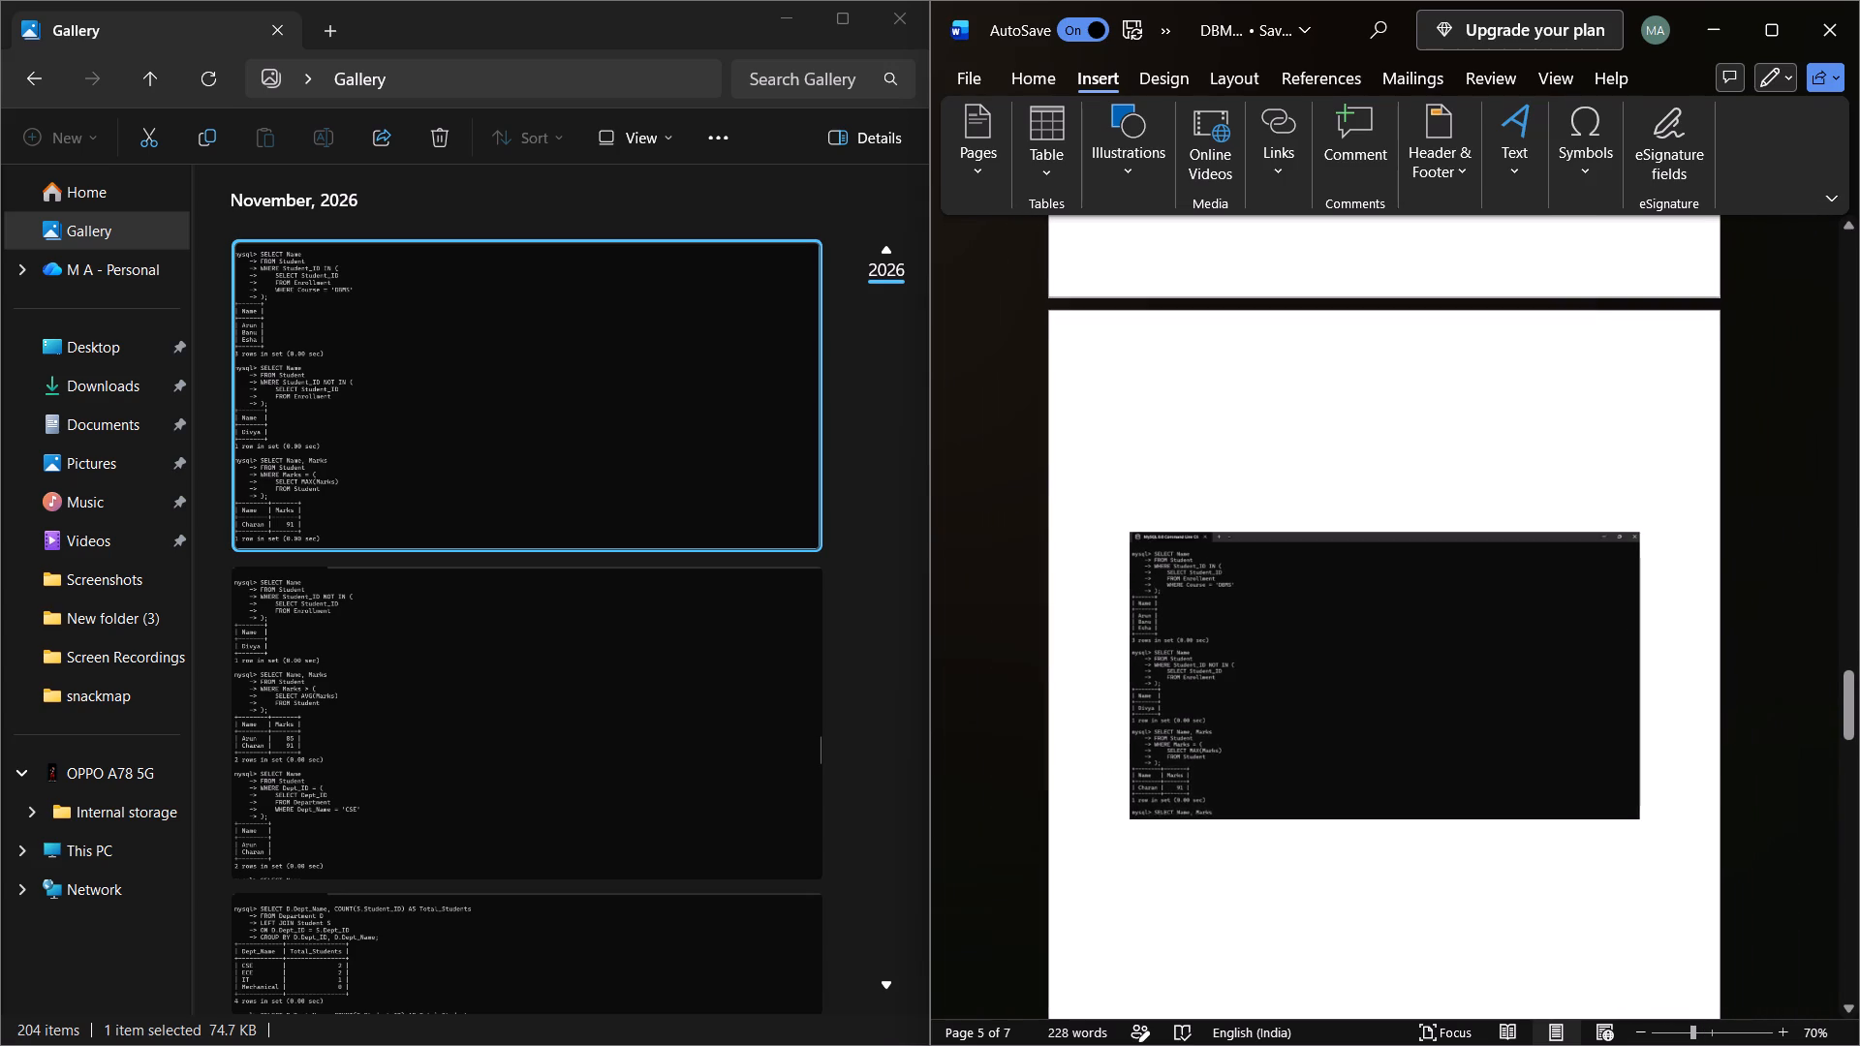
{"action": "left_click_drag", "start_coordinate": [1196, 681], "coordinate": [1183, 395]}
{"action": "scroll", "coordinate": [1183, 395], "scroll_direction": "down", "scroll_amount": 5}
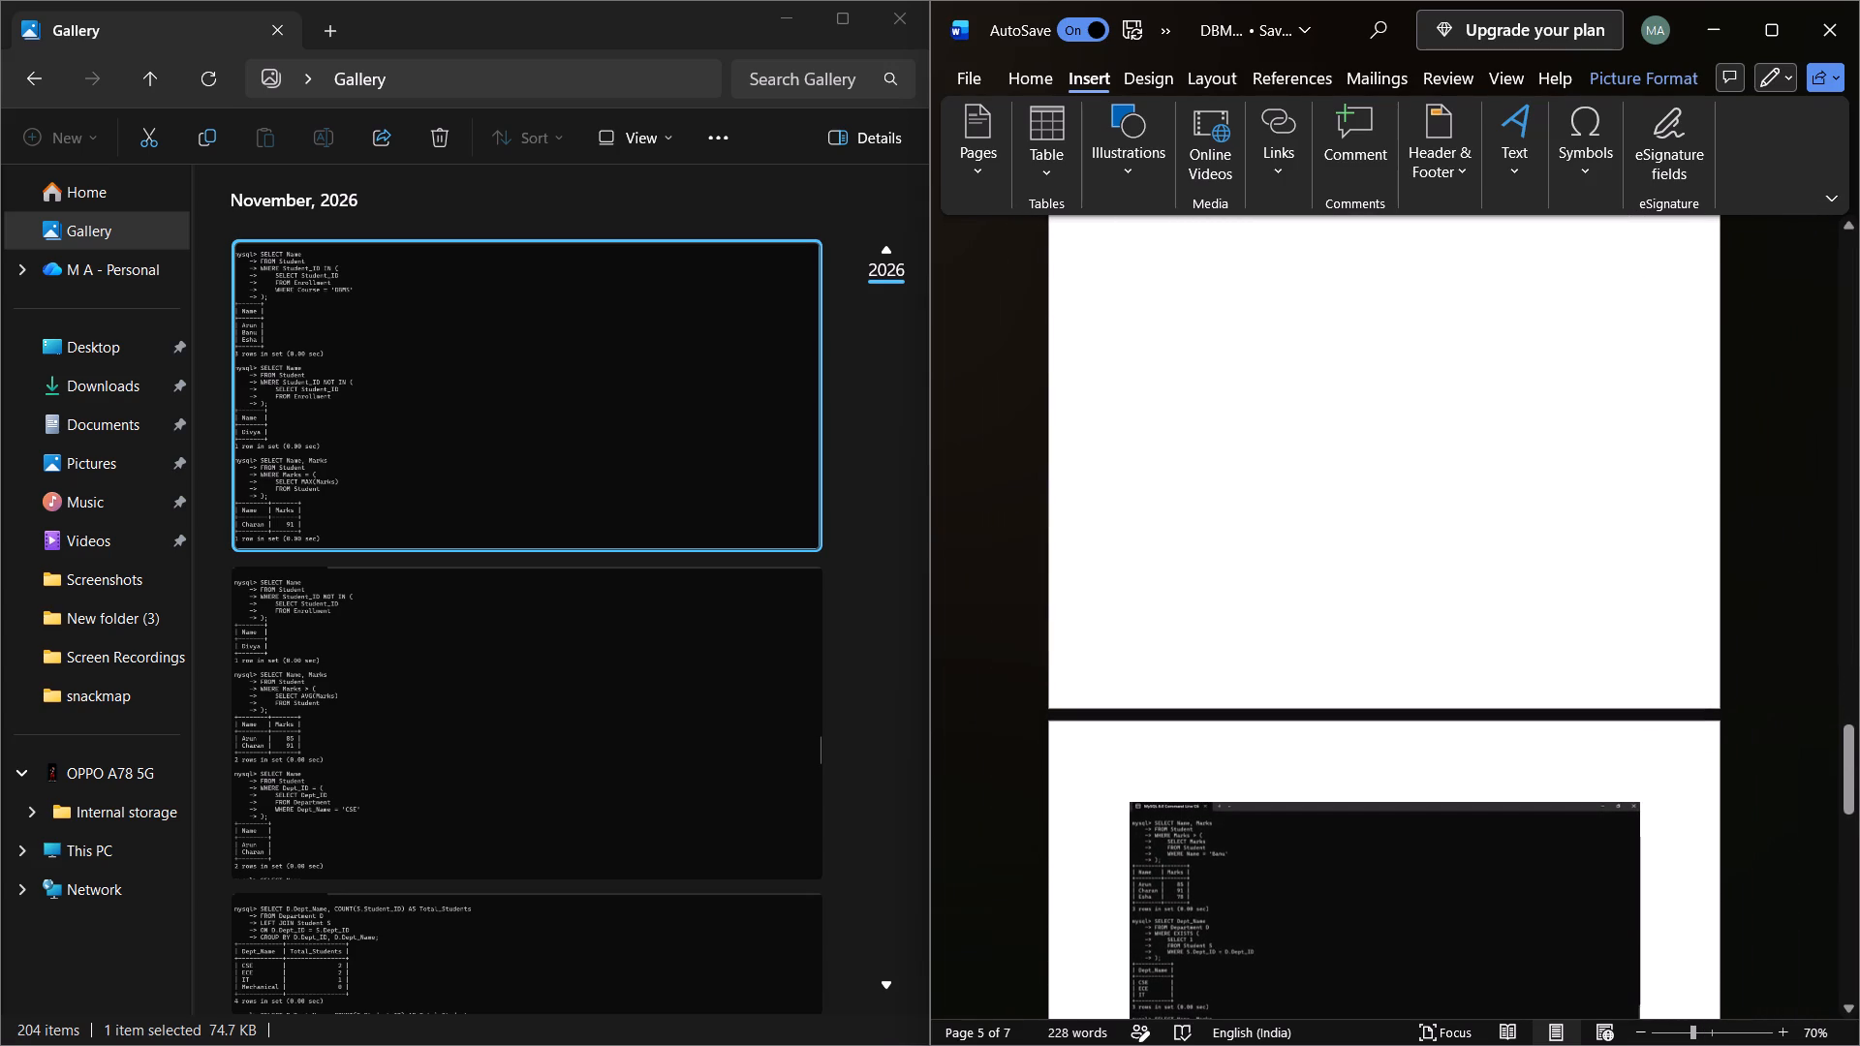
{"action": "left_click_drag", "start_coordinate": [1251, 842], "coordinate": [1236, 283]}
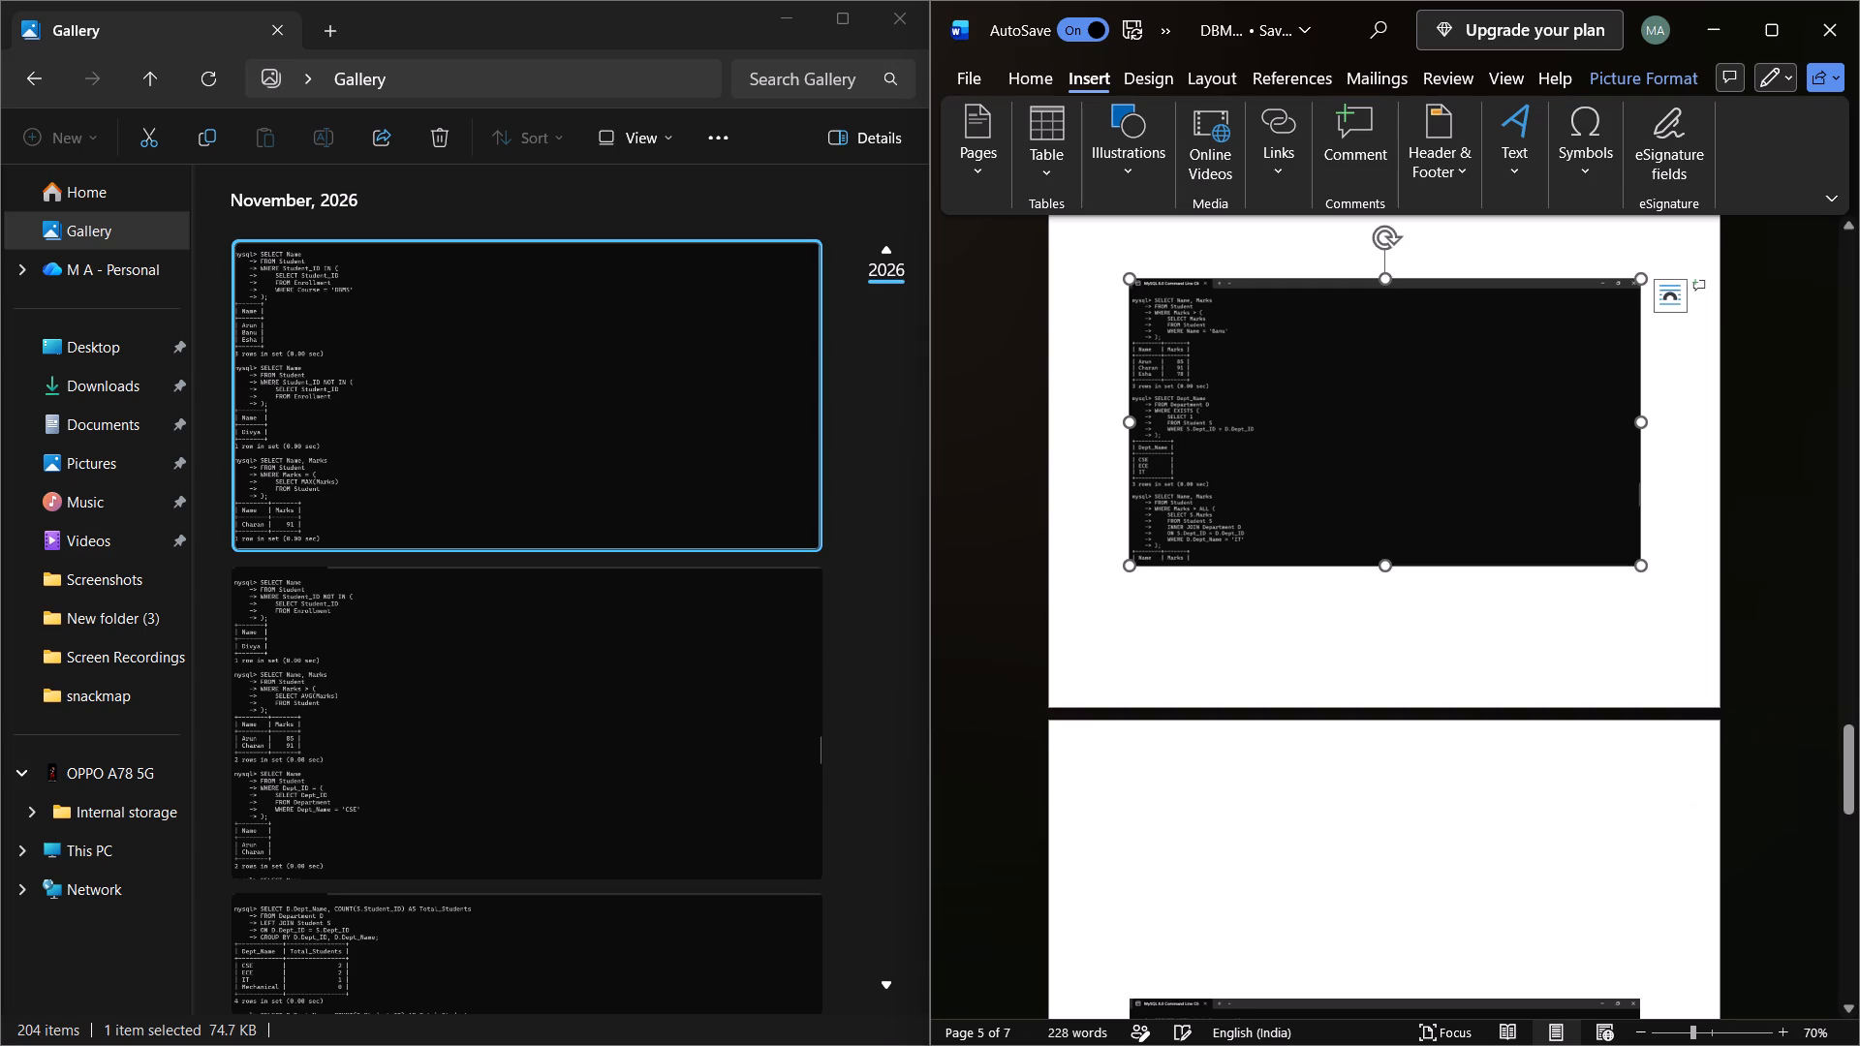
Move the CREATE VIEW image to the top of its page and the short SHOW FULL TABLES image up beneath it.
{"action": "scroll", "coordinate": [1252, 507], "scroll_direction": "down", "scroll_amount": 1}
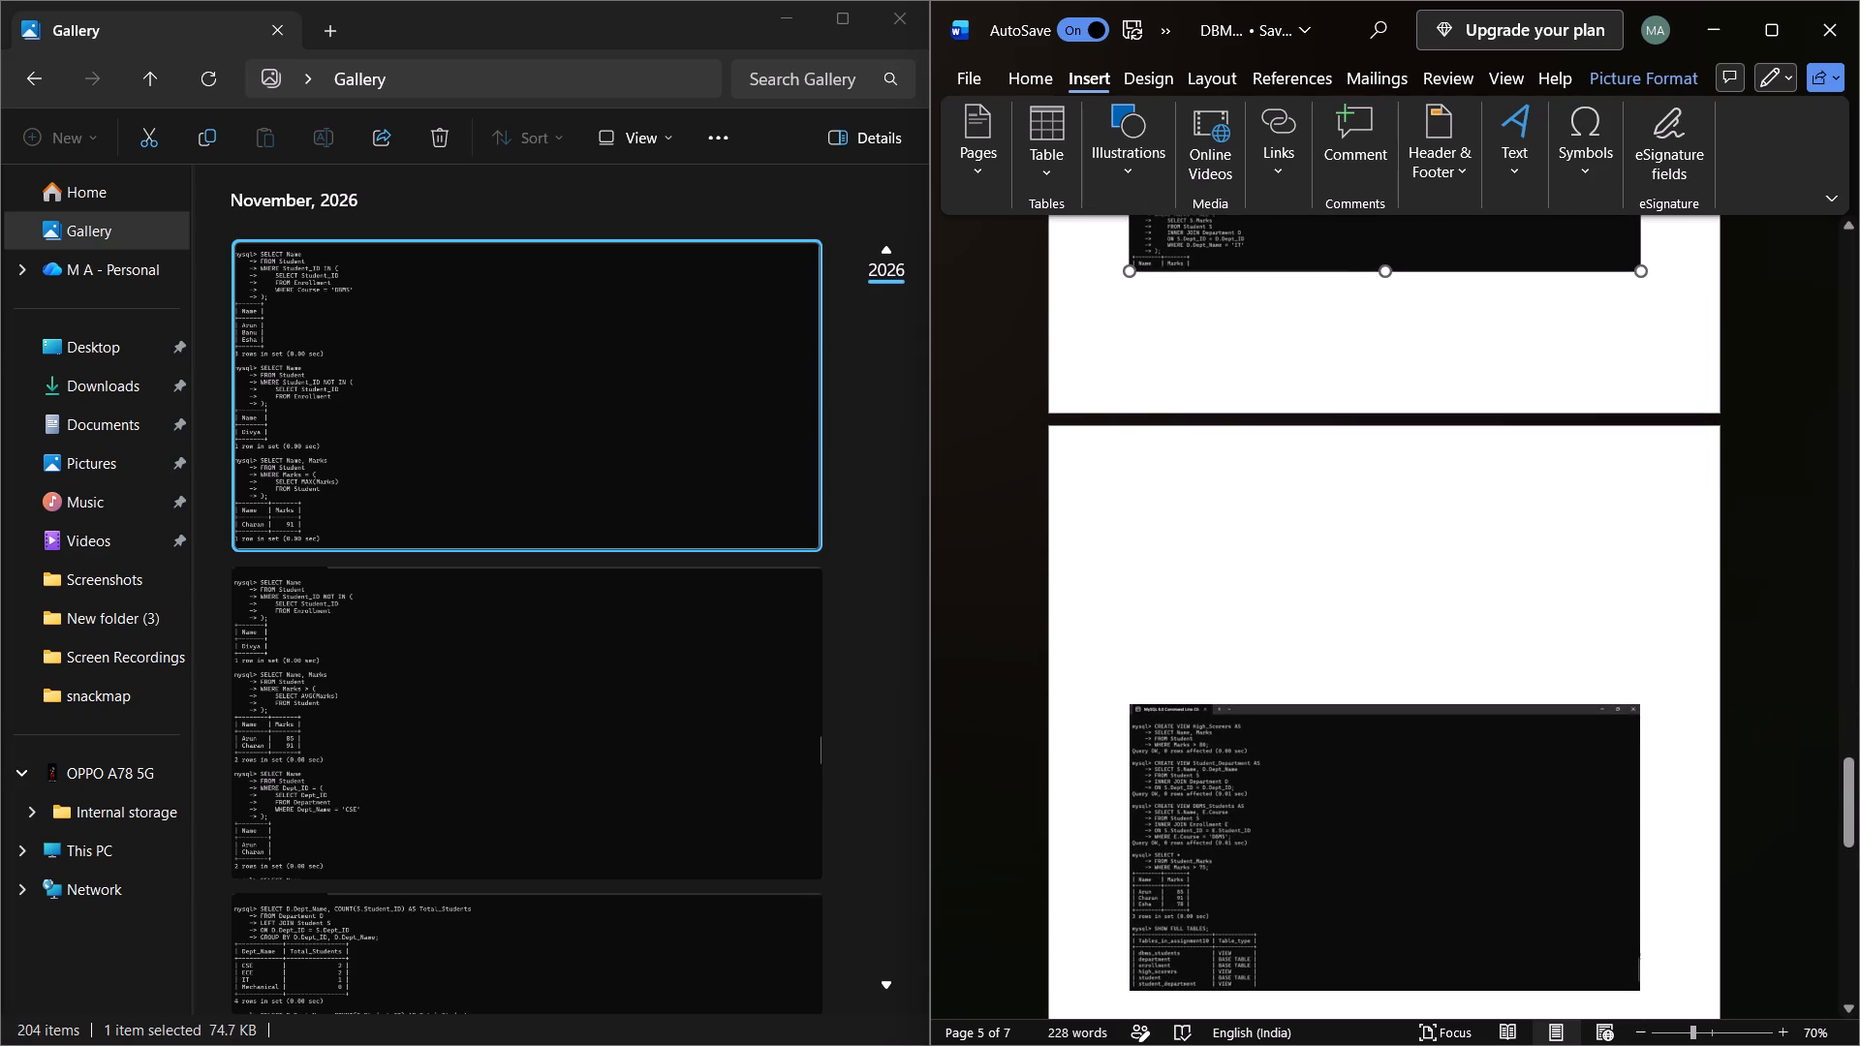
{"action": "left_click_drag", "start_coordinate": [1263, 879], "coordinate": [1257, 508]}
{"action": "scroll", "coordinate": [1257, 508], "scroll_direction": "down", "scroll_amount": 4}
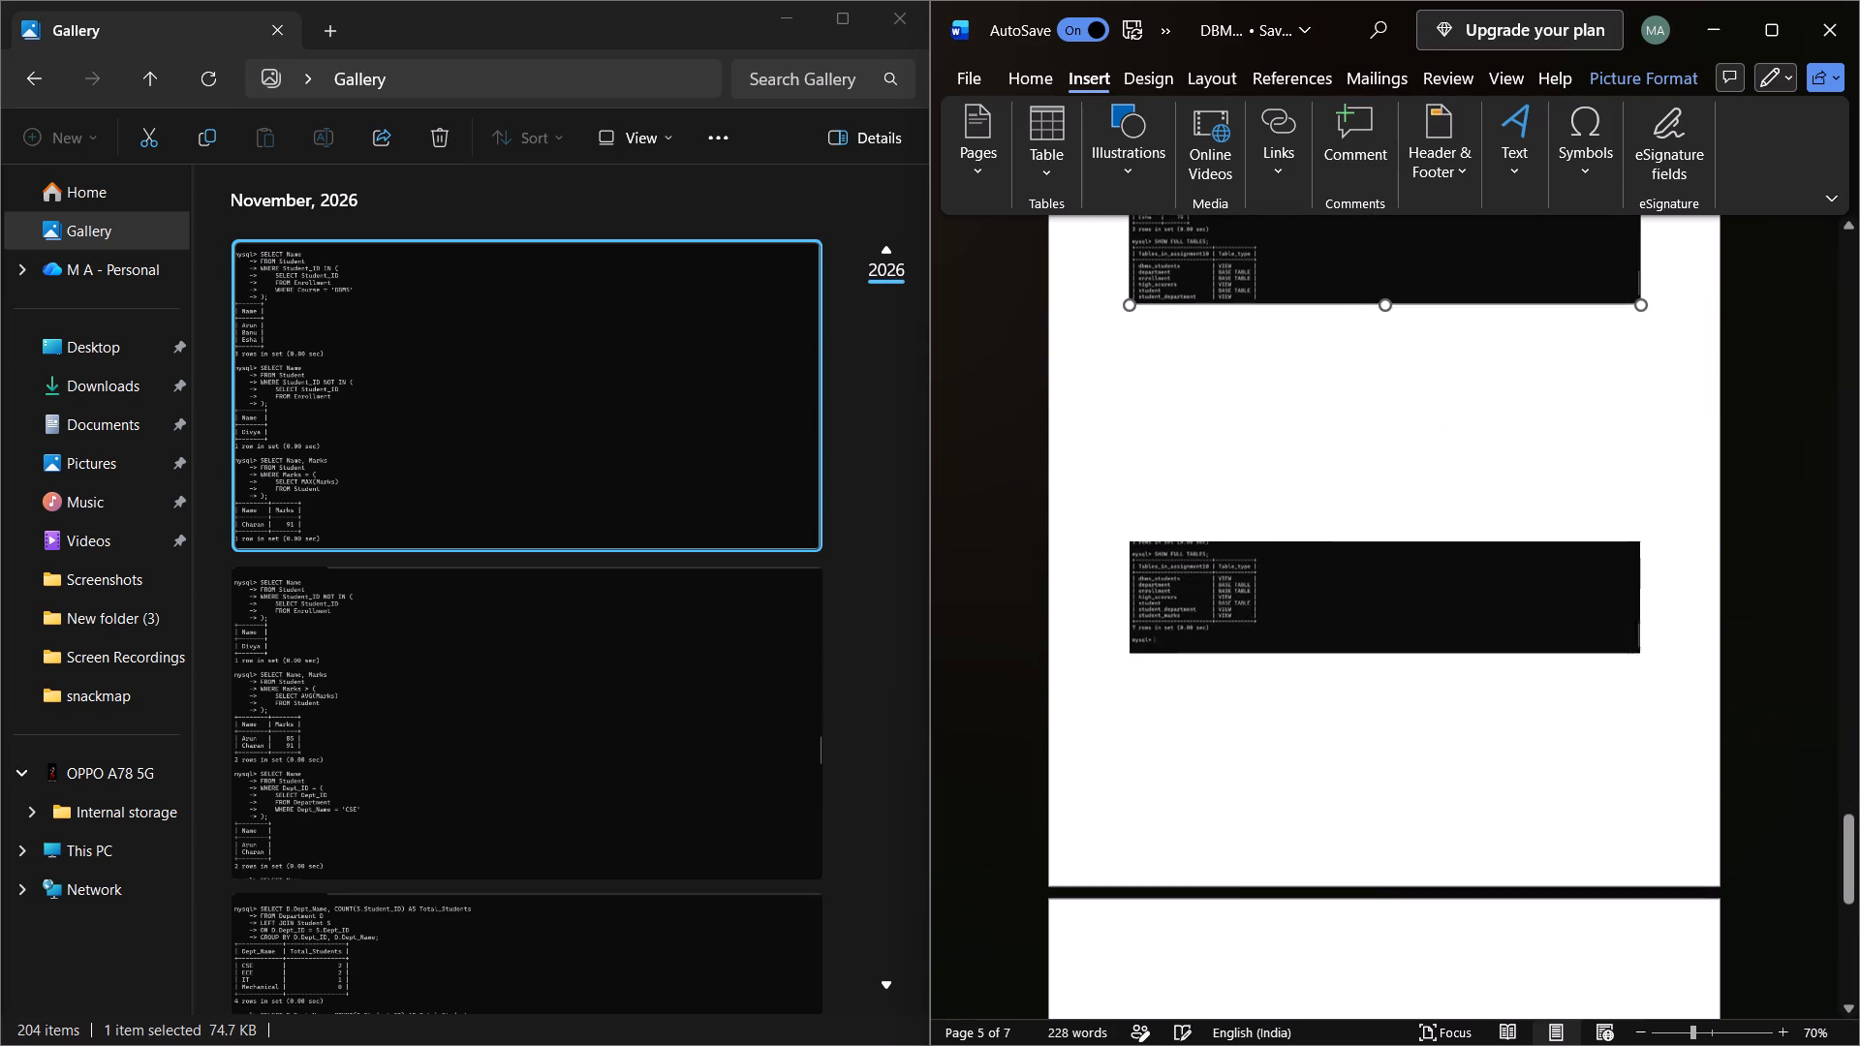
{"action": "left_click_drag", "start_coordinate": [1247, 565], "coordinate": [1260, 395]}
{"action": "scroll", "coordinate": [1260, 395], "scroll_direction": "down", "scroll_amount": 2}
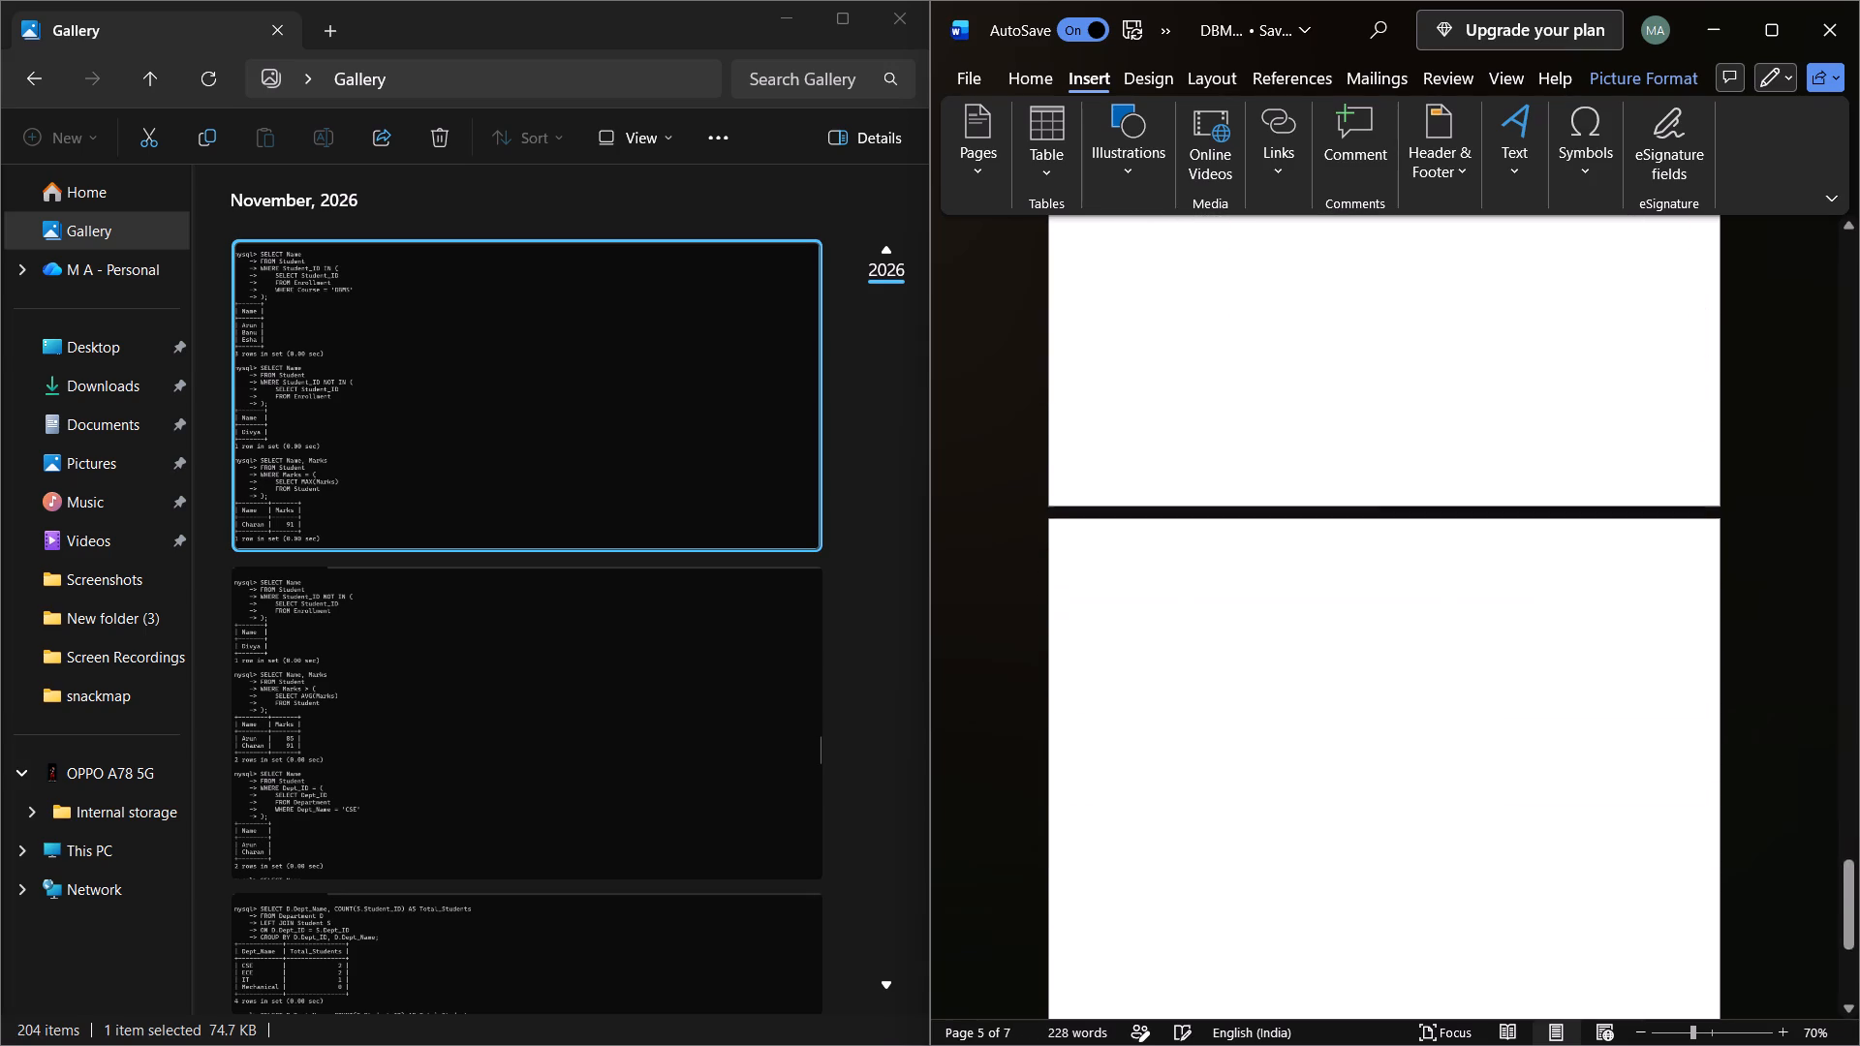
Review the document's pages from the query list through the last output image, checking image order and blank space.
{"action": "scroll", "coordinate": [1260, 395], "scroll_direction": "down", "scroll_amount": 1}
{"action": "scroll", "coordinate": [1263, 453], "scroll_direction": "up", "scroll_amount": 14}
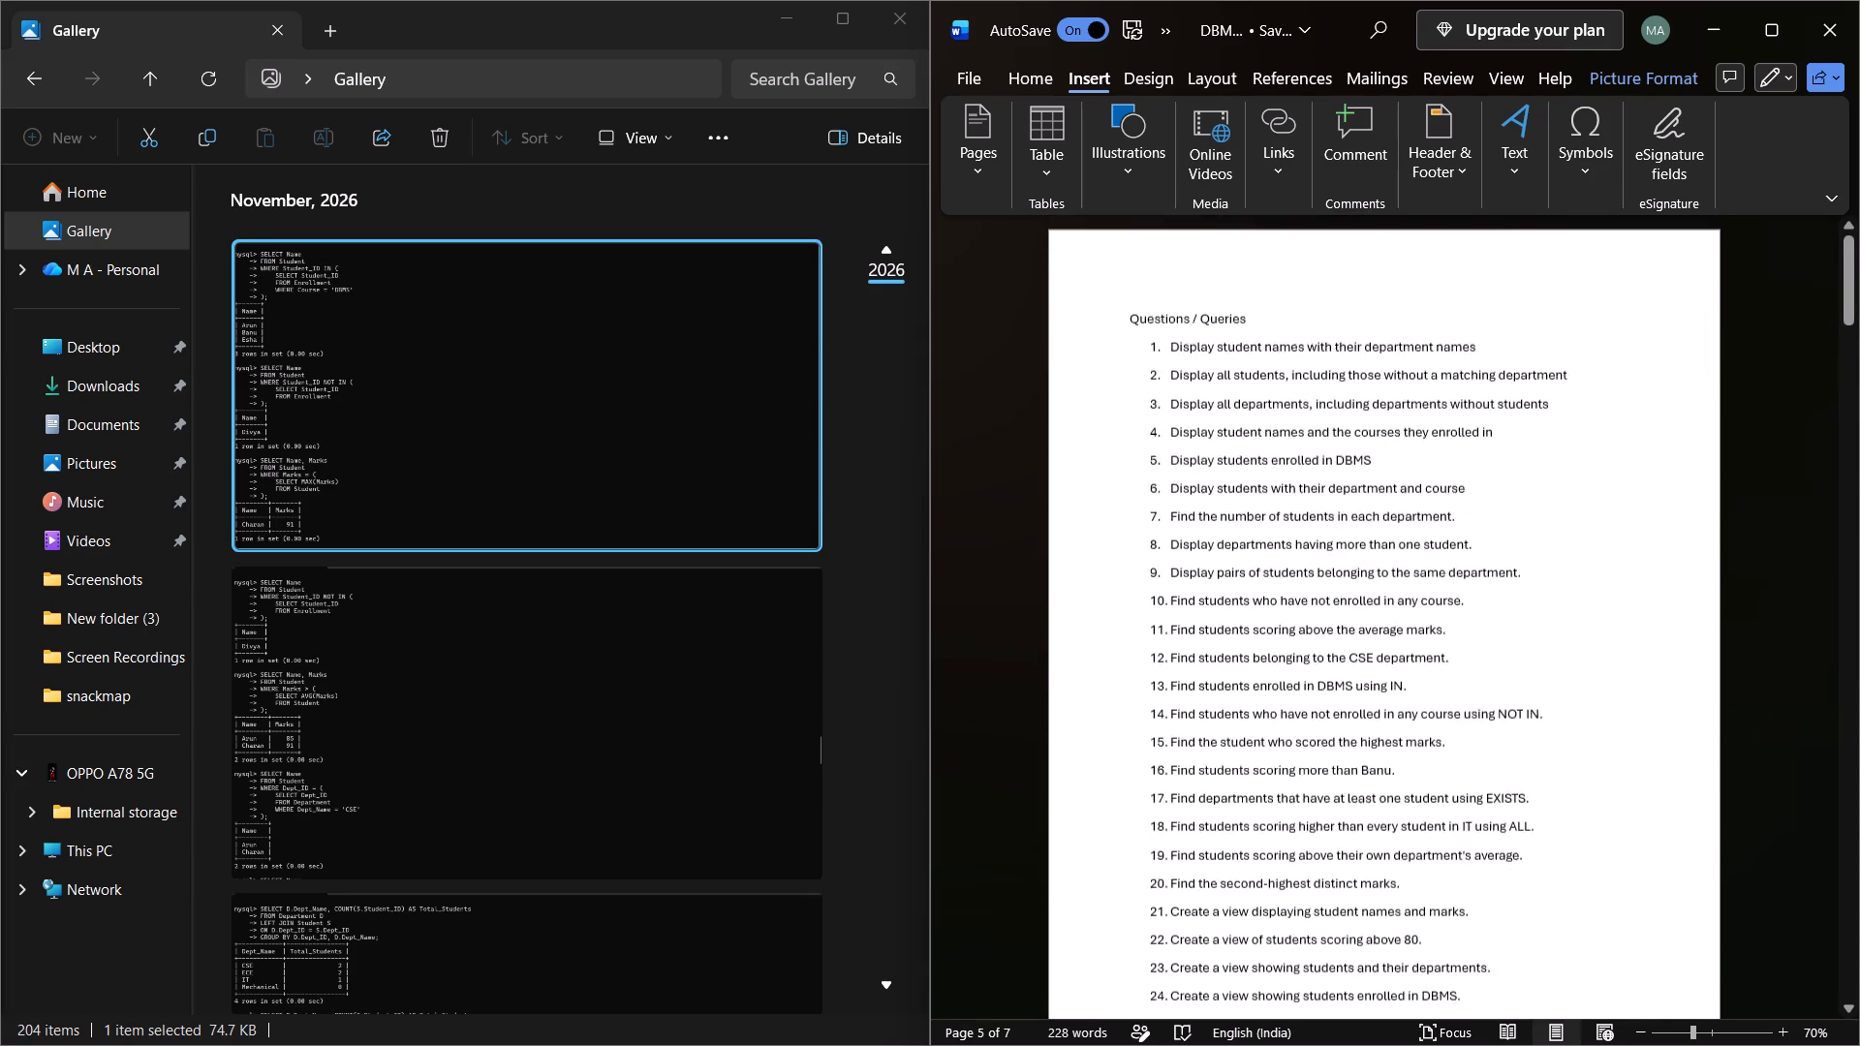
{"action": "scroll", "coordinate": [1263, 453], "scroll_direction": "down", "scroll_amount": 11}
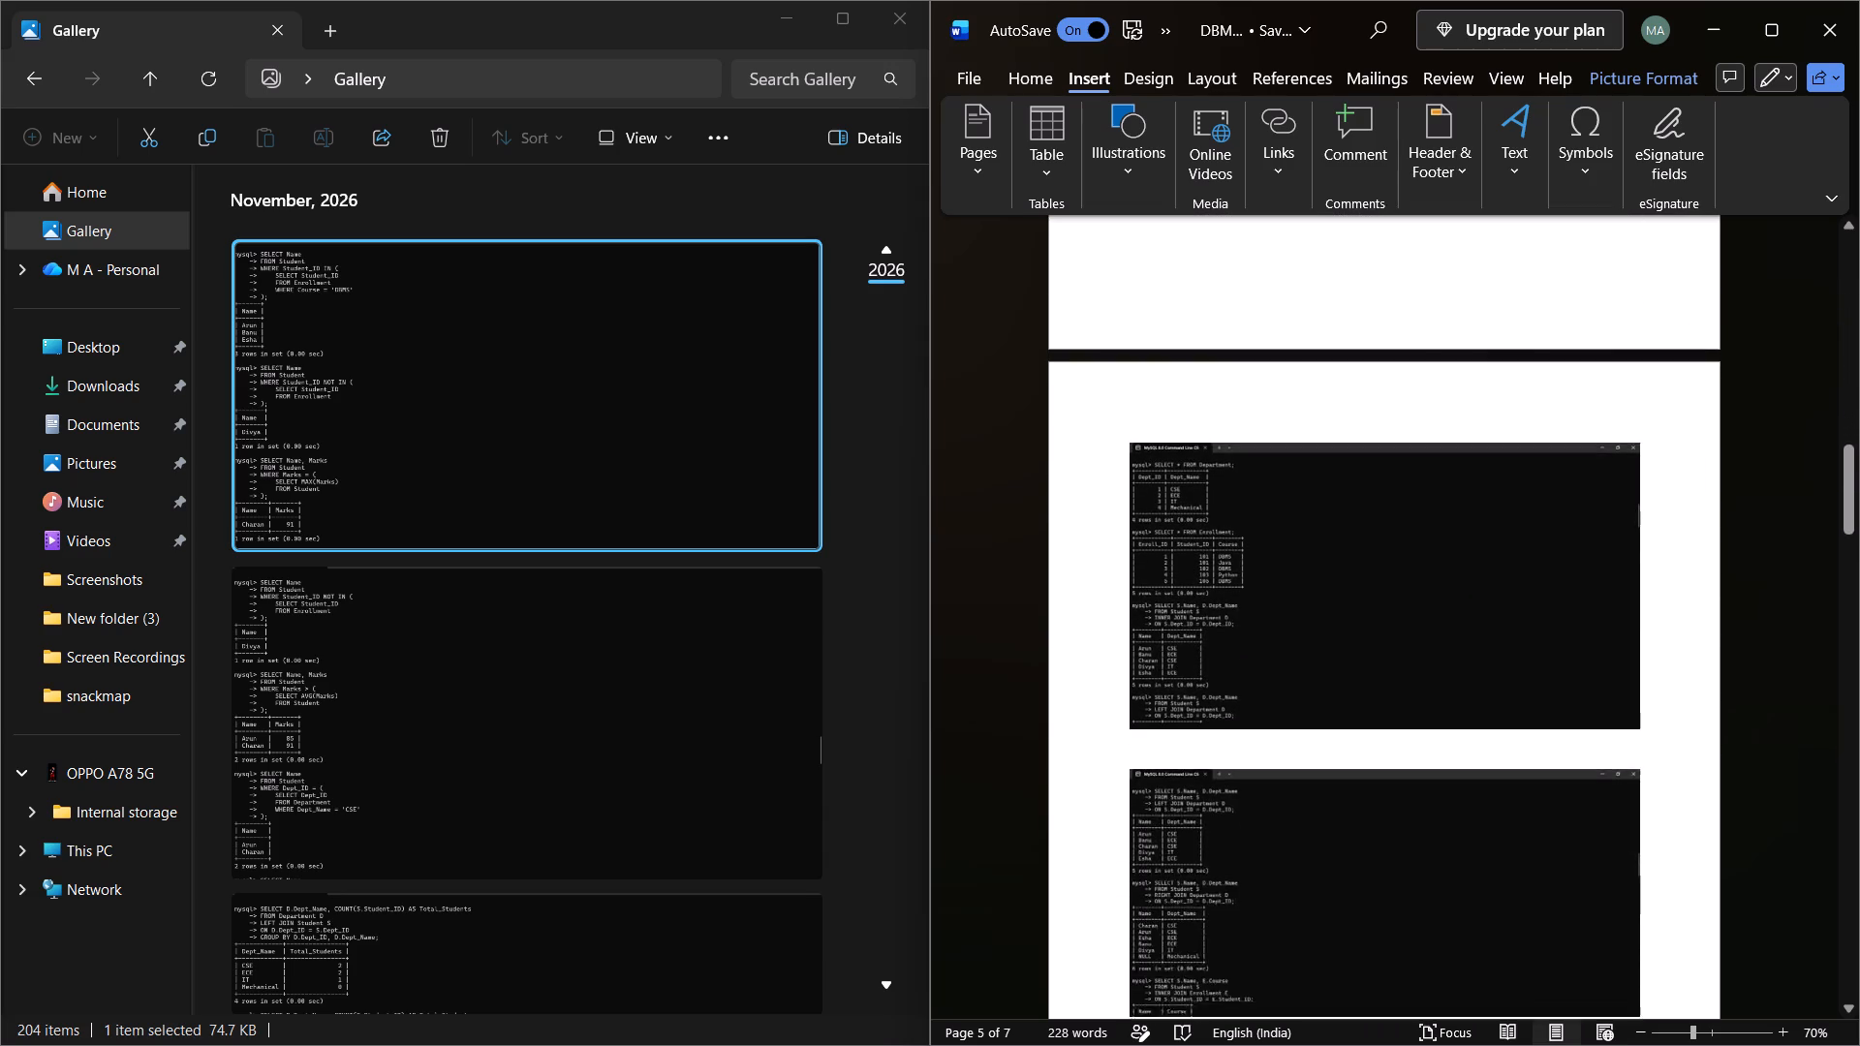
{"action": "scroll", "coordinate": [1263, 453], "scroll_direction": "down", "scroll_amount": 4}
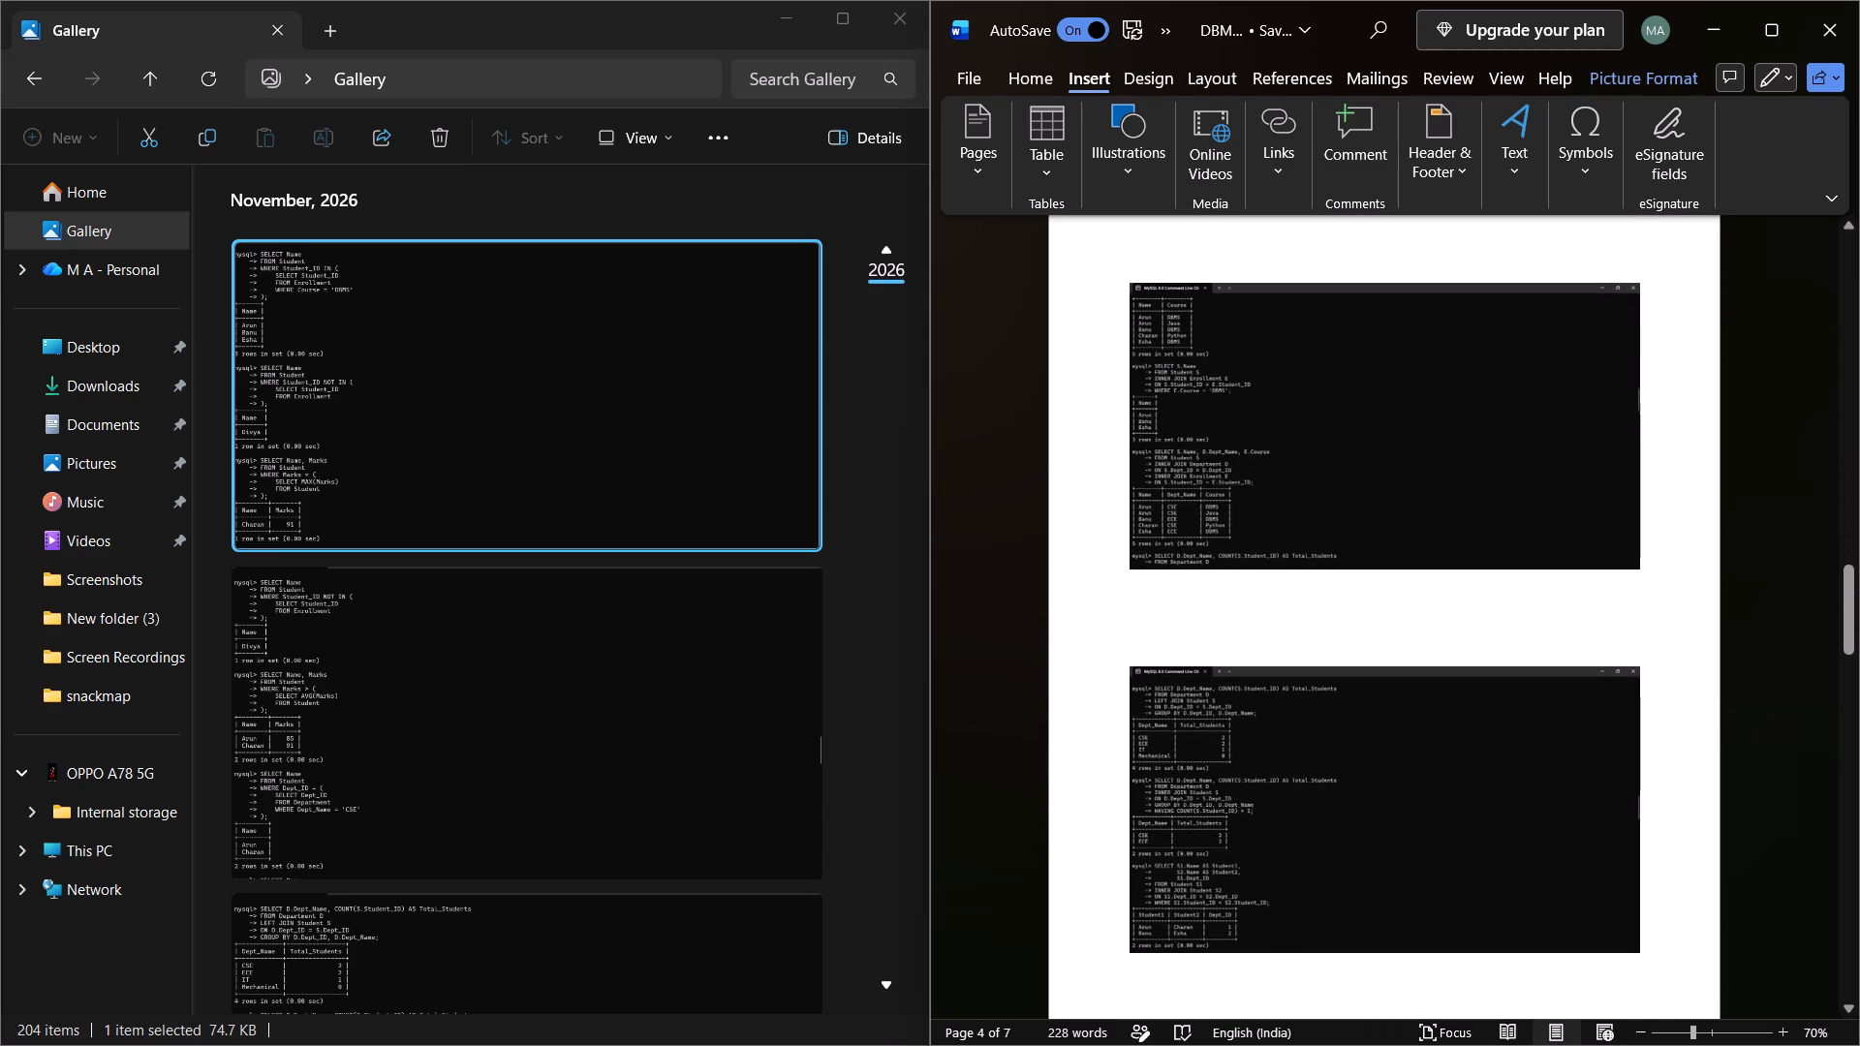
{"action": "scroll", "coordinate": [1157, 736], "scroll_direction": "up", "scroll_amount": 1, "text": "ctrl"}
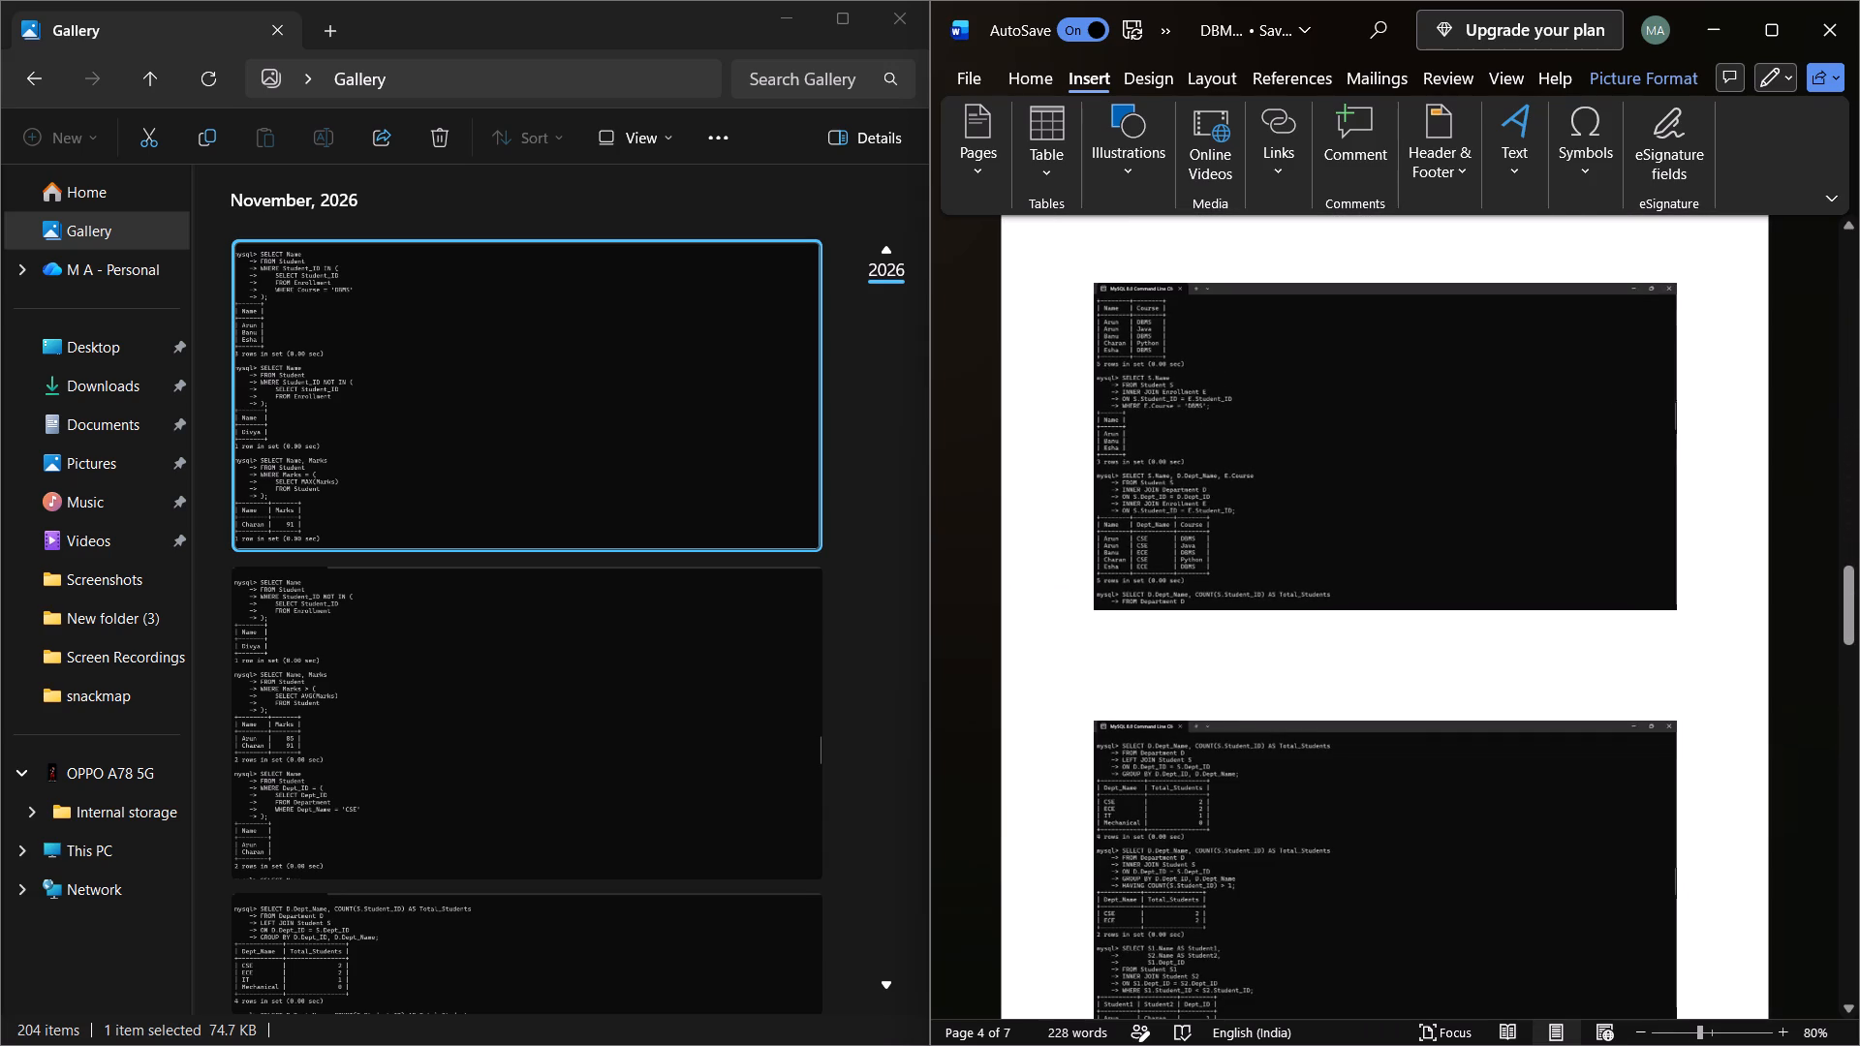
{"action": "scroll", "coordinate": [1189, 628], "scroll_direction": "up", "scroll_amount": 12}
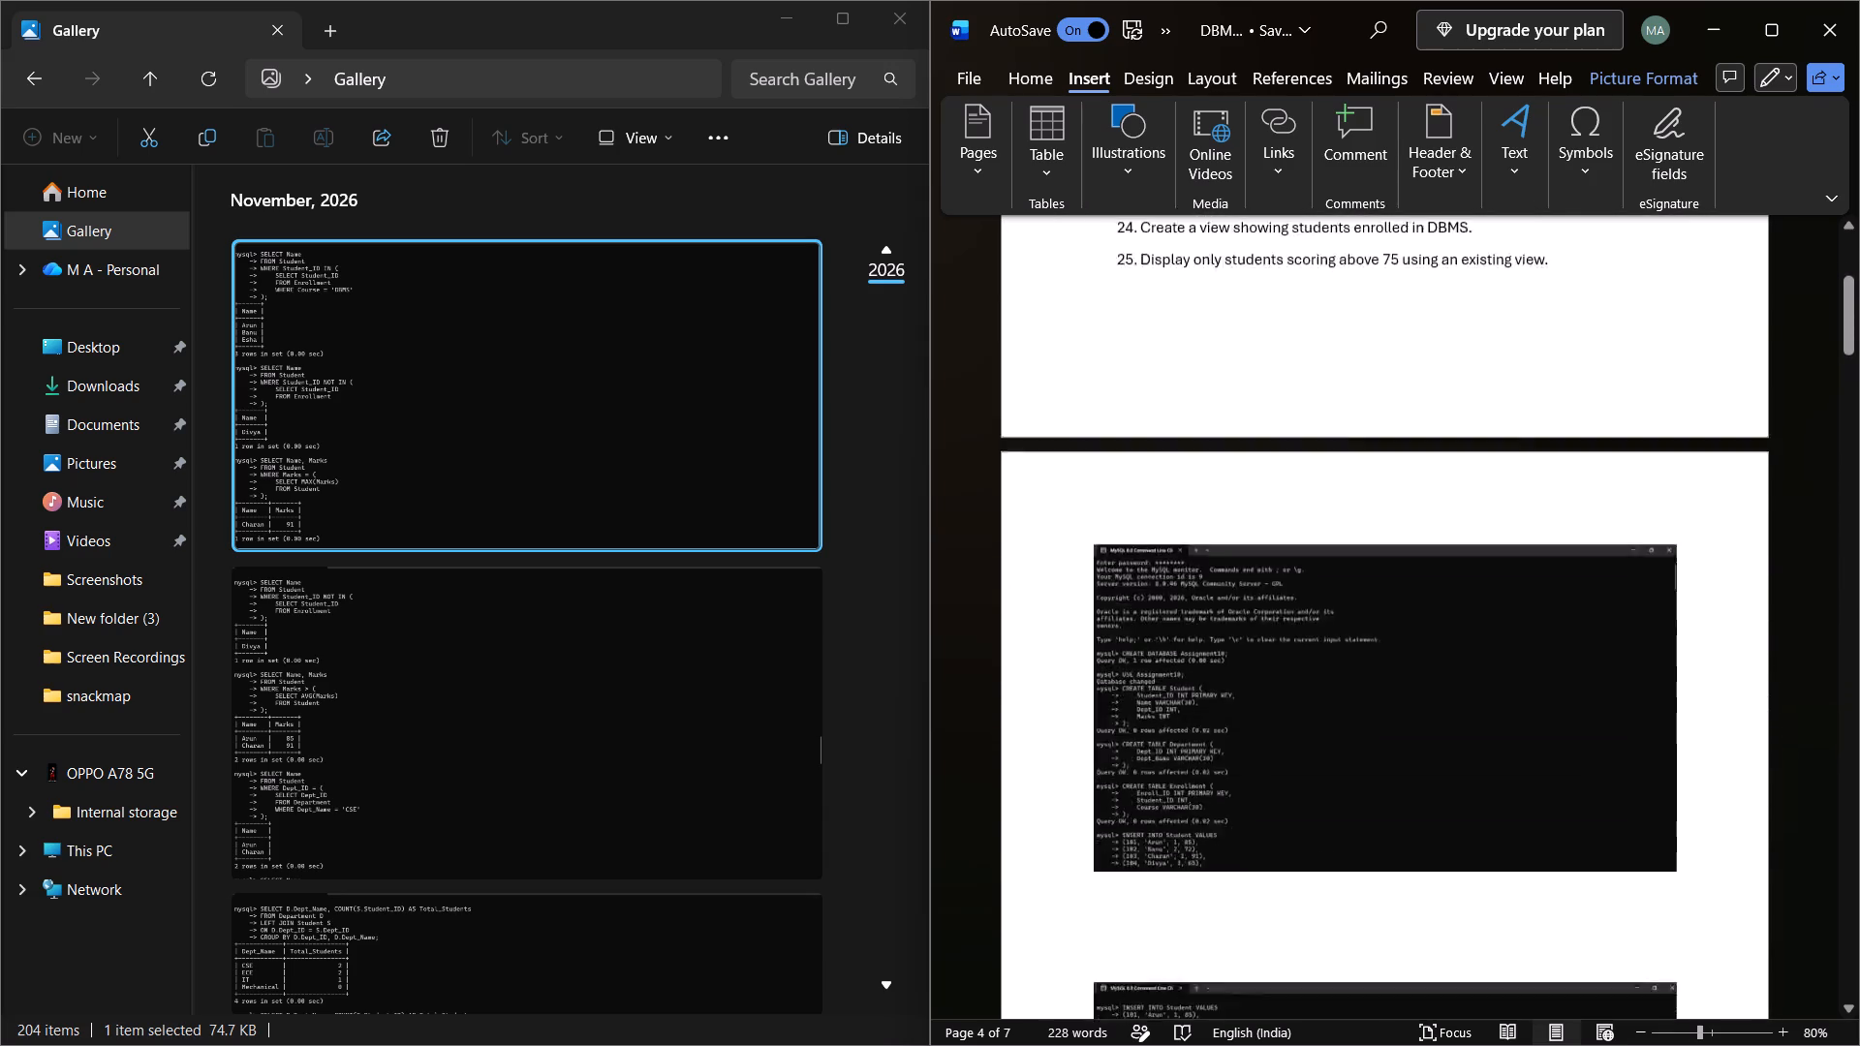
{"action": "scroll", "coordinate": [1189, 628], "scroll_direction": "down", "scroll_amount": 7}
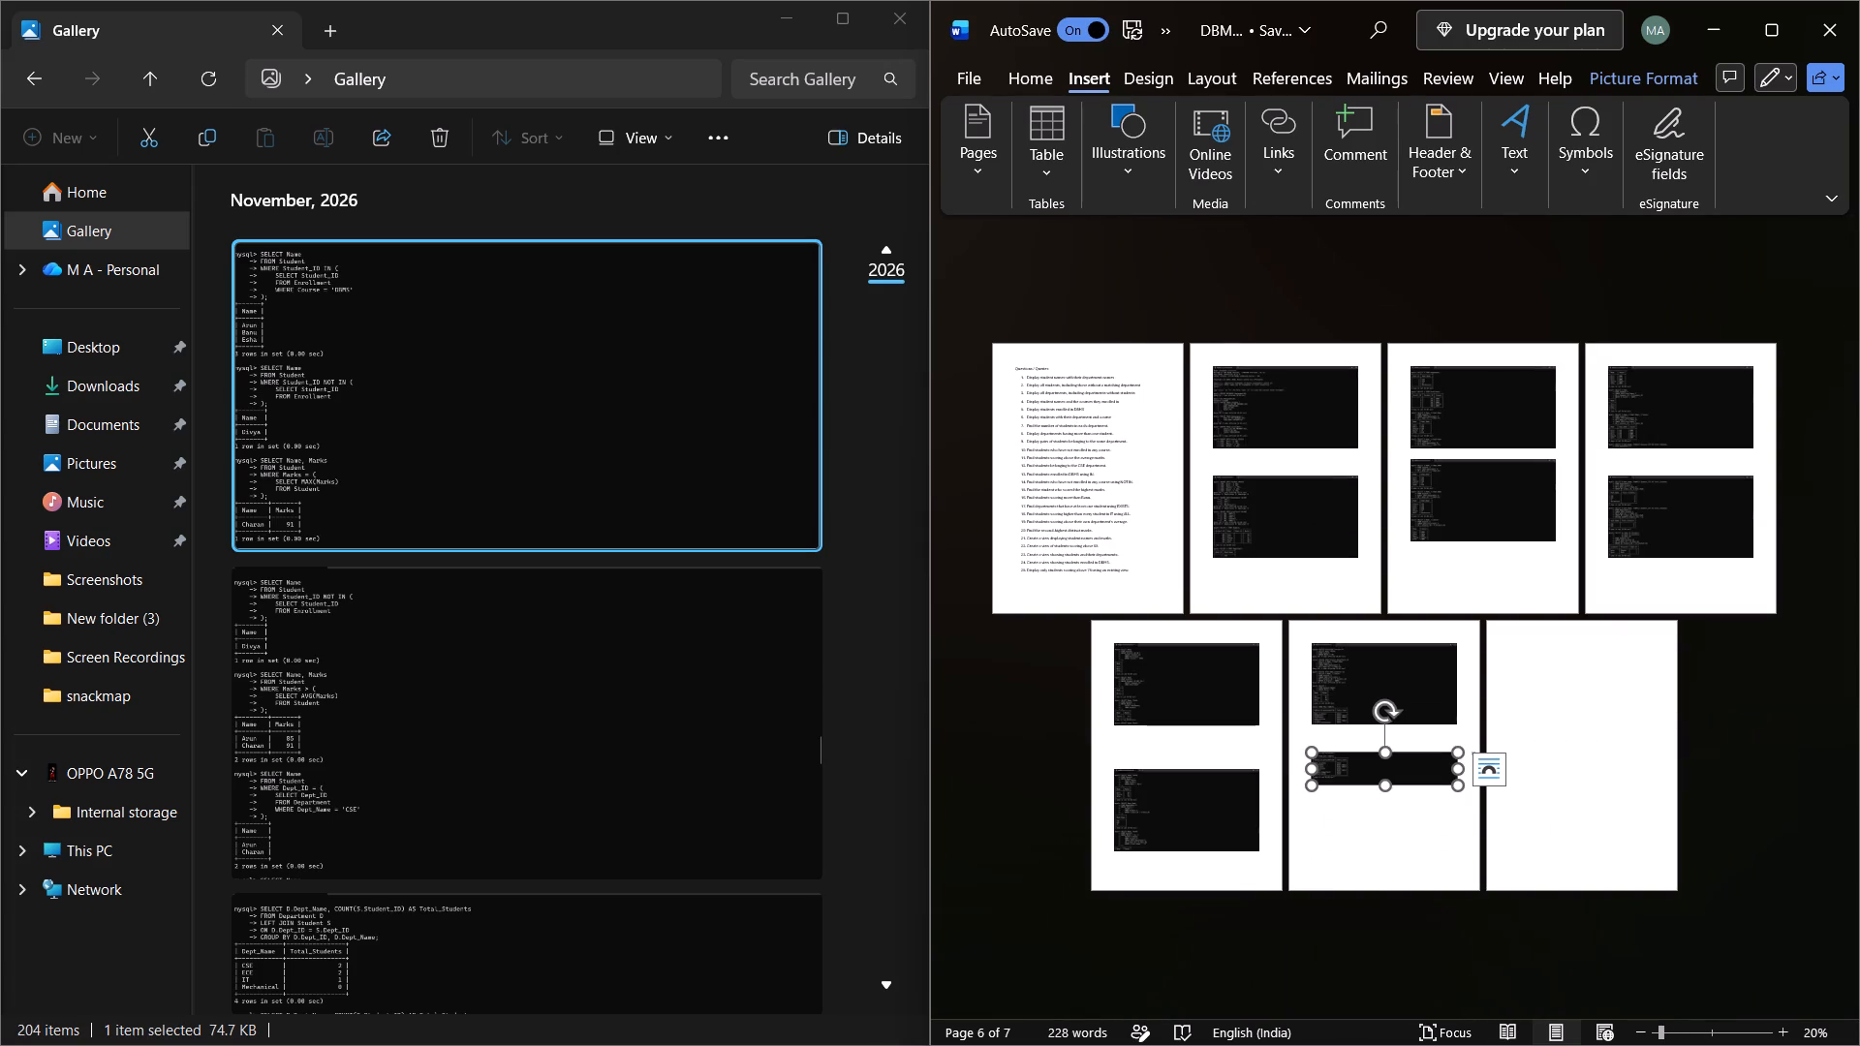
Examine the department student-count image on page 4 against the images before and after it for continuity of the queries.
{"action": "double_click", "coordinate": [1661, 525]}
{"action": "left_click", "coordinate": [1661, 525]}
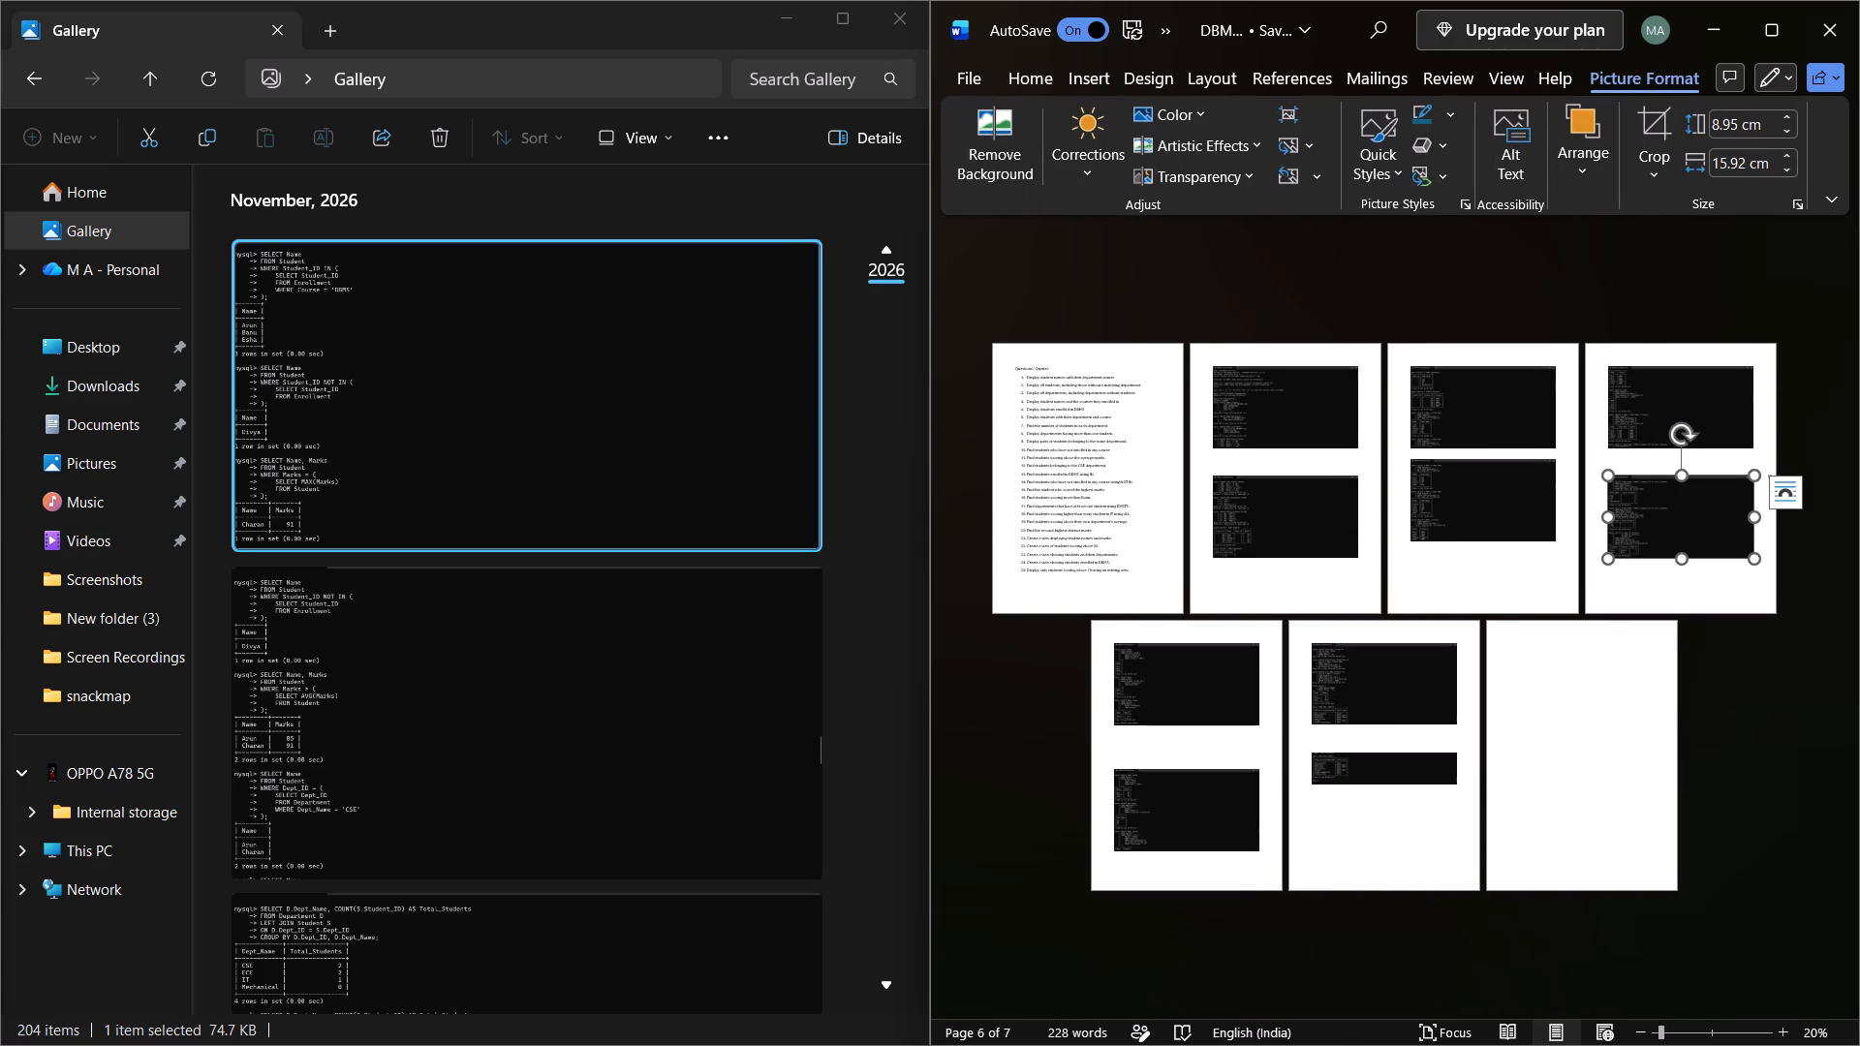
{"action": "scroll", "coordinate": [1679, 596], "scroll_direction": "up", "scroll_amount": 5}
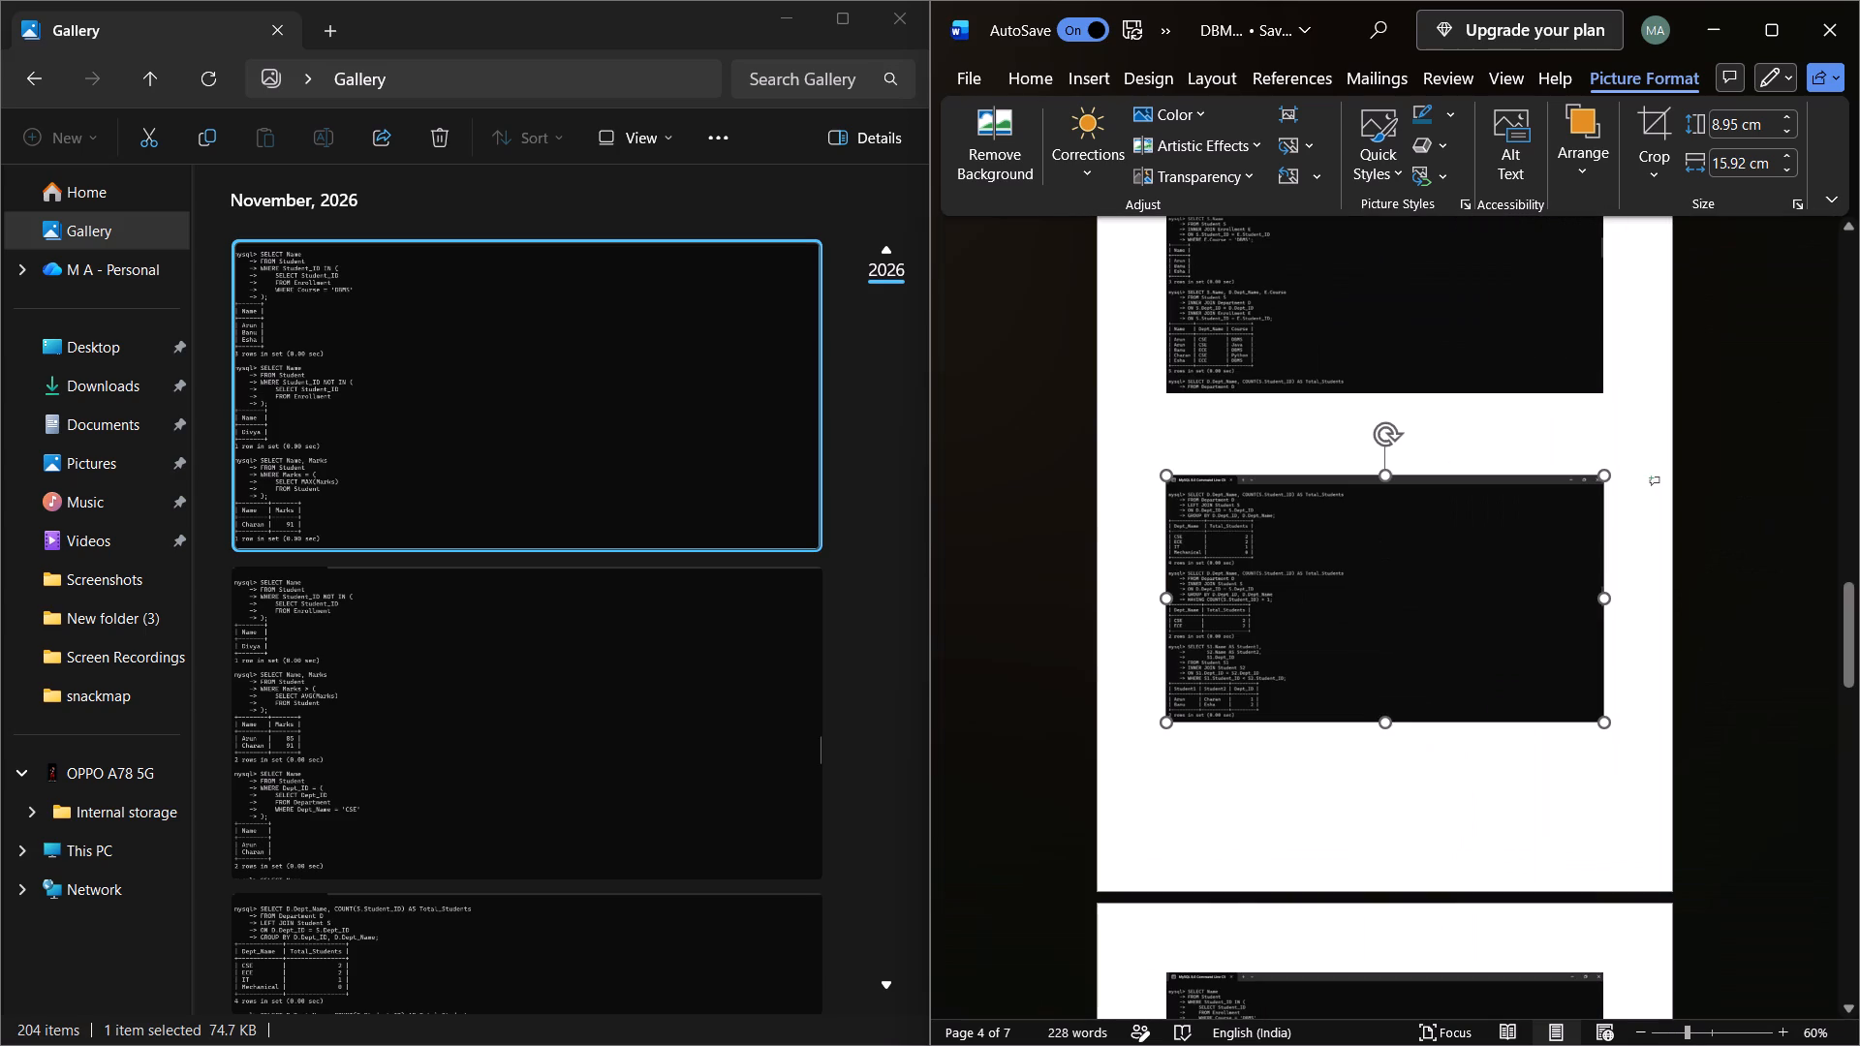
{"action": "left_click", "coordinate": [1077, 498]}
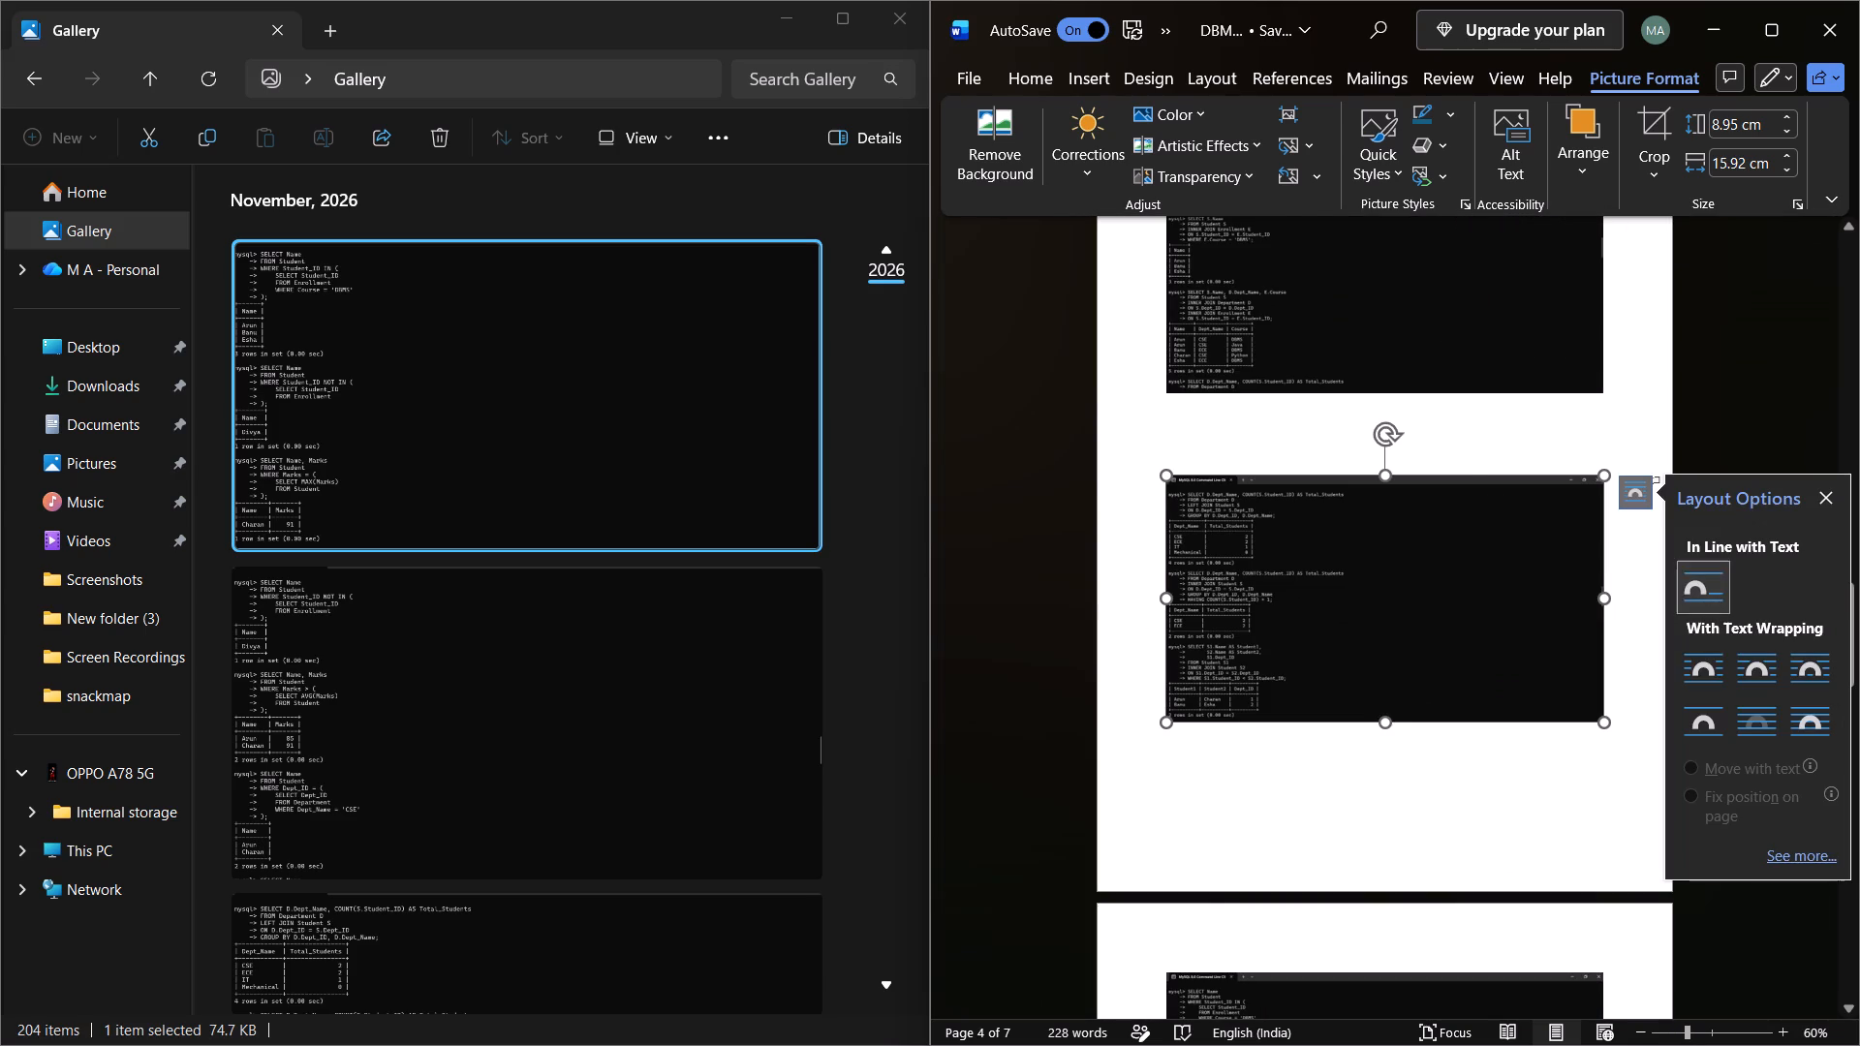
{"action": "scroll", "coordinate": [1077, 498], "scroll_direction": "up", "scroll_amount": 5, "text": "ctrl"}
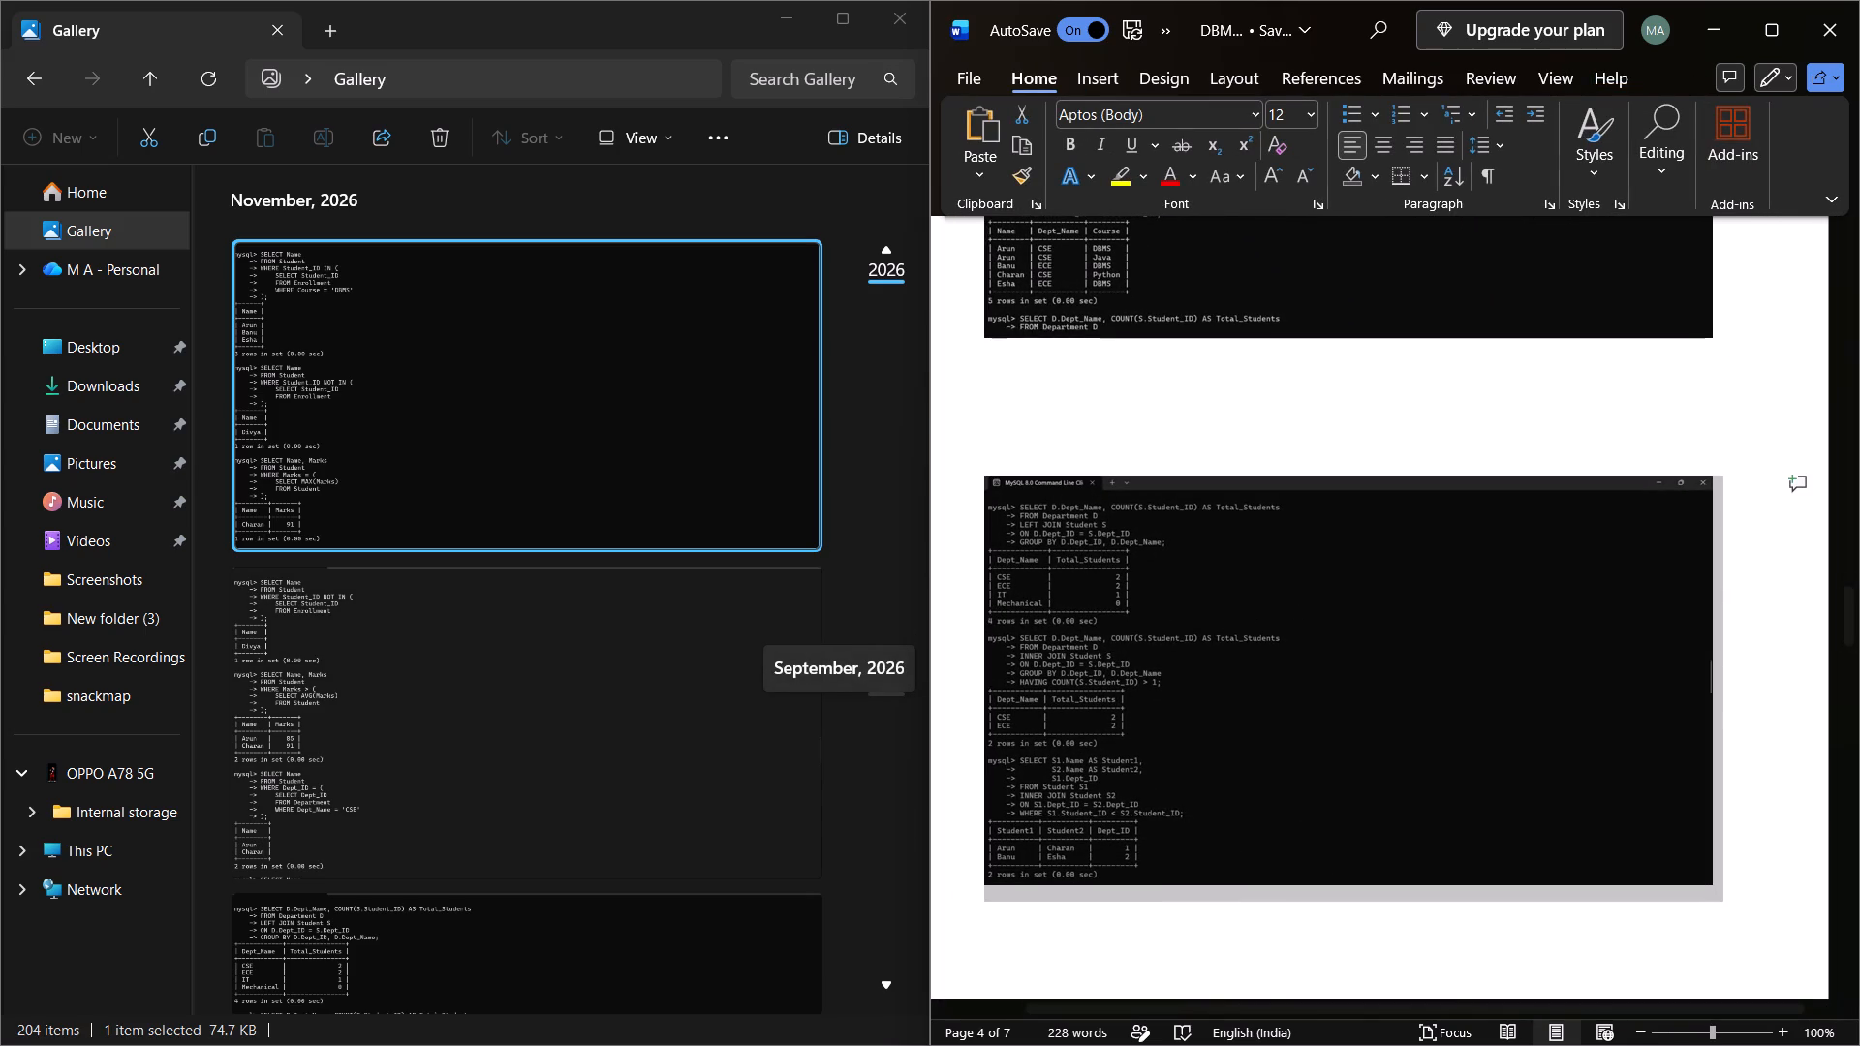
{"action": "scroll", "coordinate": [1041, 840], "scroll_direction": "down", "scroll_amount": 3}
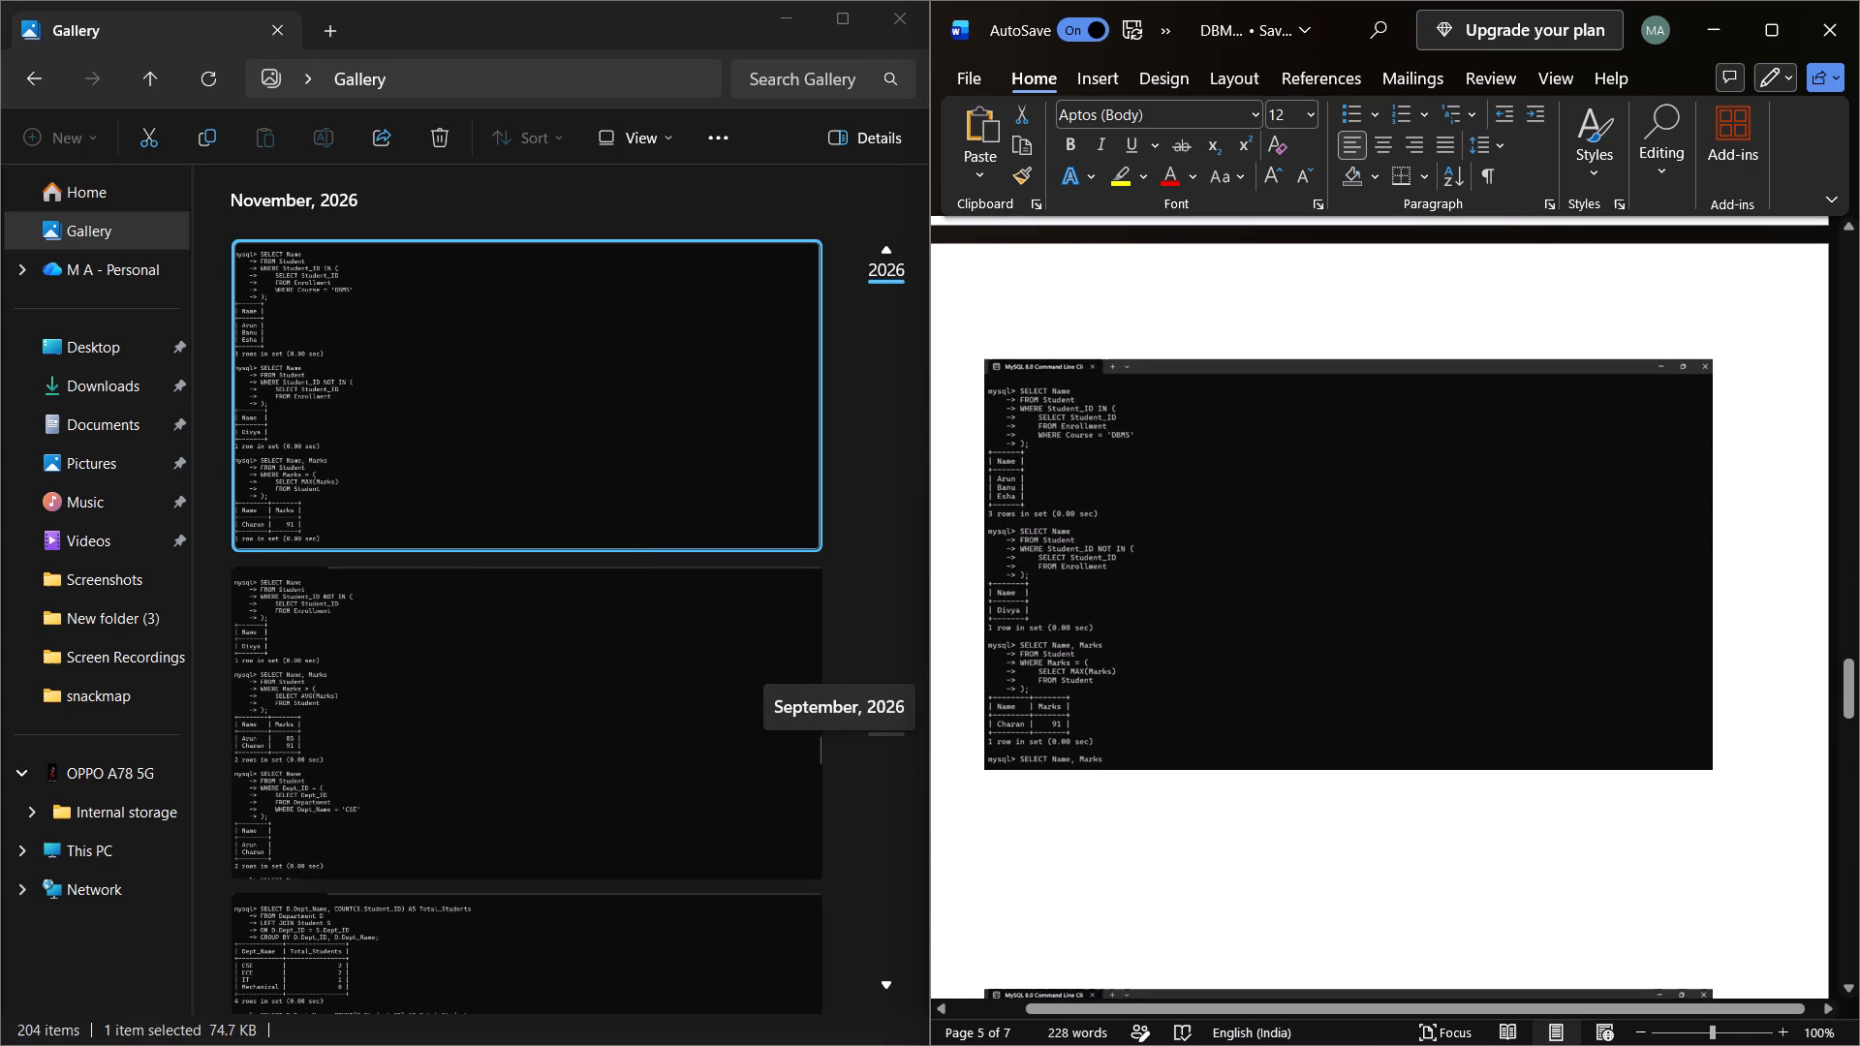
{"action": "scroll", "coordinate": [1105, 789], "scroll_direction": "up", "scroll_amount": 3}
{"action": "scroll", "coordinate": [1130, 560], "scroll_direction": "up", "scroll_amount": 1}
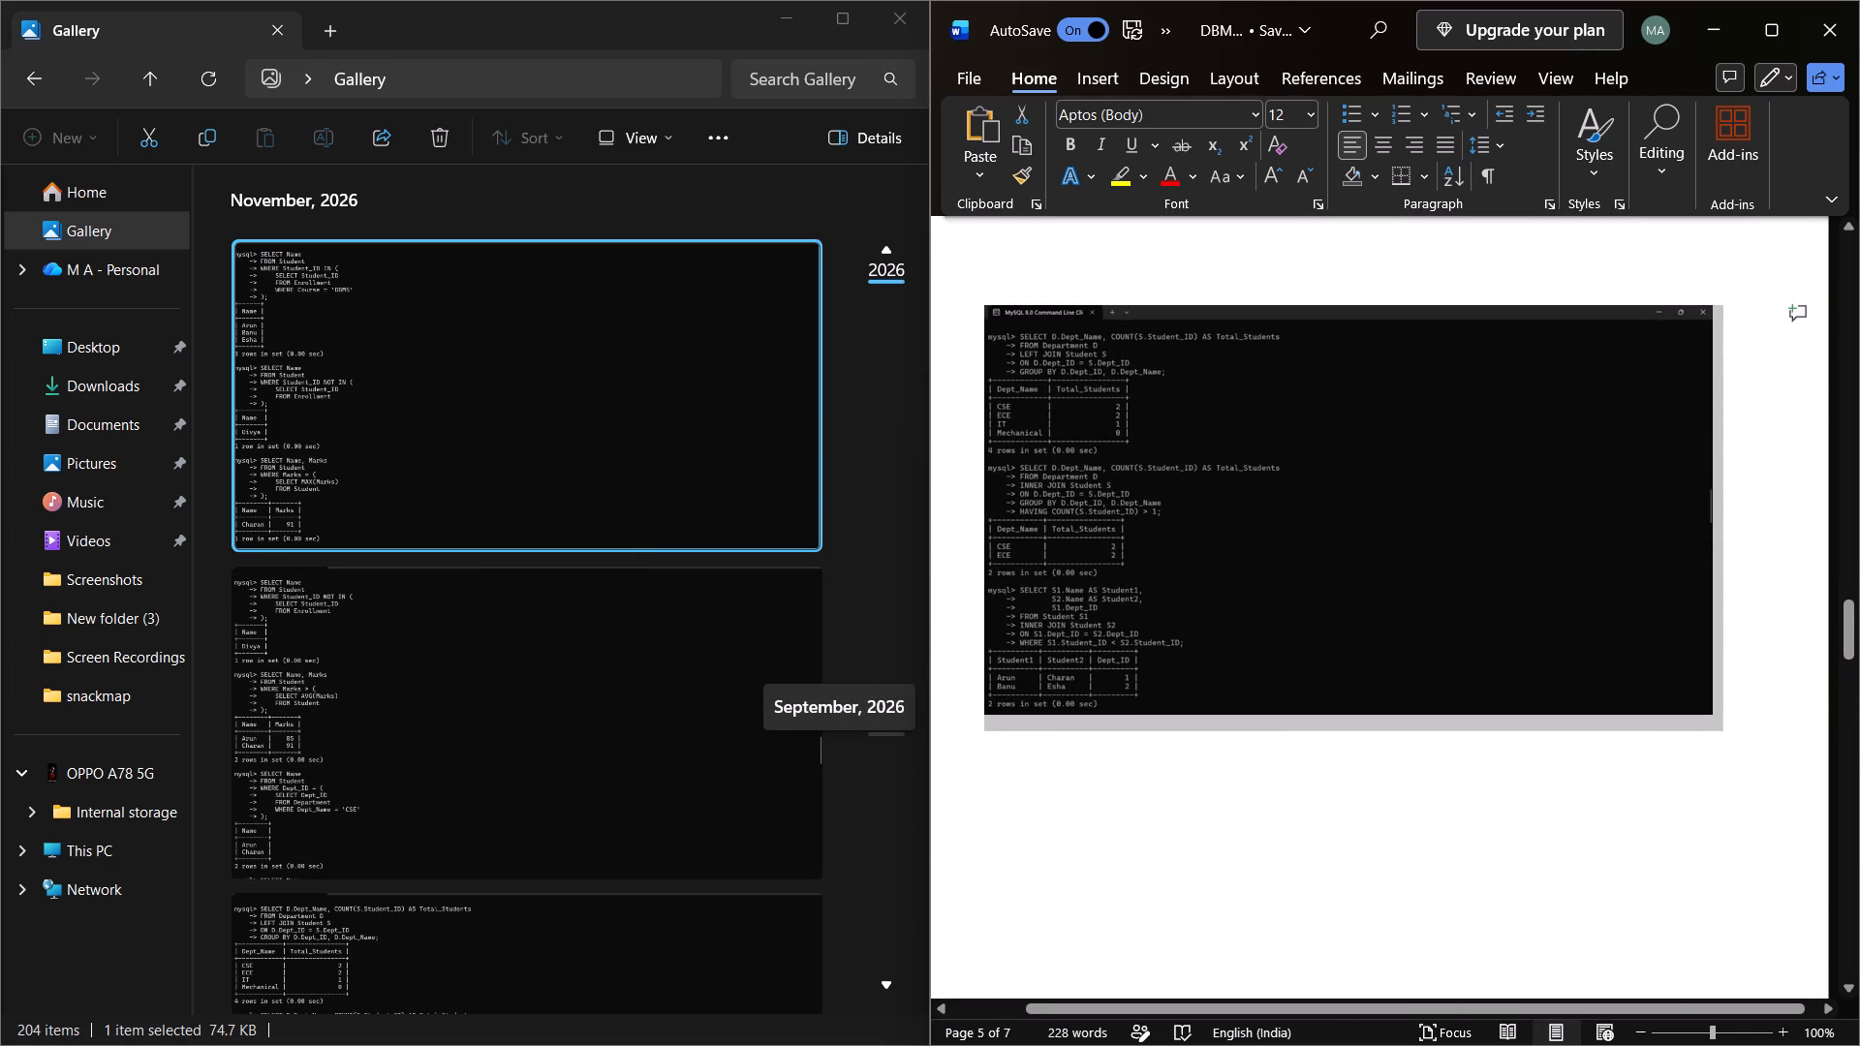
{"action": "double_click", "coordinate": [1130, 560]}
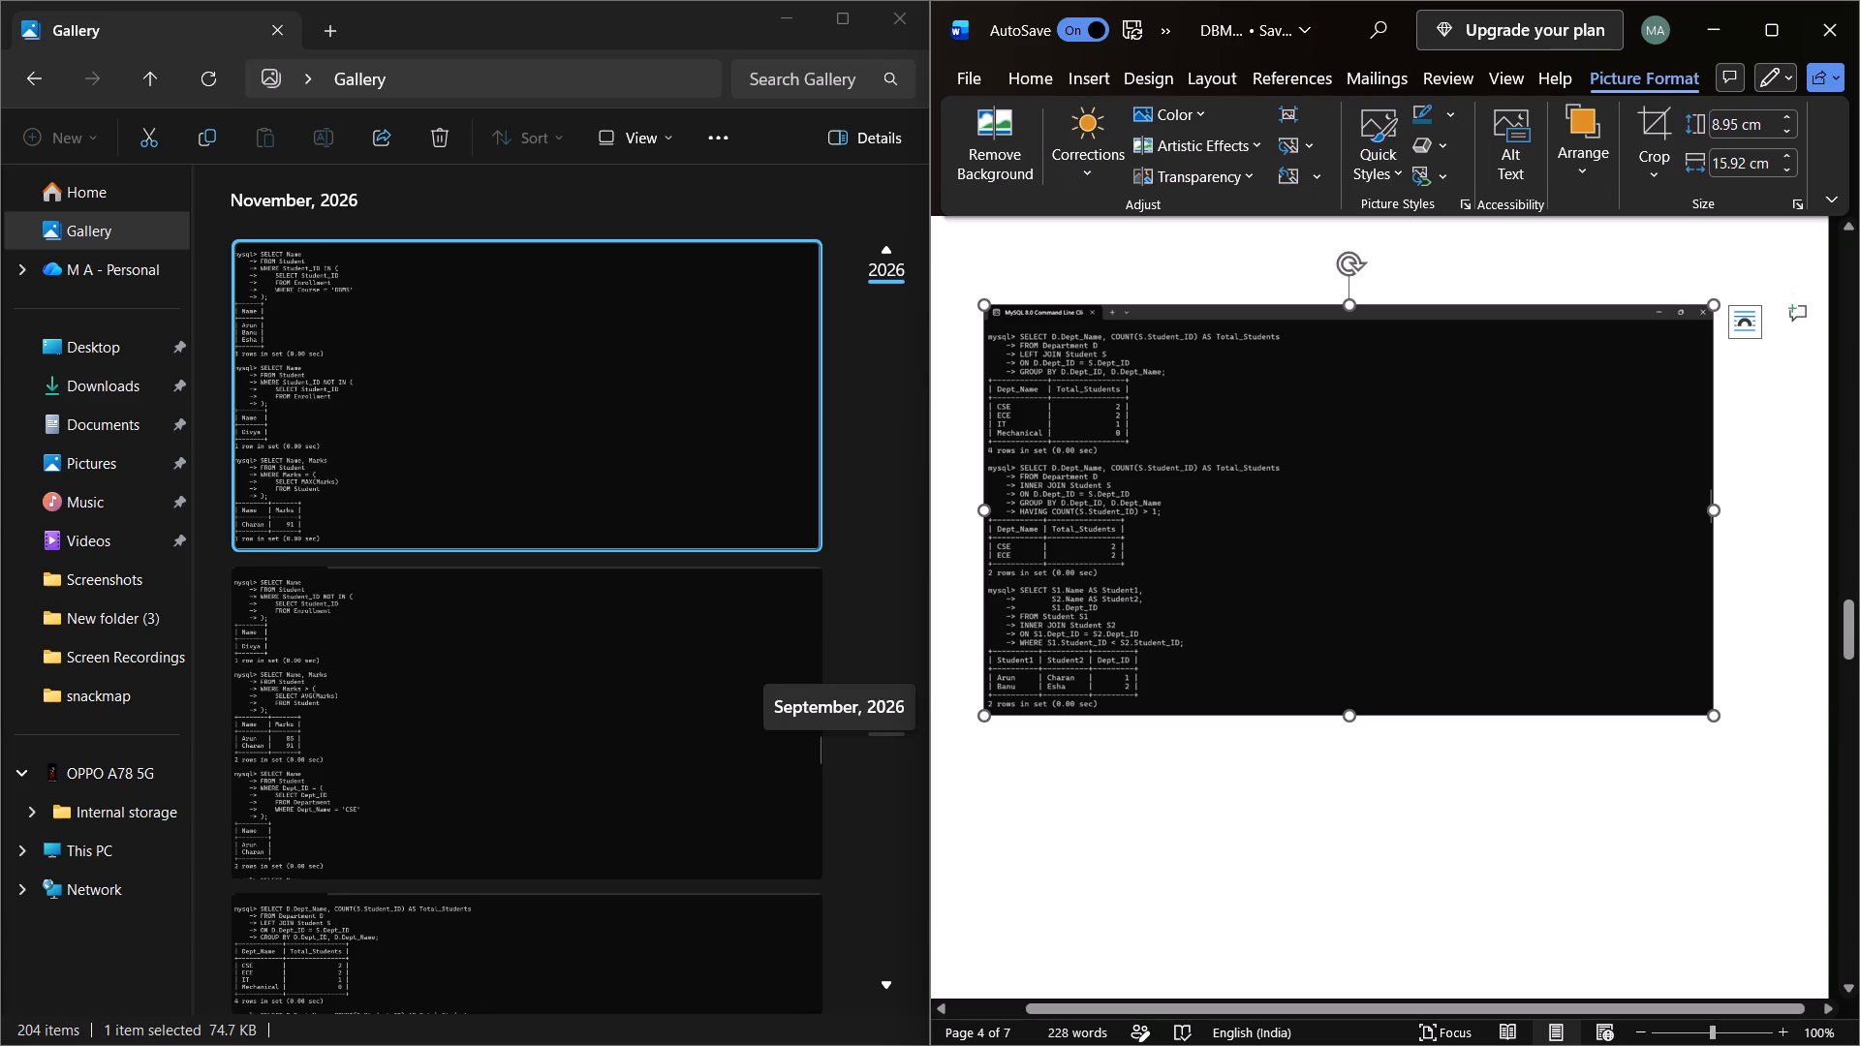
{"action": "scroll", "coordinate": [1130, 560], "scroll_direction": "up", "scroll_amount": 1}
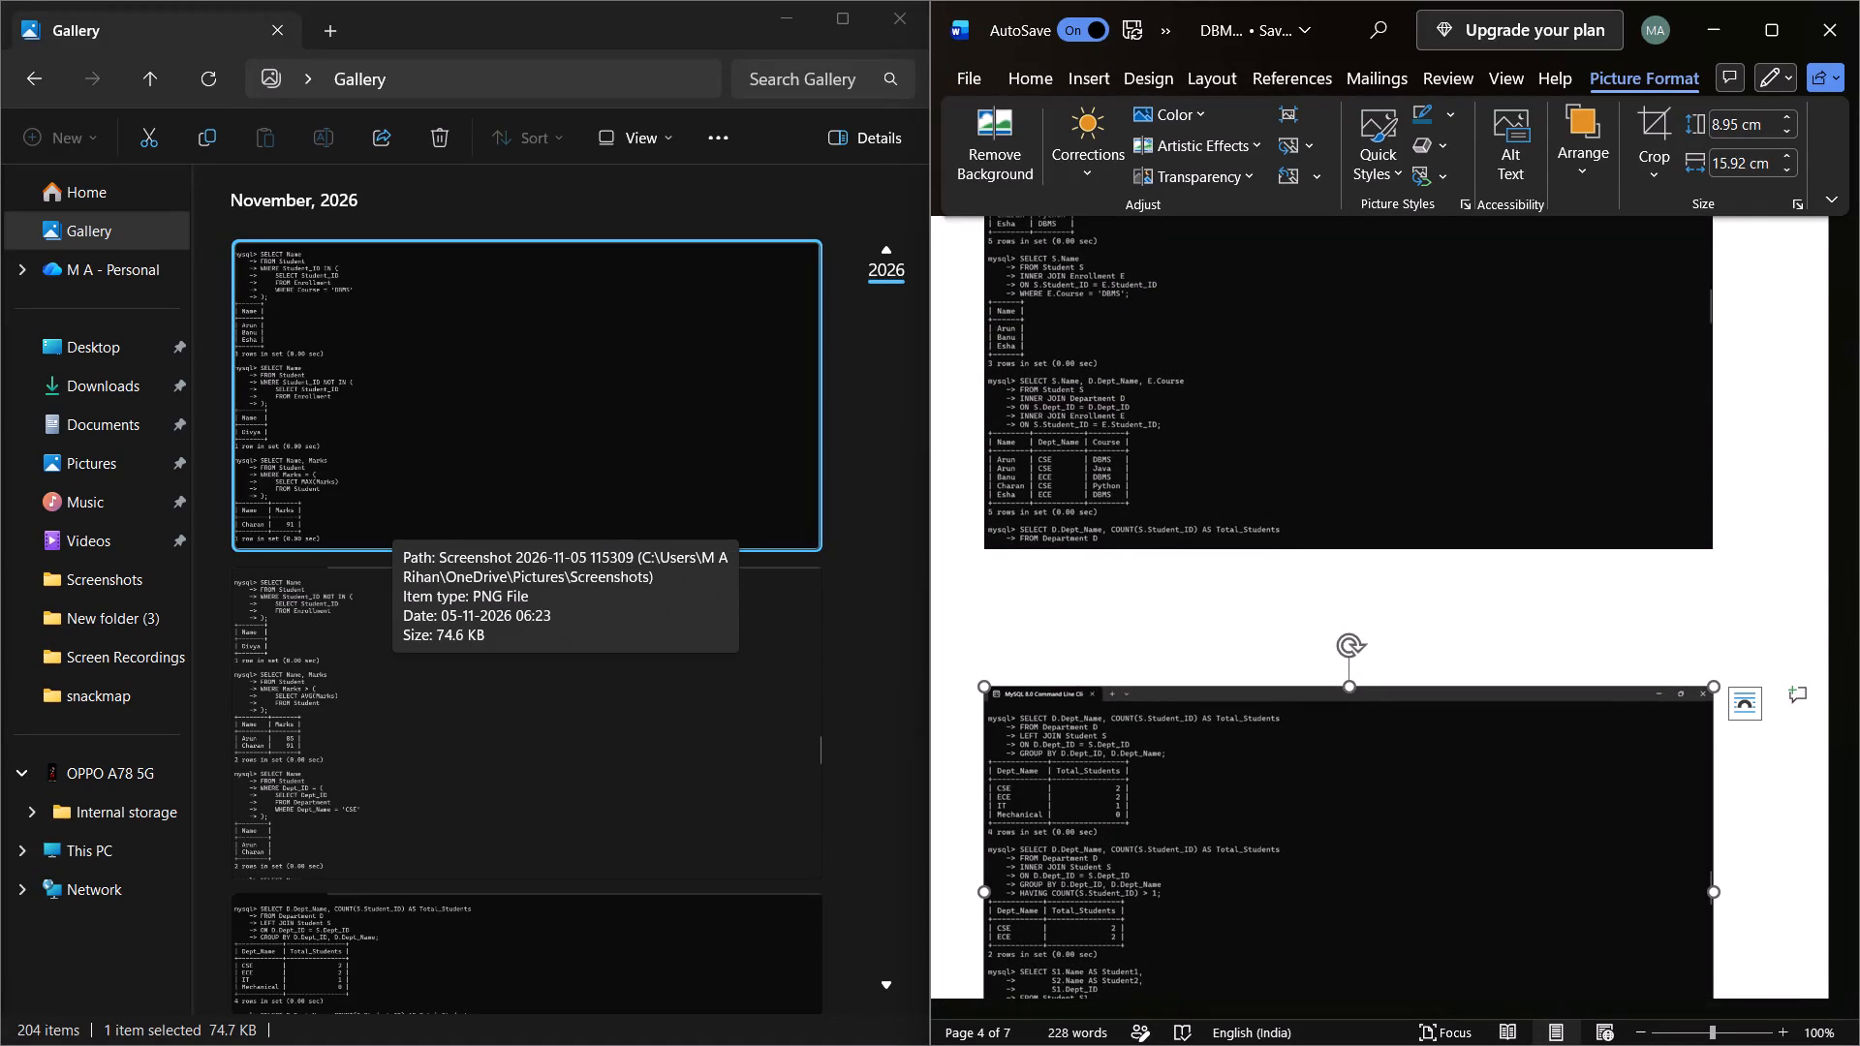
{"action": "scroll", "coordinate": [1015, 589], "scroll_direction": "down", "scroll_amount": 3}
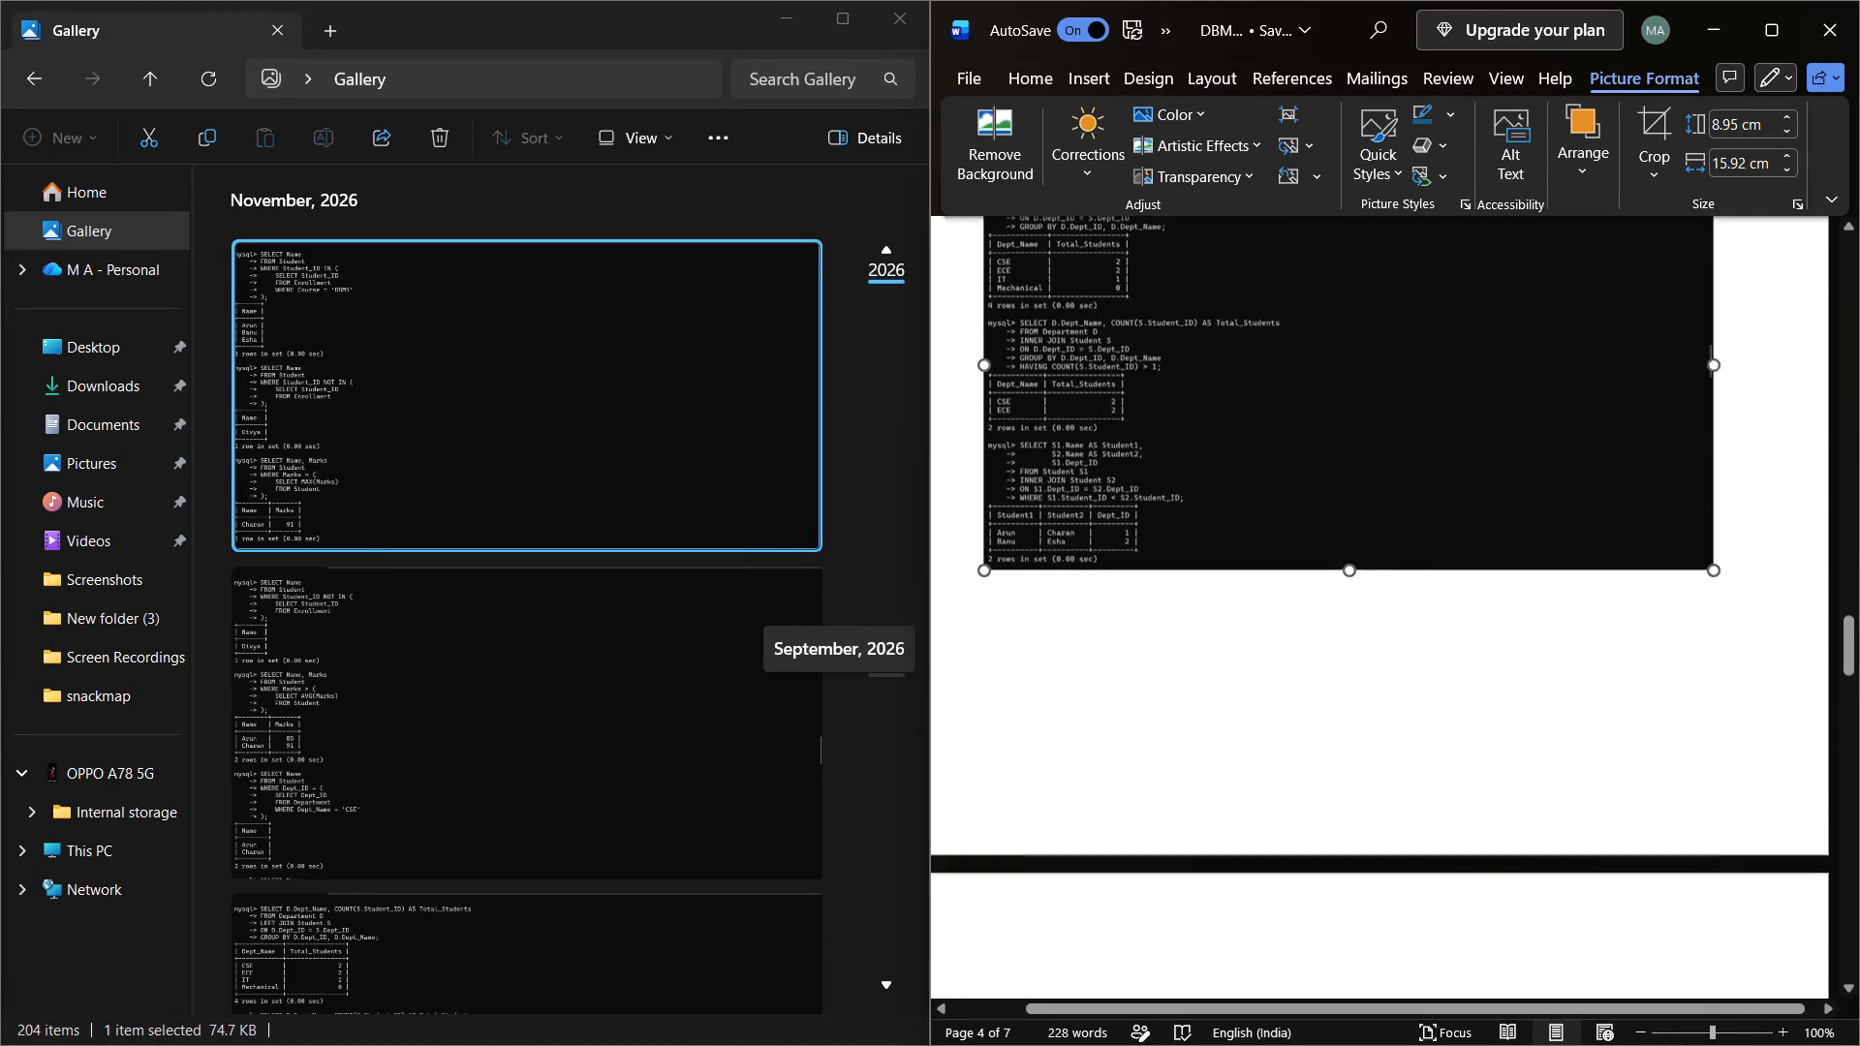
{"action": "scroll", "coordinate": [1015, 589], "scroll_direction": "down", "scroll_amount": 1}
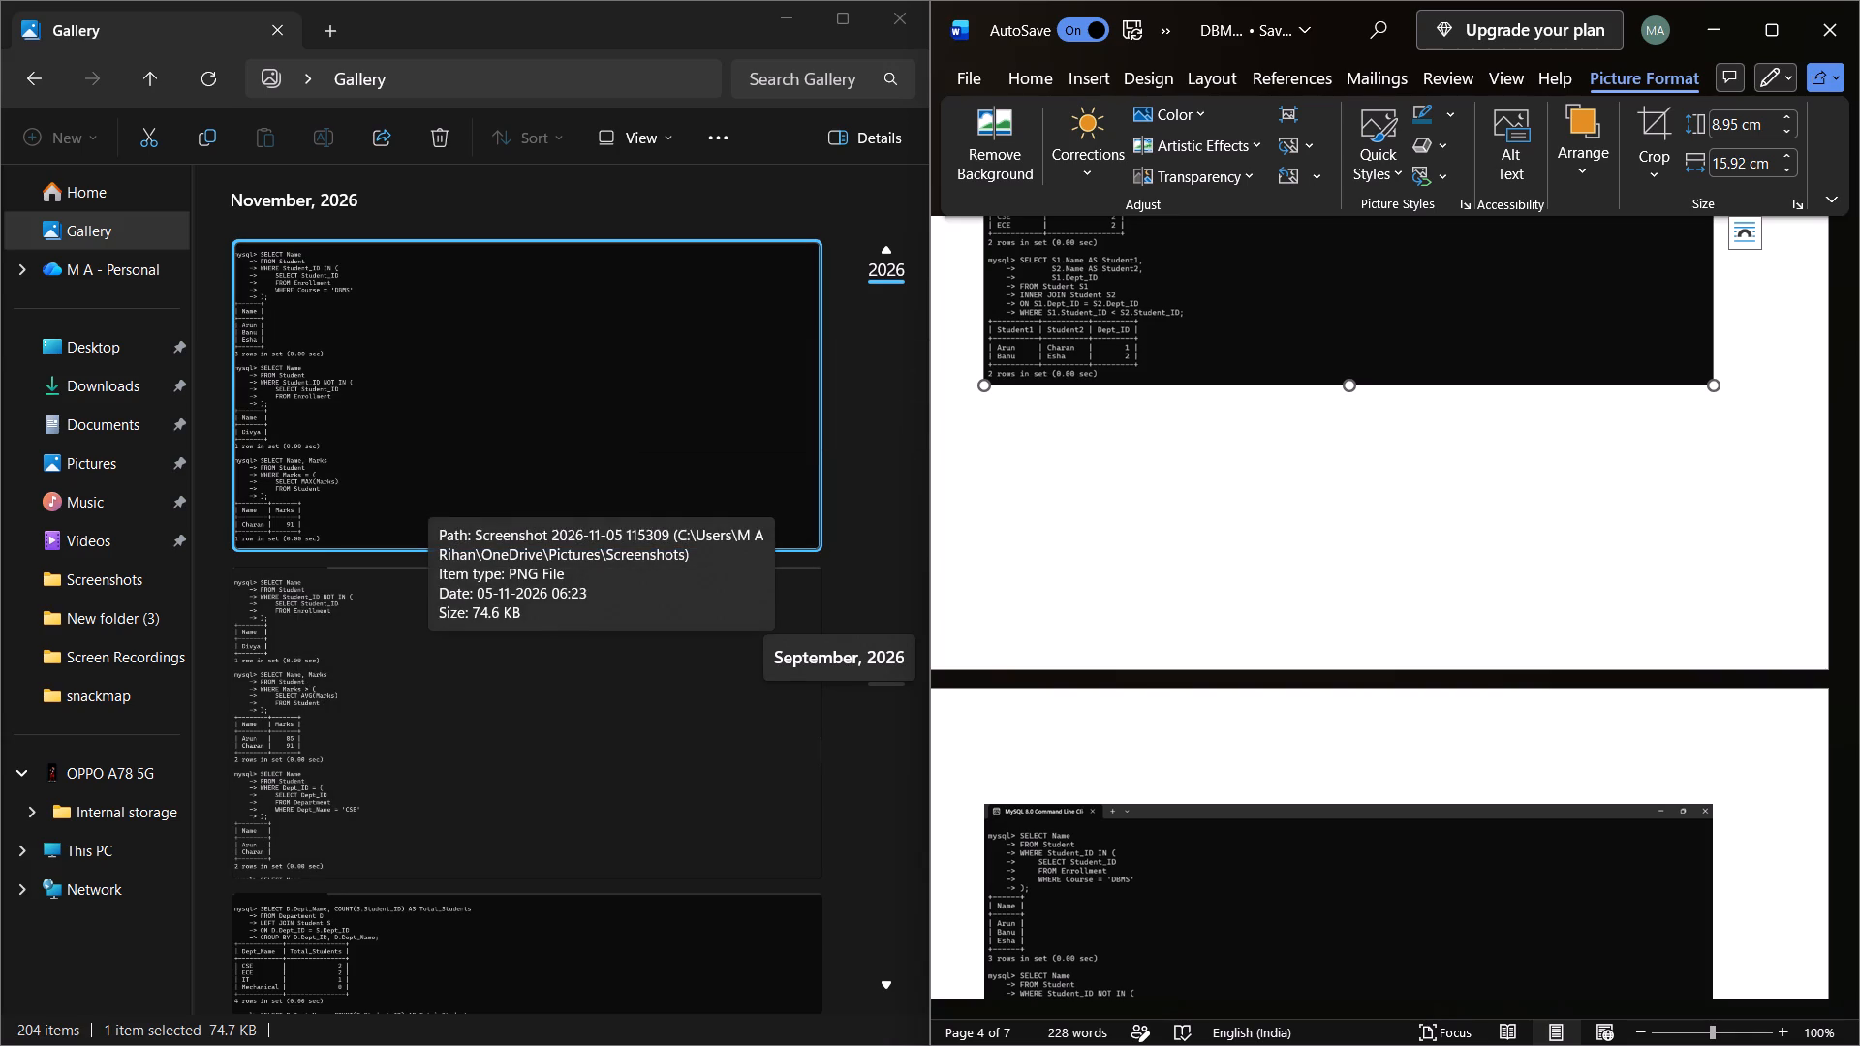
Check the MySQL screenshots in the Gallery, including Screenshot 2026-11-05 115403.png, against the document's image sequence around pages 4 and 5.
{"action": "scroll", "coordinate": [505, 682], "scroll_direction": "up", "scroll_amount": 1}
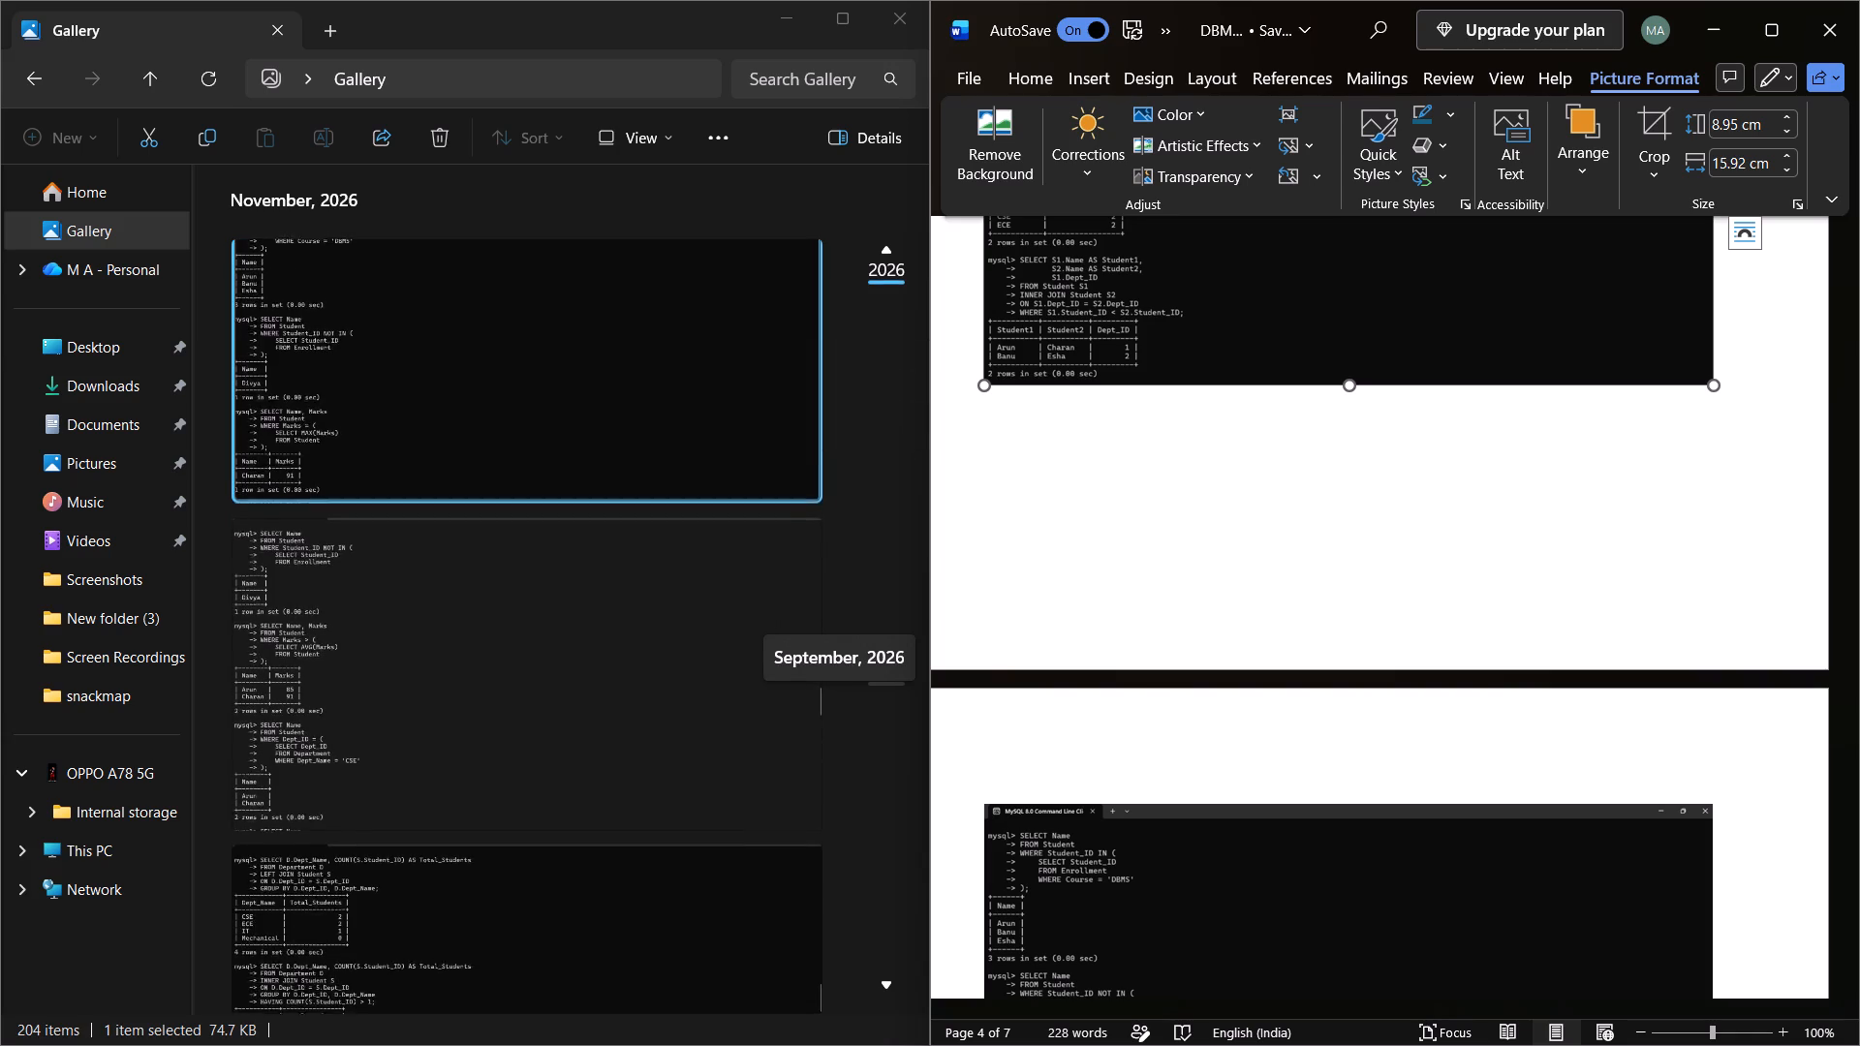
{"action": "scroll", "coordinate": [505, 682], "scroll_direction": "up", "scroll_amount": 2}
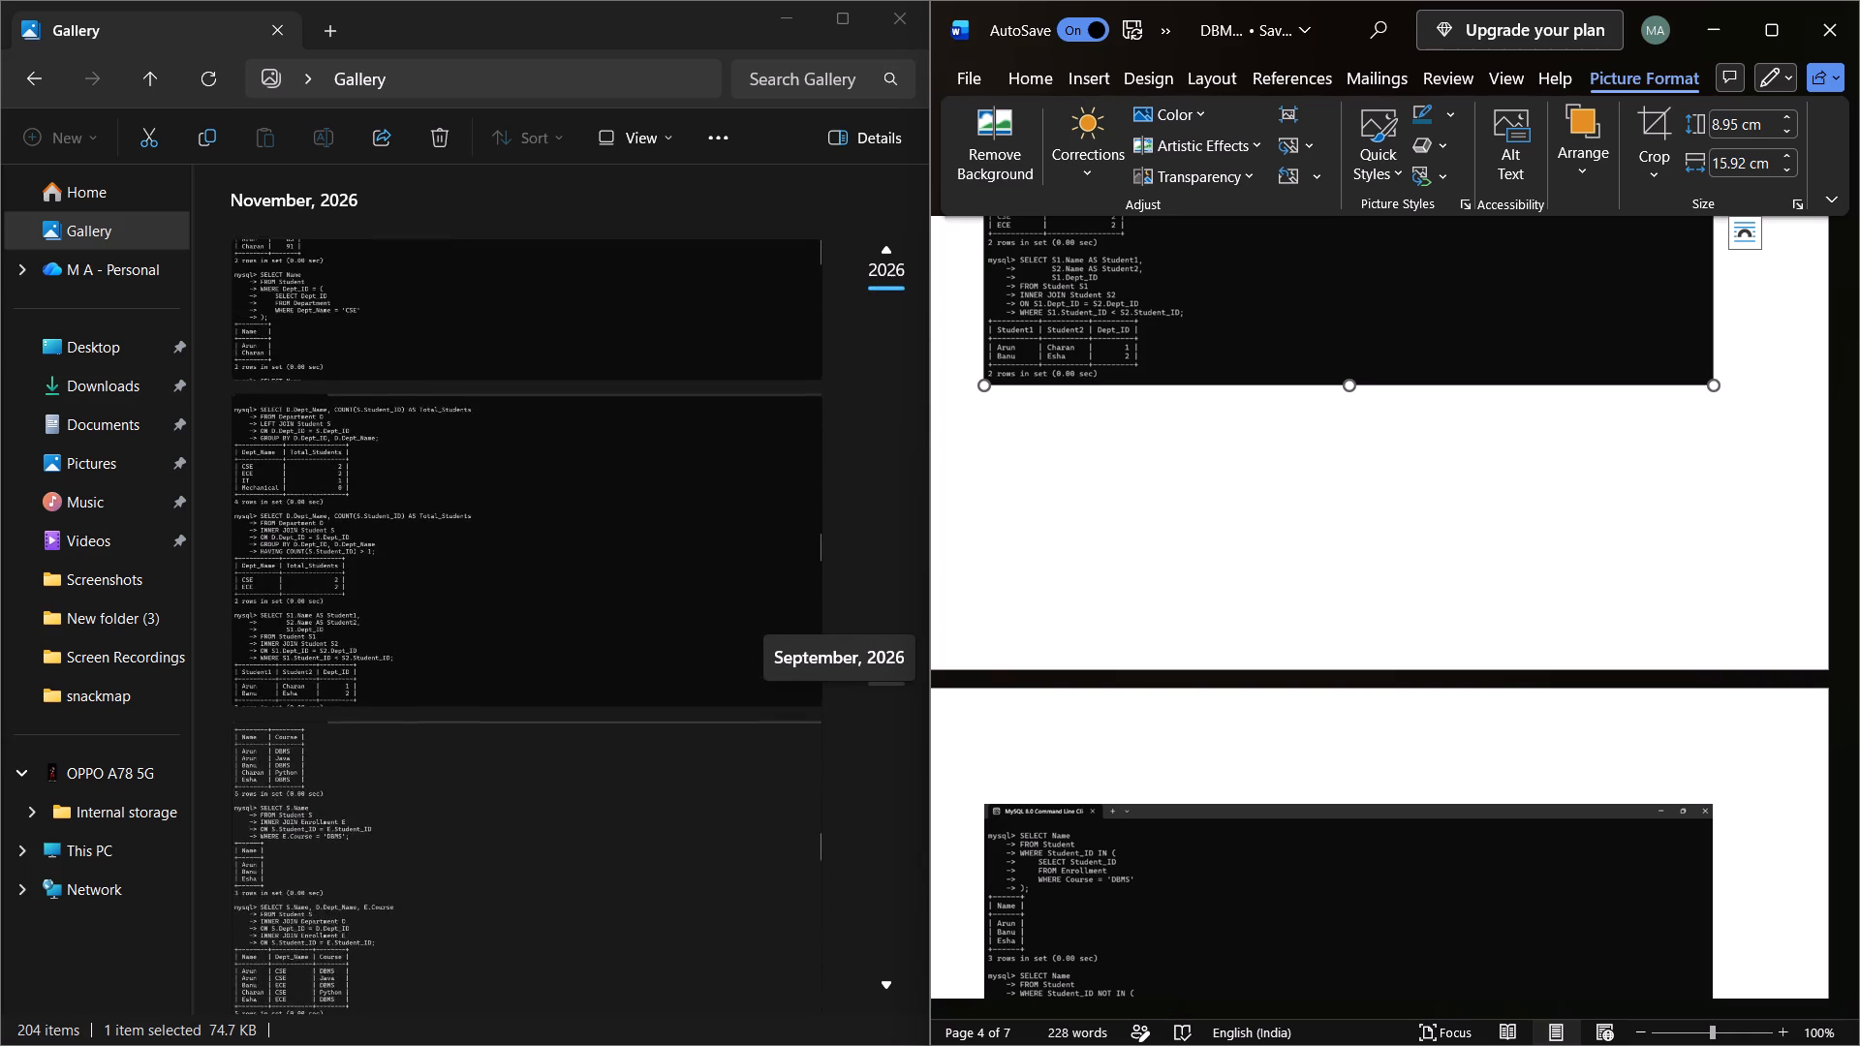
{"action": "scroll", "coordinate": [505, 682], "scroll_direction": "up", "scroll_amount": 1}
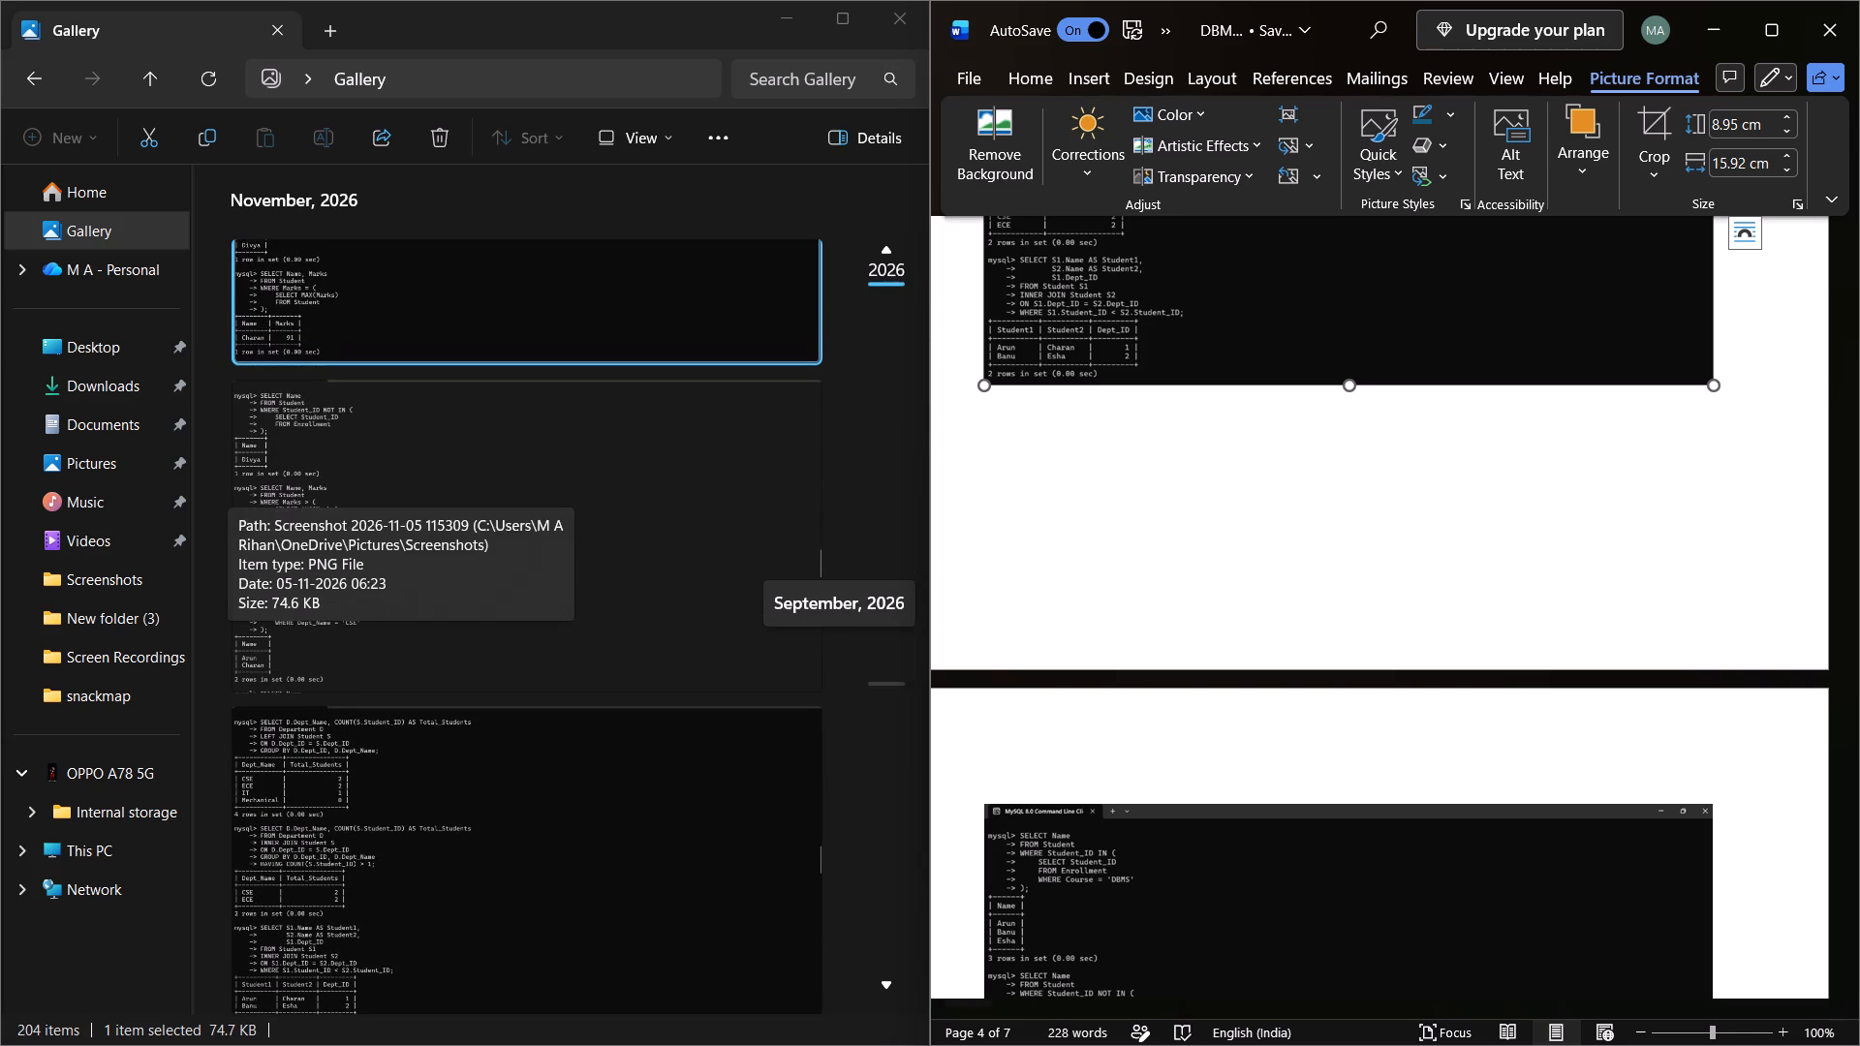
{"action": "scroll", "coordinate": [475, 663], "scroll_direction": "up", "scroll_amount": 1}
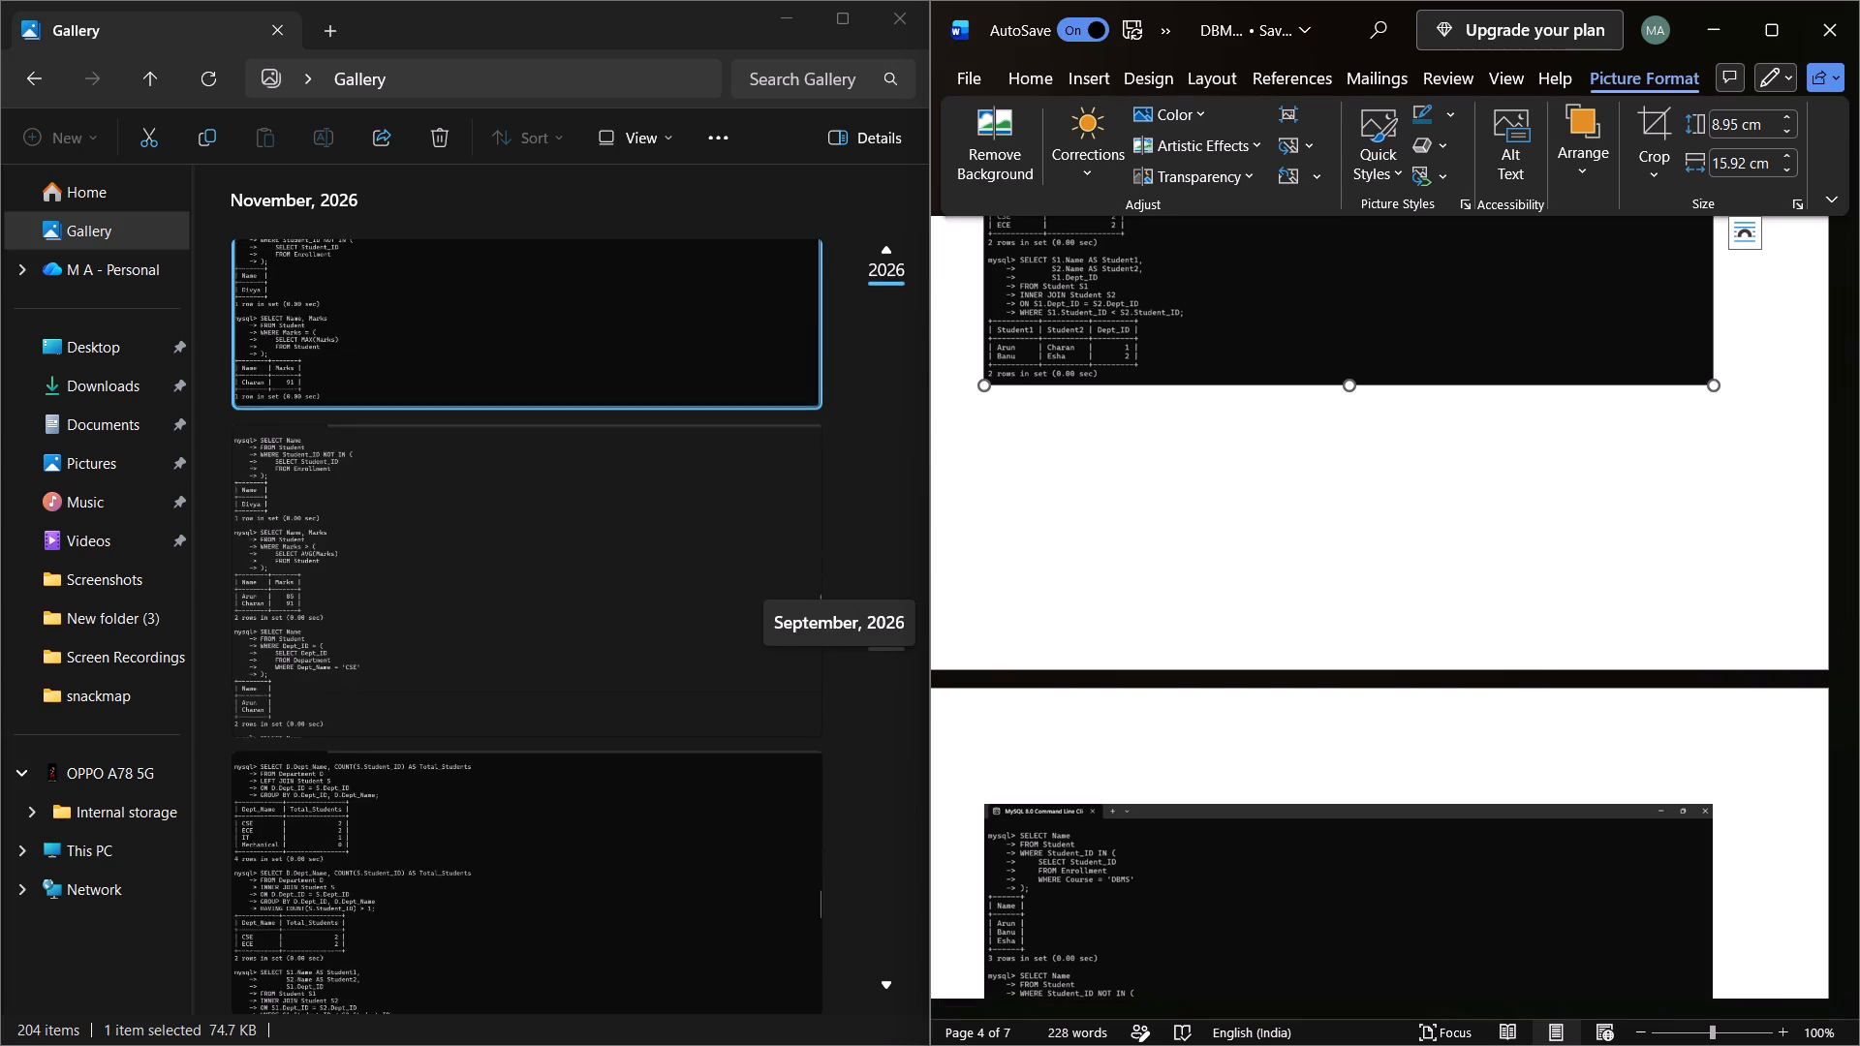
{"action": "scroll", "coordinate": [475, 663], "scroll_direction": "up", "scroll_amount": 1}
{"action": "double_click", "coordinate": [396, 415]}
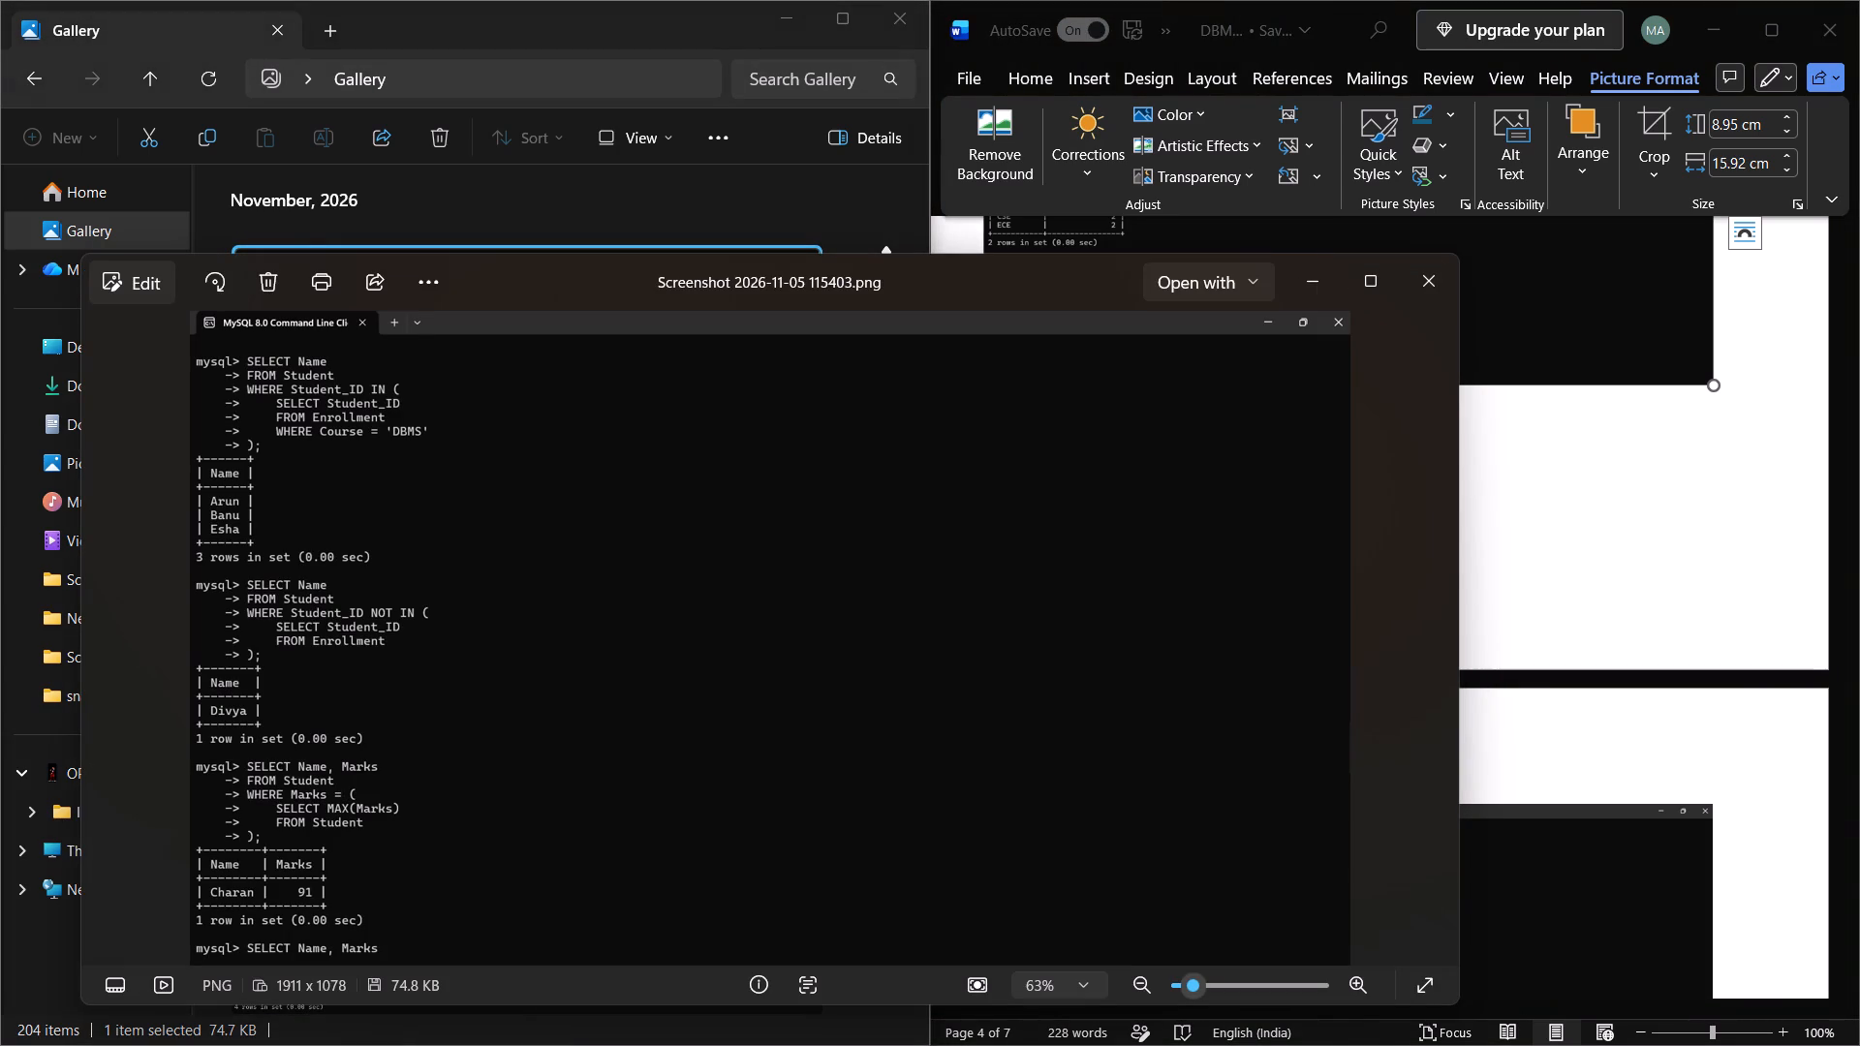
{"action": "left_click", "coordinate": [1409, 296]}
{"action": "scroll", "coordinate": [555, 553], "scroll_direction": "up", "scroll_amount": 4}
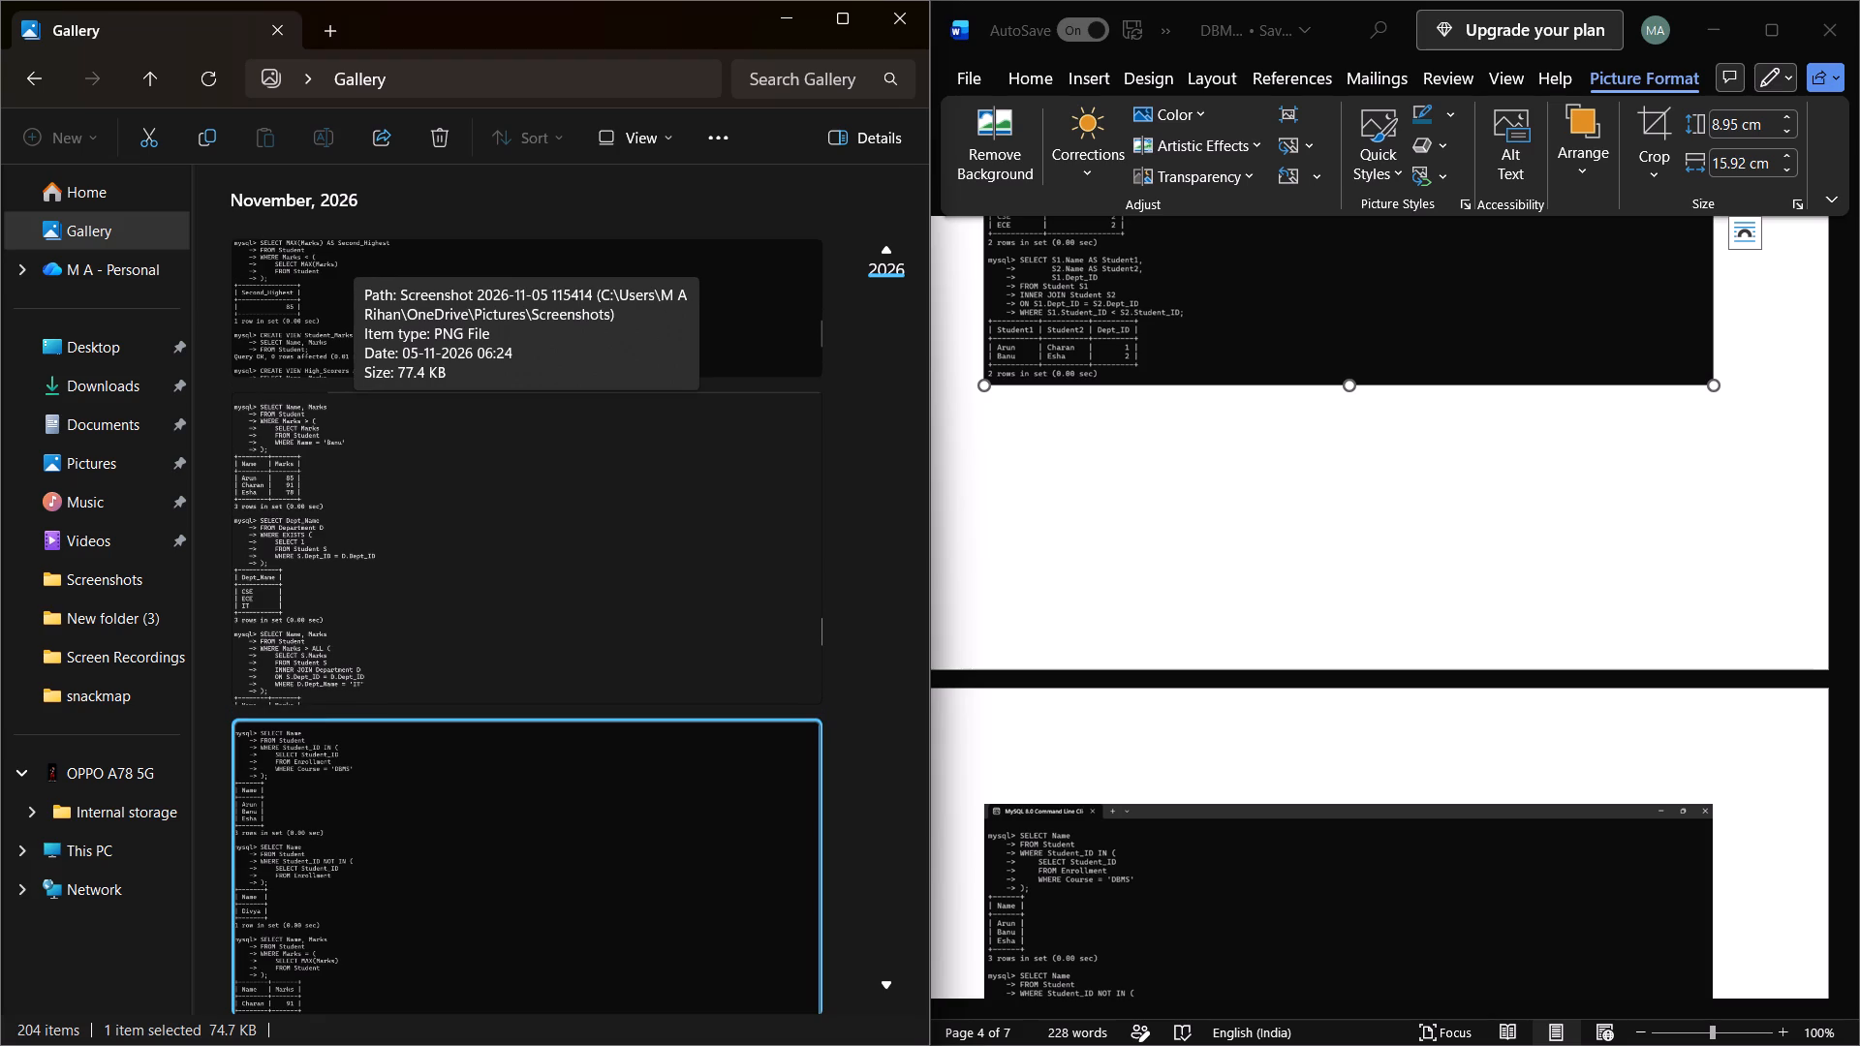
{"action": "scroll", "coordinate": [411, 576], "scroll_direction": "down", "scroll_amount": 2}
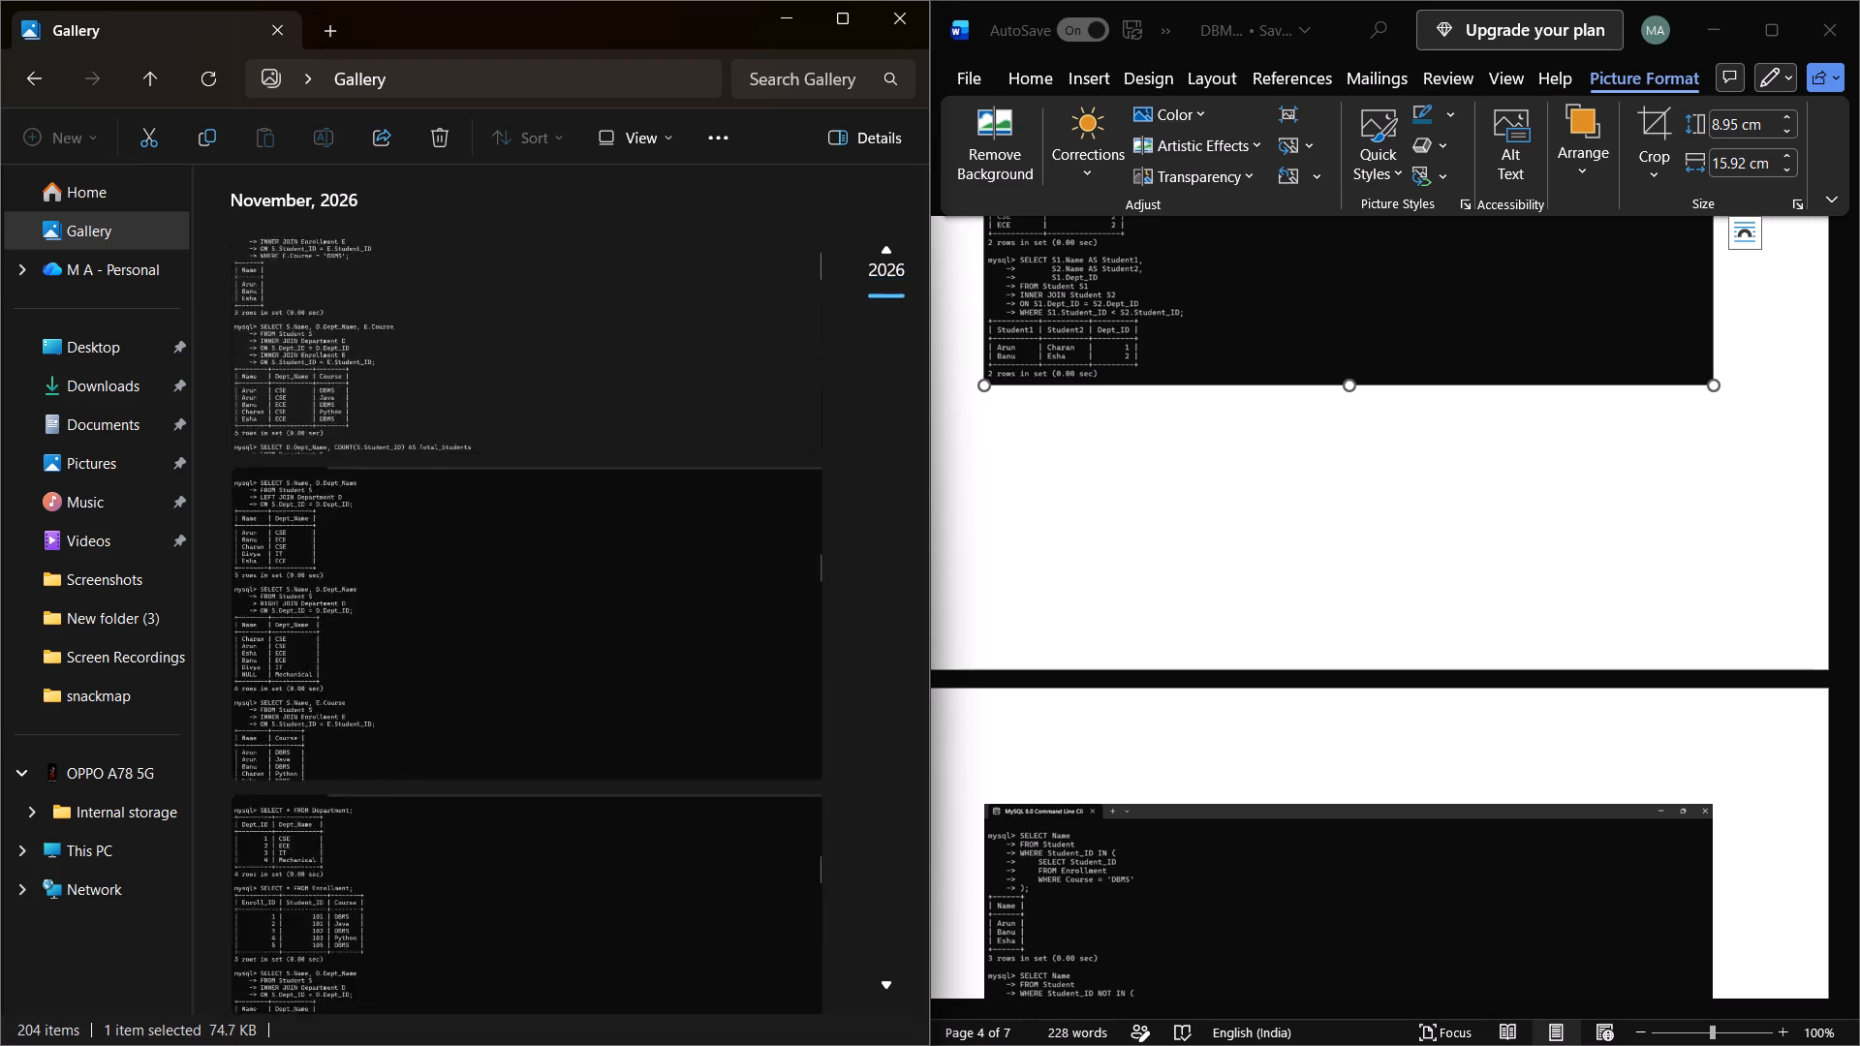
{"action": "scroll", "coordinate": [411, 576], "scroll_direction": "down", "scroll_amount": 1}
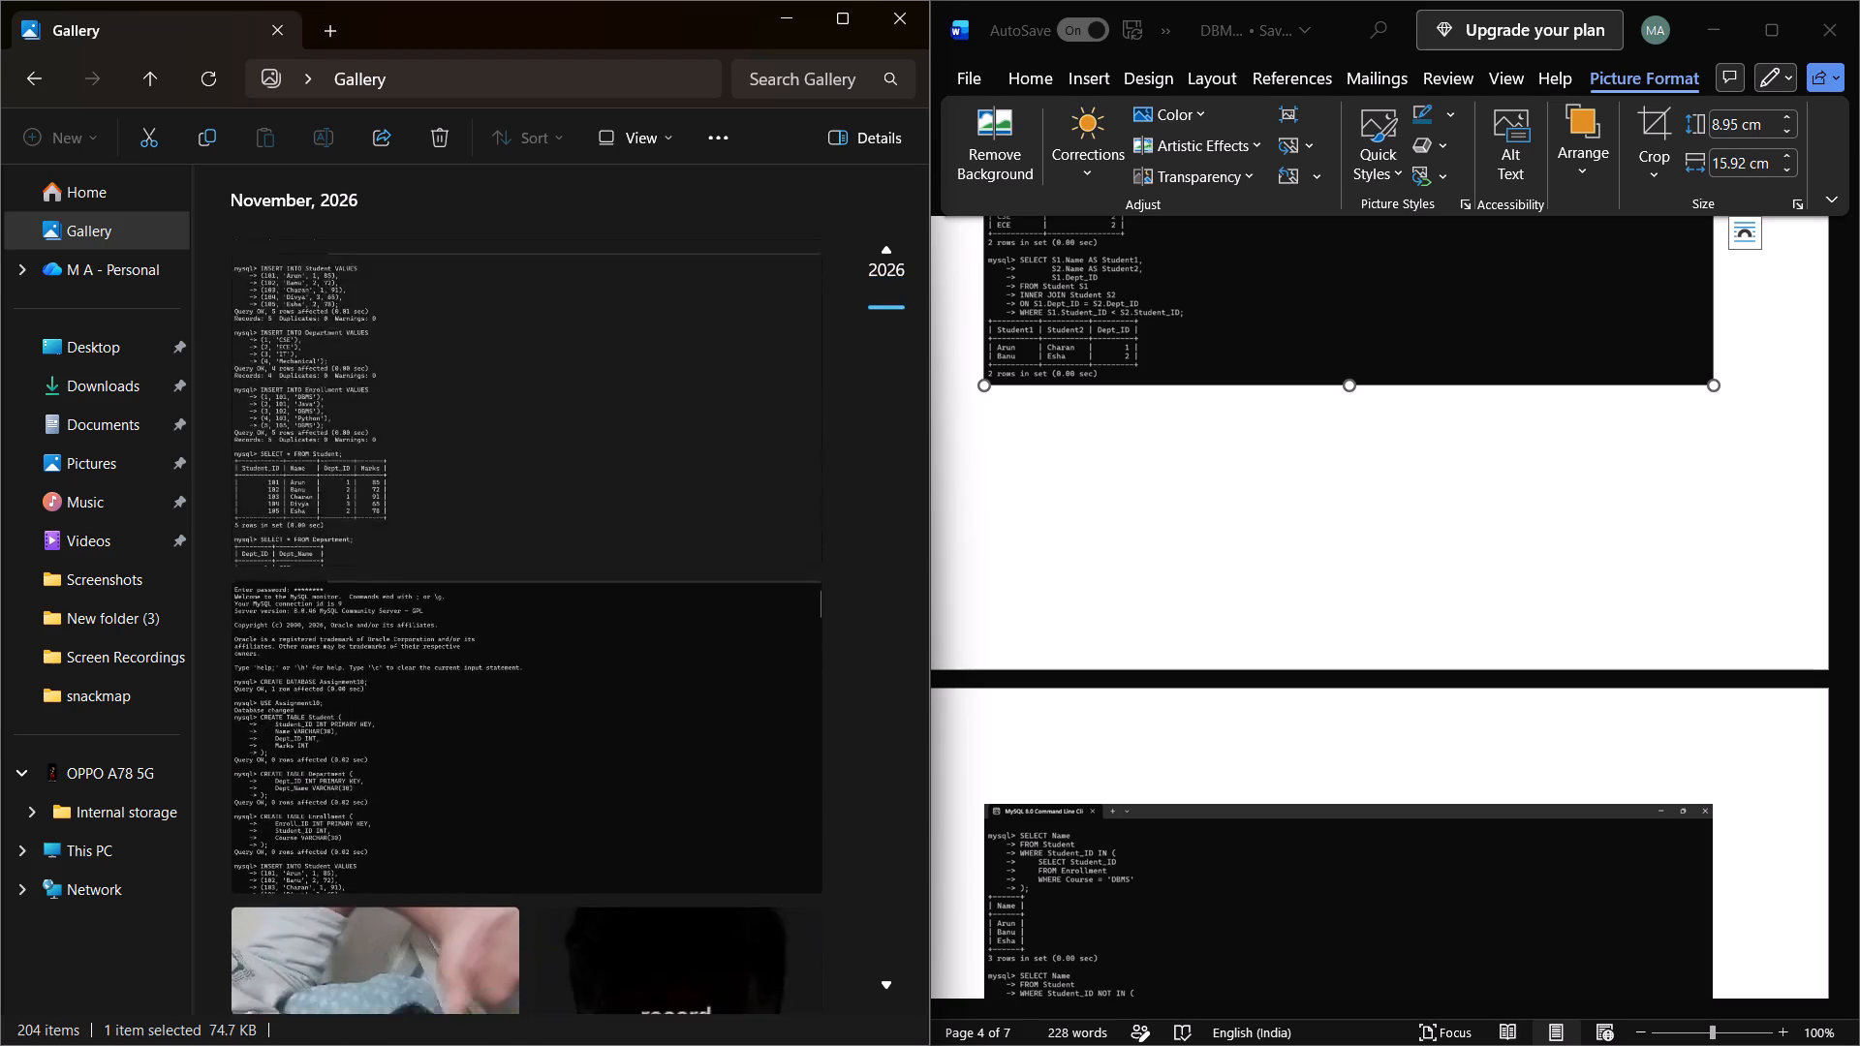
{"action": "scroll", "coordinate": [411, 576], "scroll_direction": "down", "scroll_amount": 4}
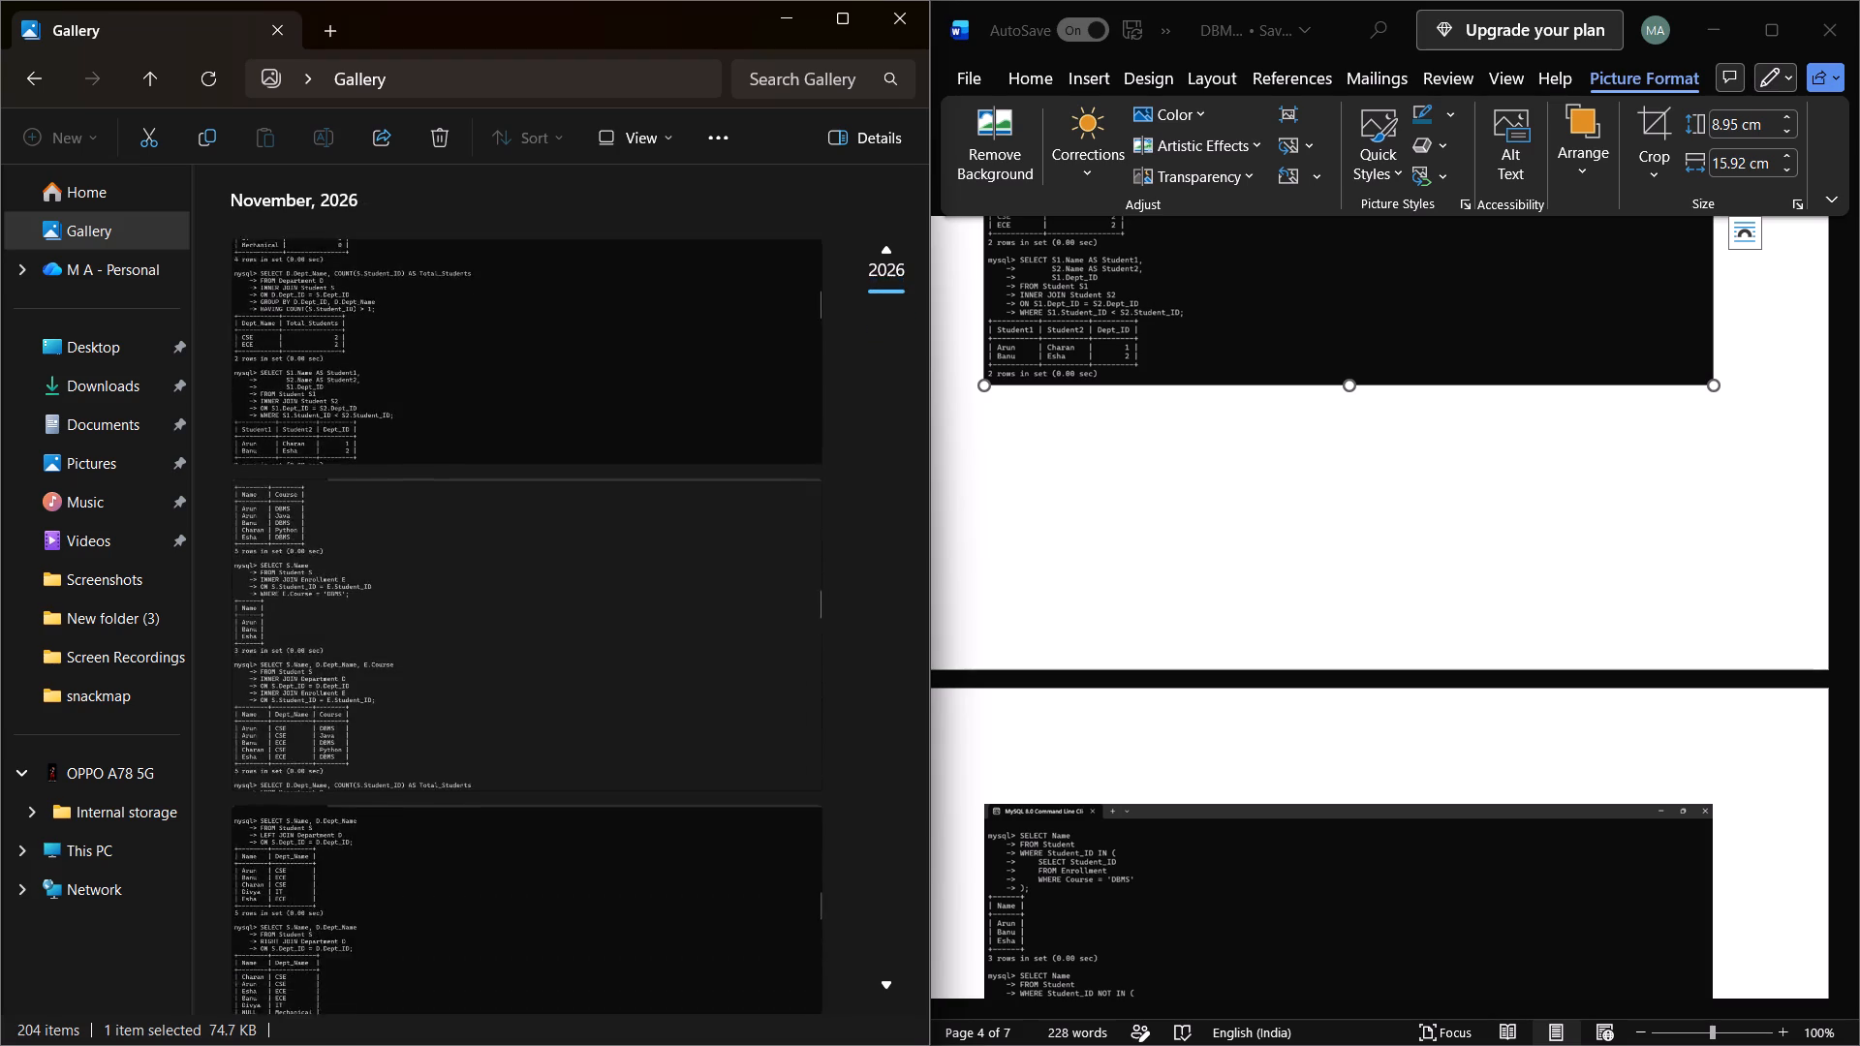
{"action": "scroll", "coordinate": [411, 576], "scroll_direction": "down", "scroll_amount": 3}
{"action": "scroll", "coordinate": [411, 576], "scroll_direction": "up", "scroll_amount": 1}
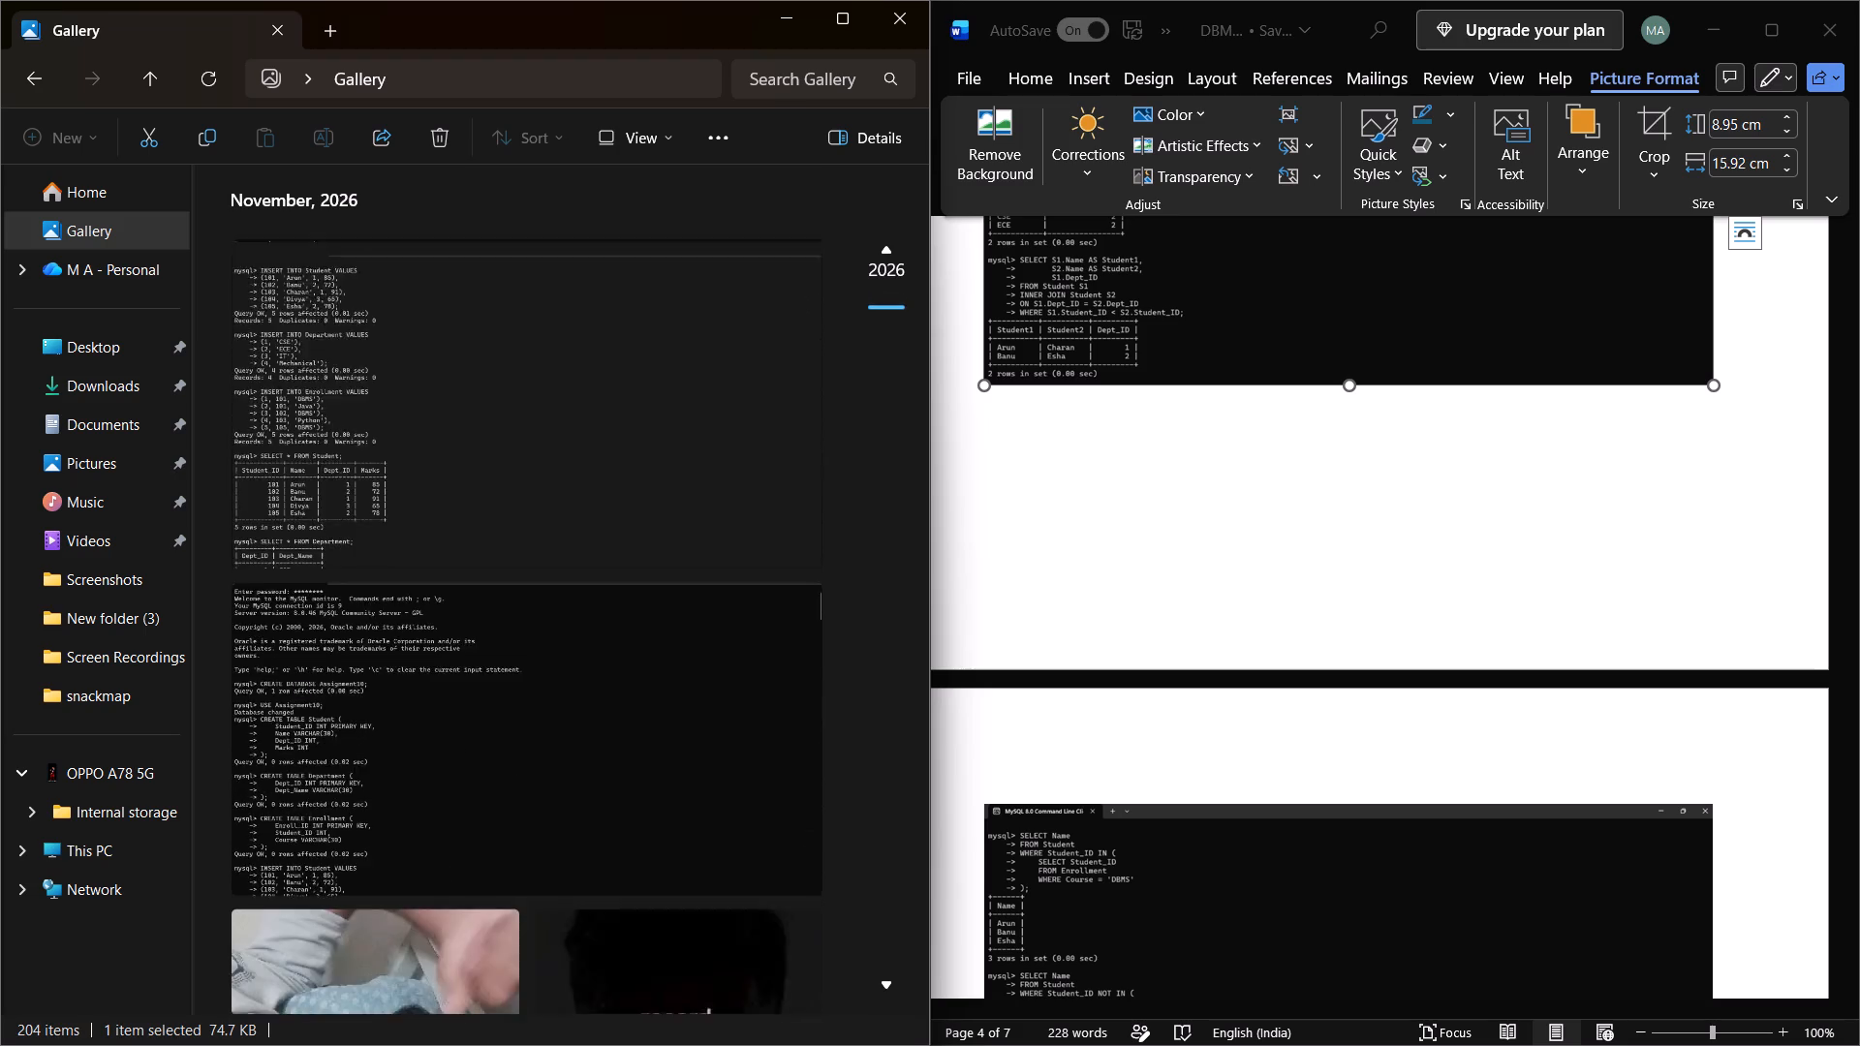
{"action": "scroll", "coordinate": [411, 576], "scroll_direction": "up", "scroll_amount": 2}
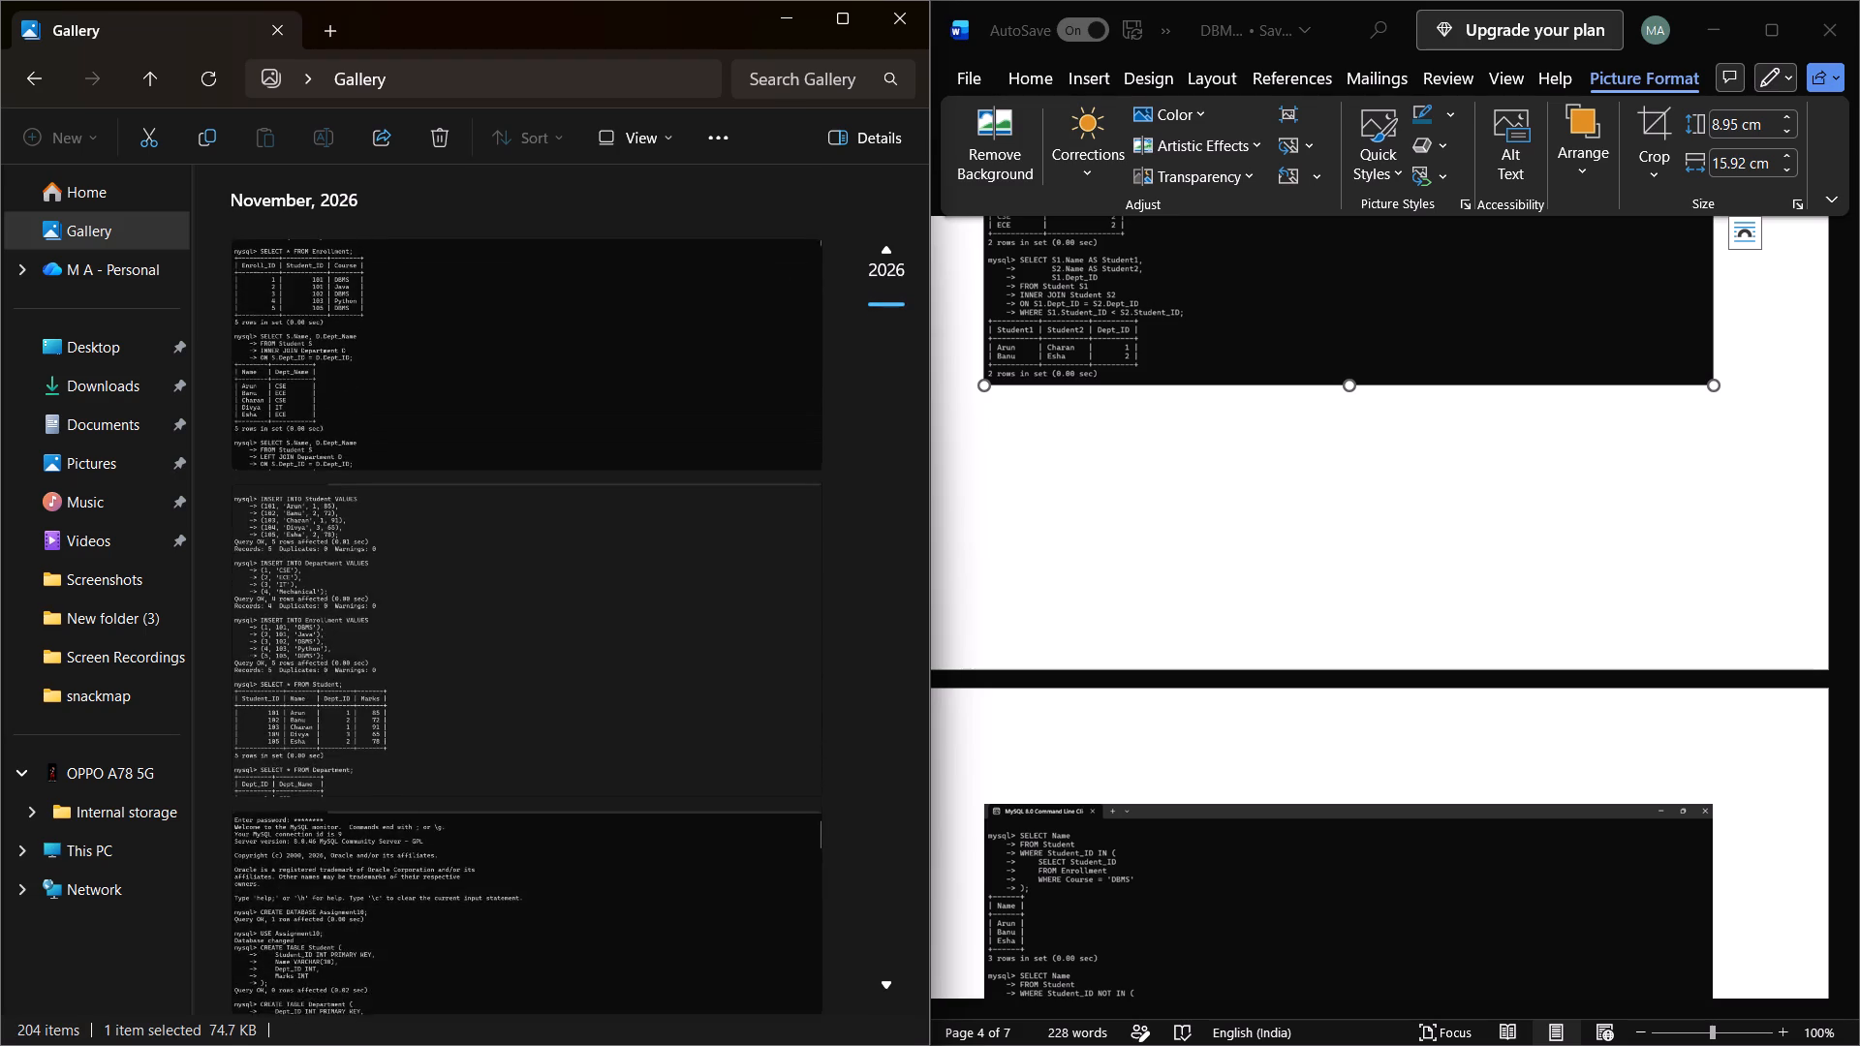
{"action": "scroll", "coordinate": [411, 576], "scroll_direction": "up", "scroll_amount": 1}
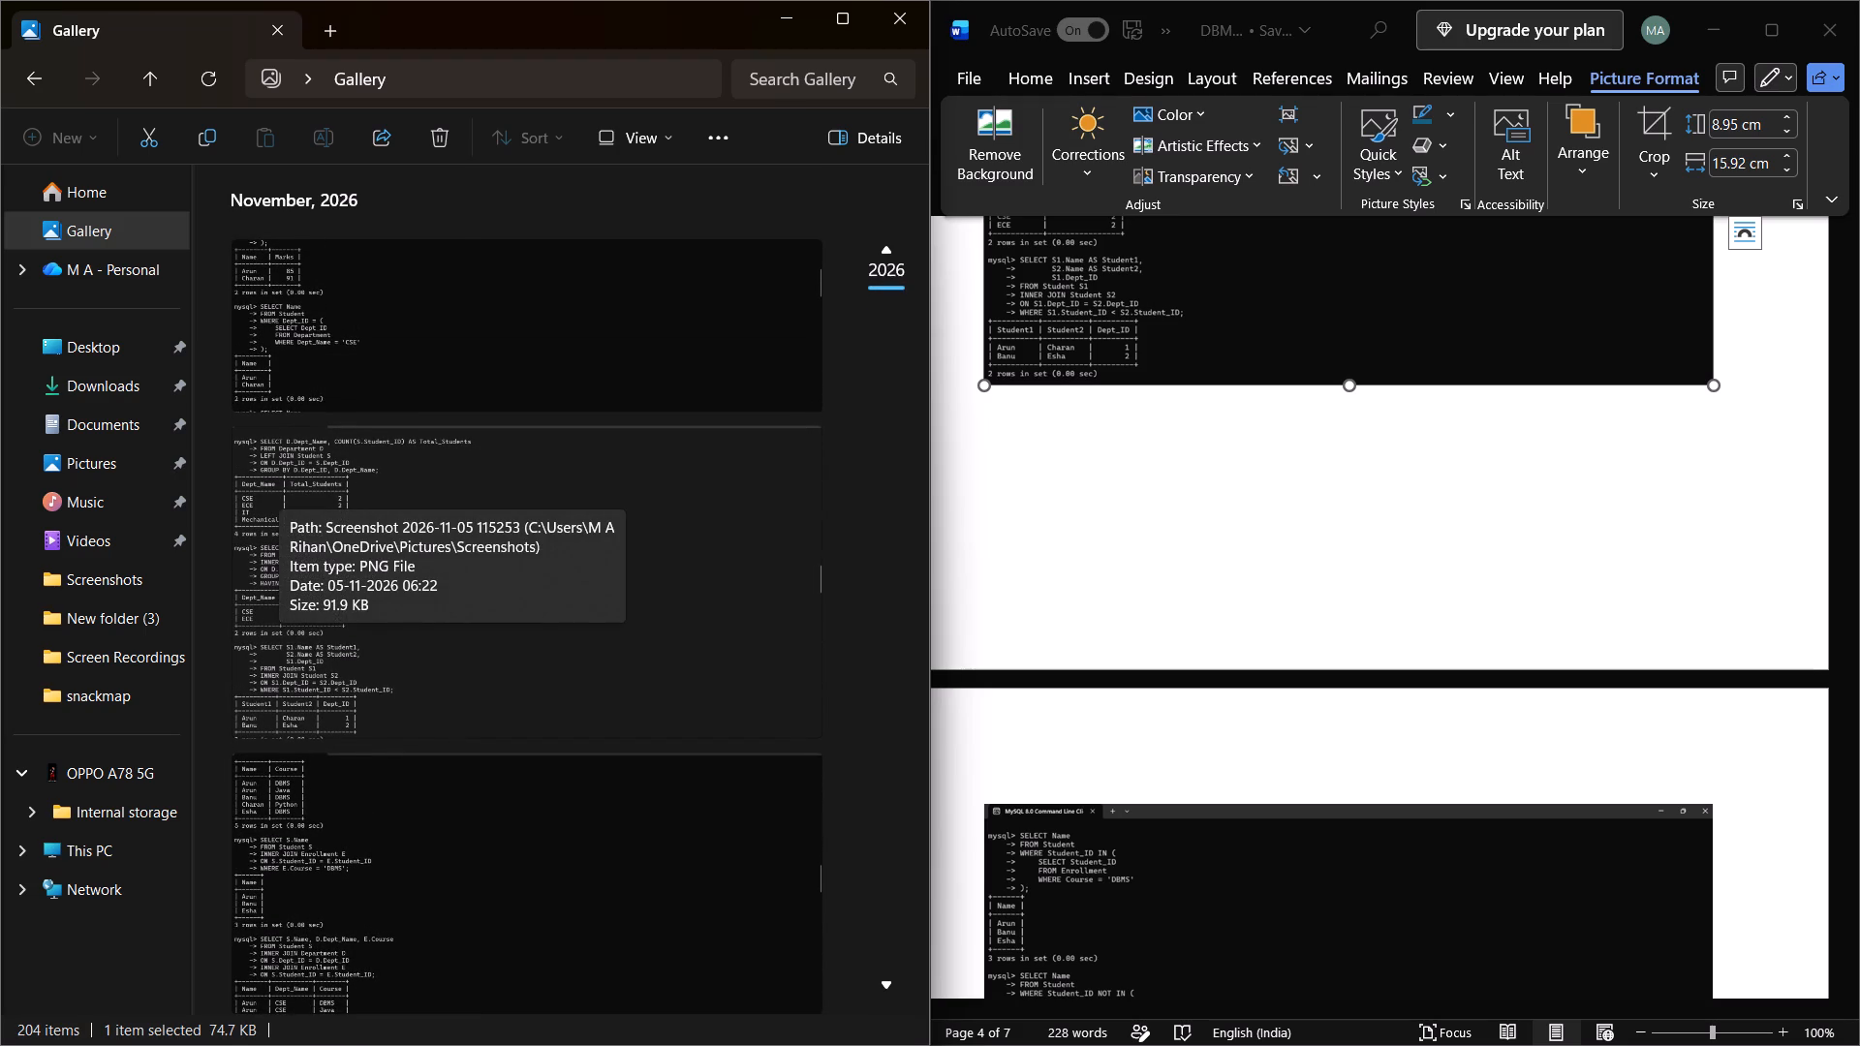
{"action": "scroll", "coordinate": [459, 646], "scroll_direction": "up", "scroll_amount": 3}
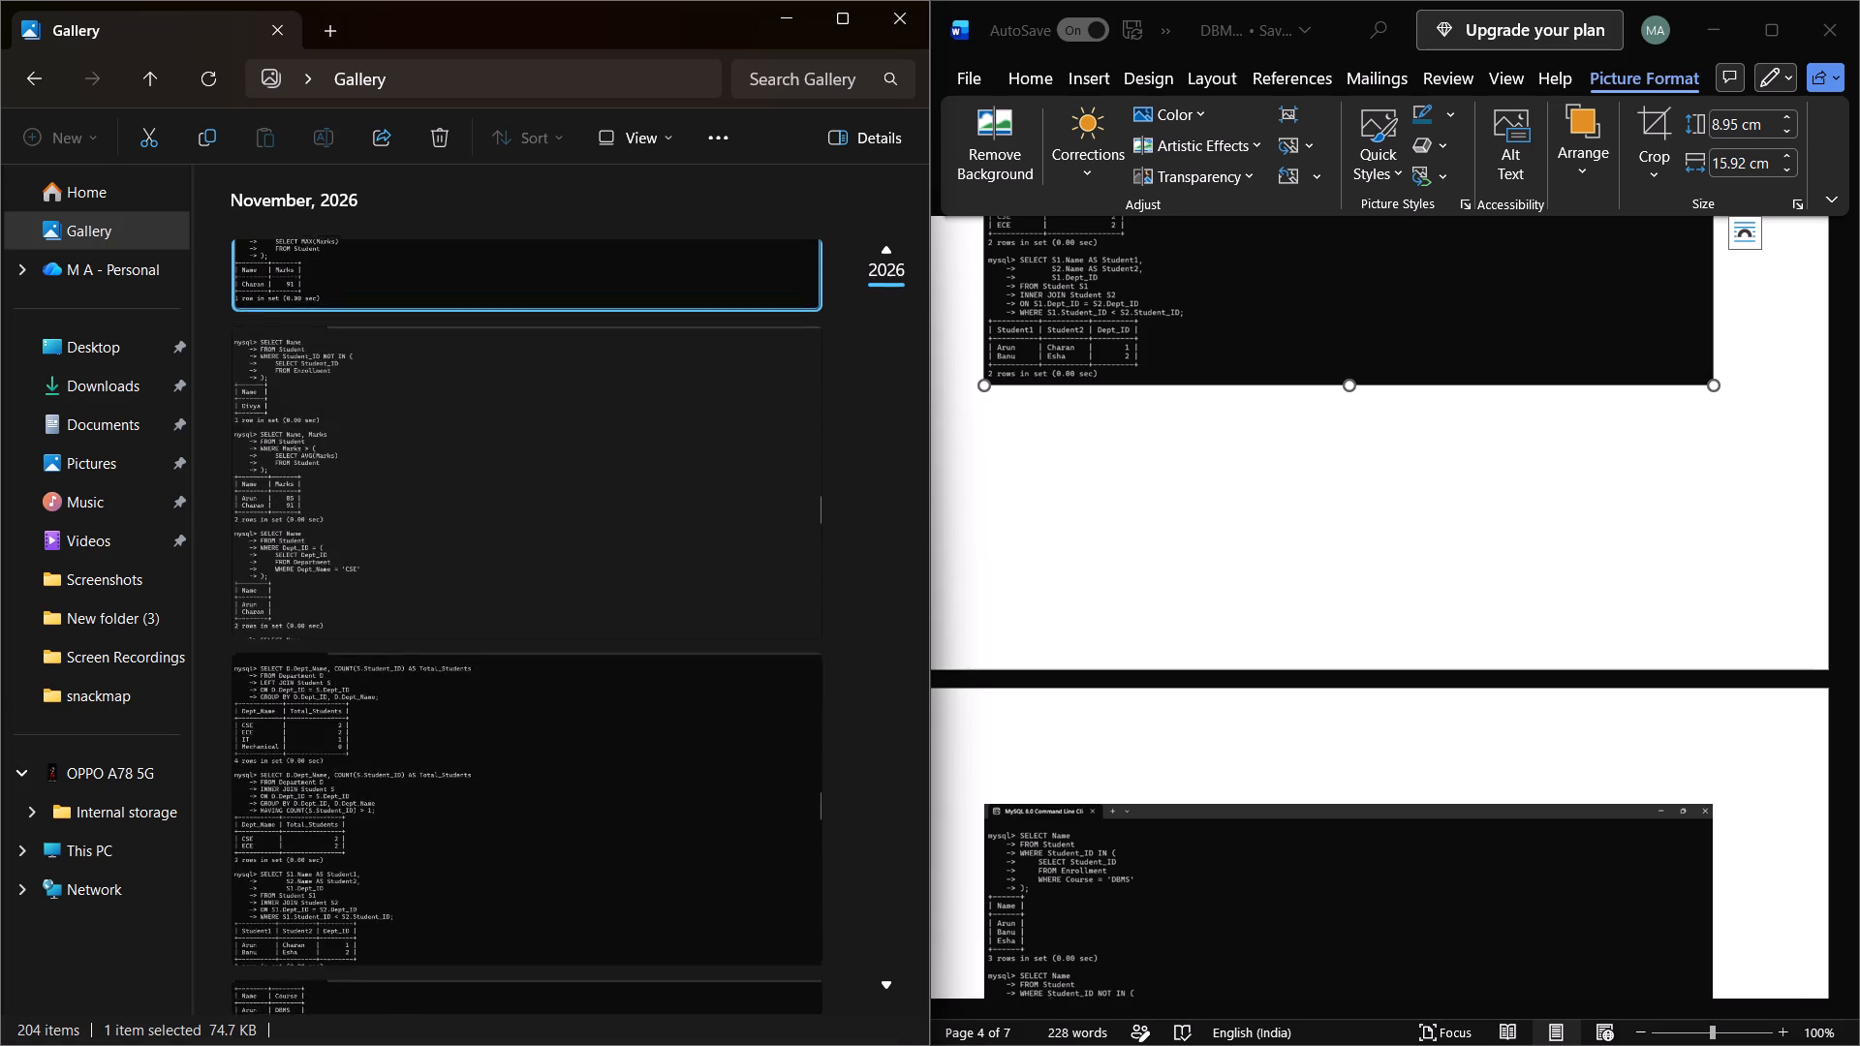
{"action": "left_click", "coordinate": [1135, 505]}
{"action": "left_click", "coordinate": [1061, 479]}
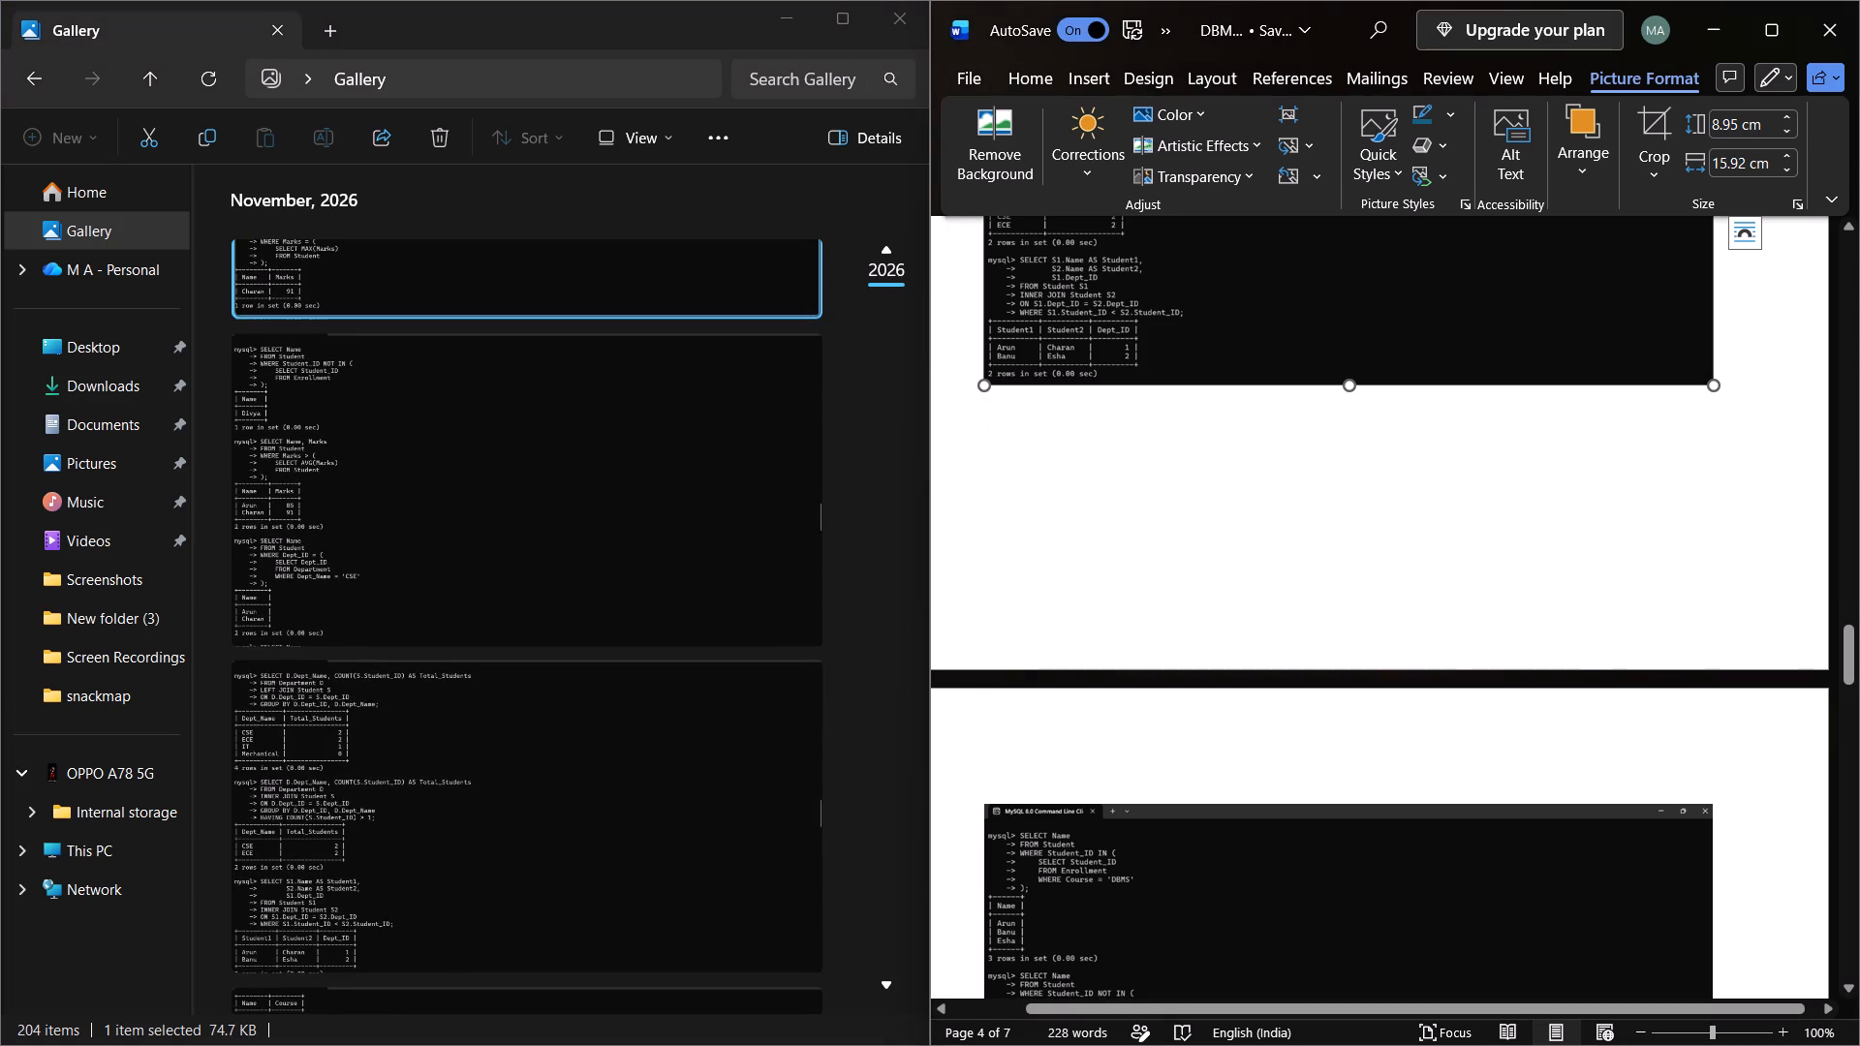
{"action": "right_click", "coordinate": [413, 477]}
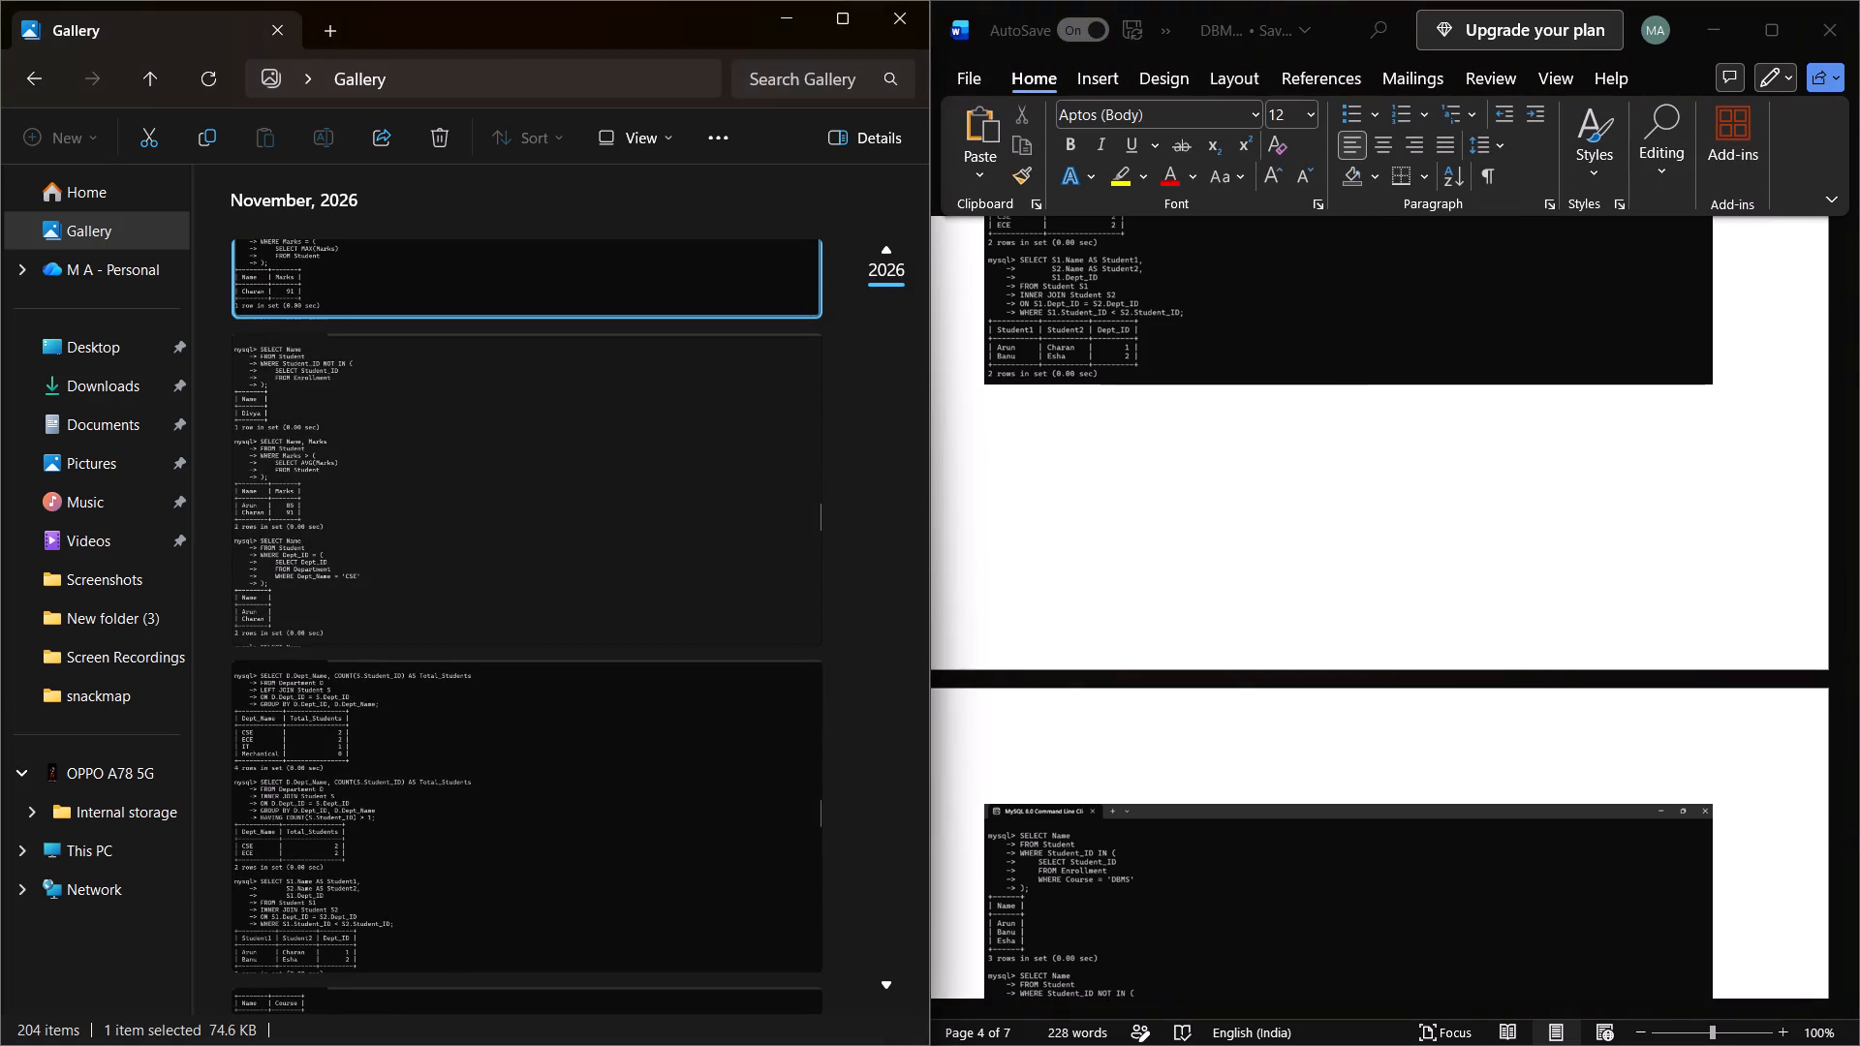
{"action": "left_click", "coordinate": [531, 50]}
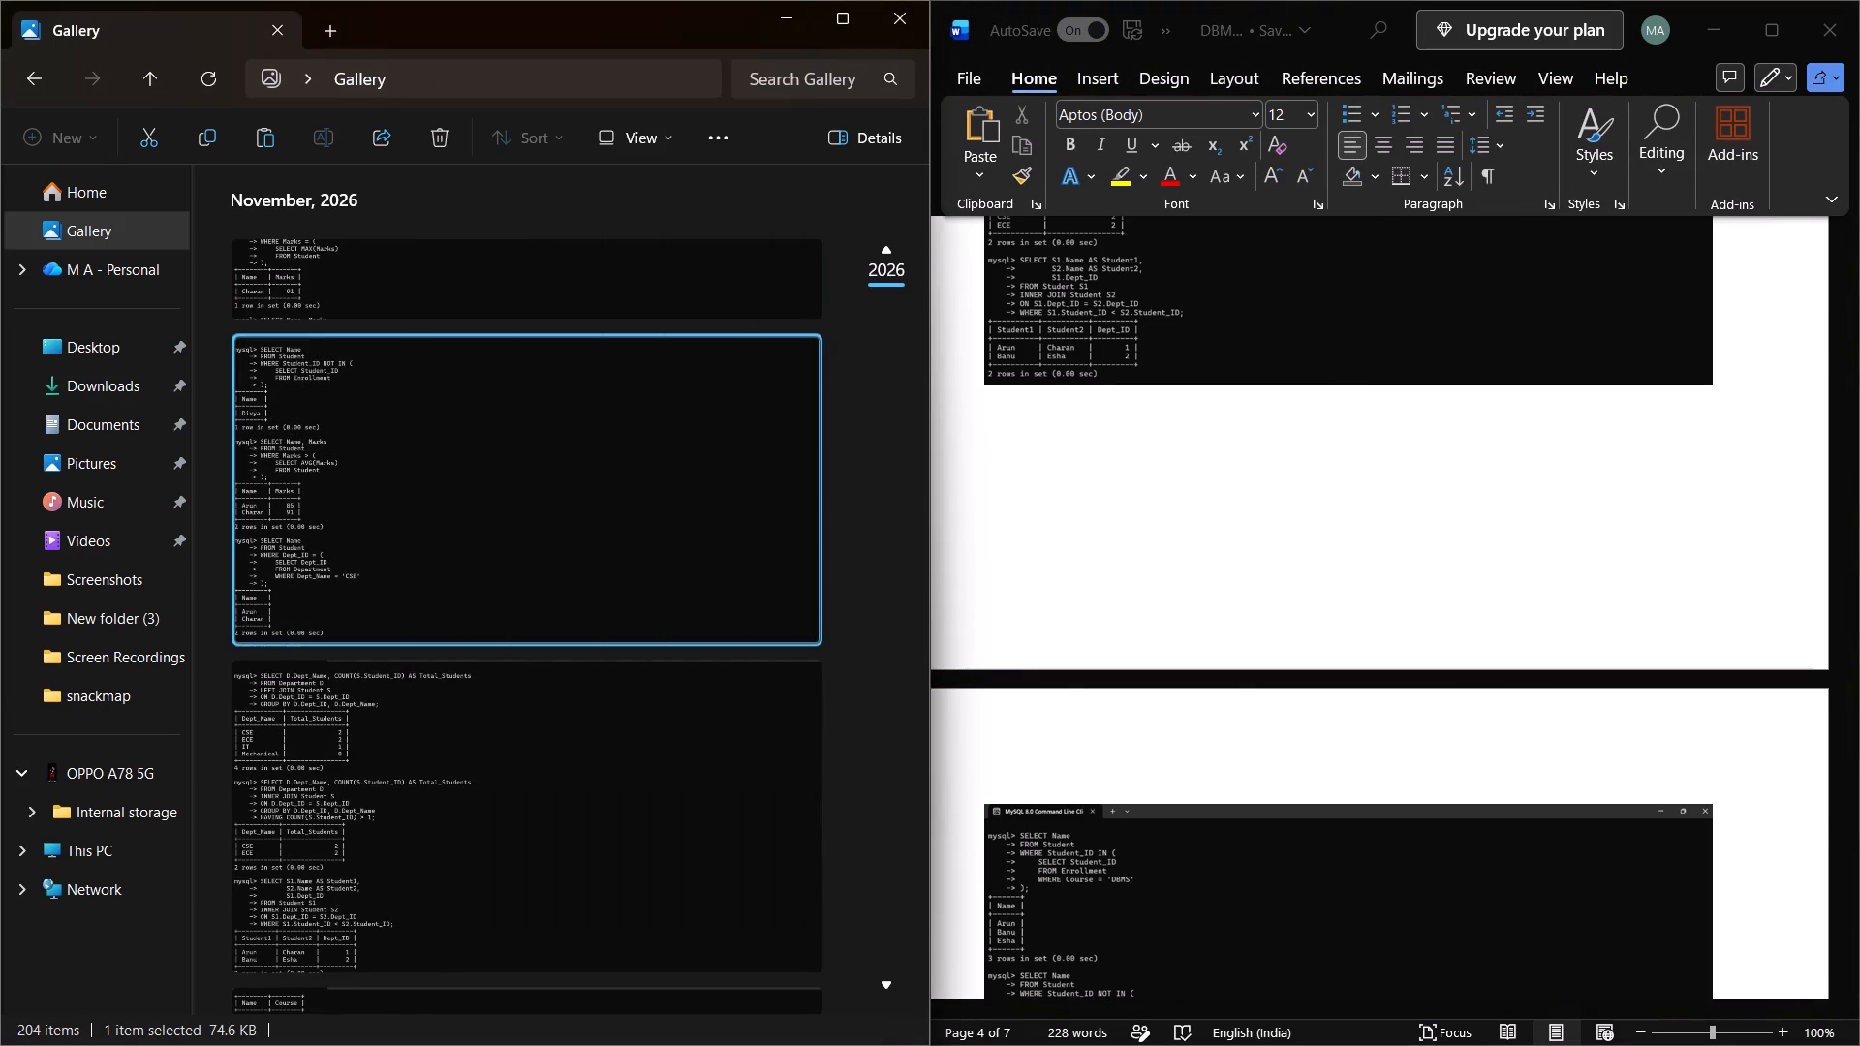
{"action": "left_click", "coordinate": [1158, 477]}
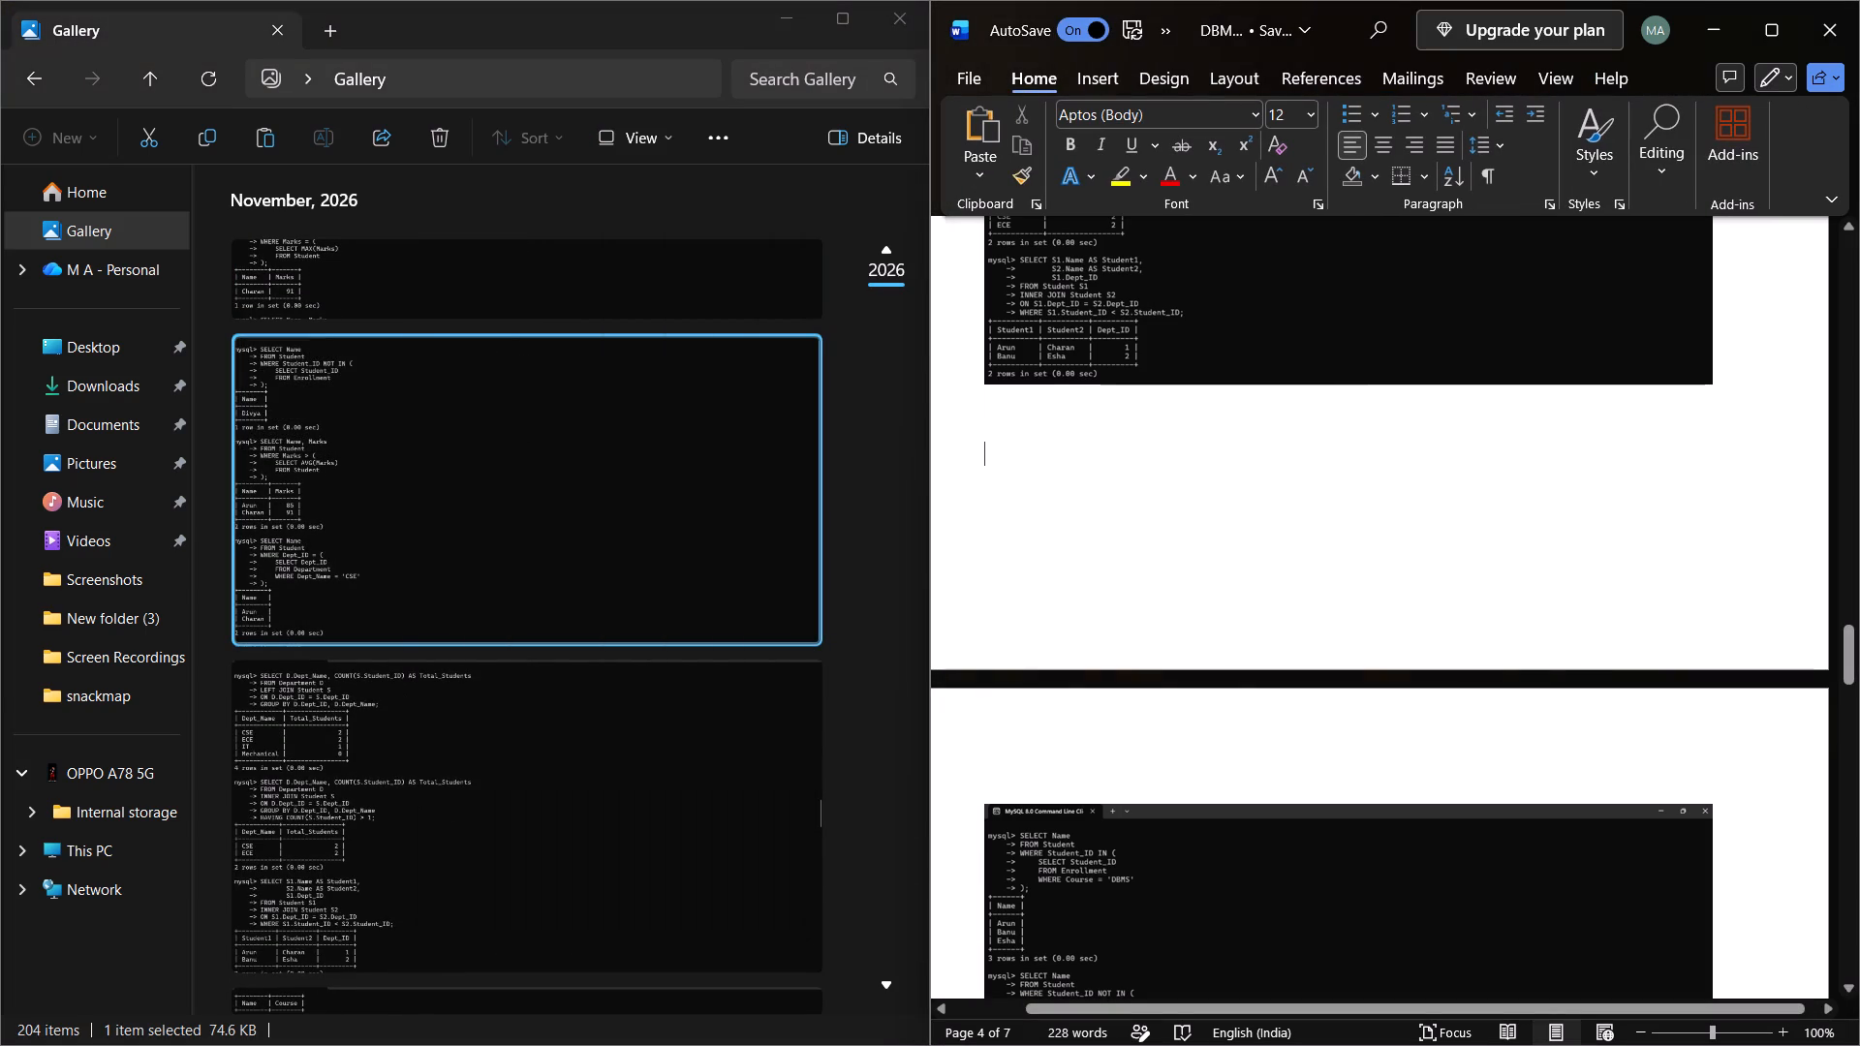
{"action": "key", "text": "ctrl+v"}
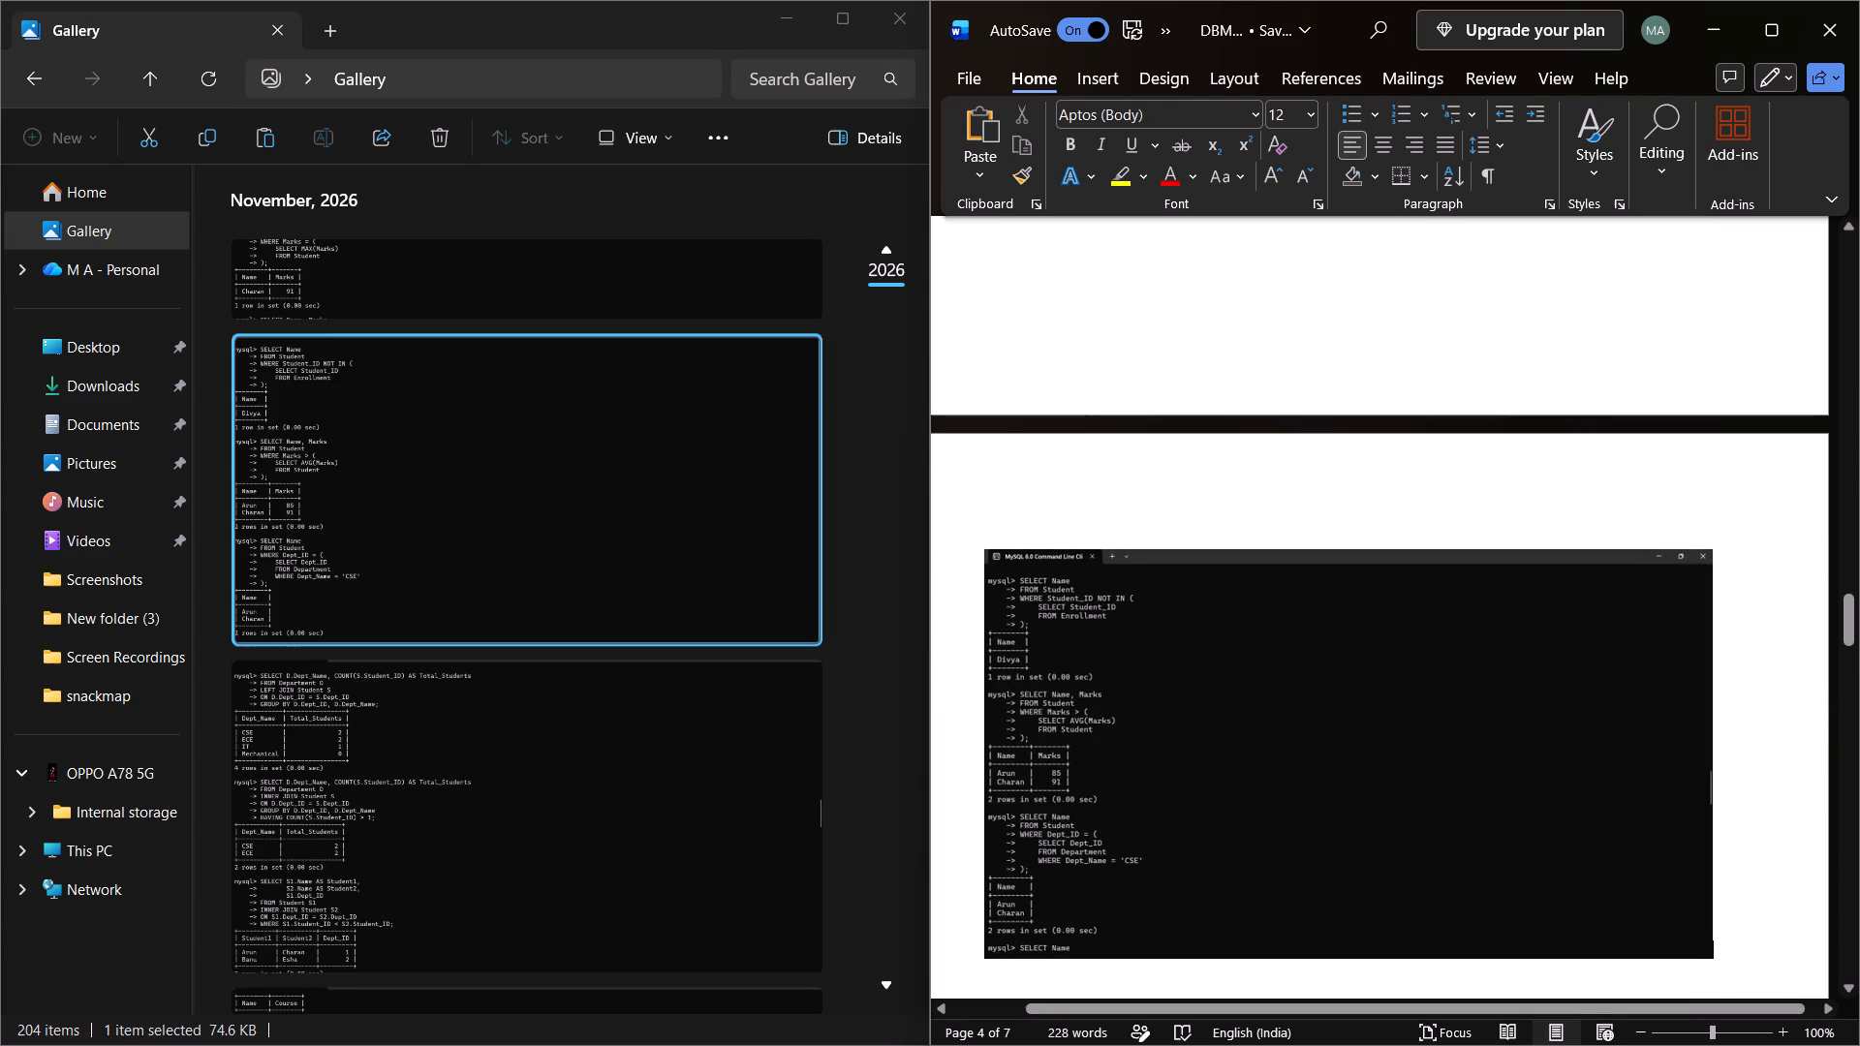
{"action": "scroll", "coordinate": [1166, 434], "scroll_direction": "right", "scroll_amount": 1}
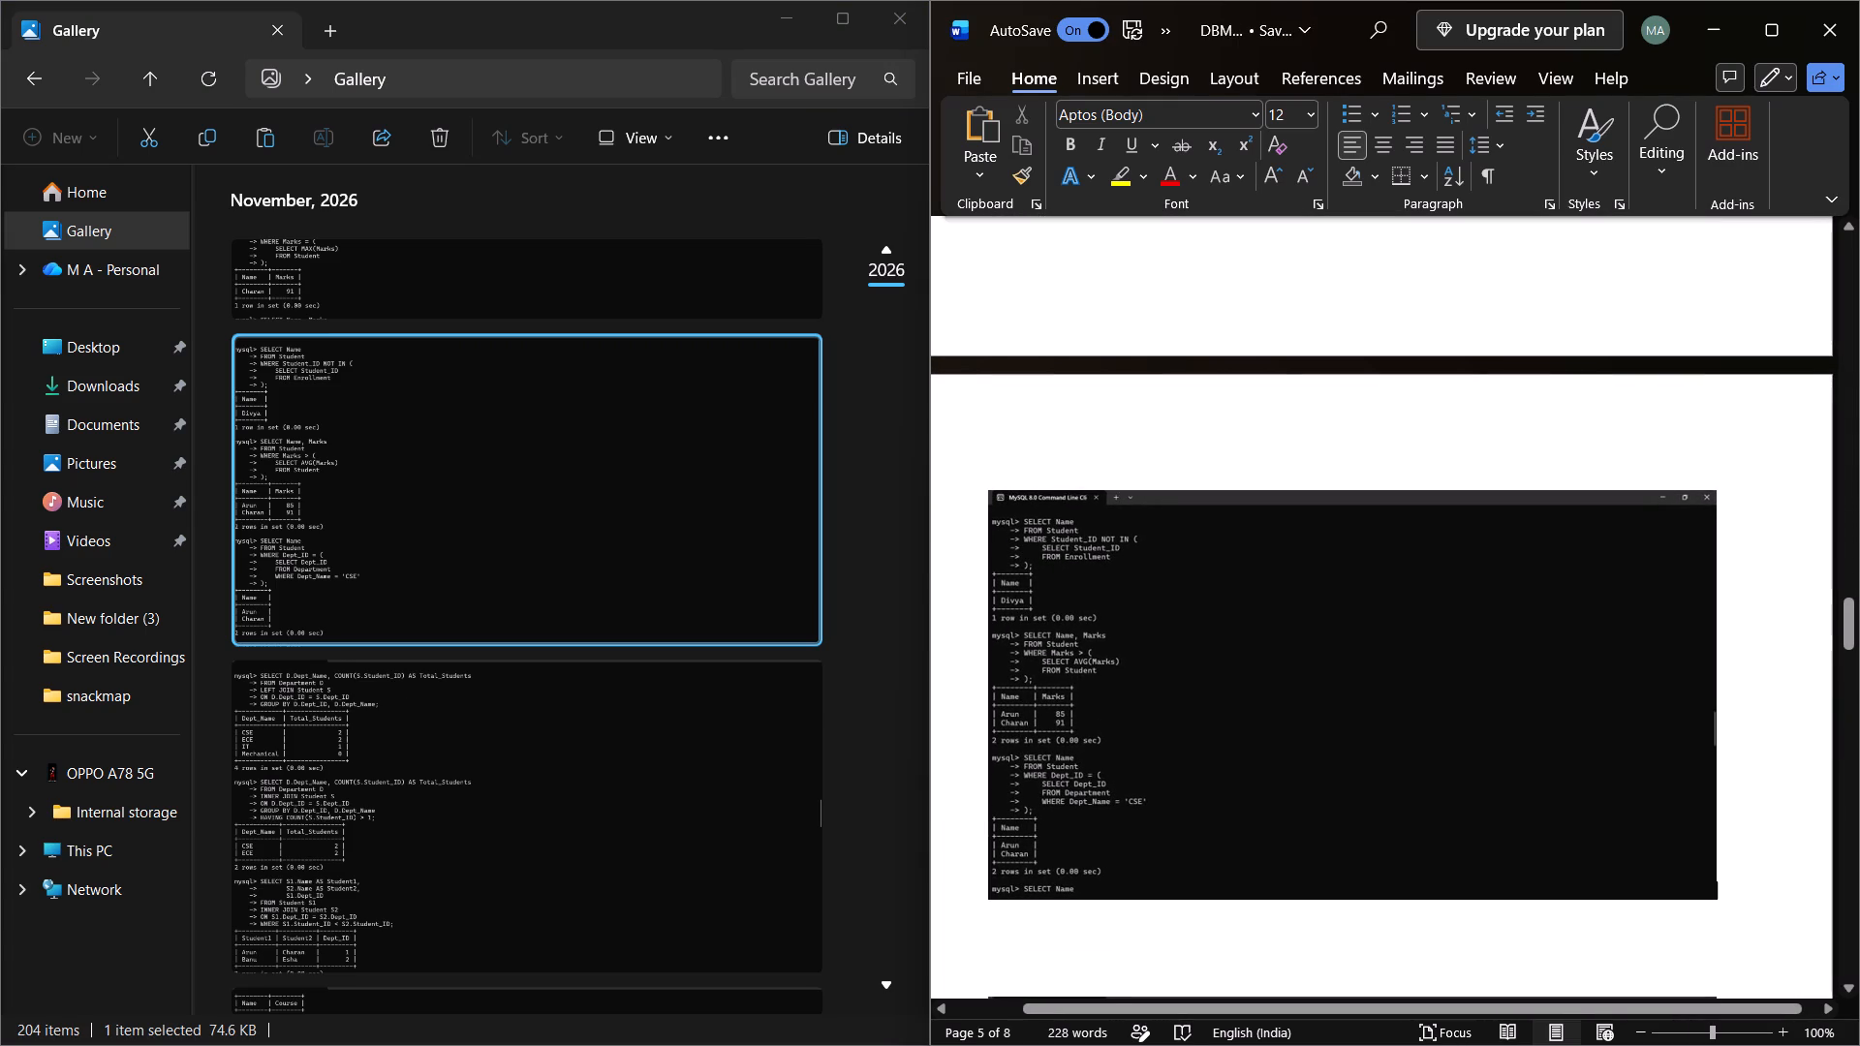
Compare the document's images on pages 5 and 6 with the Gallery's MySQL screenshots to find any missing output.
{"action": "scroll", "coordinate": [1127, 624], "scroll_direction": "down", "scroll_amount": 1}
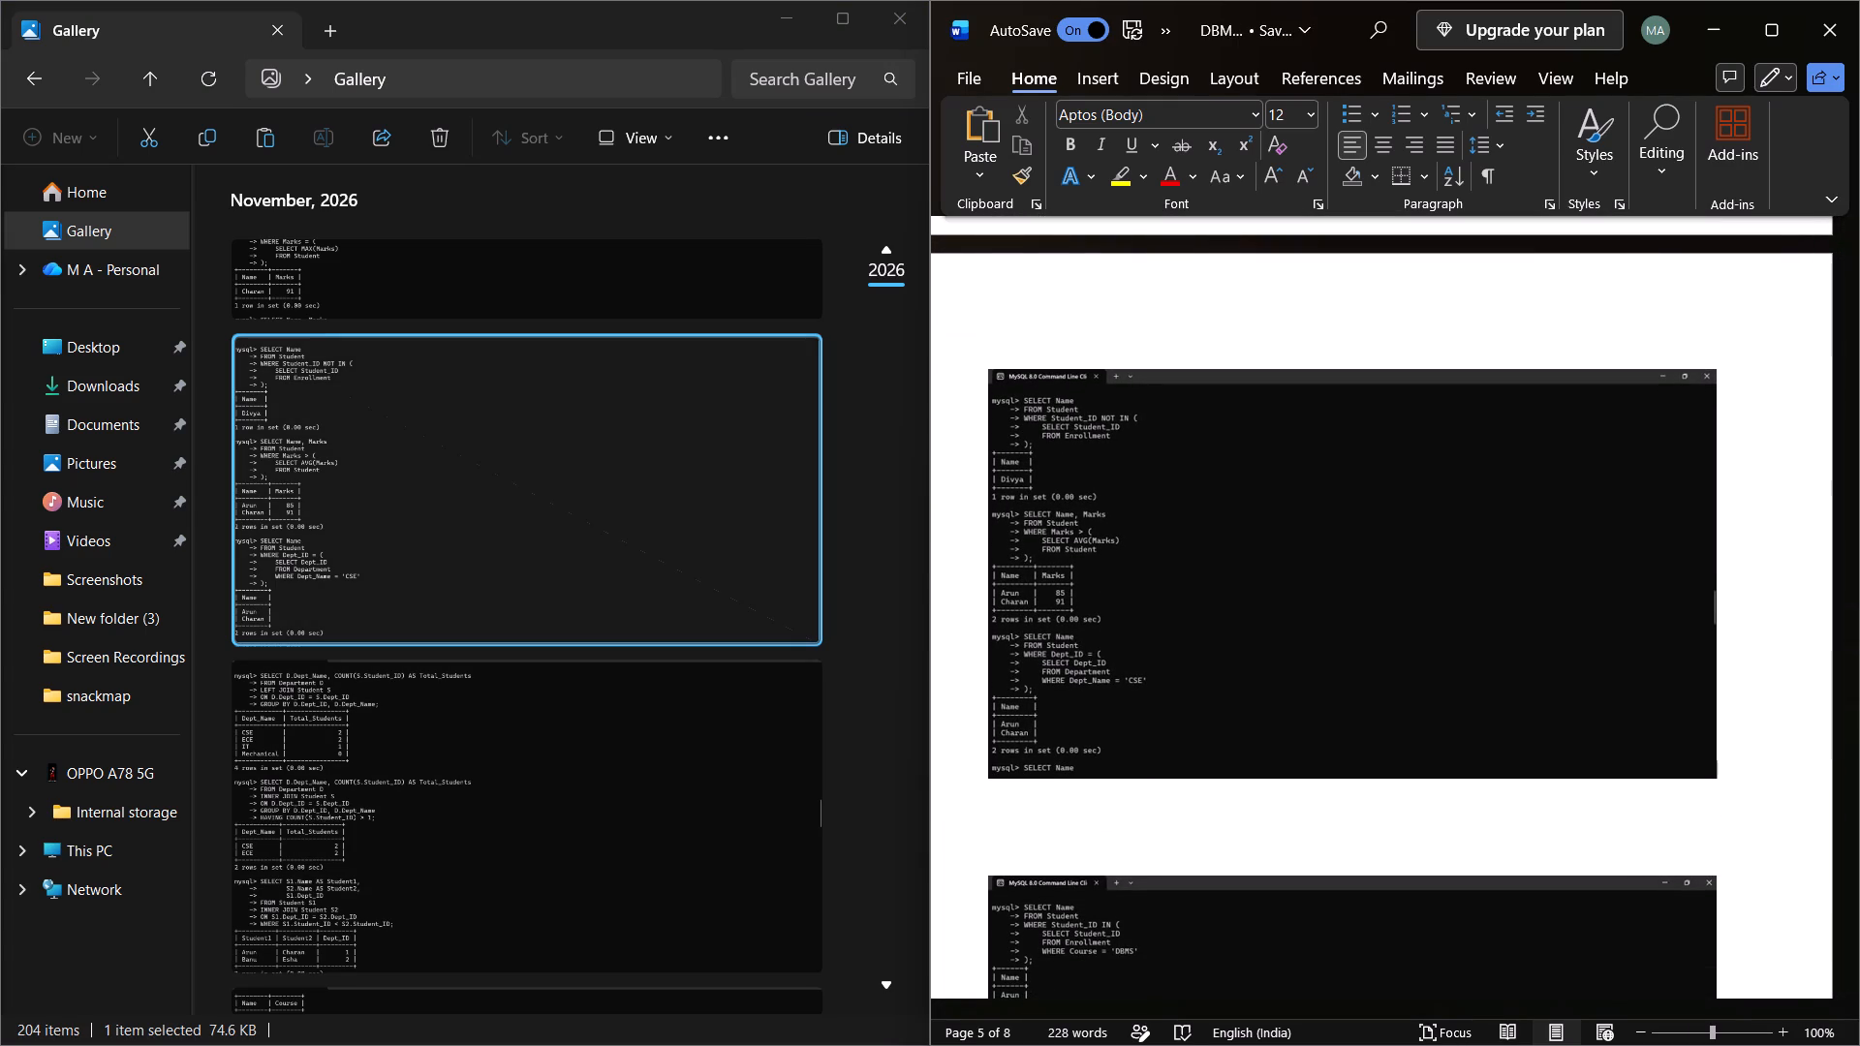
{"action": "scroll", "coordinate": [592, 595], "scroll_direction": "up", "scroll_amount": 2}
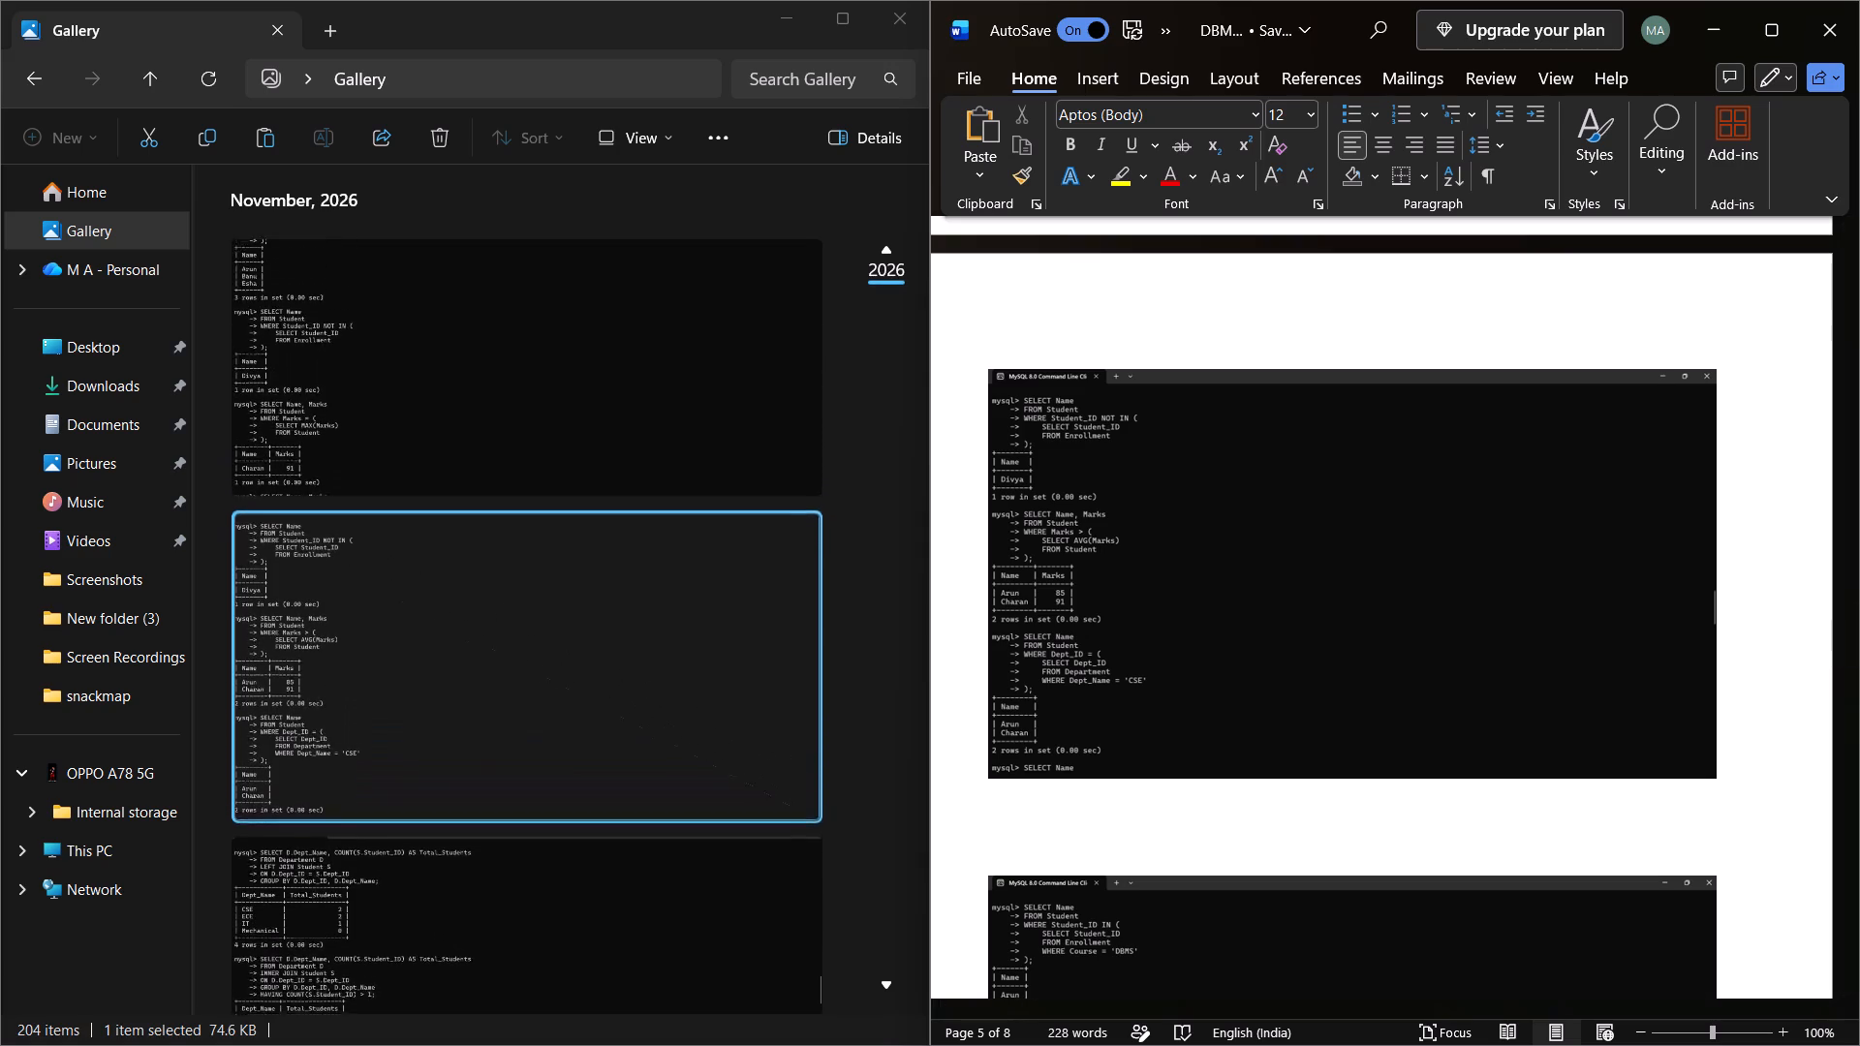
{"action": "scroll", "coordinate": [592, 595], "scroll_direction": "up", "scroll_amount": 1}
{"action": "scroll", "coordinate": [1203, 702], "scroll_direction": "down", "scroll_amount": 1}
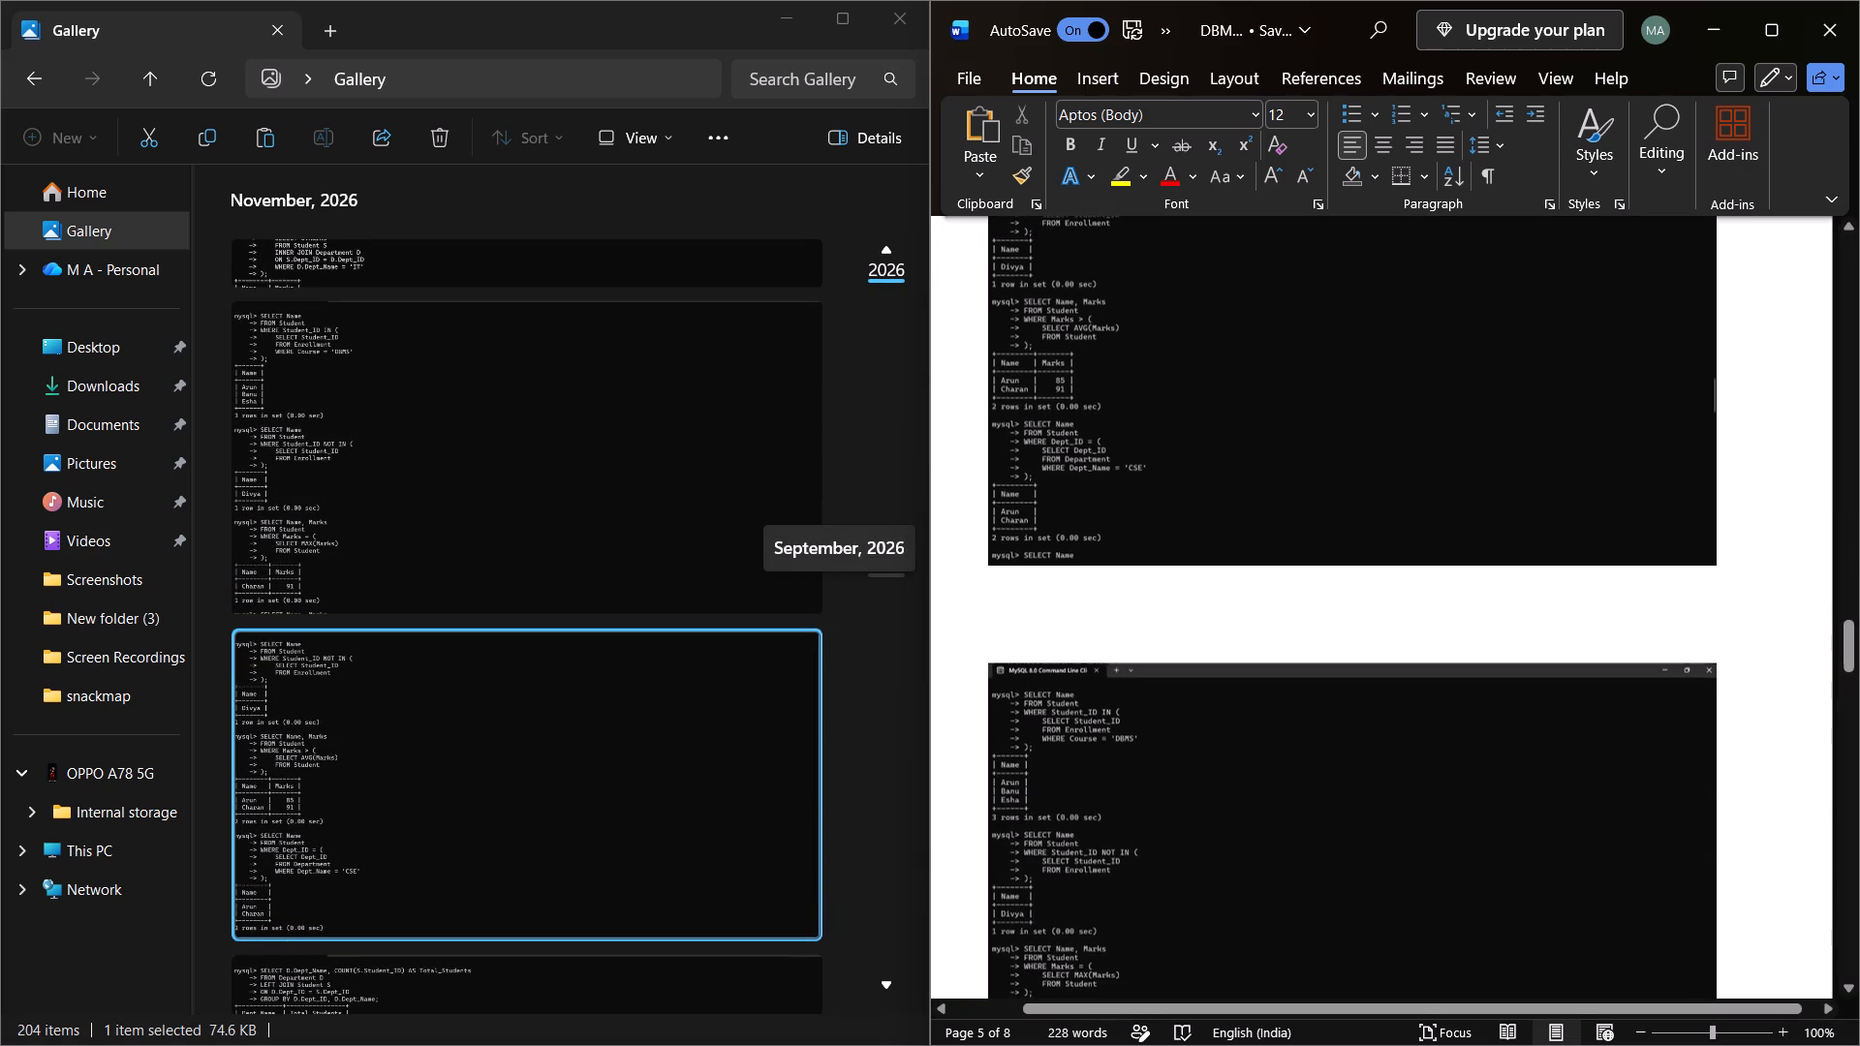
{"action": "scroll", "coordinate": [1203, 702], "scroll_direction": "down", "scroll_amount": 1}
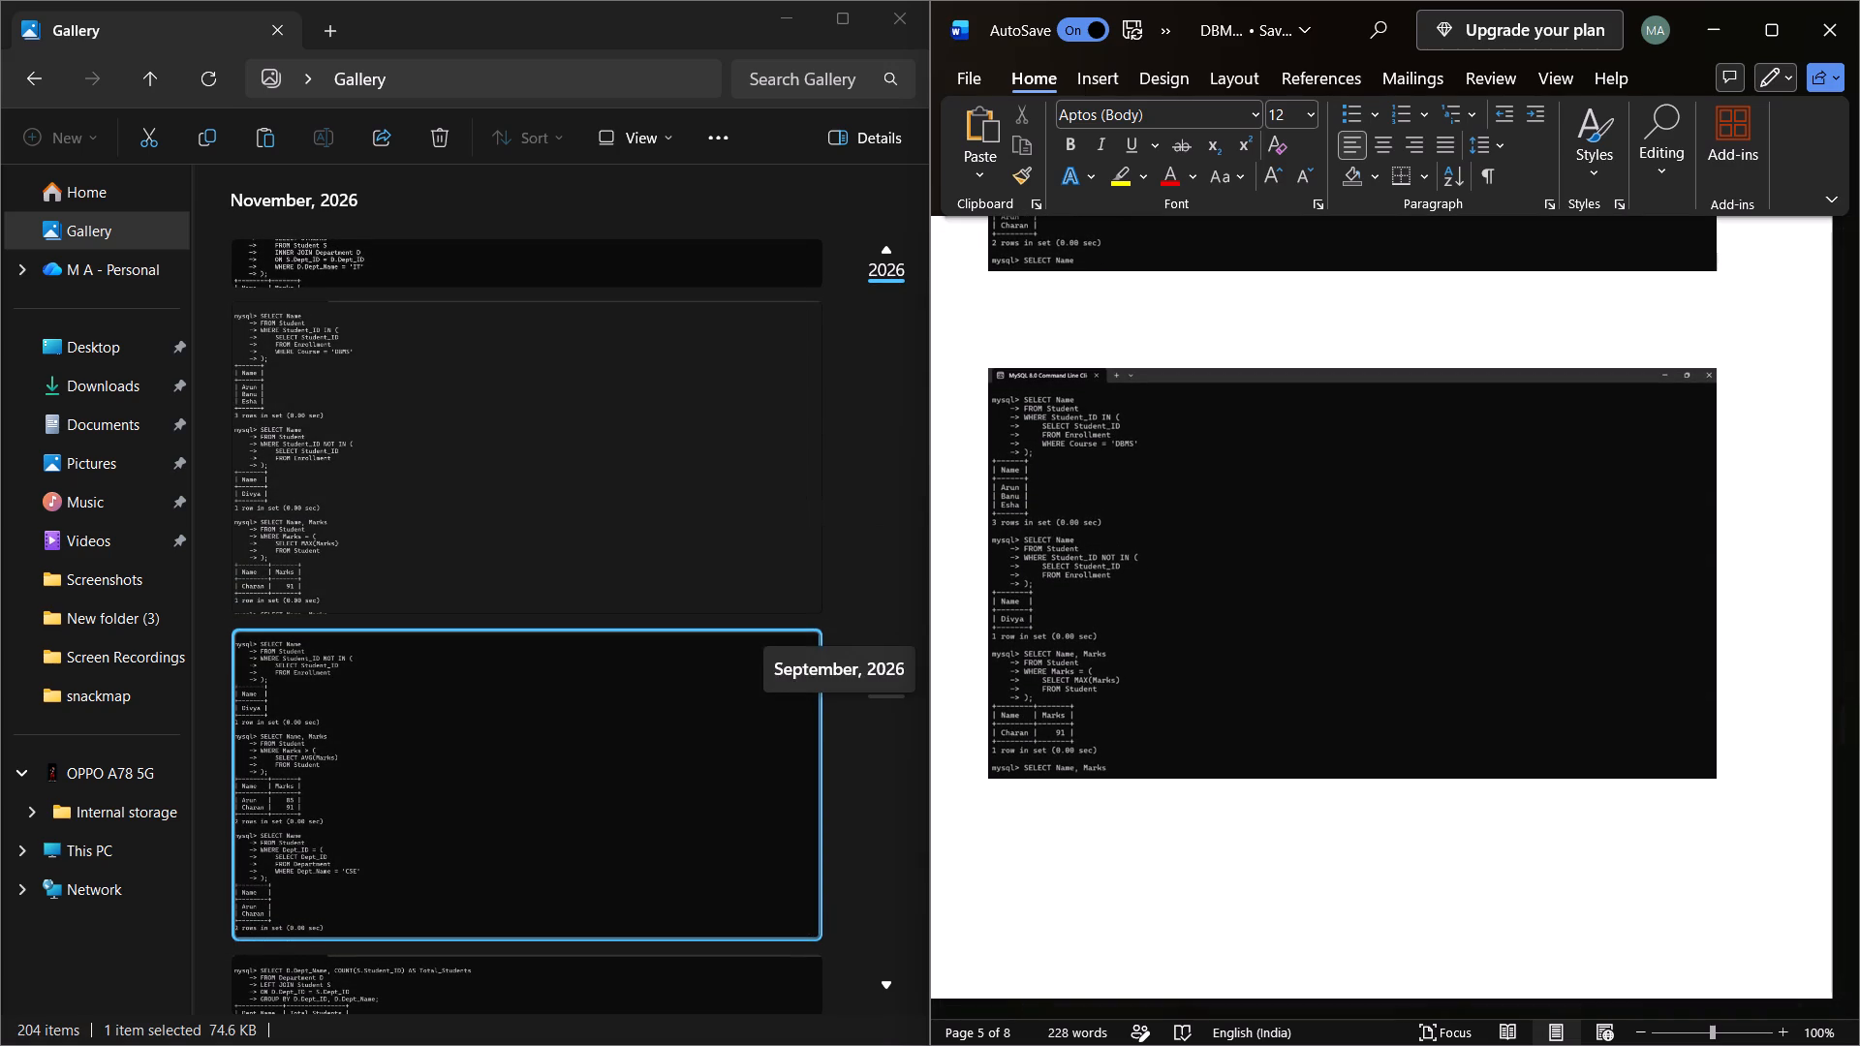
{"action": "scroll", "coordinate": [512, 549], "scroll_direction": "up", "scroll_amount": 4}
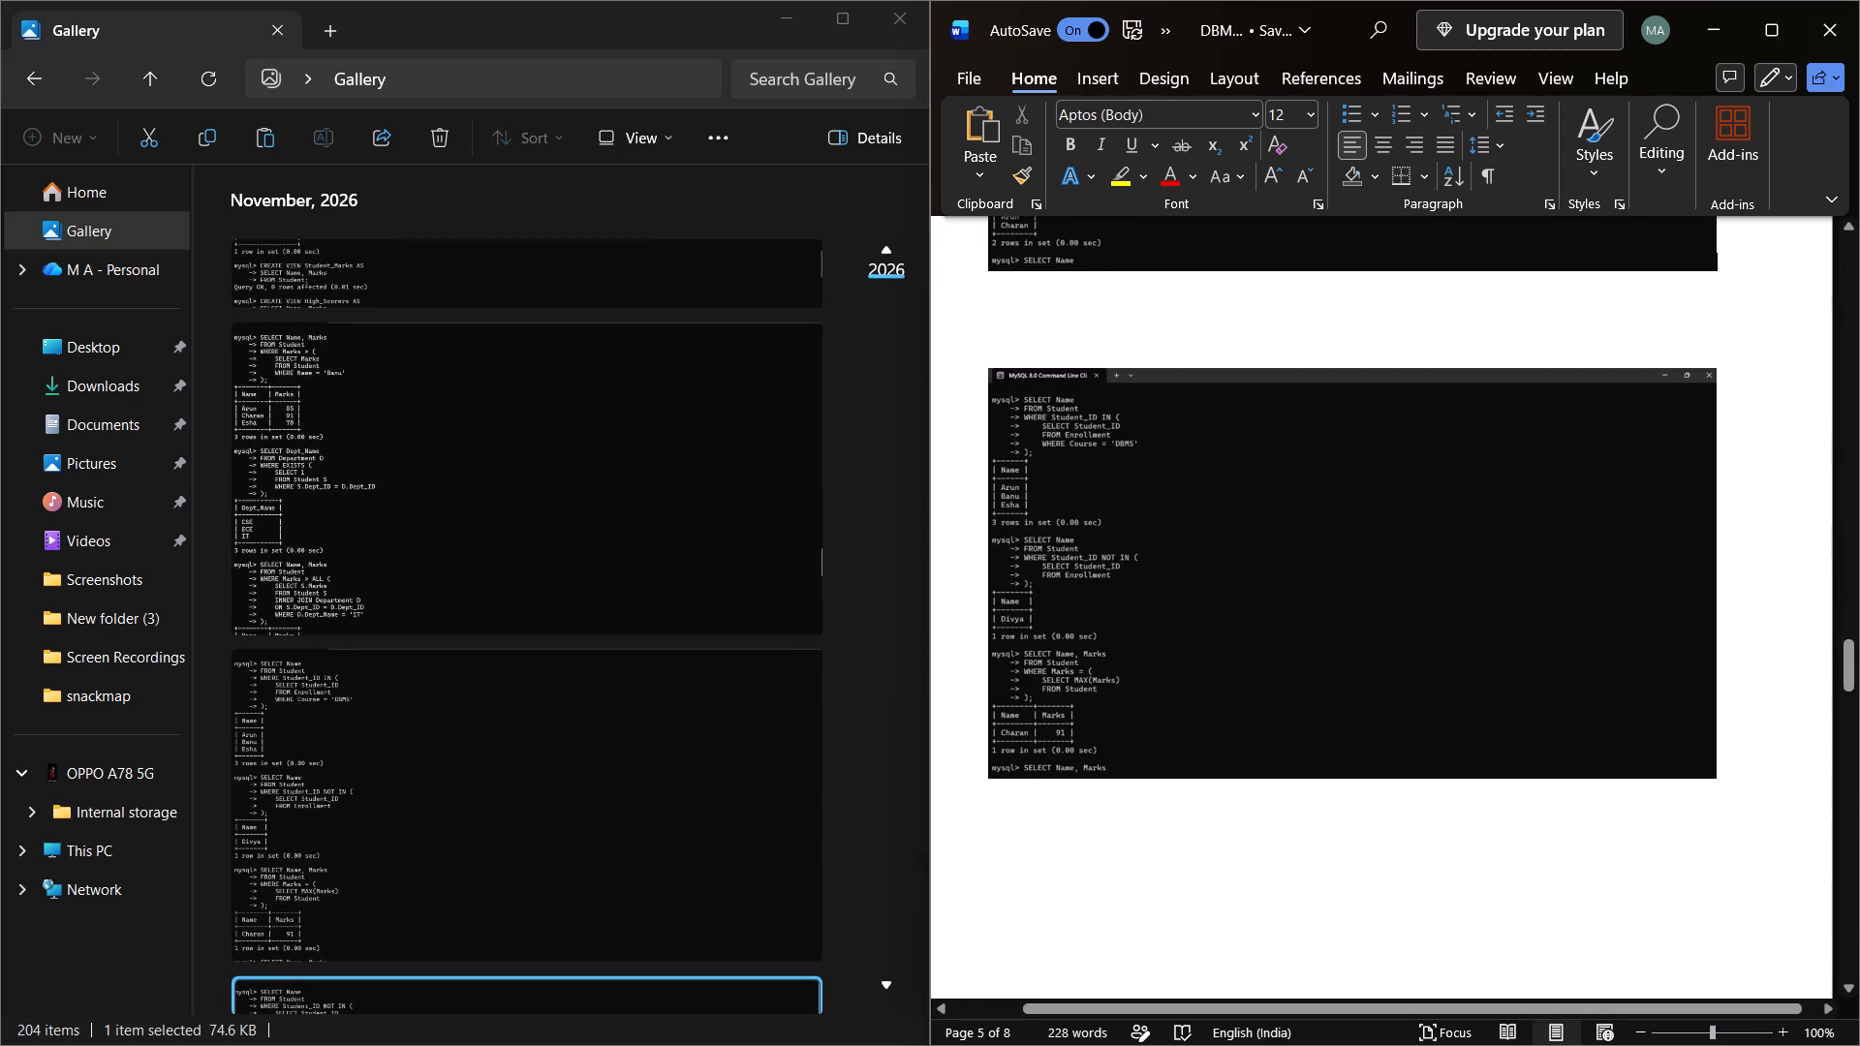
{"action": "scroll", "coordinate": [1175, 631], "scroll_direction": "down", "scroll_amount": 4}
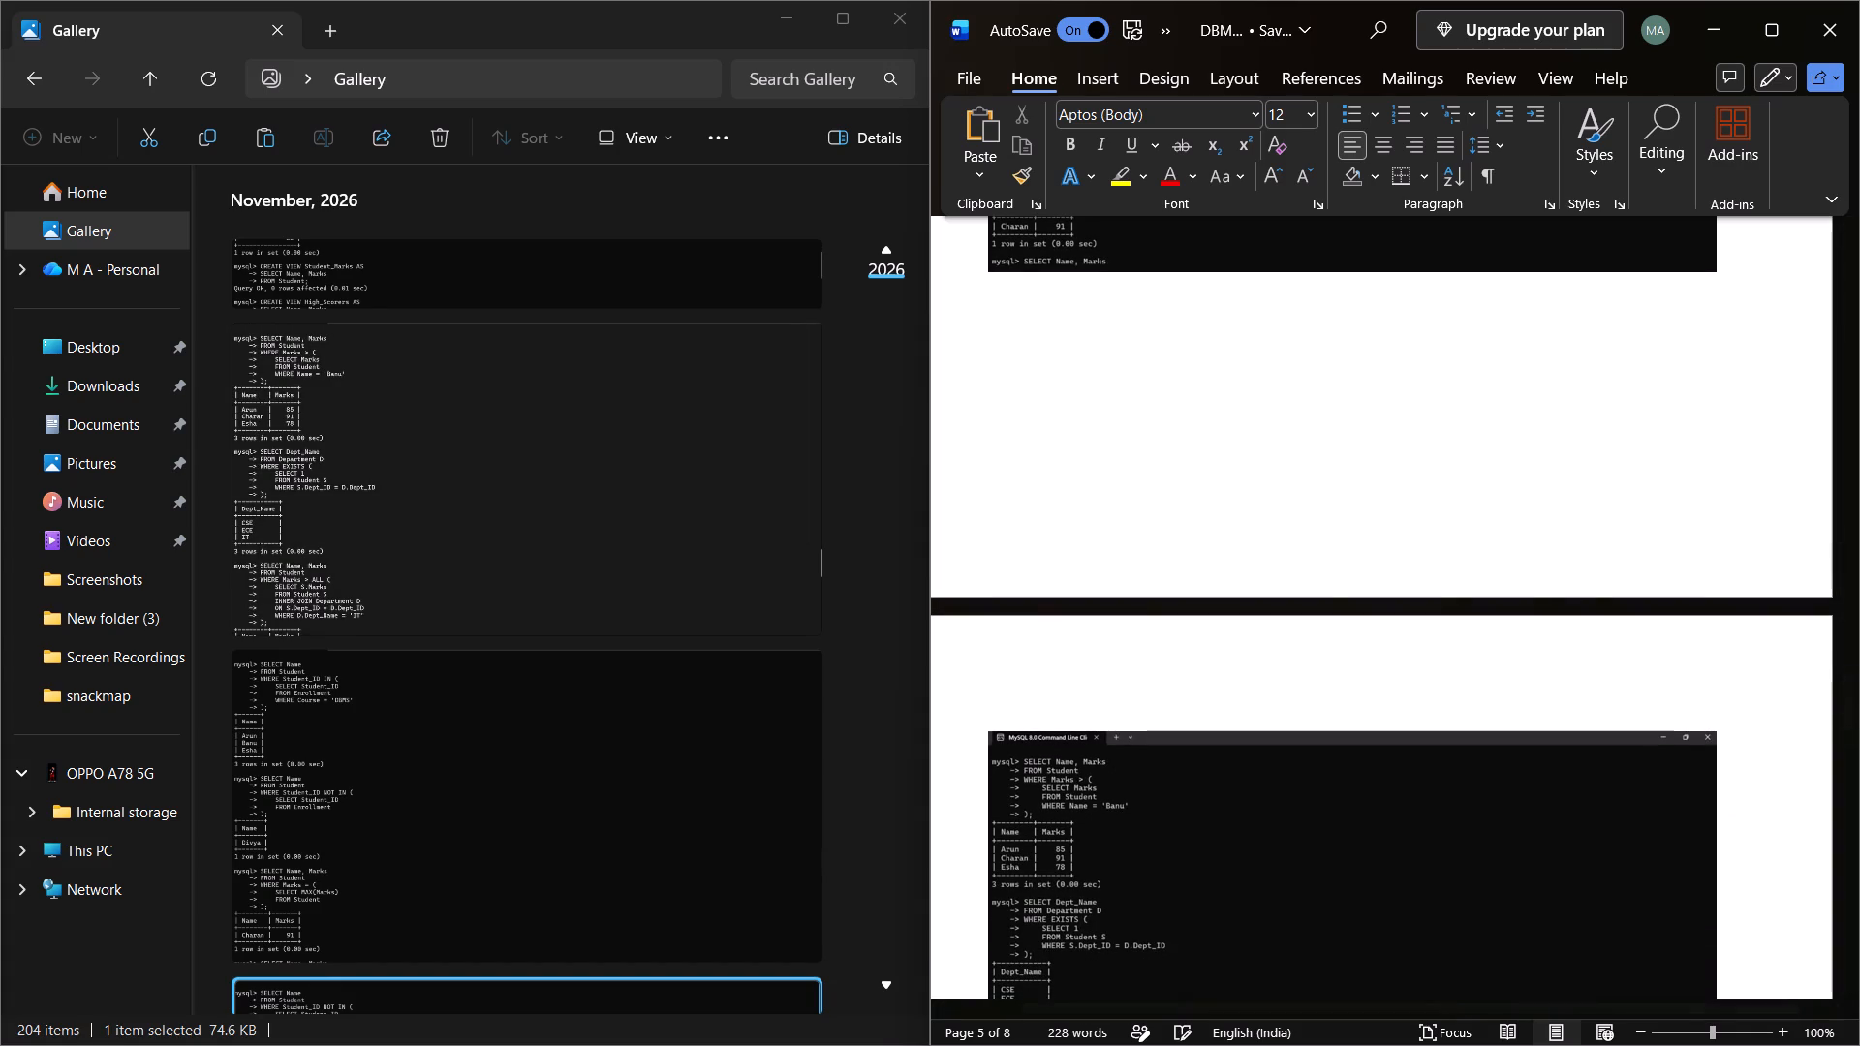
{"action": "scroll", "coordinate": [1189, 666], "scroll_direction": "down", "scroll_amount": 1}
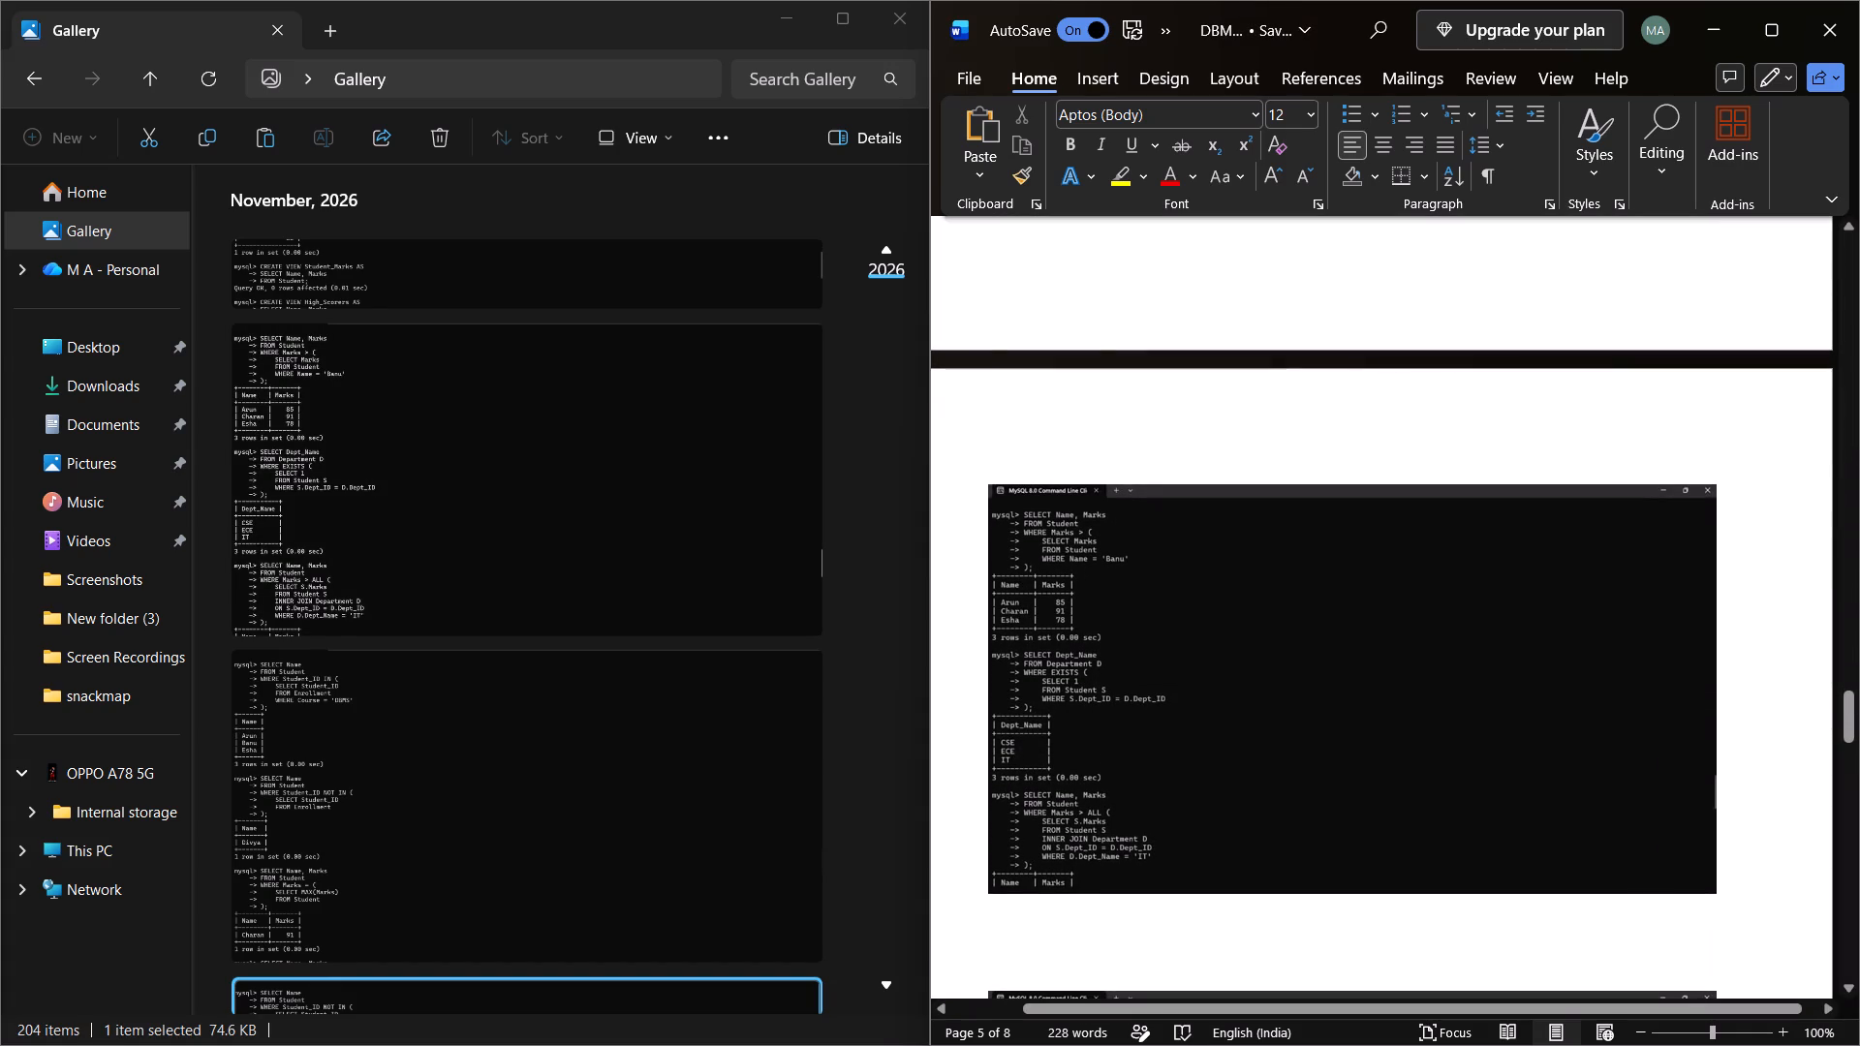
{"action": "scroll", "coordinate": [1101, 812], "scroll_direction": "down", "scroll_amount": 1}
{"action": "scroll", "coordinate": [588, 789], "scroll_direction": "up", "scroll_amount": 2}
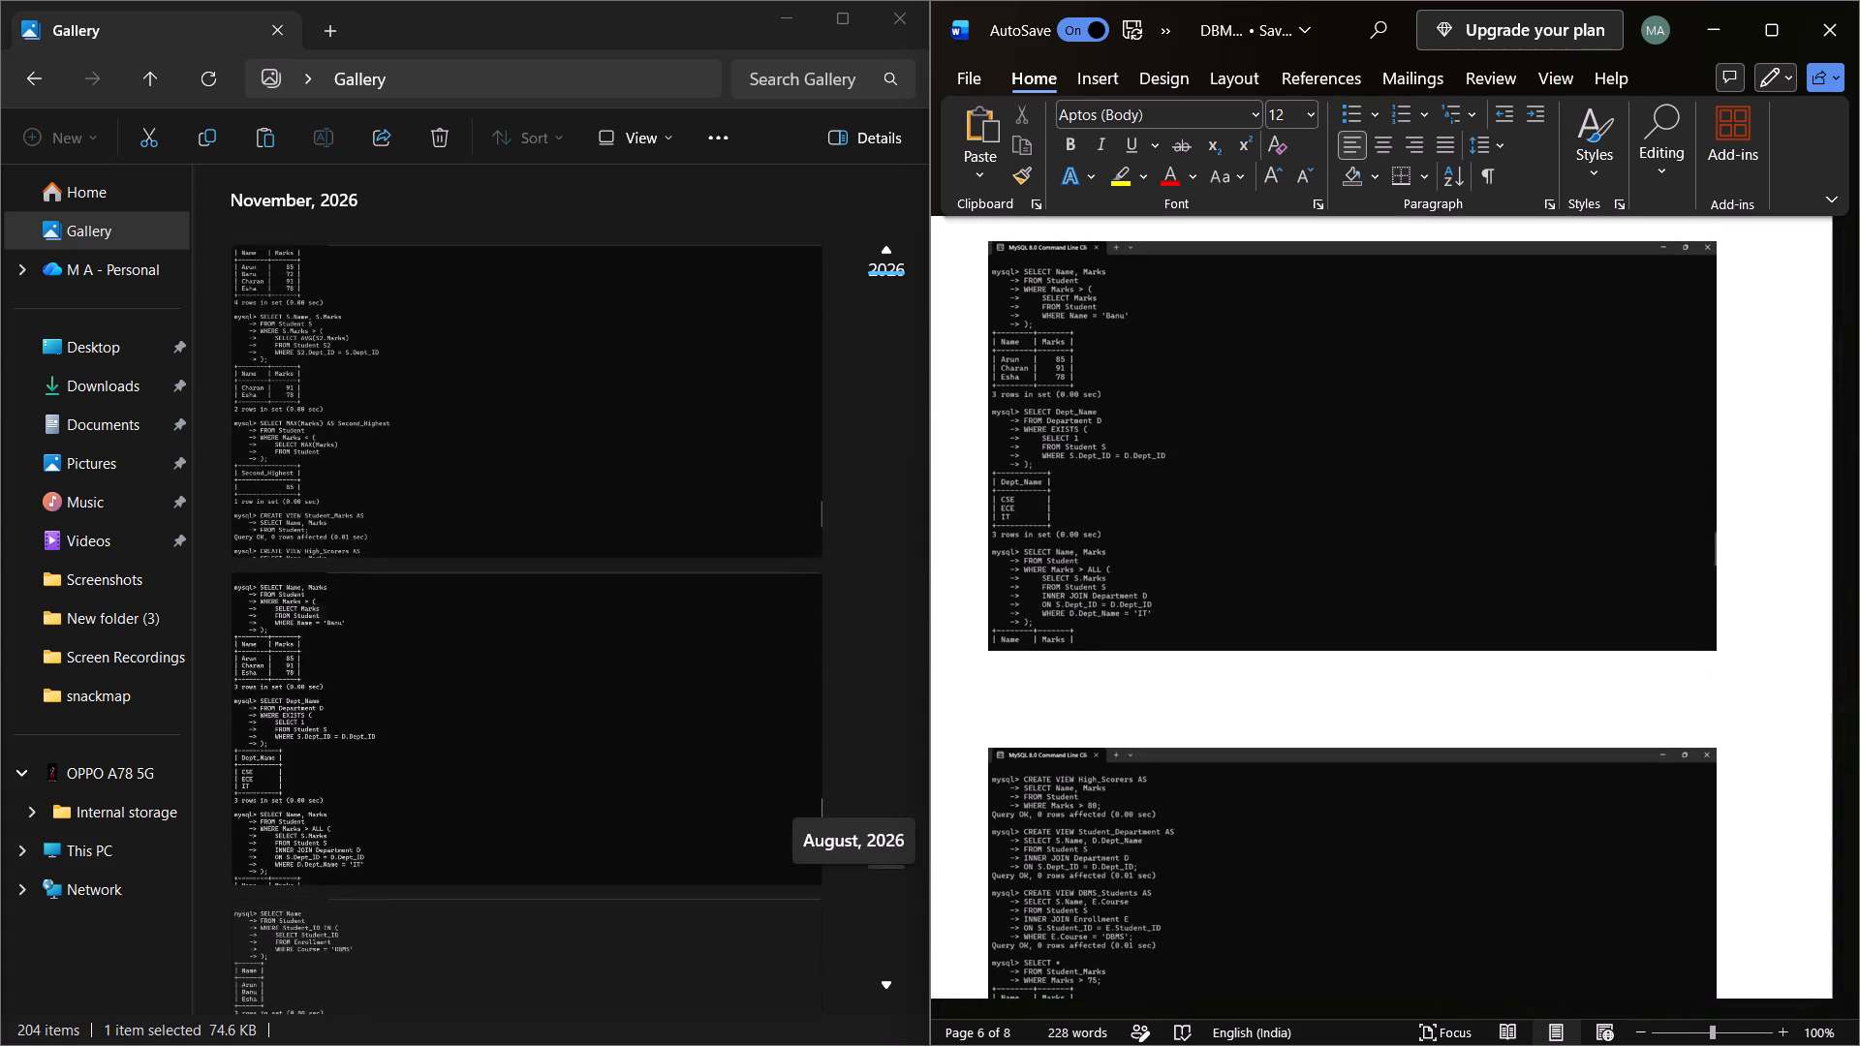
{"action": "scroll", "coordinate": [588, 789], "scroll_direction": "up", "scroll_amount": 1}
{"action": "scroll", "coordinate": [1179, 605], "scroll_direction": "down", "scroll_amount": 1}
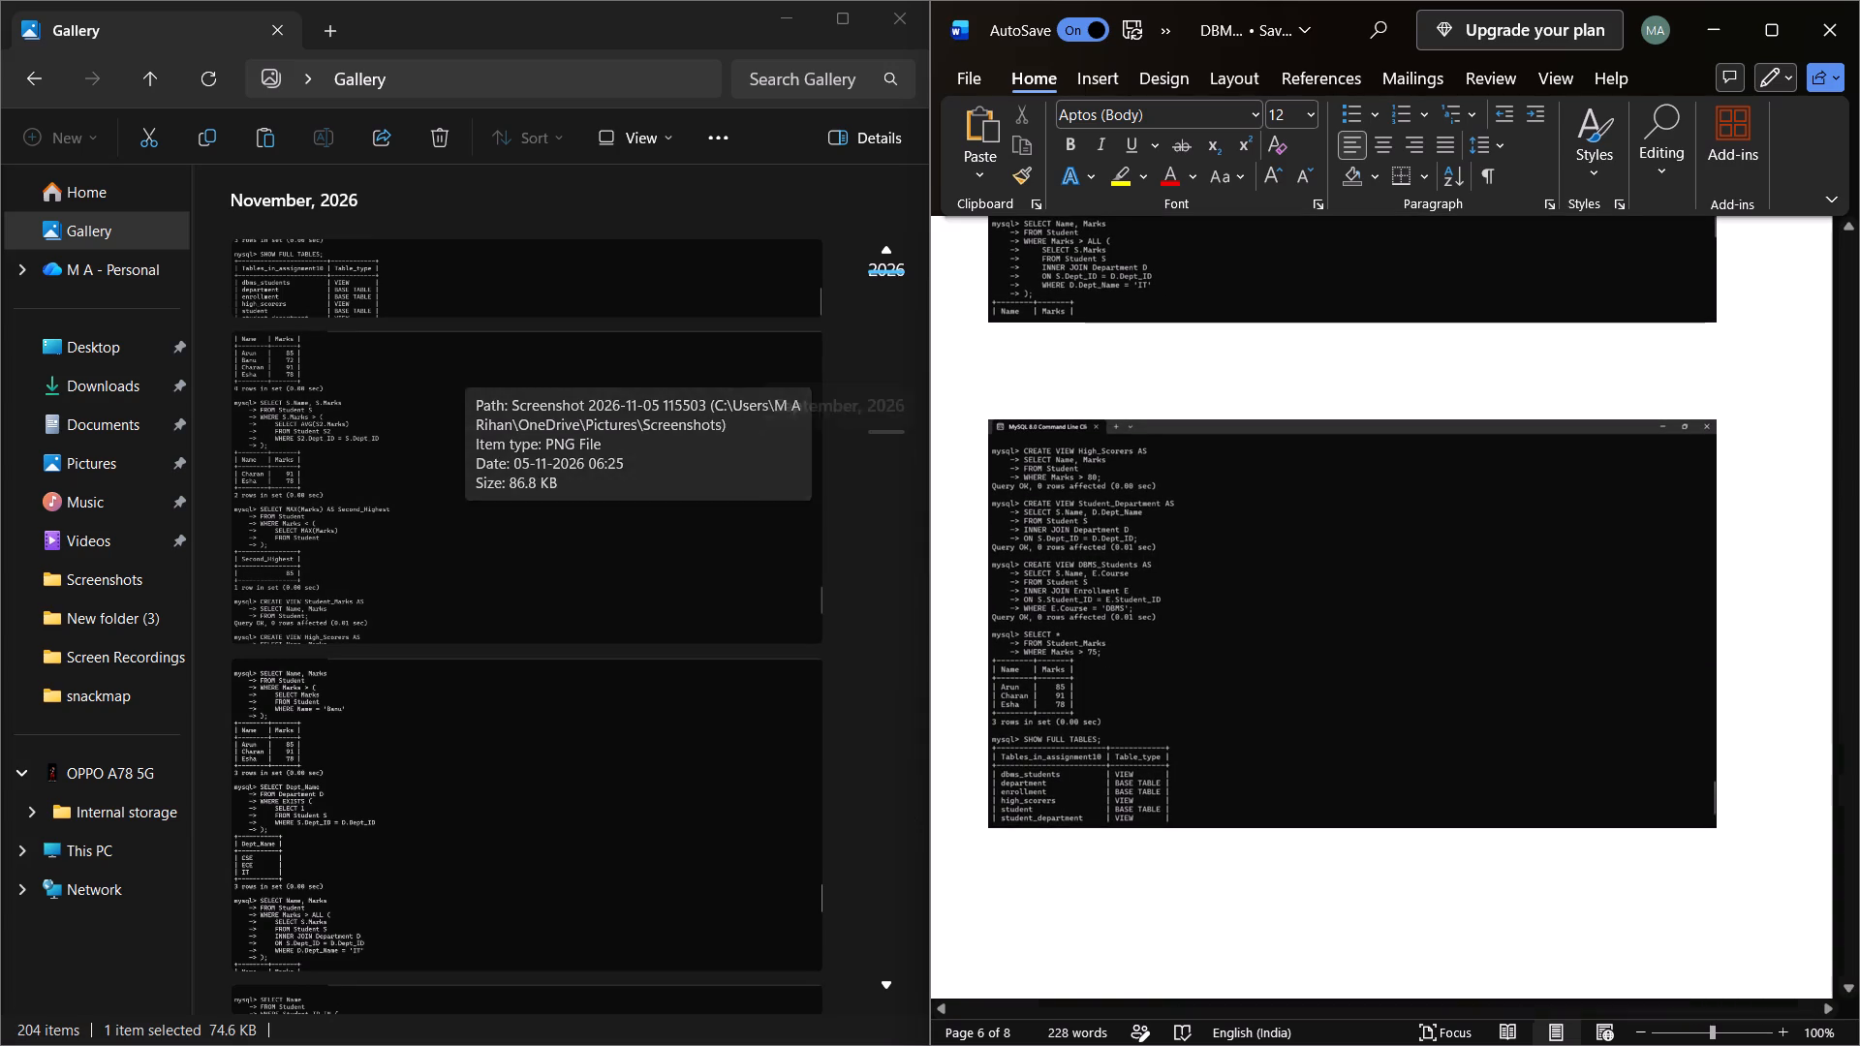
{"action": "left_click", "coordinate": [1026, 362]}
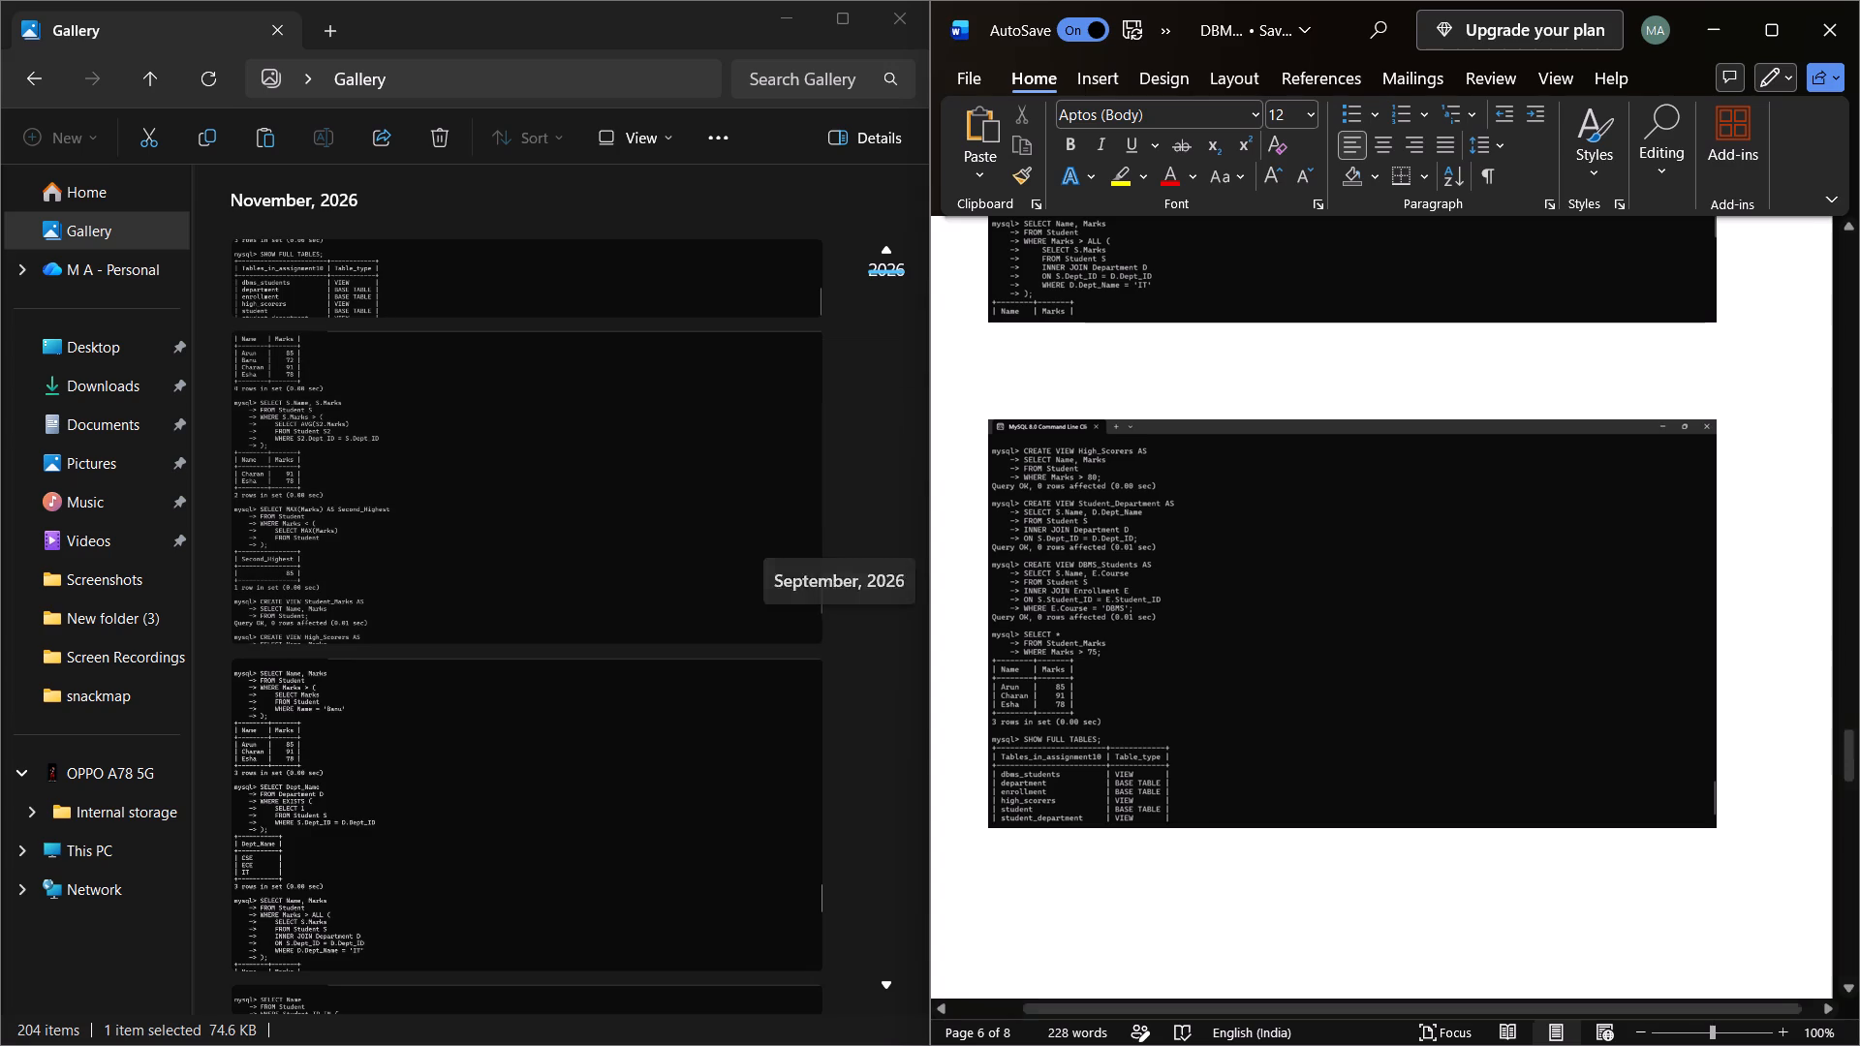
{"action": "key", "text": "Return"}
{"action": "key", "text": "Return"}
{"action": "key", "text": "Return"}
{"action": "key", "text": "Return"}
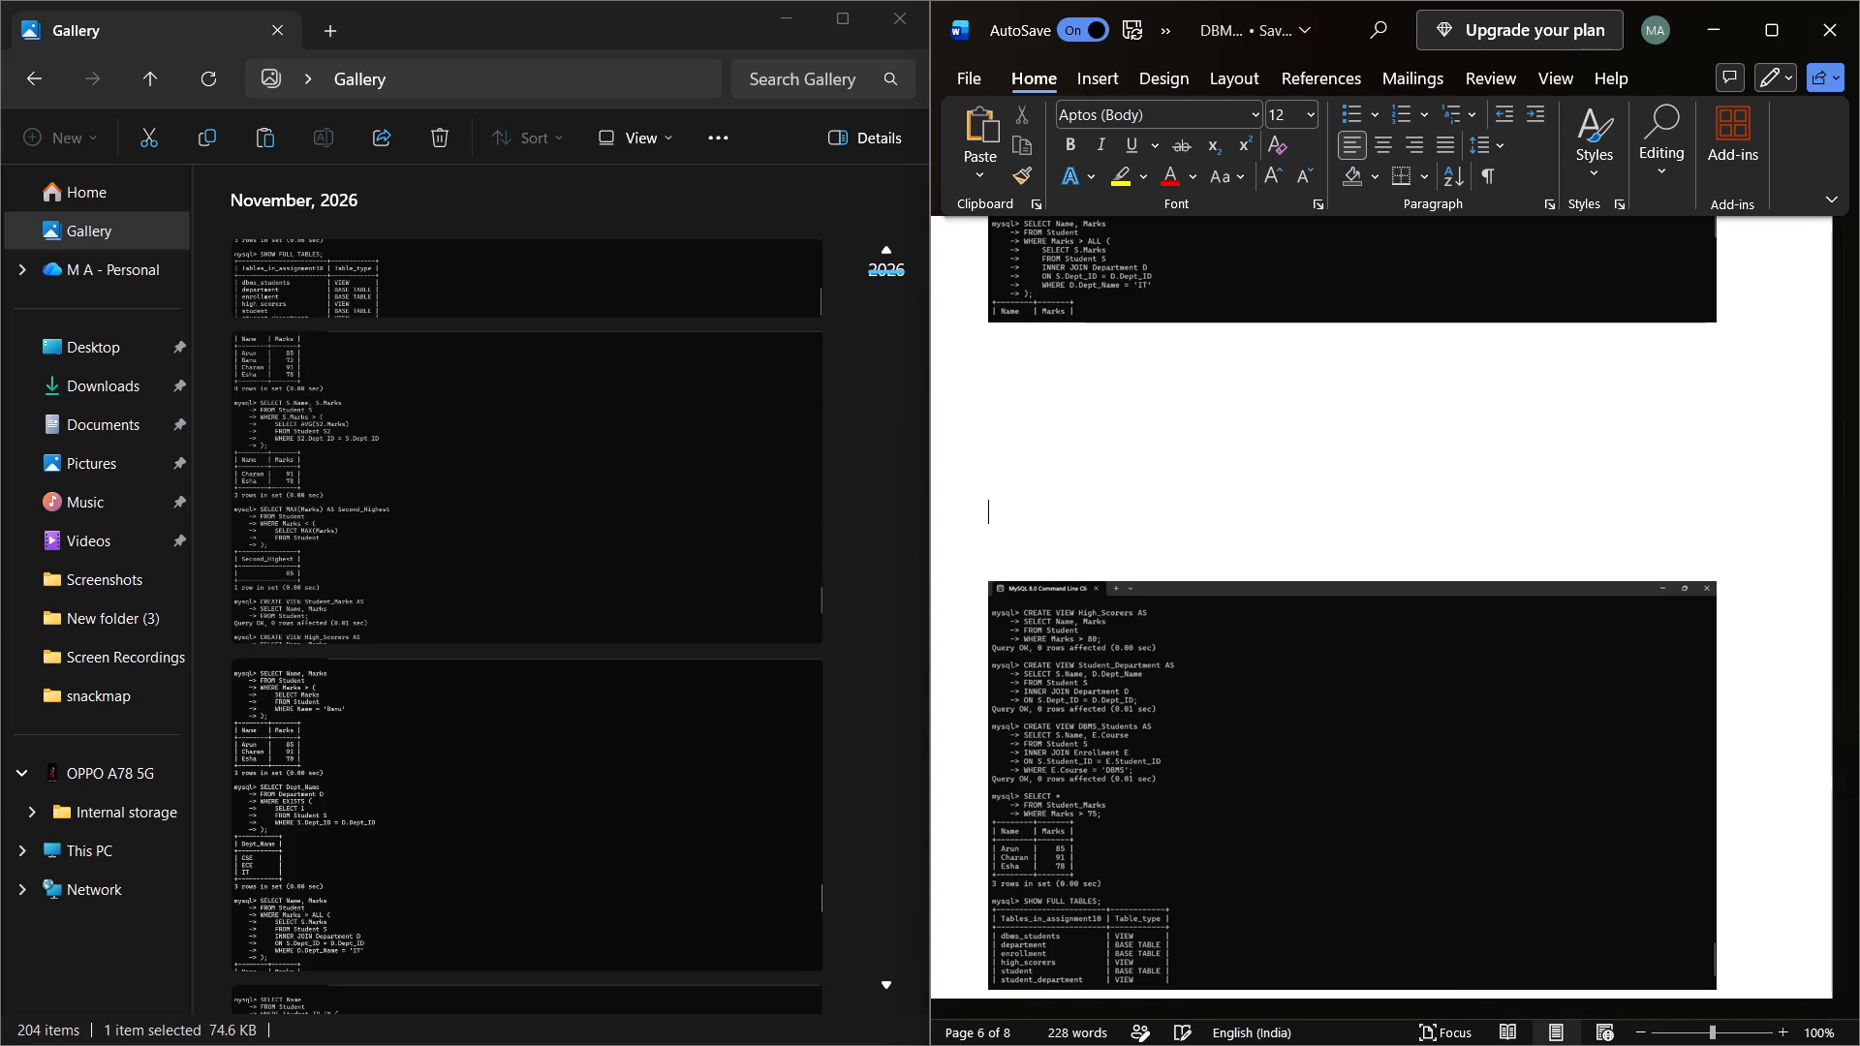
{"action": "left_click", "coordinate": [1043, 391]}
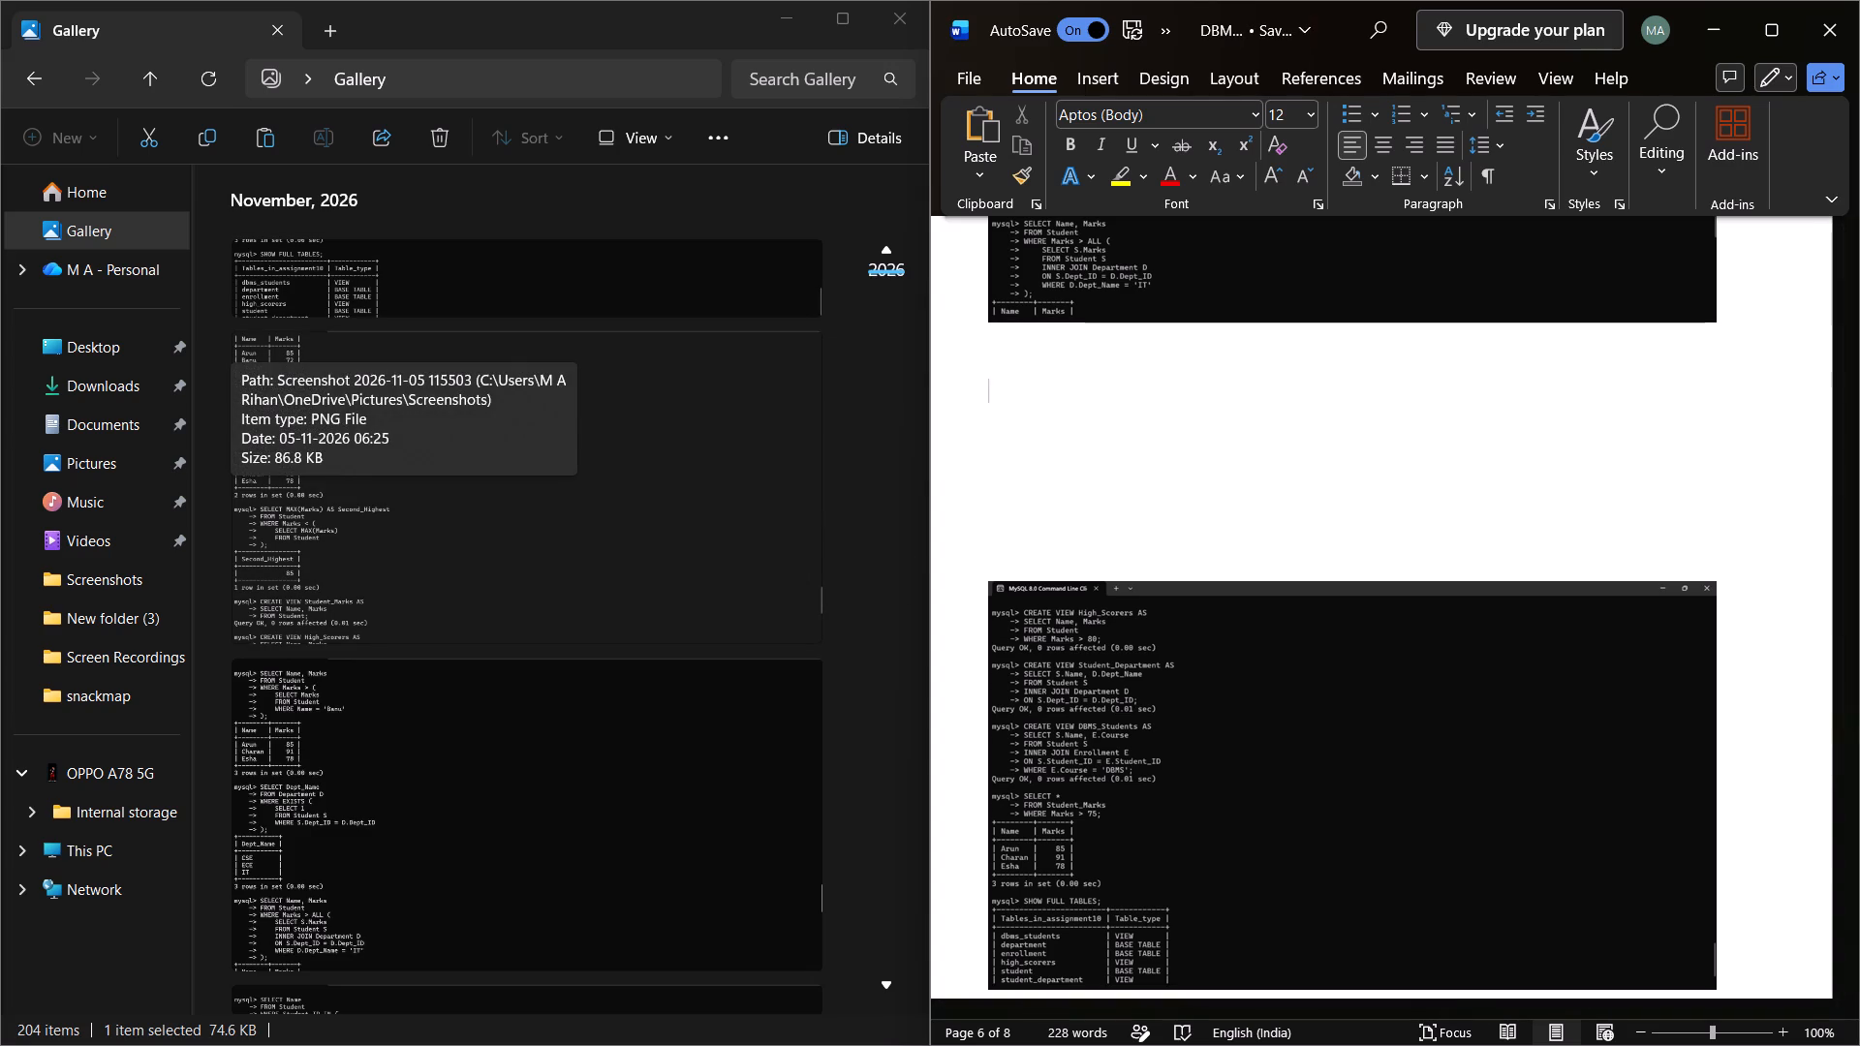
{"action": "left_click", "coordinate": [405, 501]}
{"action": "double_click", "coordinate": [405, 501]}
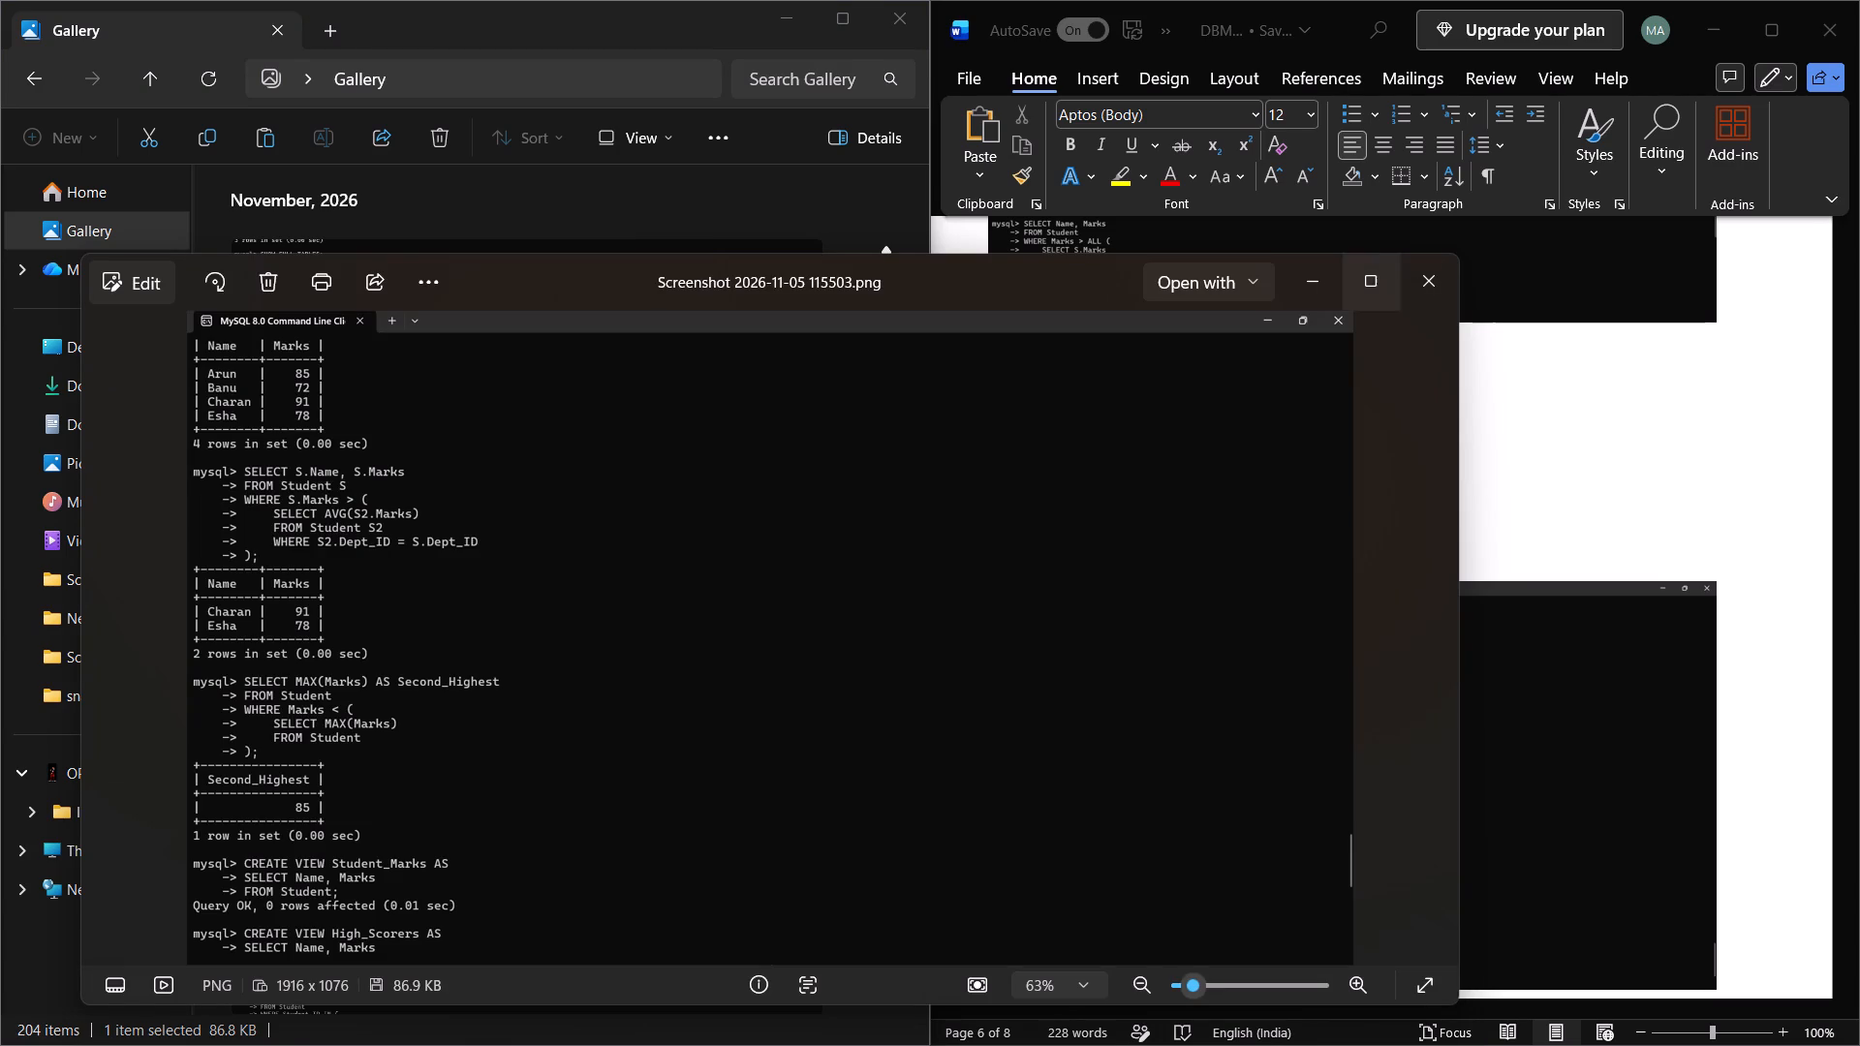
{"action": "left_click", "coordinate": [1425, 299]}
{"action": "right_click", "coordinate": [391, 394]}
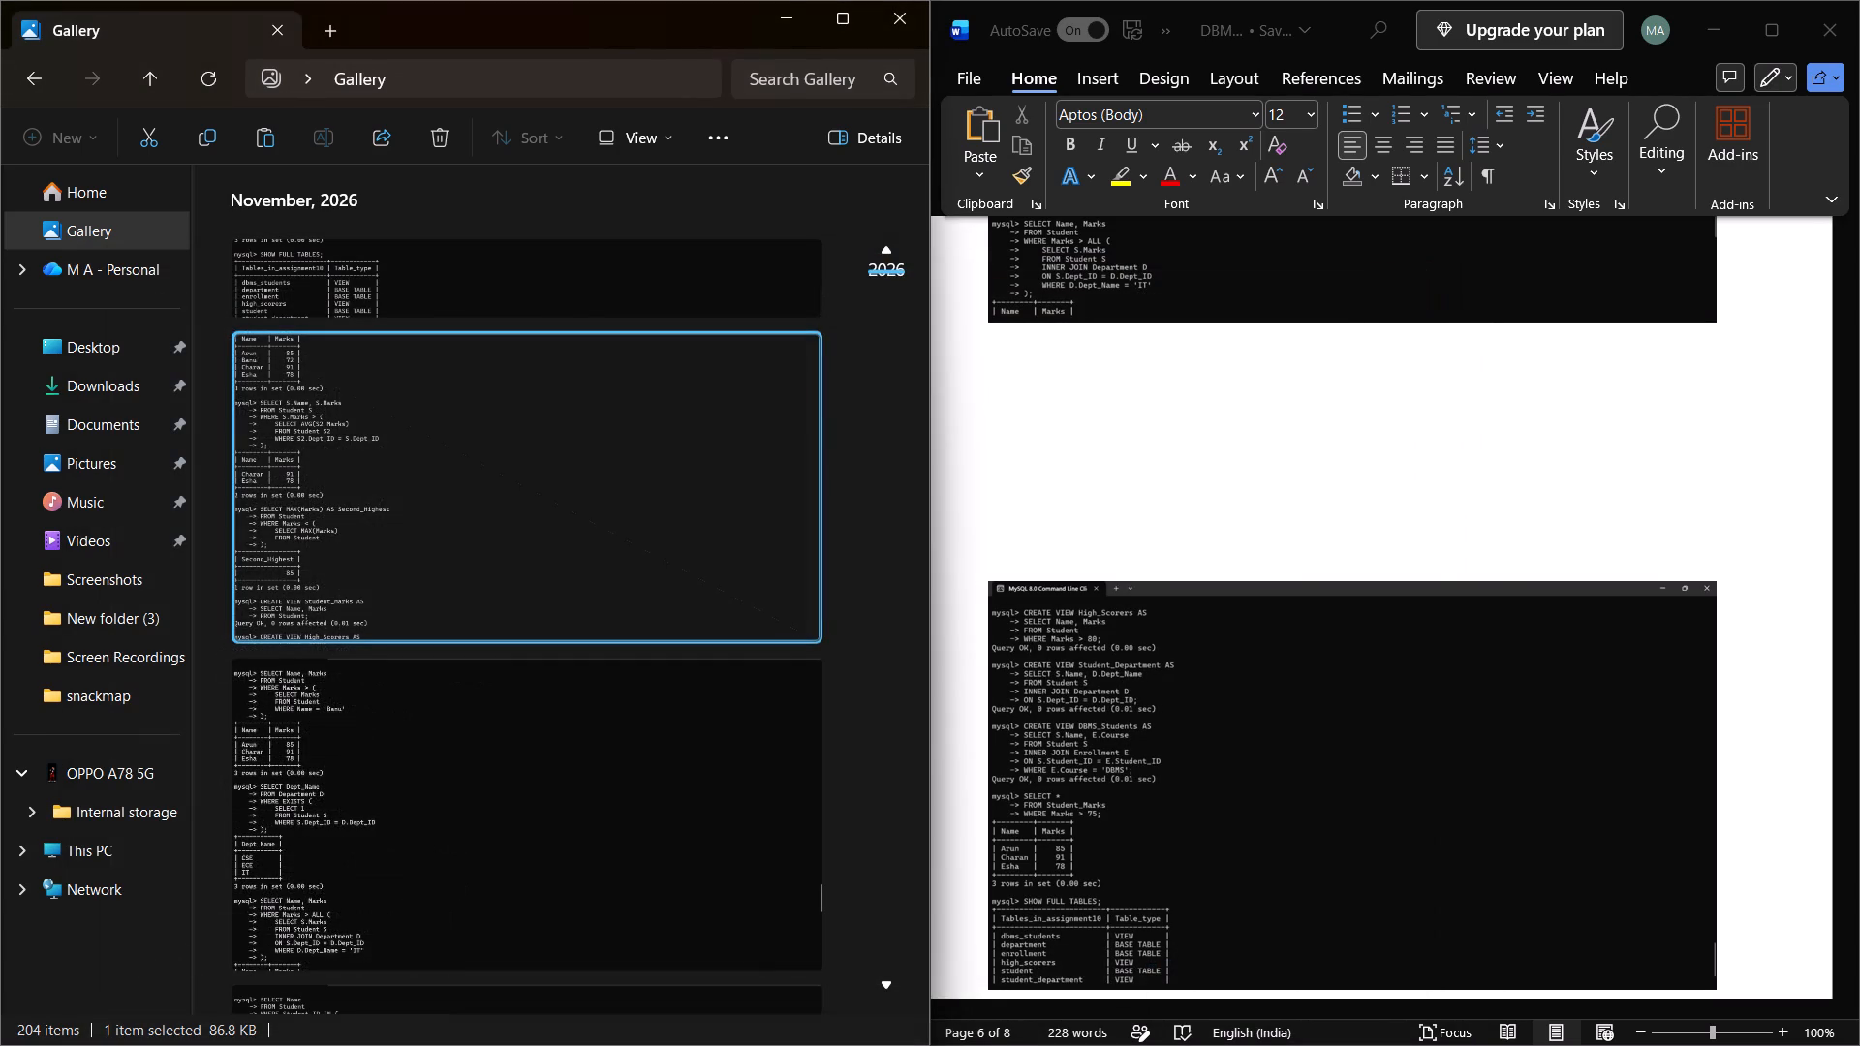
{"action": "left_click", "coordinate": [499, 26]}
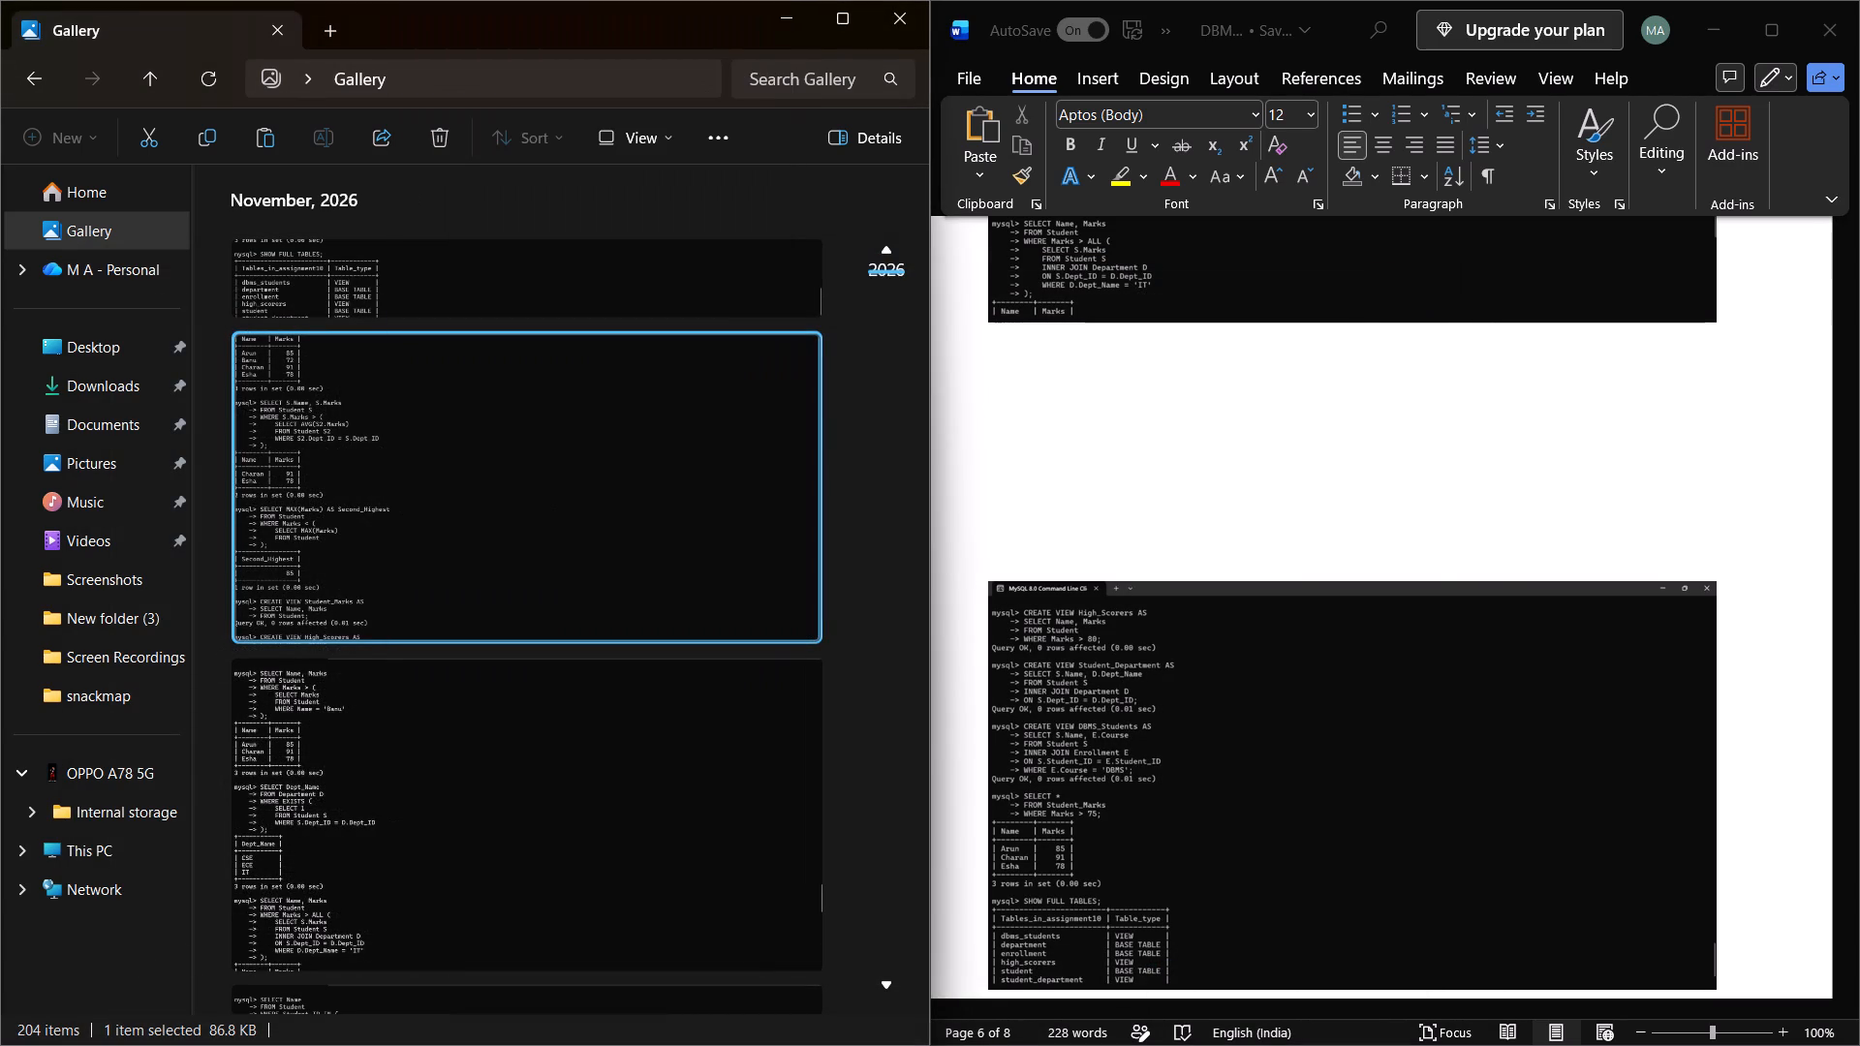
{"action": "left_click", "coordinate": [1125, 380]}
{"action": "key", "text": "ctrl+v"}
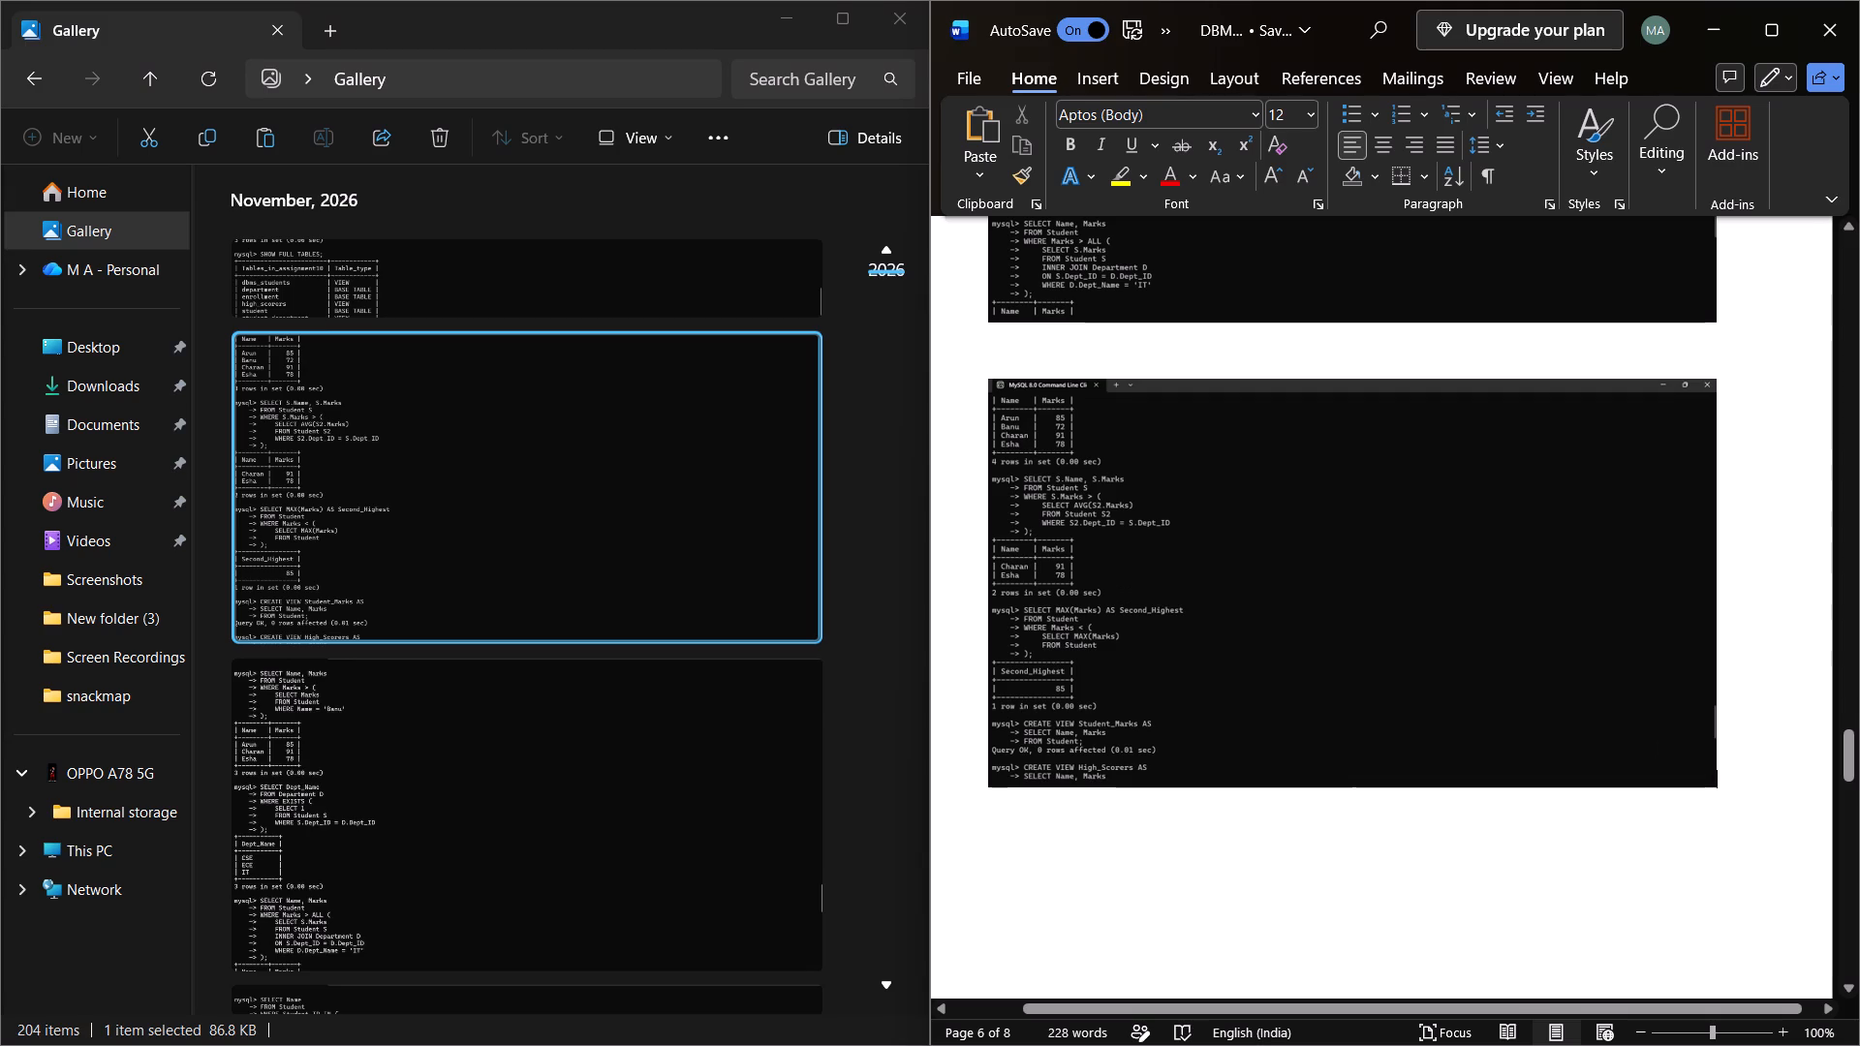
Close the Gallery window and maximize the document window.
{"action": "scroll", "coordinate": [1164, 557], "scroll_direction": "down", "scroll_amount": 6}
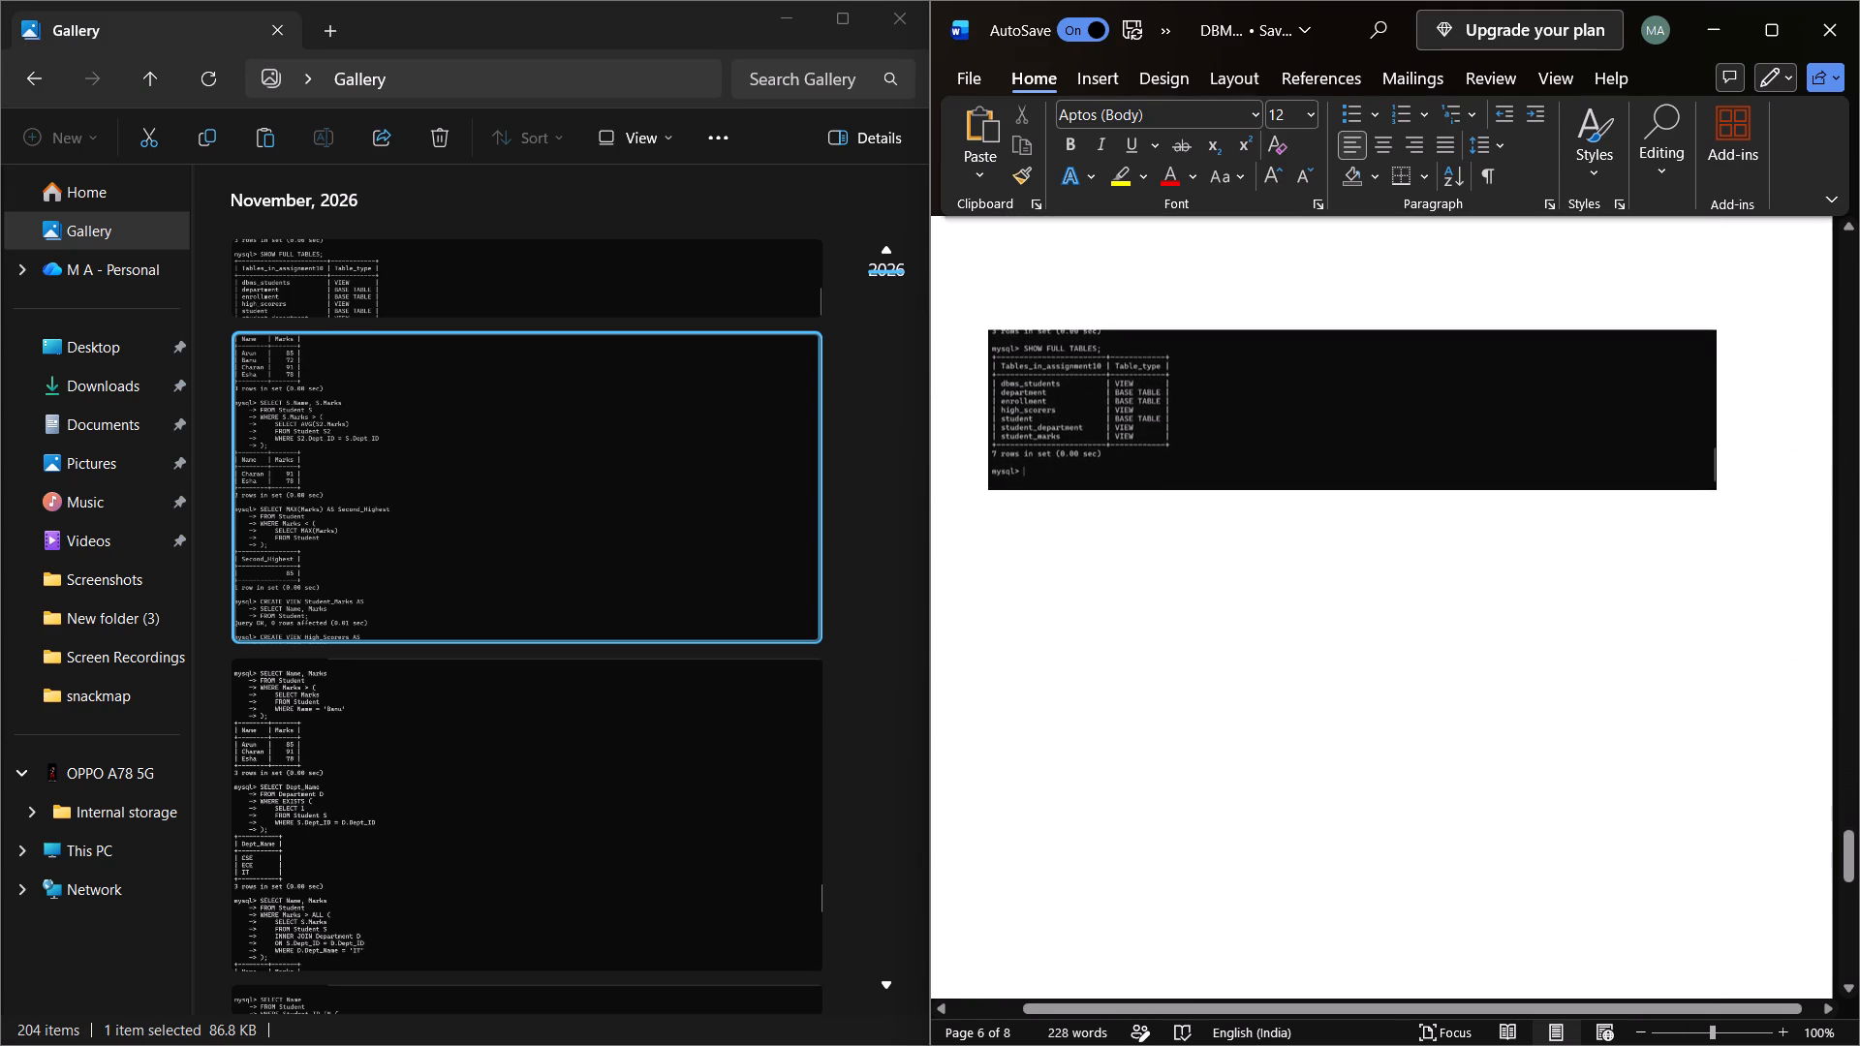
{"action": "left_click", "coordinate": [883, 30]}
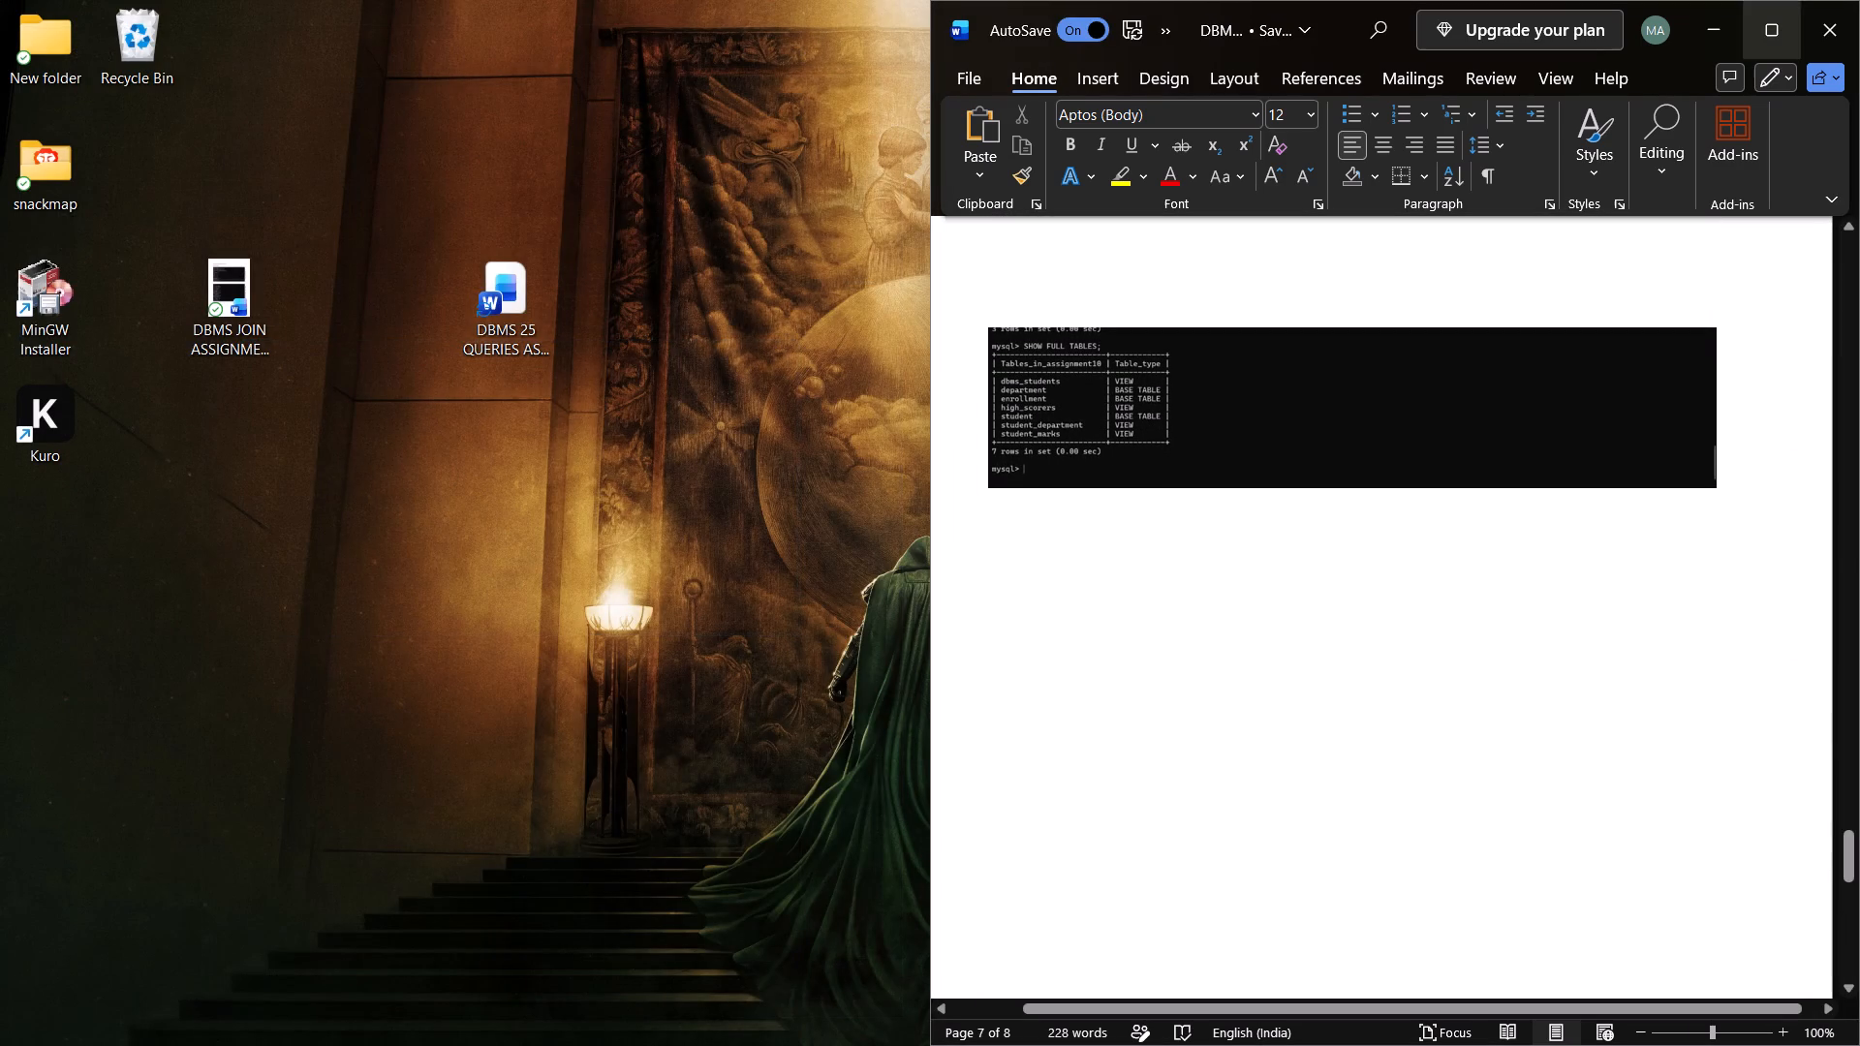
{"action": "left_click", "coordinate": [1782, 32]}
Remove the blank last page by deleting the empty lines after the final SHOW FULL TABLES image.
{"action": "scroll", "coordinate": [970, 569], "scroll_direction": "up", "scroll_amount": 9}
{"action": "scroll", "coordinate": [970, 569], "scroll_direction": "down", "scroll_amount": 2, "text": "ctrl"}
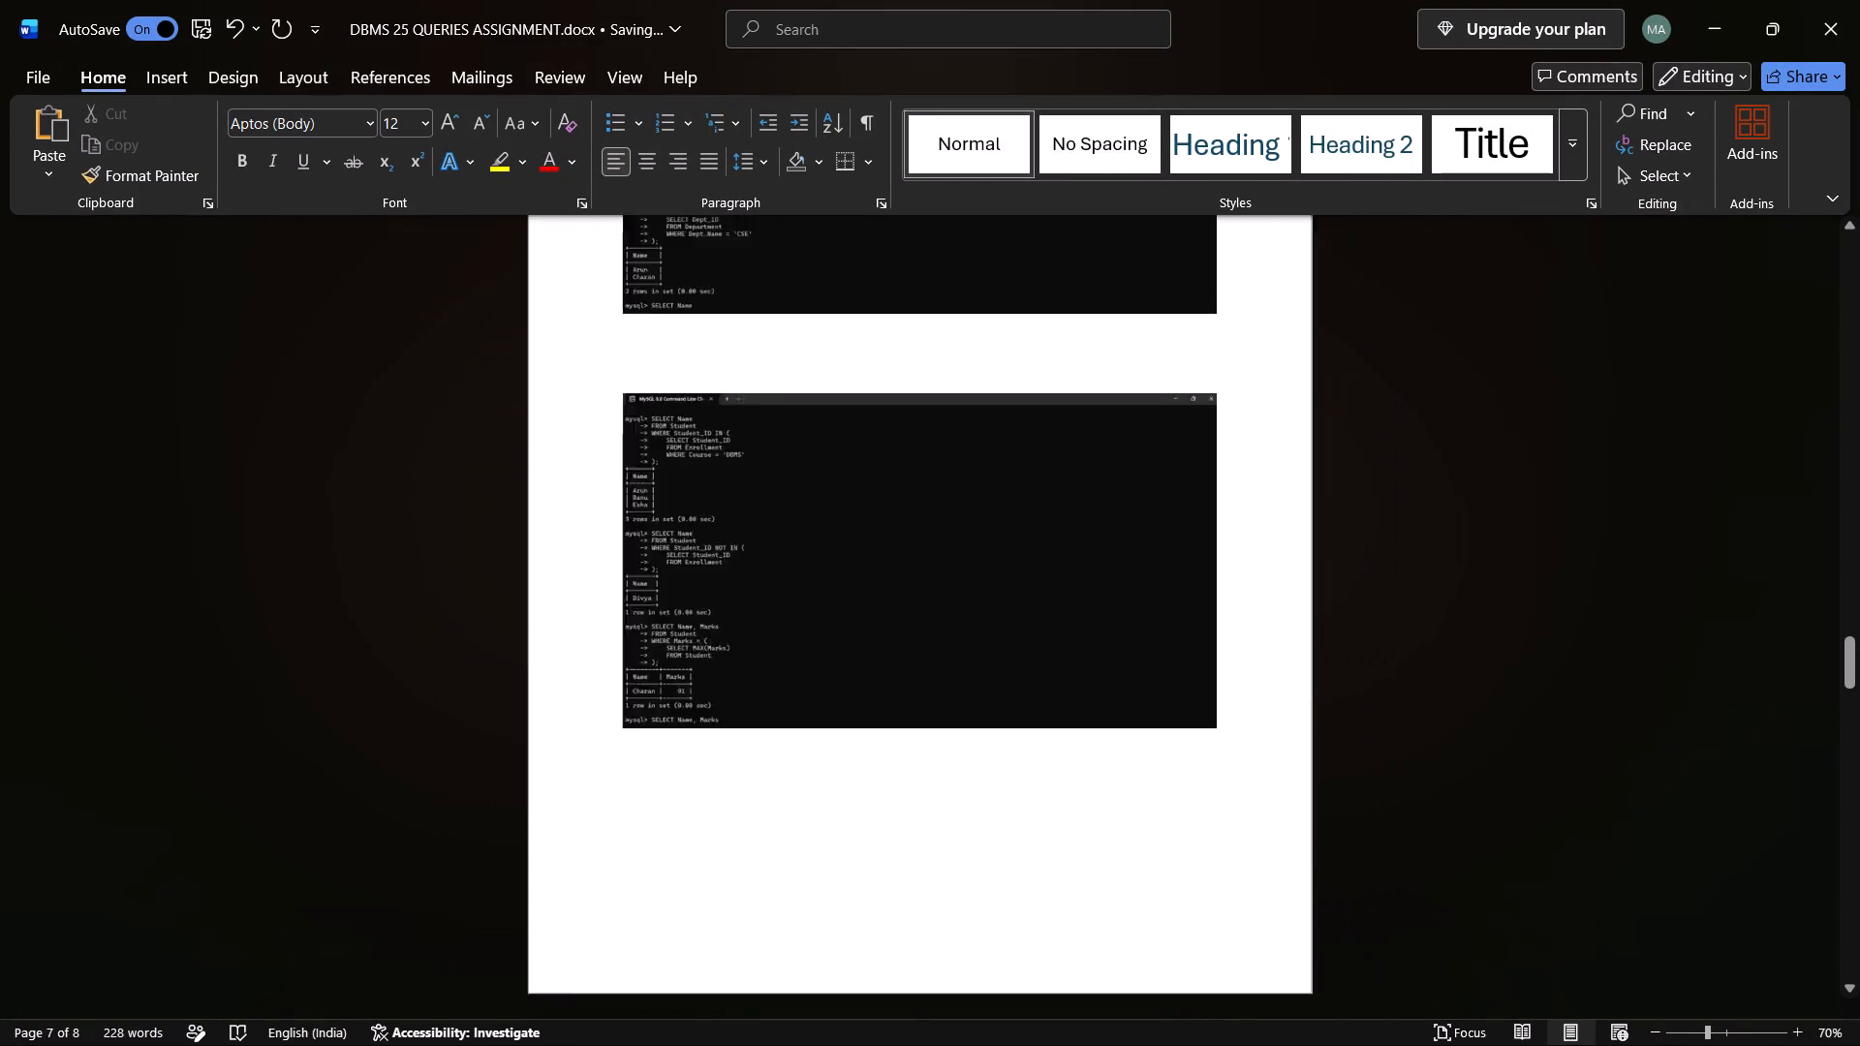
{"action": "scroll", "coordinate": [970, 569], "scroll_direction": "down", "scroll_amount": 5, "text": "ctrl"}
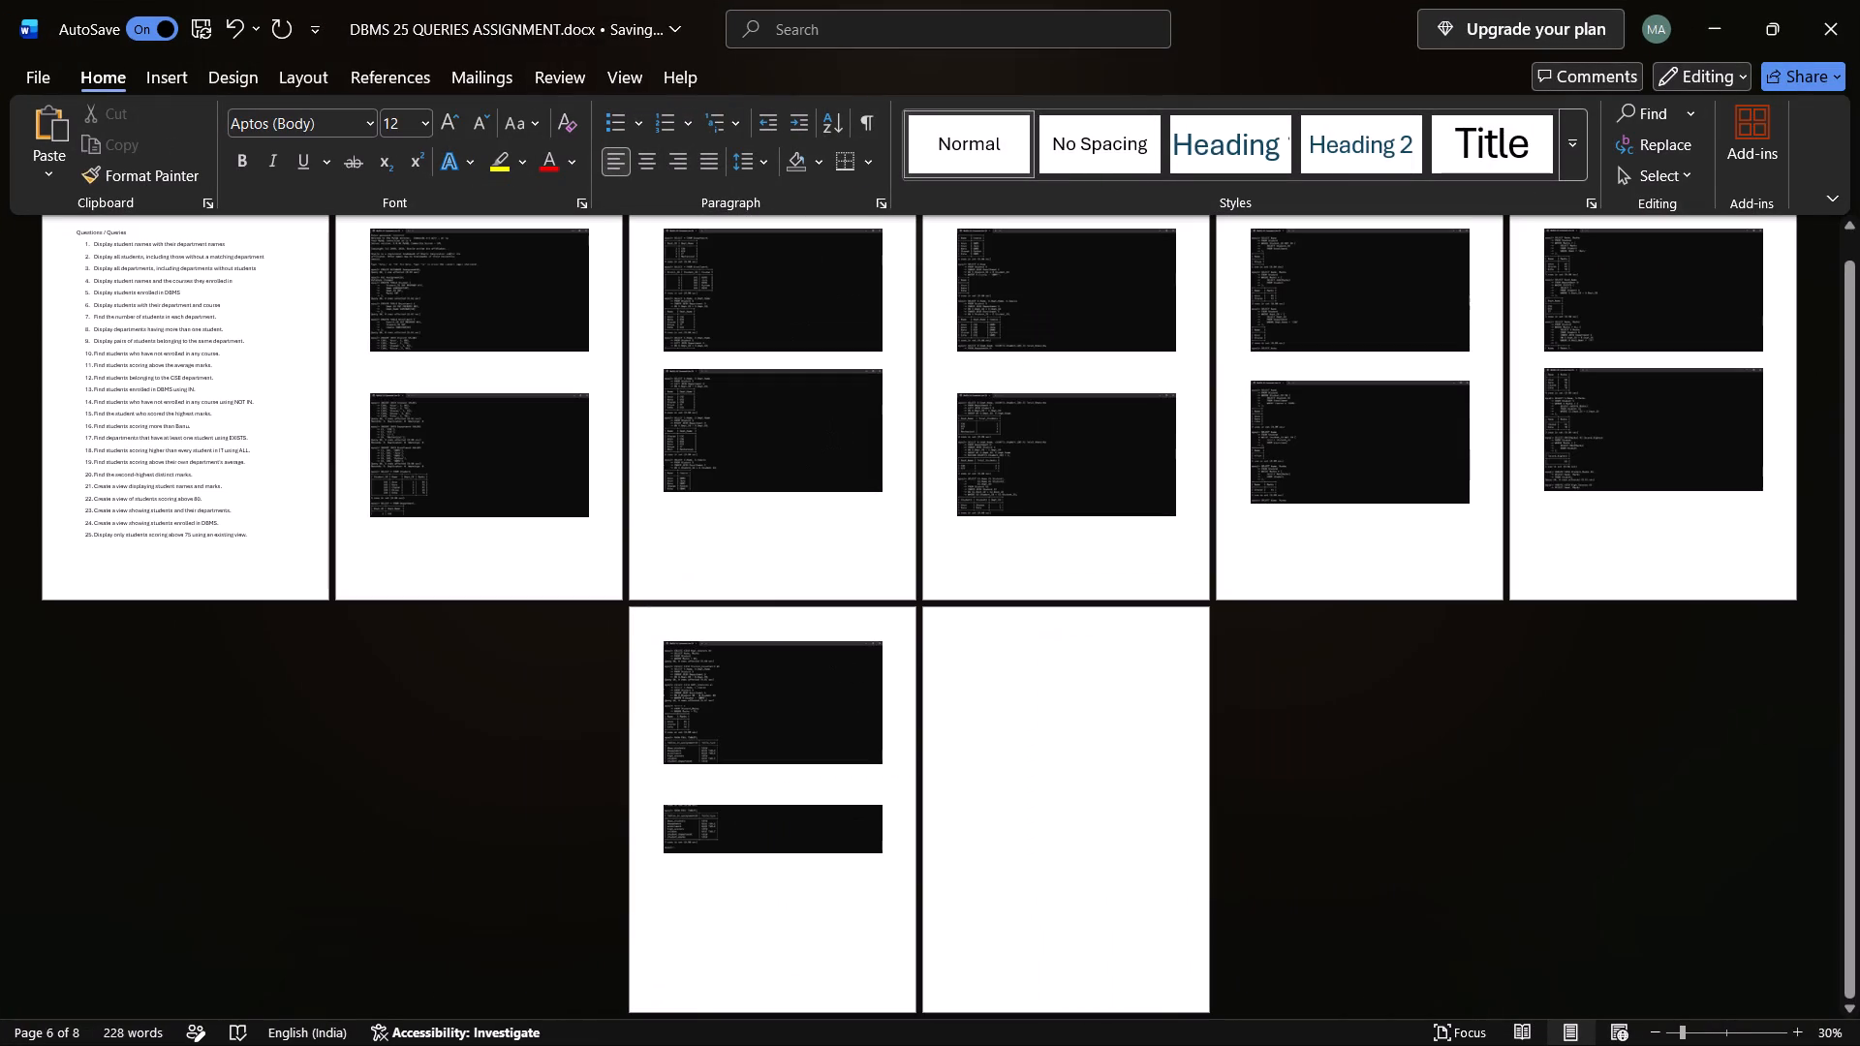
{"action": "left_click", "coordinate": [983, 676]}
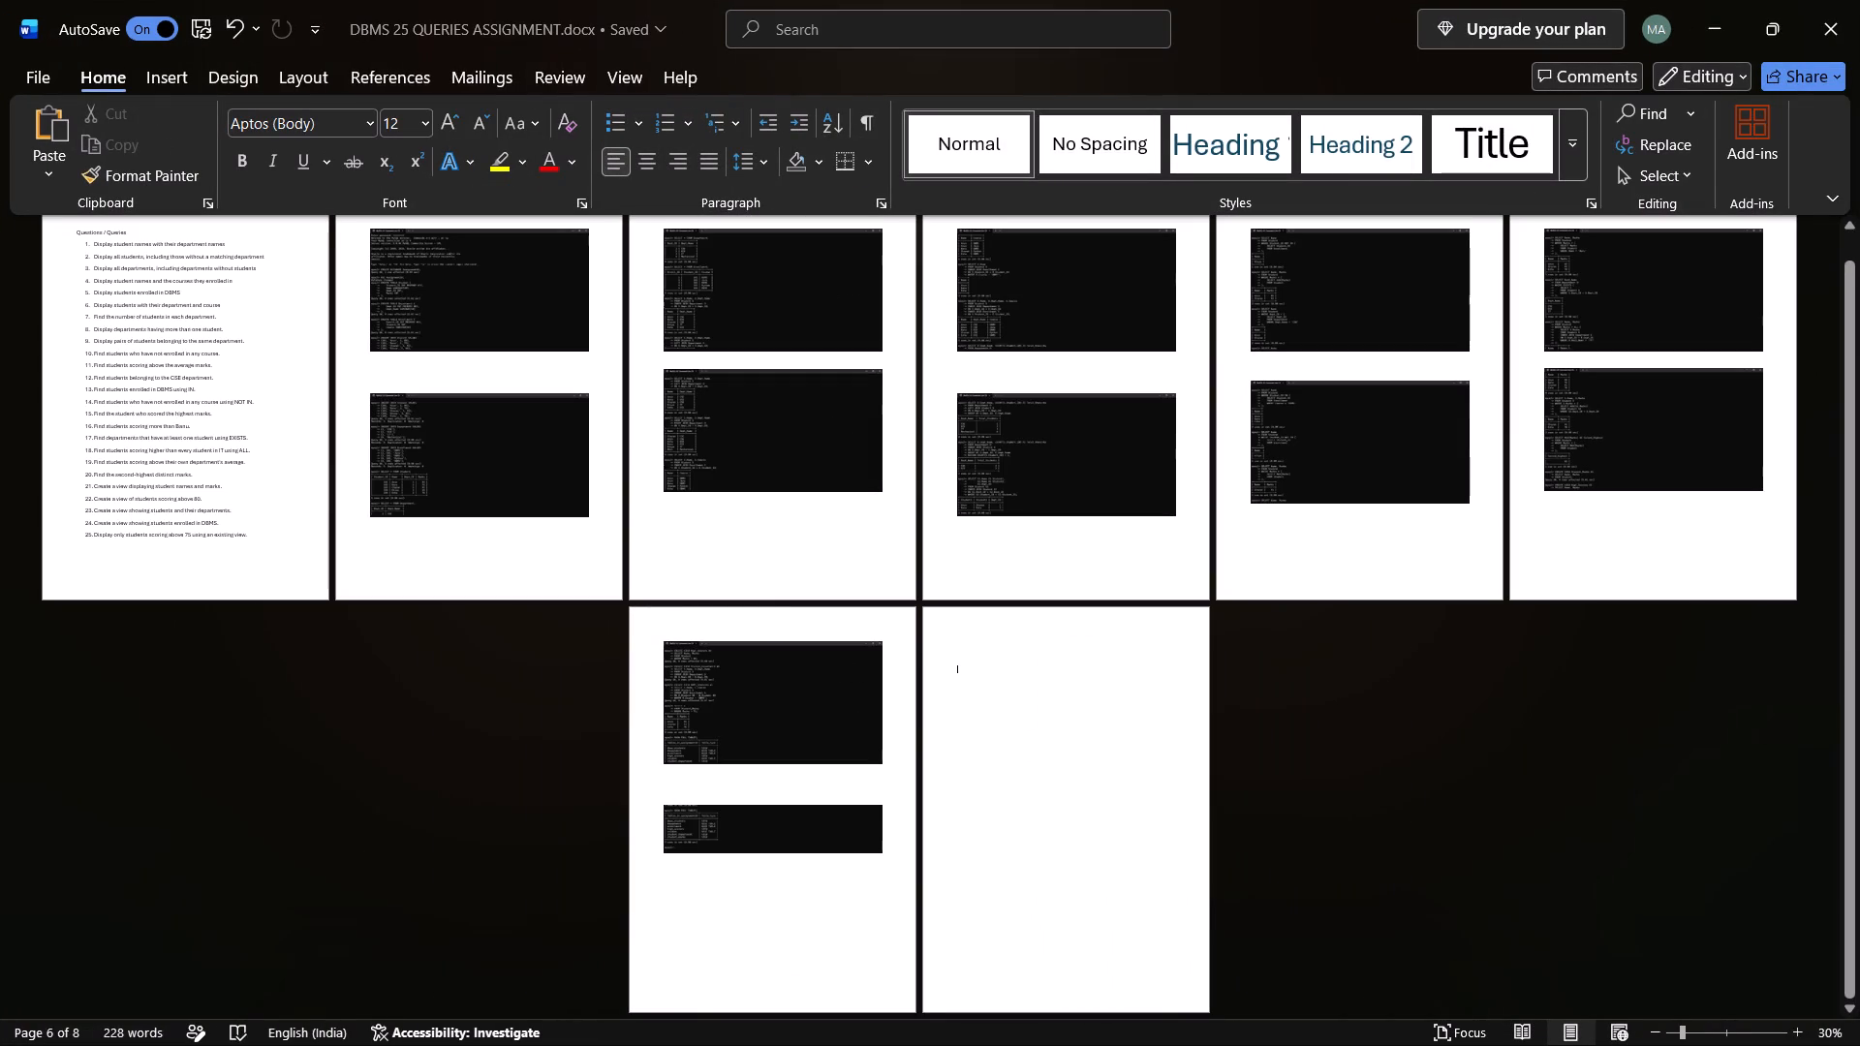
{"action": "key", "text": "BackSpace"}
{"action": "key", "text": "BackSpace"}
{"action": "key", "text": "BackSpace"}
{"action": "key", "text": "BackSpace"}
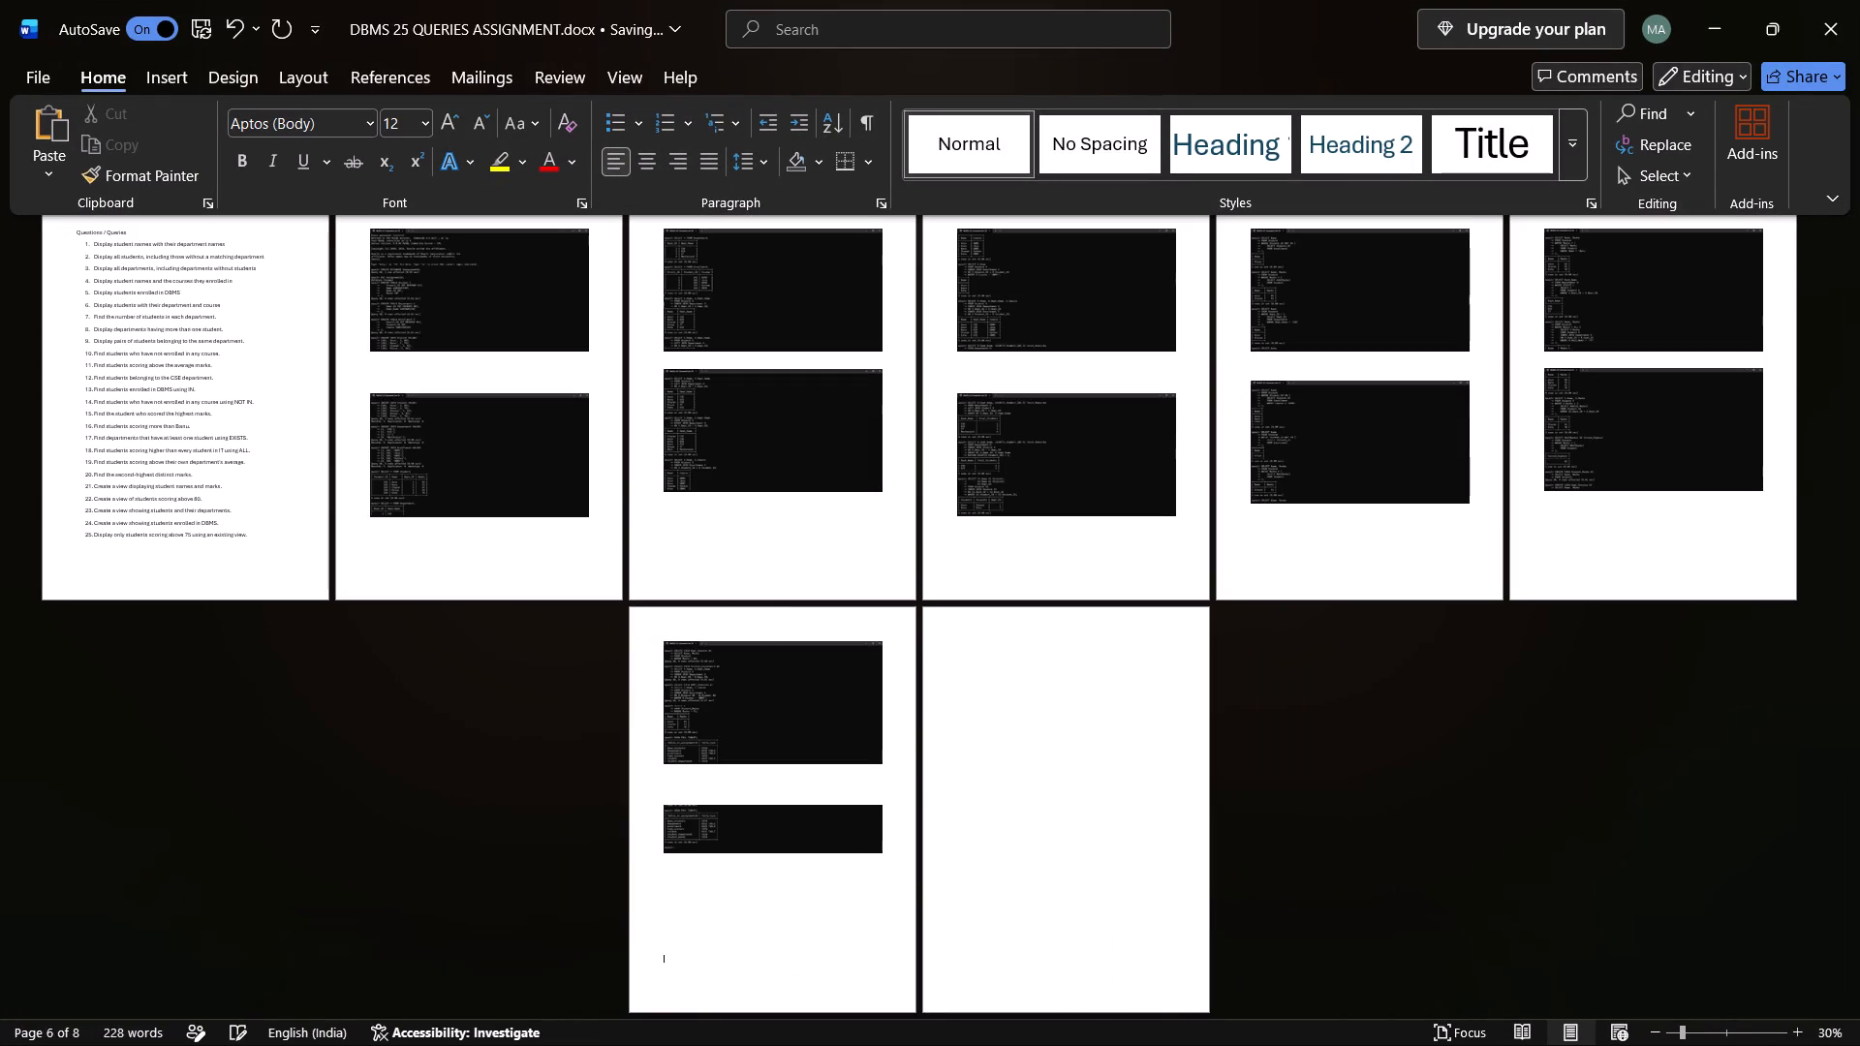
{"action": "key", "text": "BackSpace"}
{"action": "left_click", "coordinate": [1000, 969]}
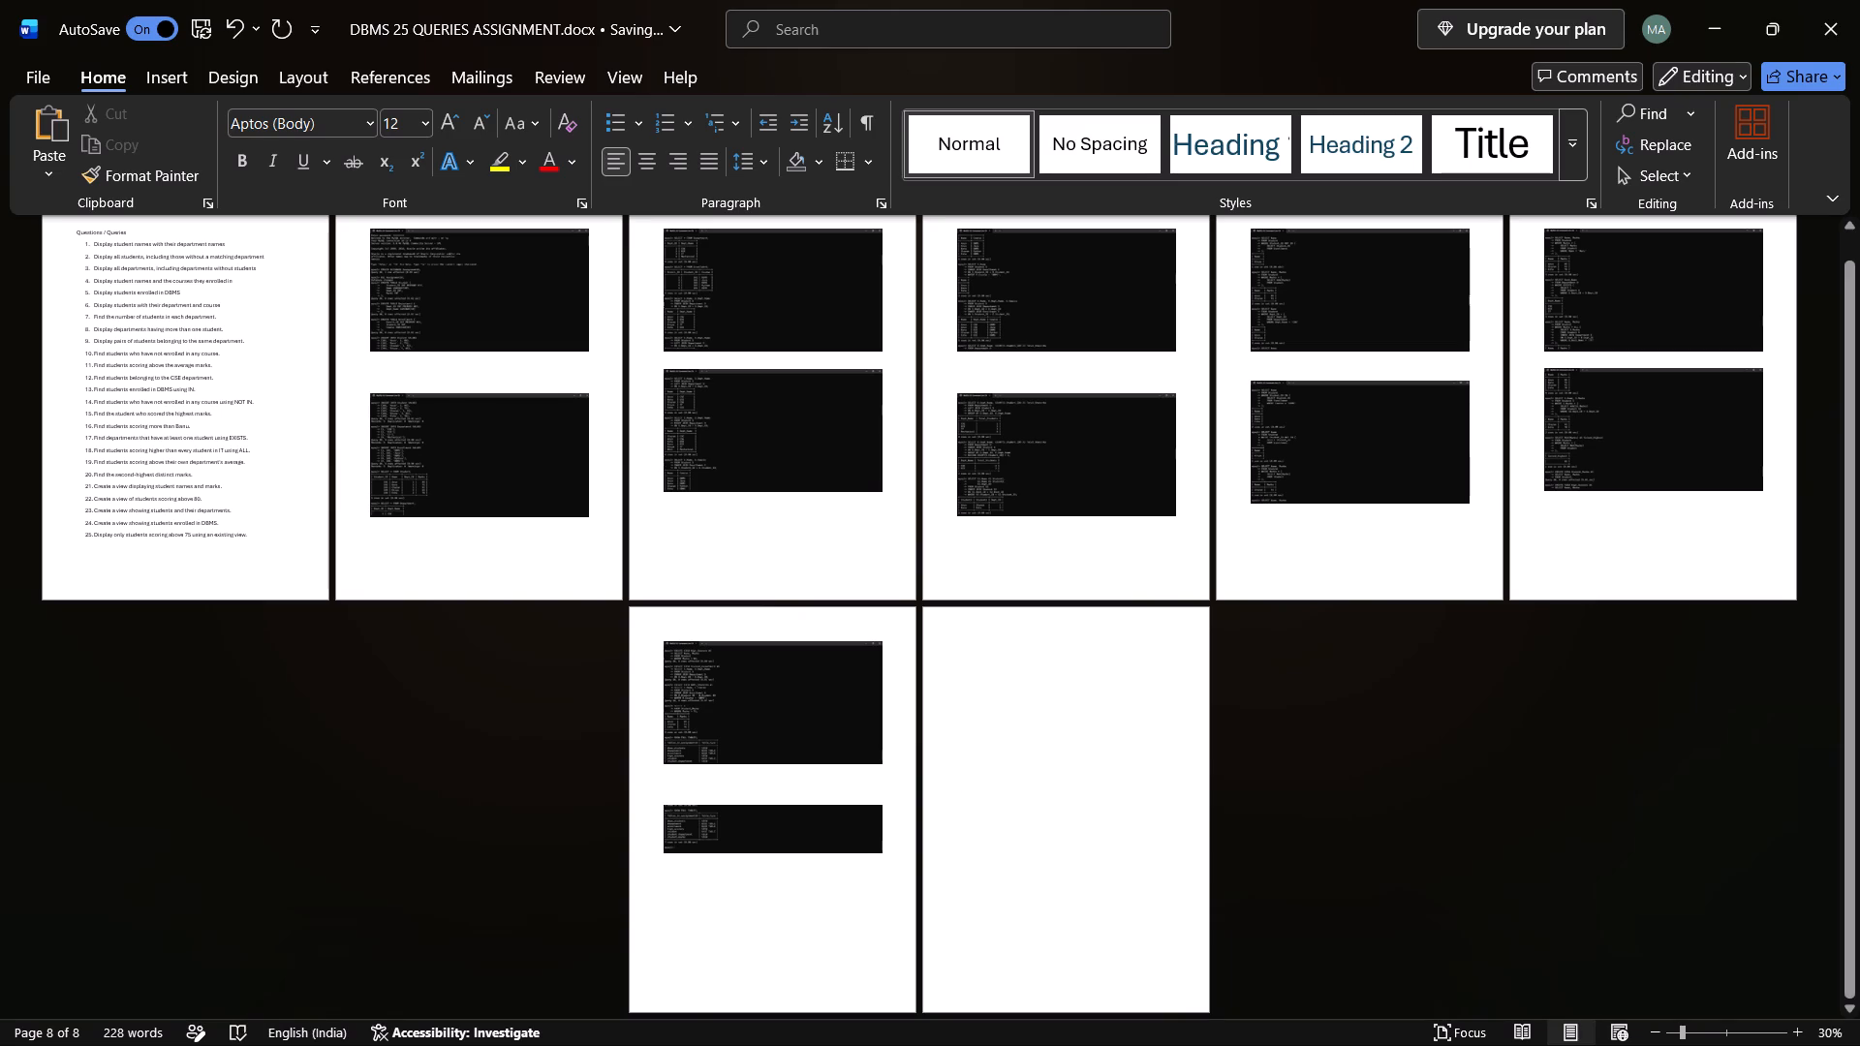
{"action": "key", "text": "BackSpace"}
{"action": "key", "text": "BackSpace"}
{"action": "key", "text": "BackSpace"}
{"action": "key", "text": "BackSpace"}
{"action": "key", "text": "BackSpace"}
{"action": "key", "text": "BackSpace"}
{"action": "key", "text": "BackSpace"}
{"action": "key", "text": "BackSpace"}
{"action": "key", "text": "BackSpace"}
{"action": "key", "text": "BackSpace"}
{"action": "key", "text": "BackSpace"}
{"action": "key", "text": "BackSpace"}
{"action": "key", "text": "BackSpace"}
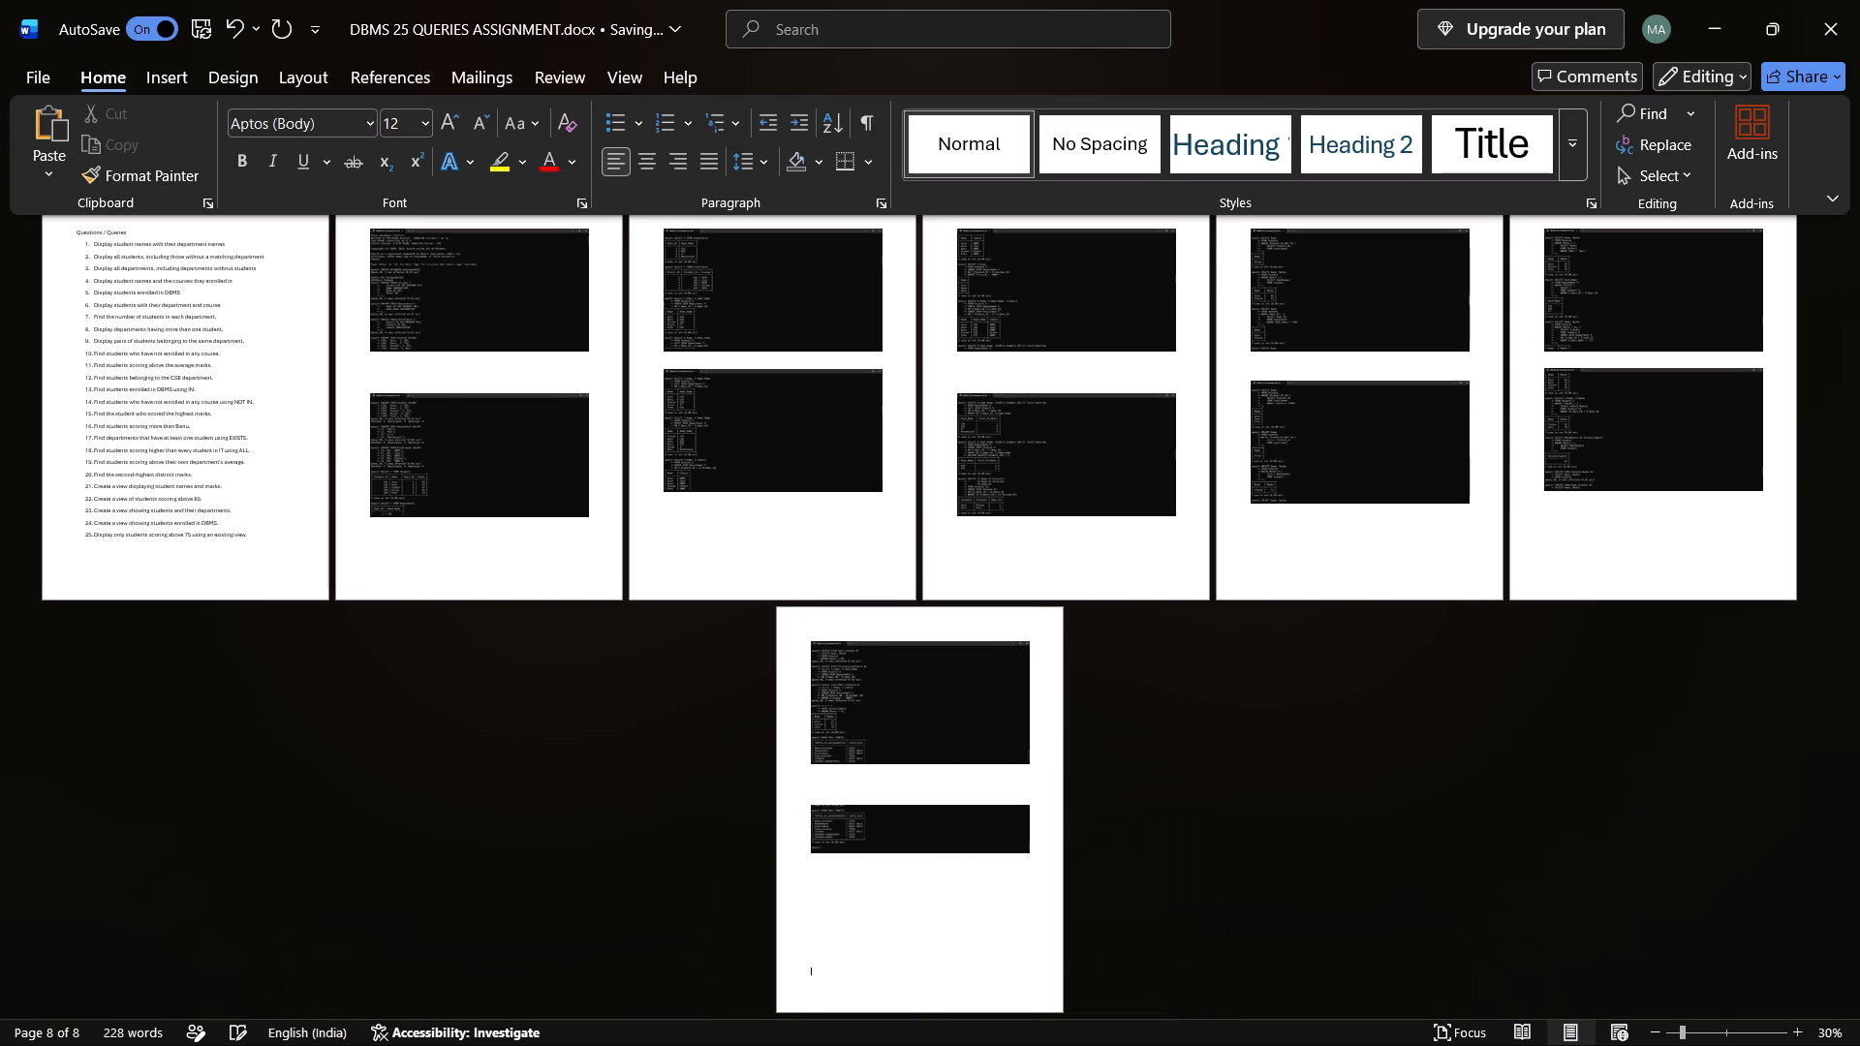
Save DBMS 25 QUERIES ASSIGNMENT and close the document.
{"action": "key", "text": "ctrl+s"}
{"action": "left_click", "coordinate": [1859, 0]}
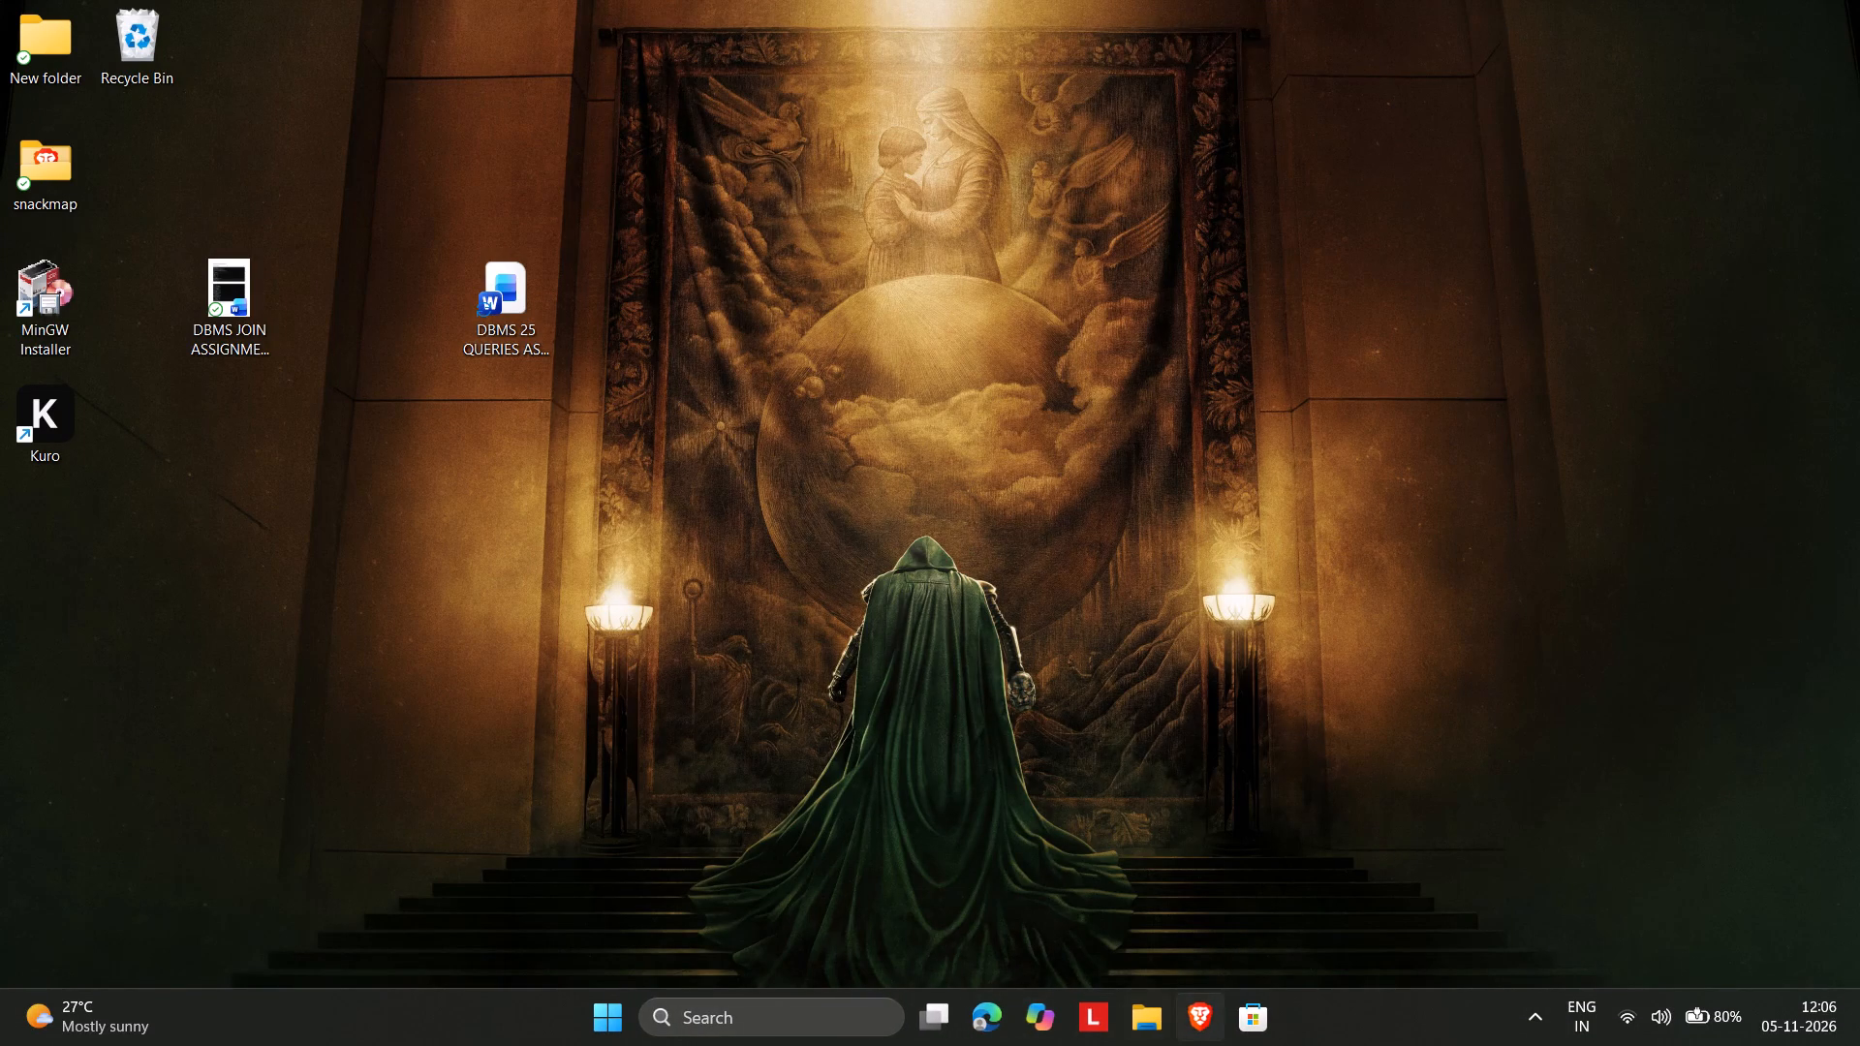
Switch to Brave, open a new tab and close the Downloads tab.
{"action": "left_click", "coordinate": [1194, 1045]}
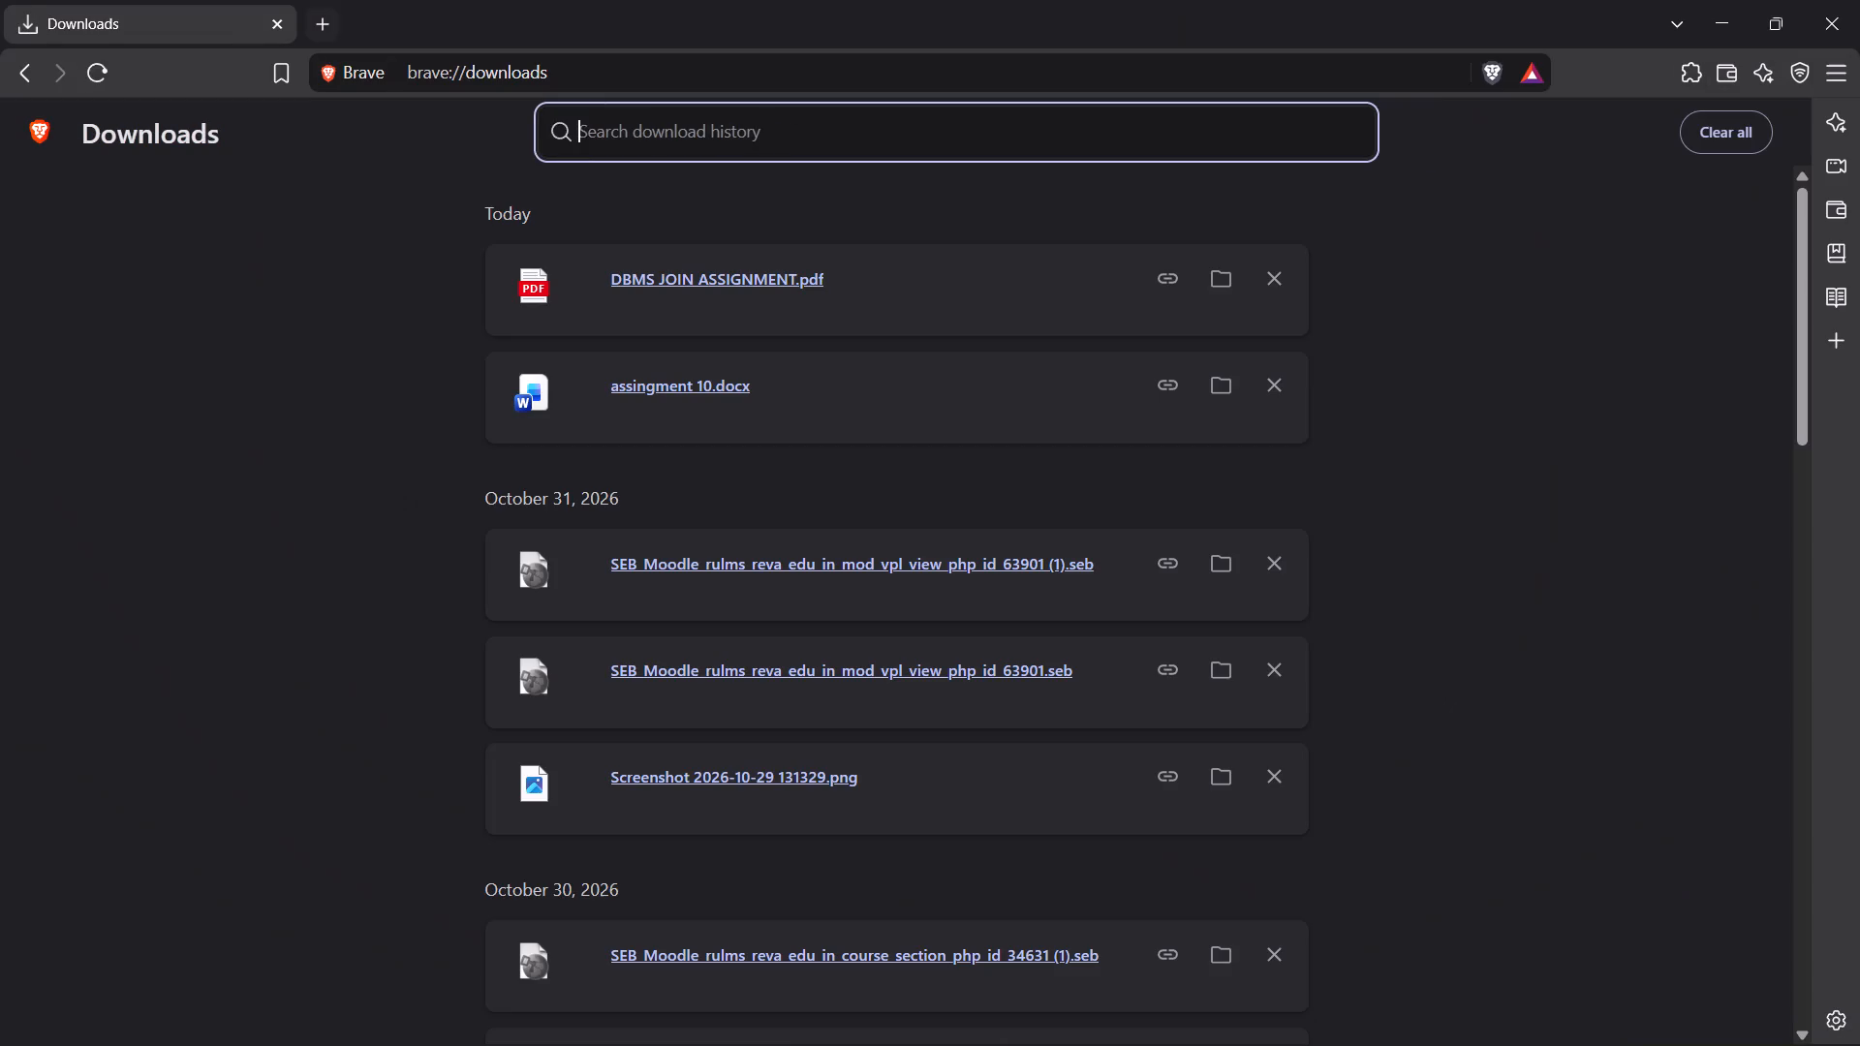
{"action": "left_click", "coordinate": [325, 31]}
{"action": "left_click", "coordinate": [280, 28]}
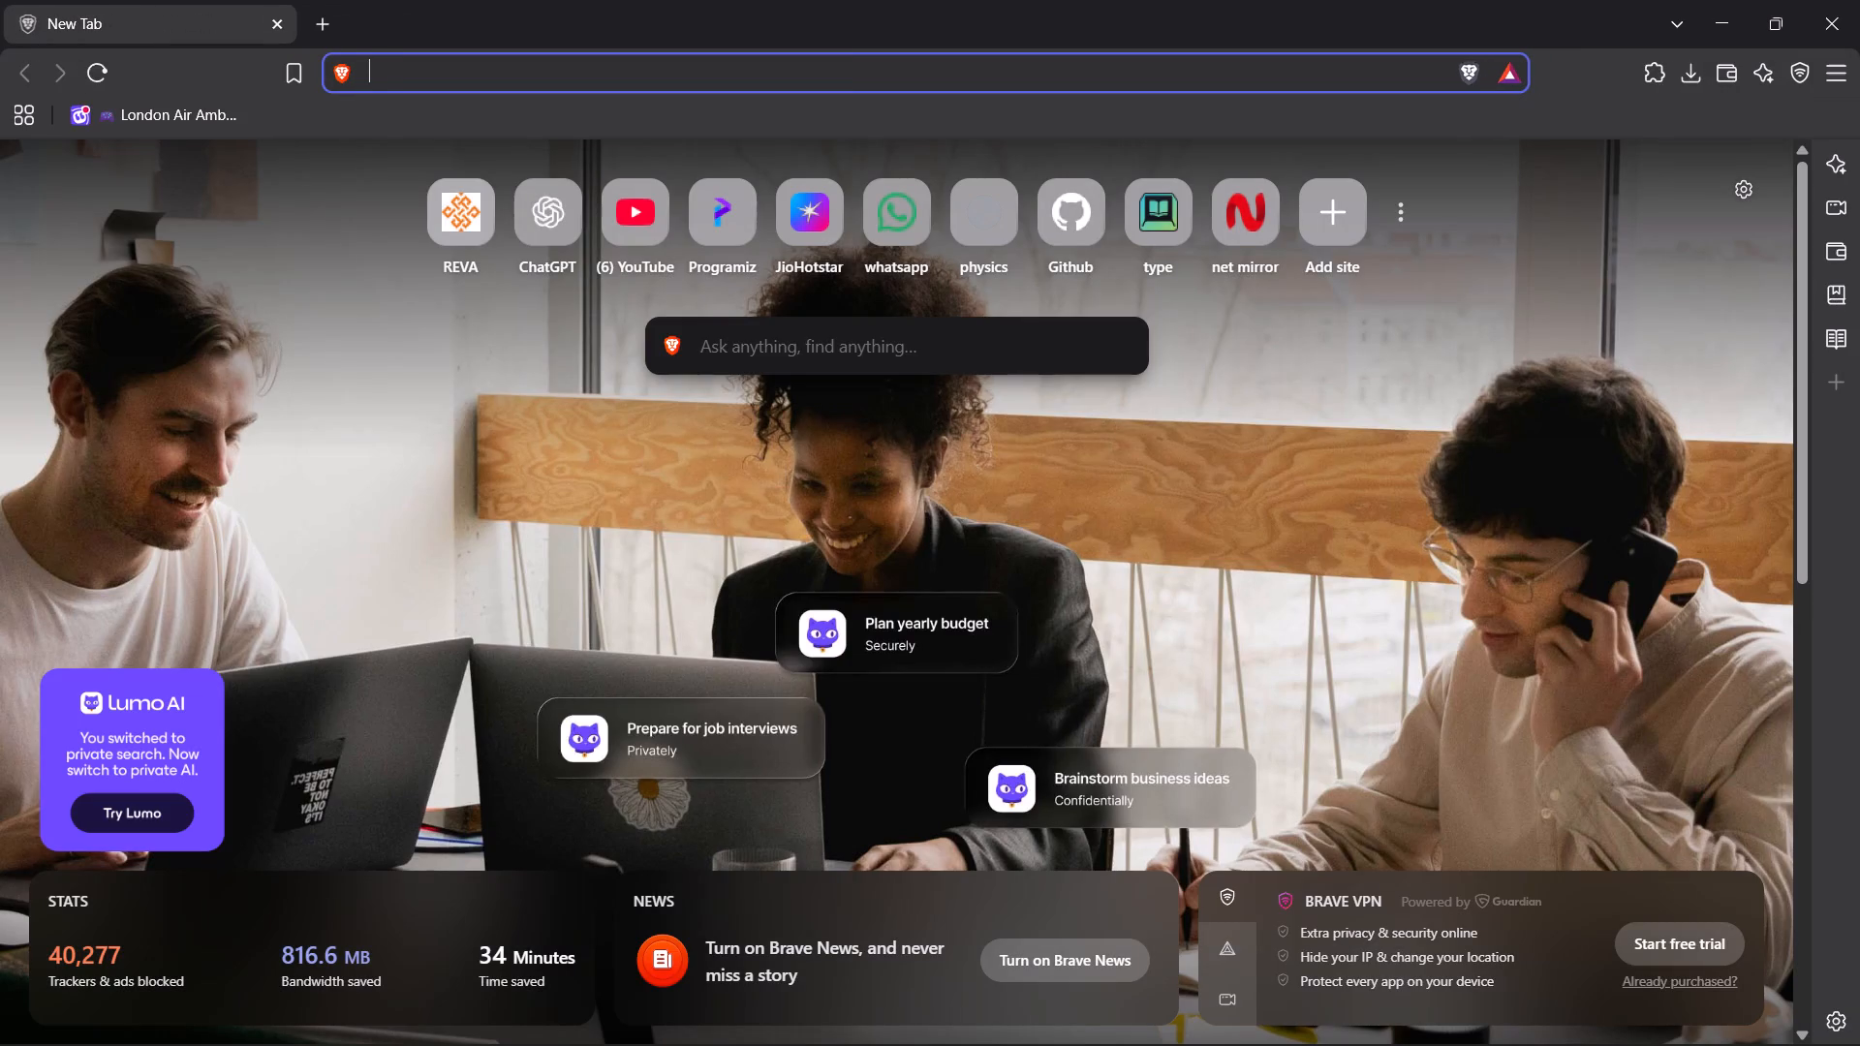
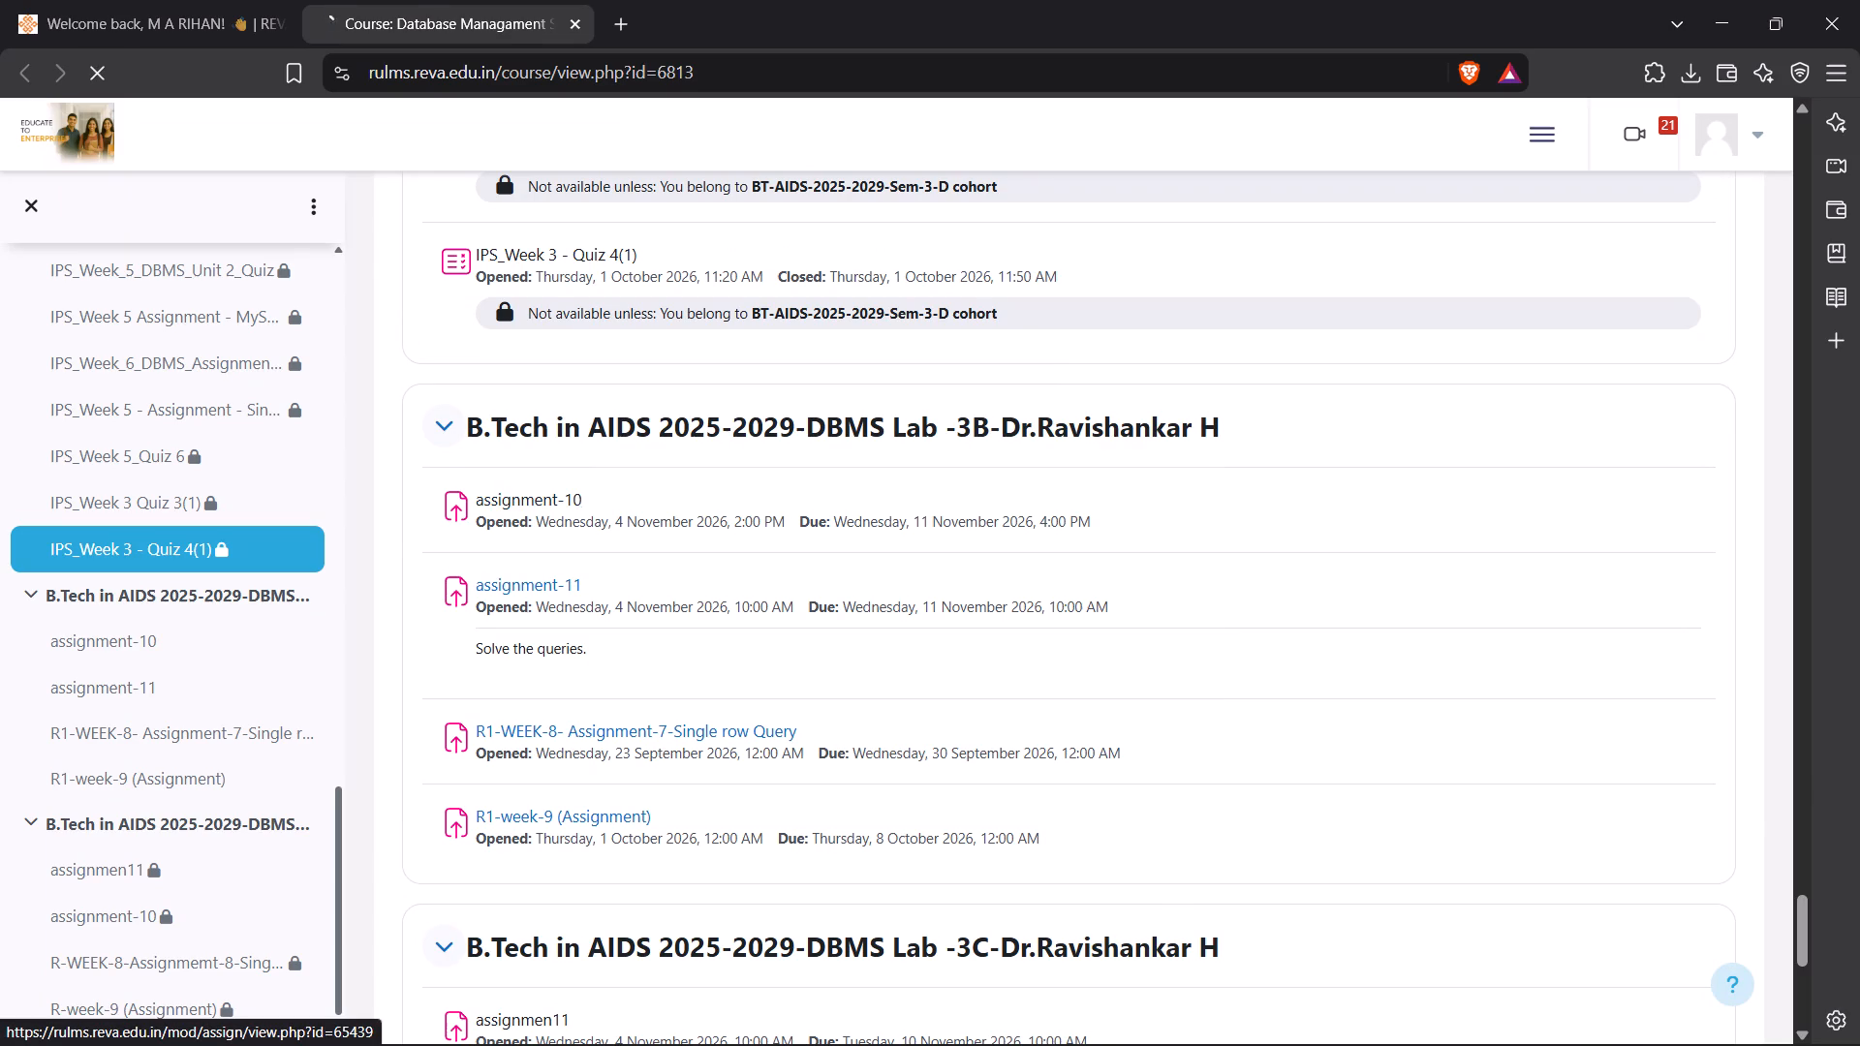
Open assignment-11 in the 3B DBMS Lab section of the course and start adding a submission.
{"action": "left_click", "coordinate": [162, 690]}
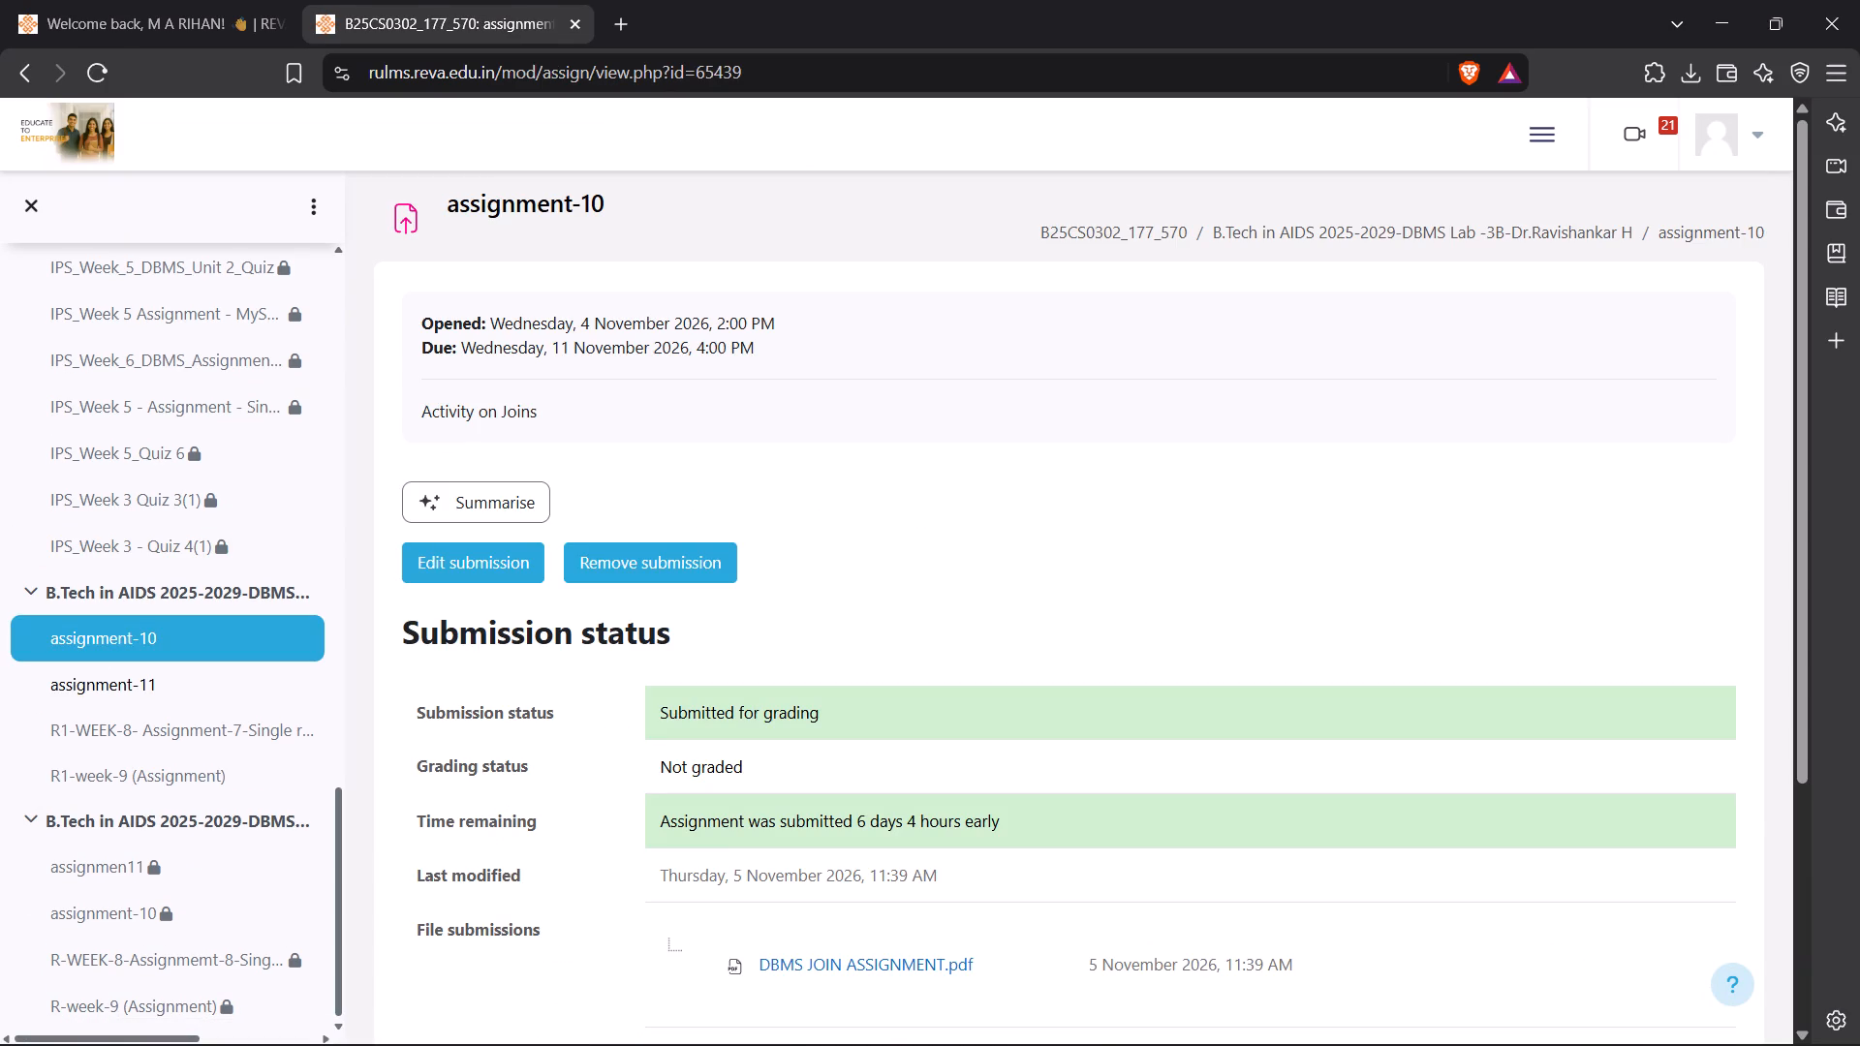
{"action": "left_click", "coordinate": [124, 690]}
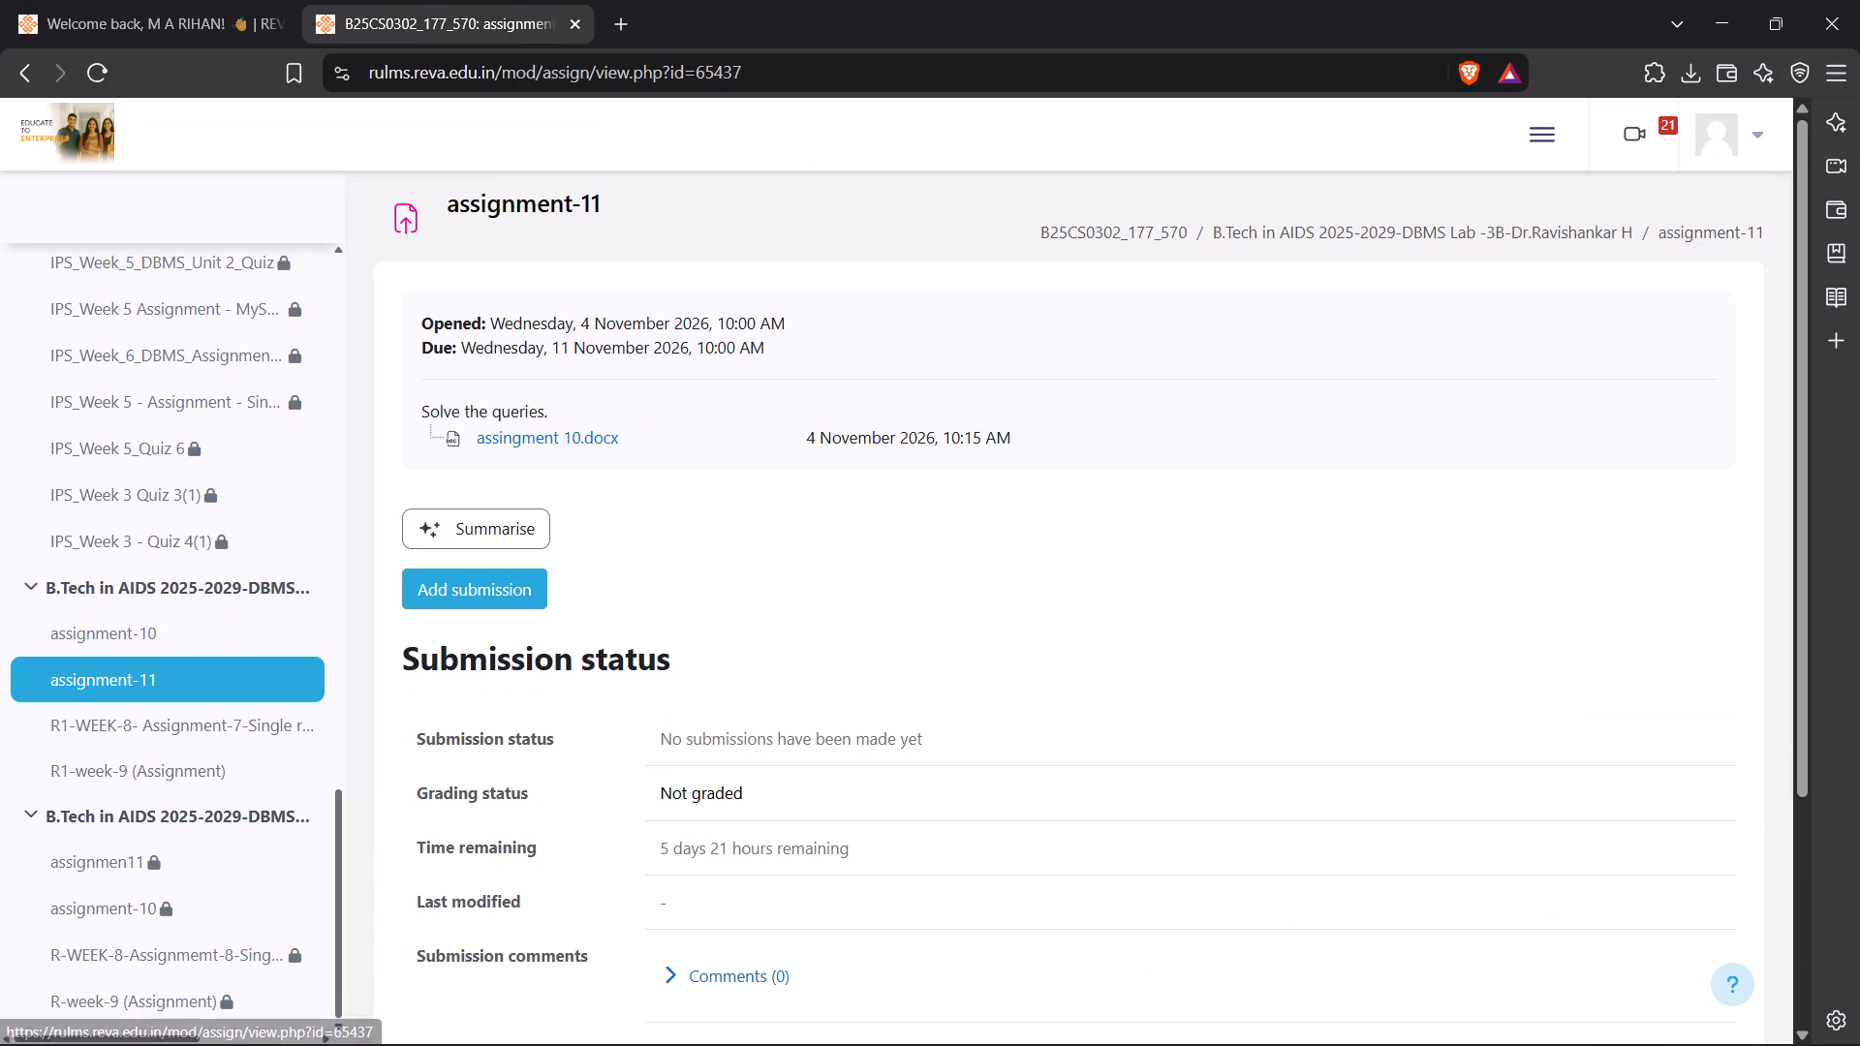
{"action": "left_click", "coordinate": [476, 593]}
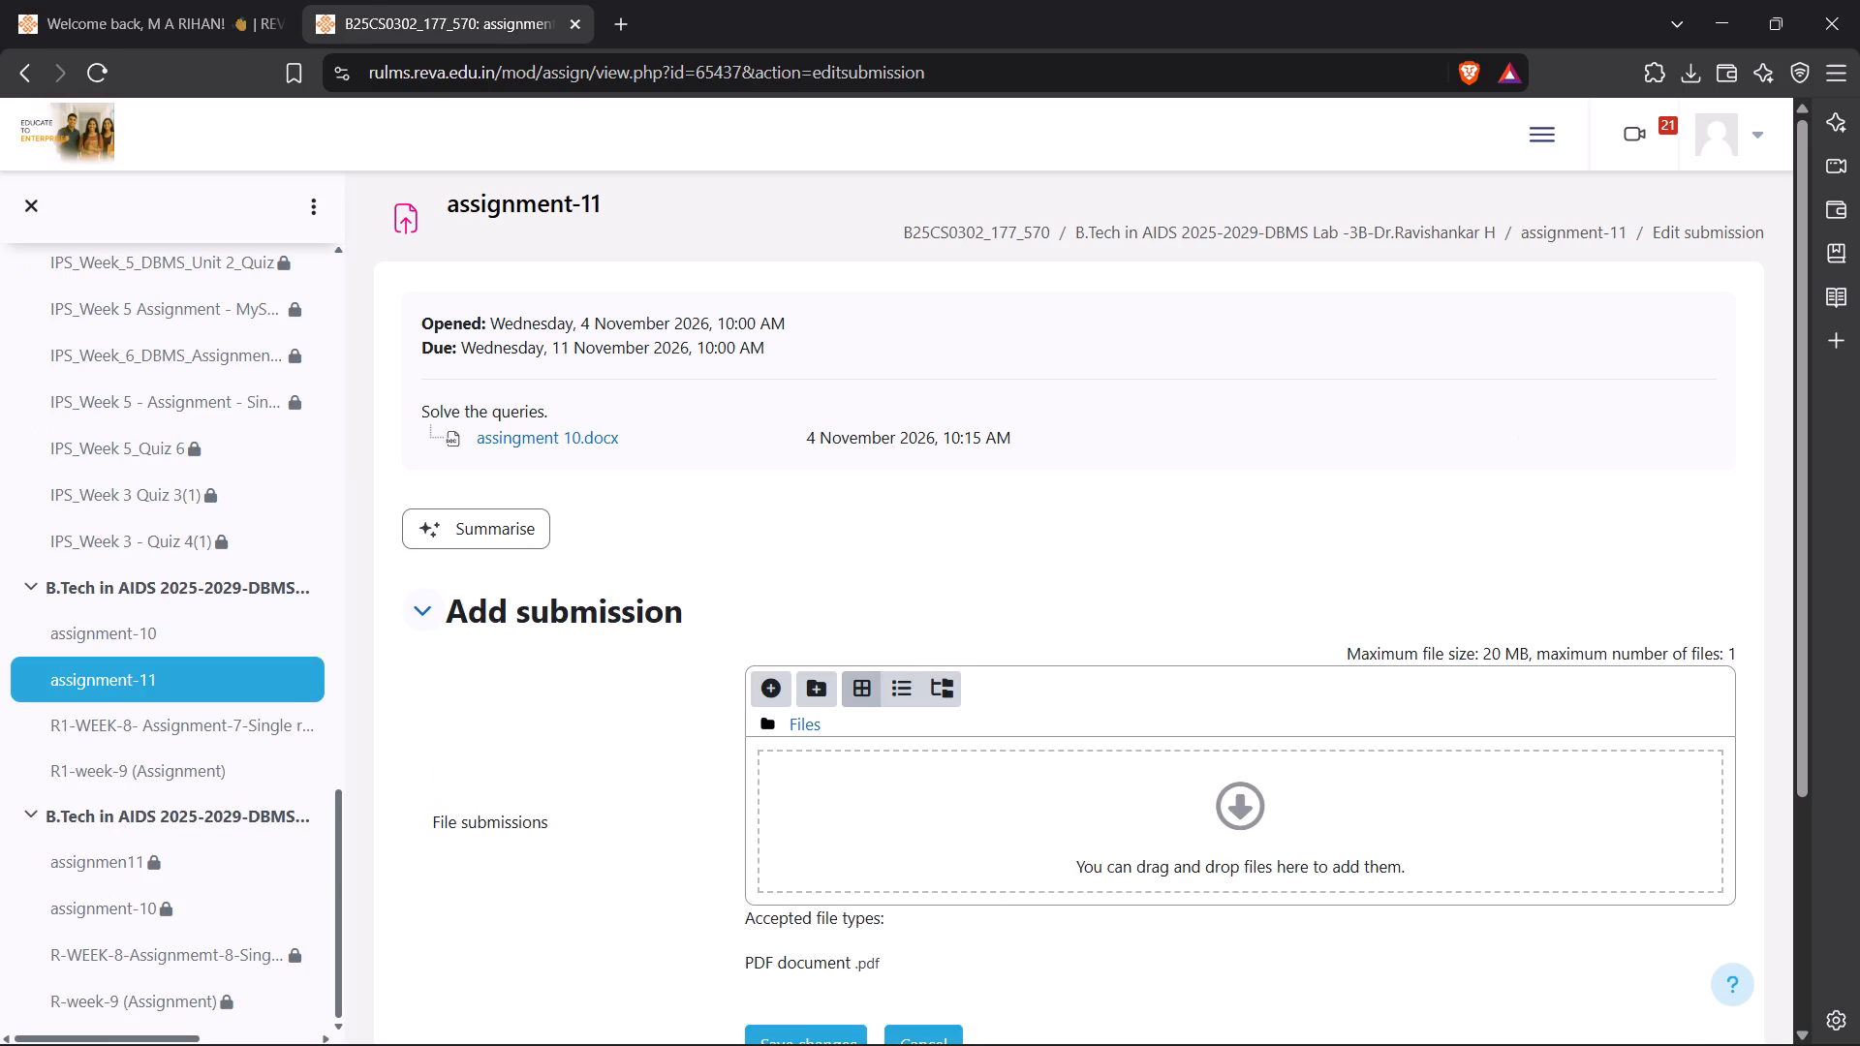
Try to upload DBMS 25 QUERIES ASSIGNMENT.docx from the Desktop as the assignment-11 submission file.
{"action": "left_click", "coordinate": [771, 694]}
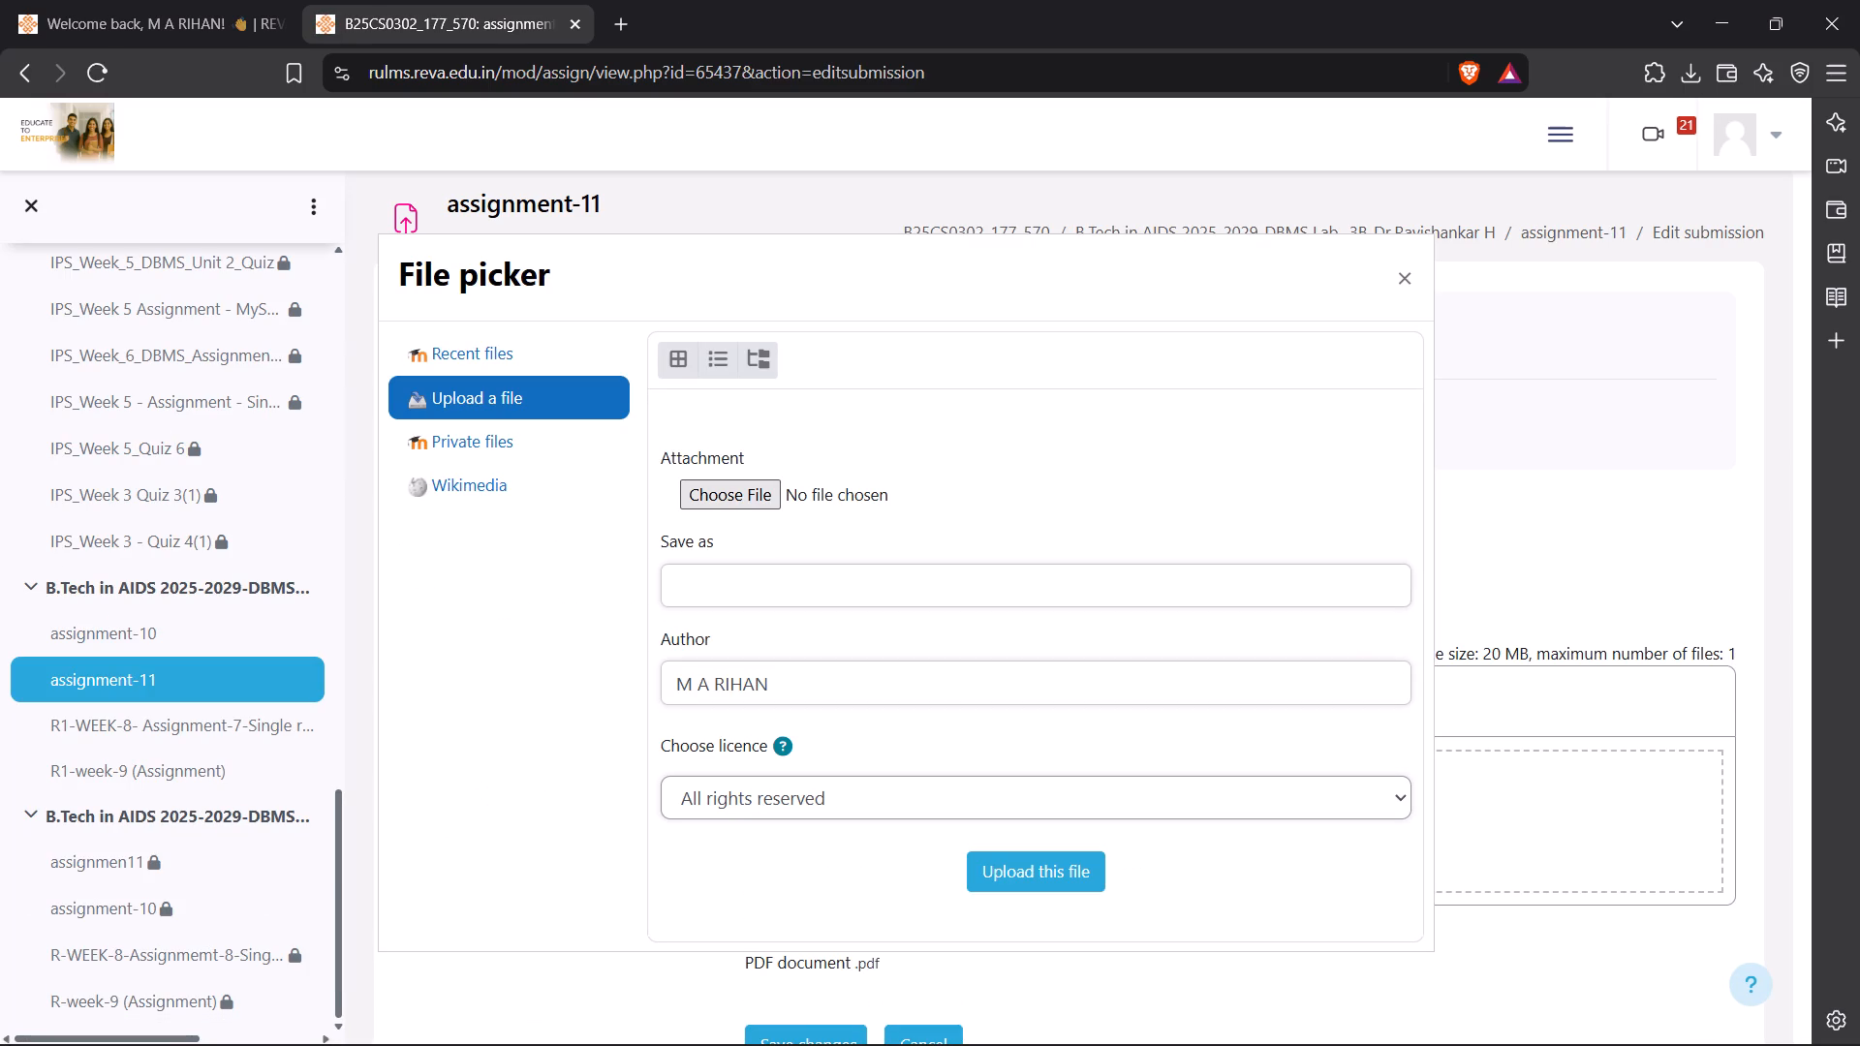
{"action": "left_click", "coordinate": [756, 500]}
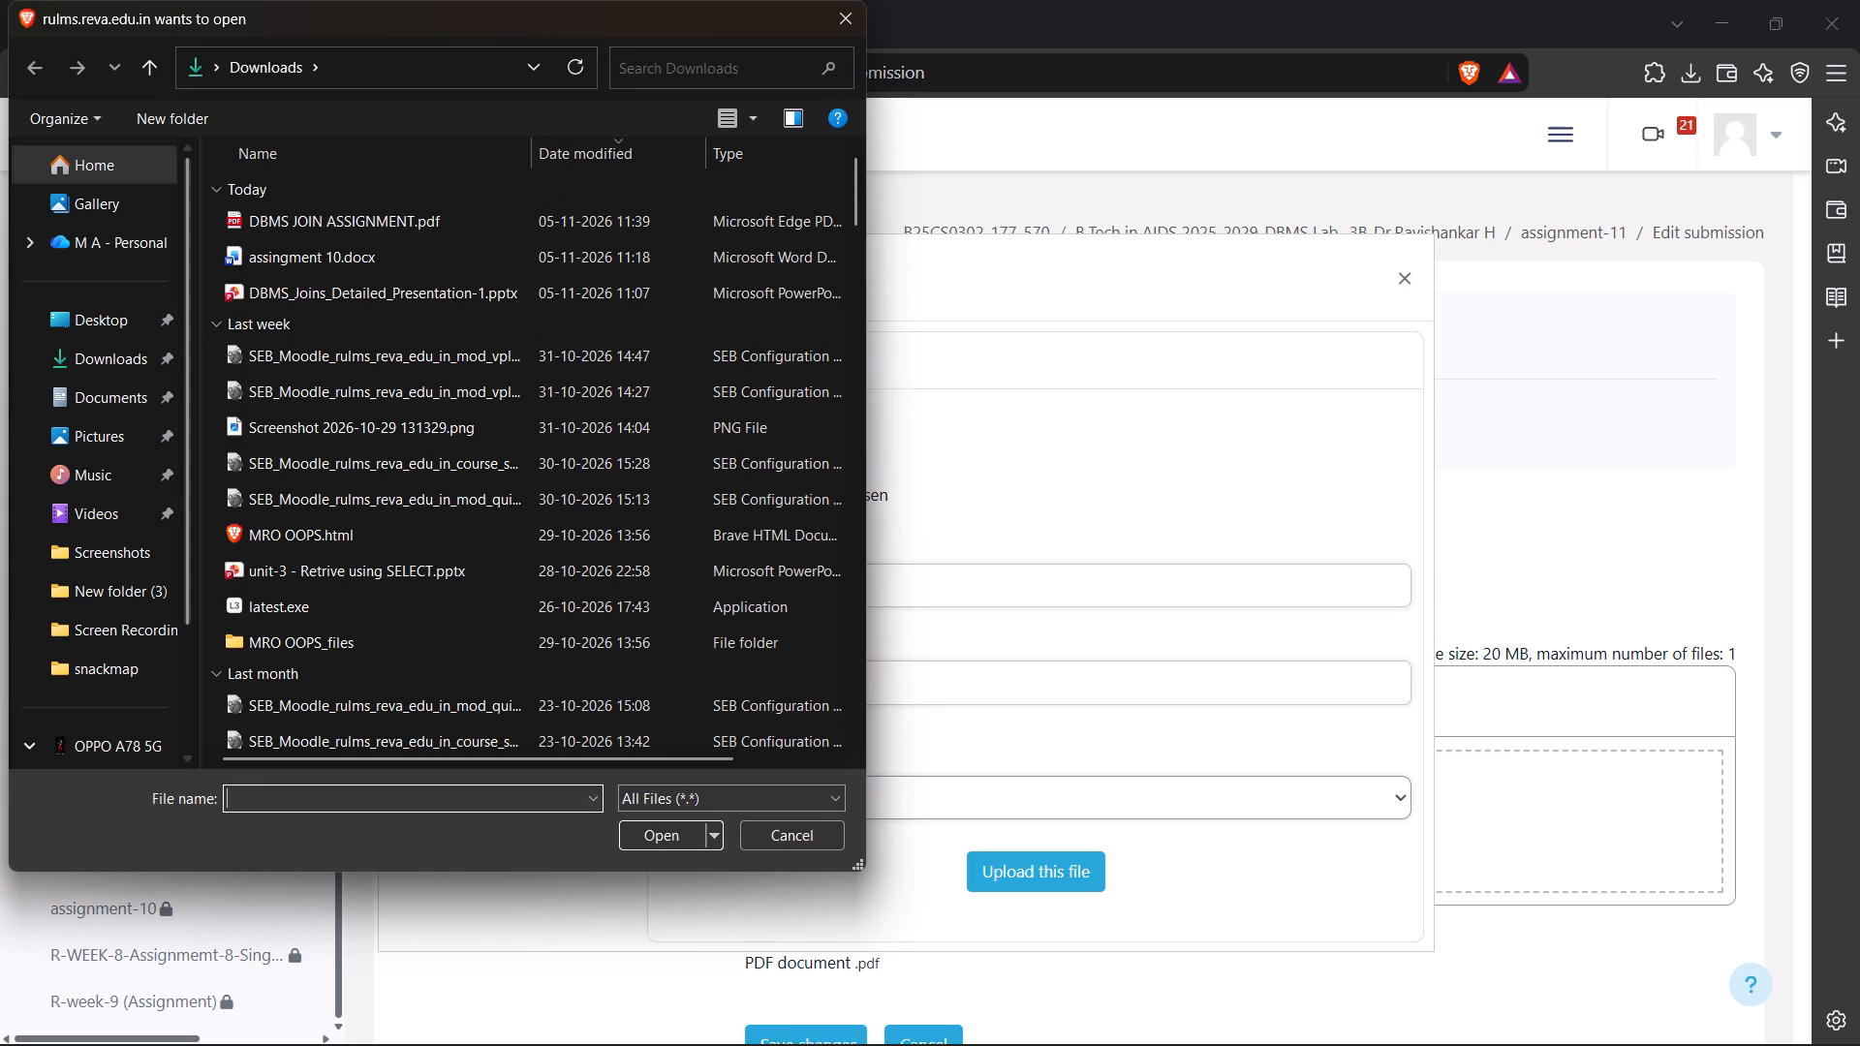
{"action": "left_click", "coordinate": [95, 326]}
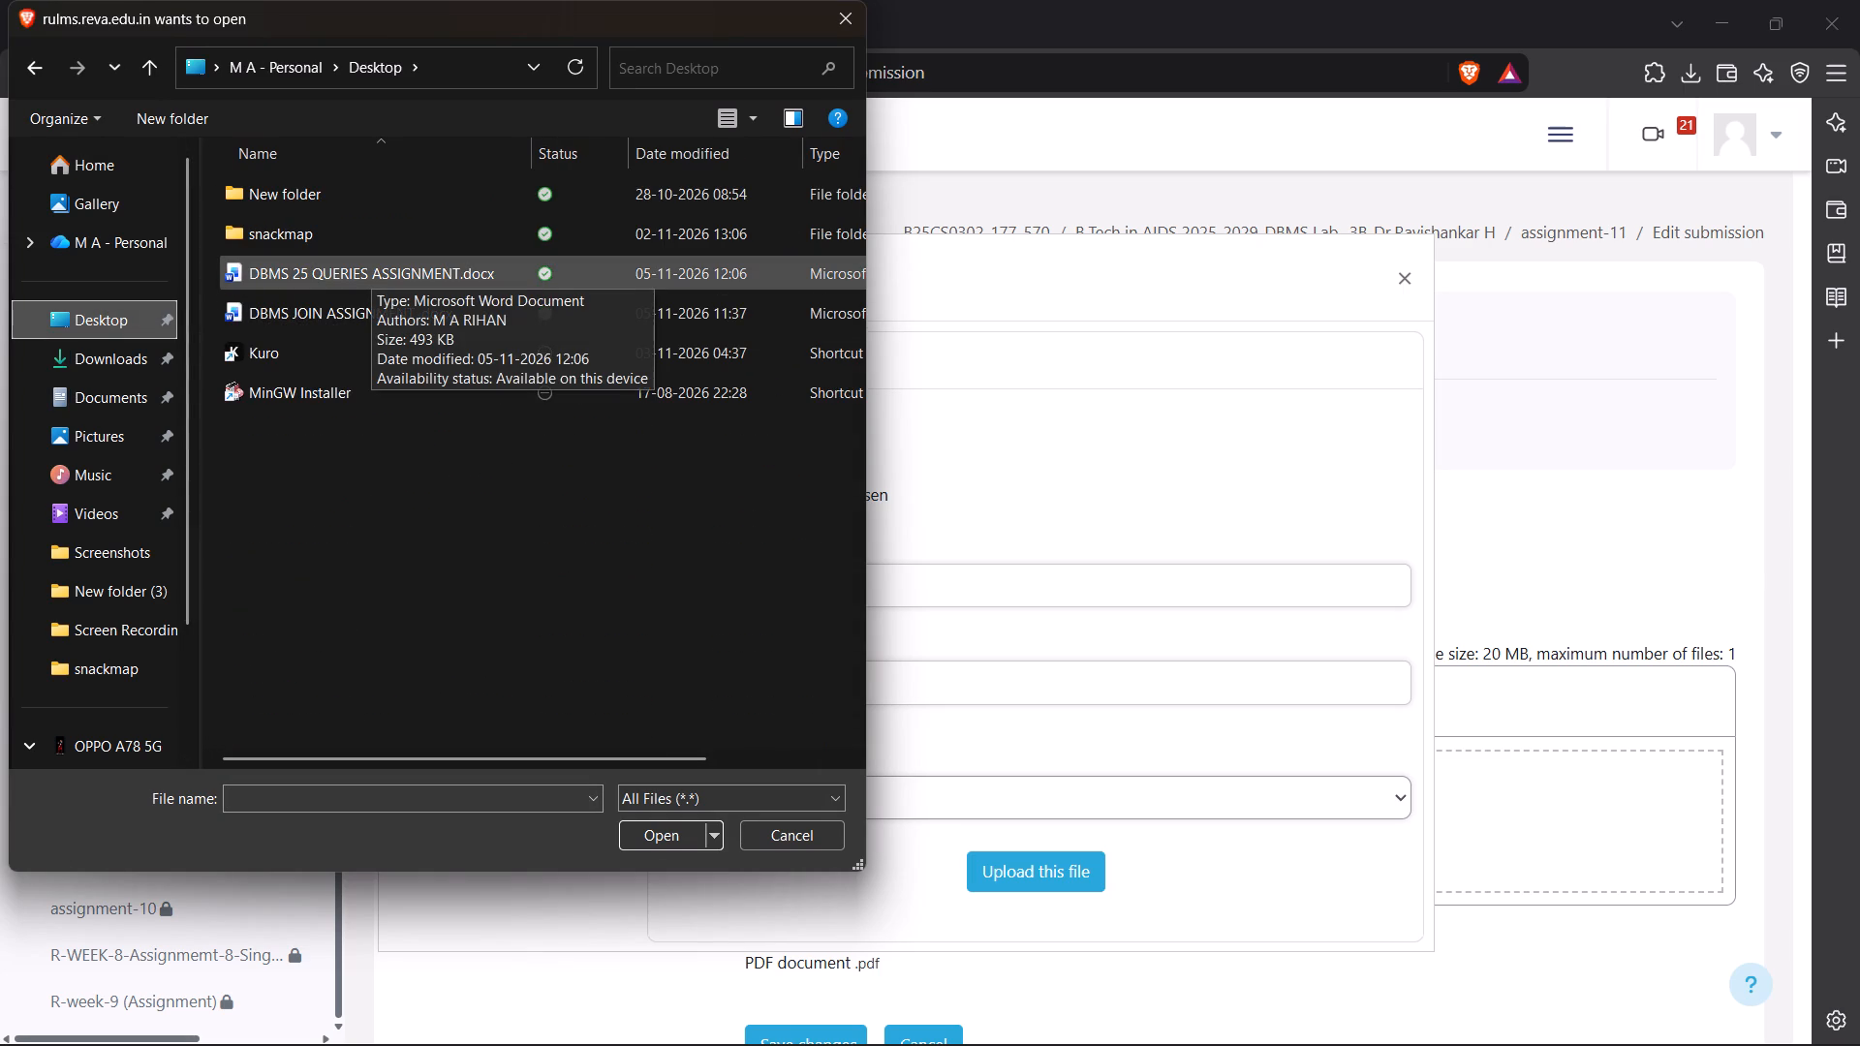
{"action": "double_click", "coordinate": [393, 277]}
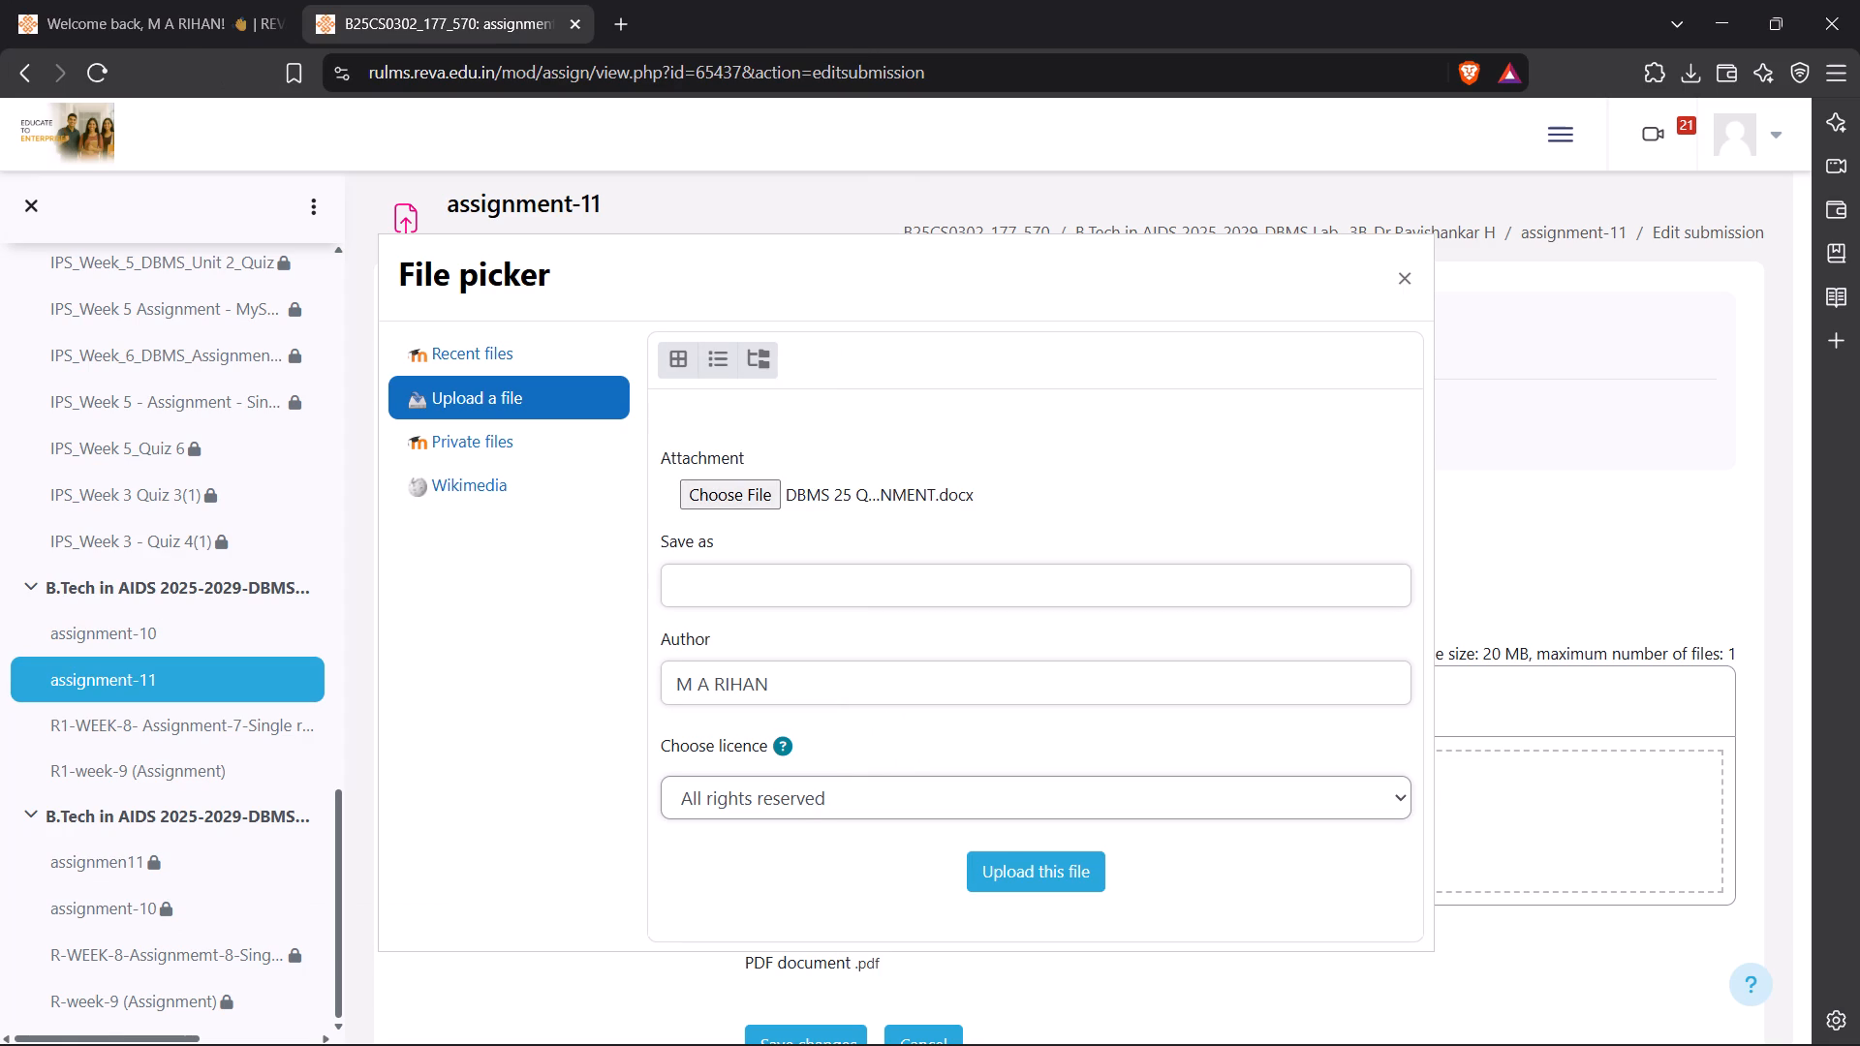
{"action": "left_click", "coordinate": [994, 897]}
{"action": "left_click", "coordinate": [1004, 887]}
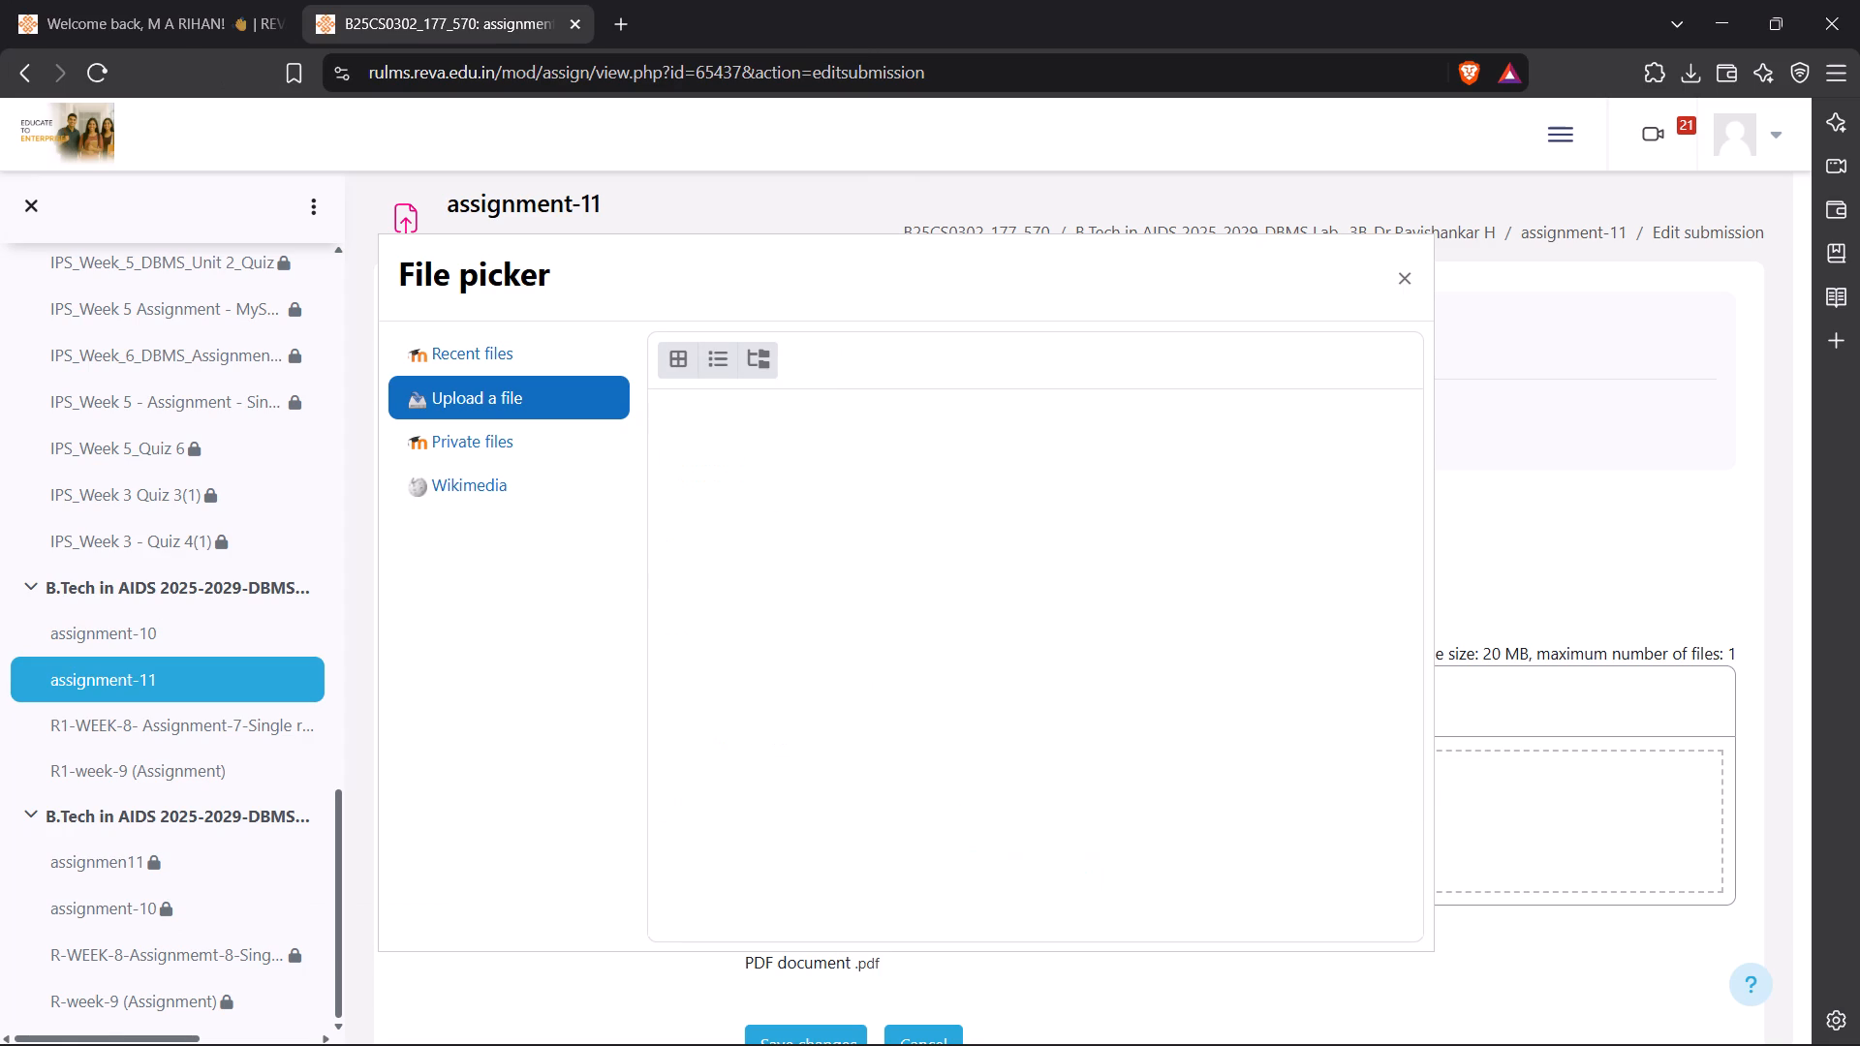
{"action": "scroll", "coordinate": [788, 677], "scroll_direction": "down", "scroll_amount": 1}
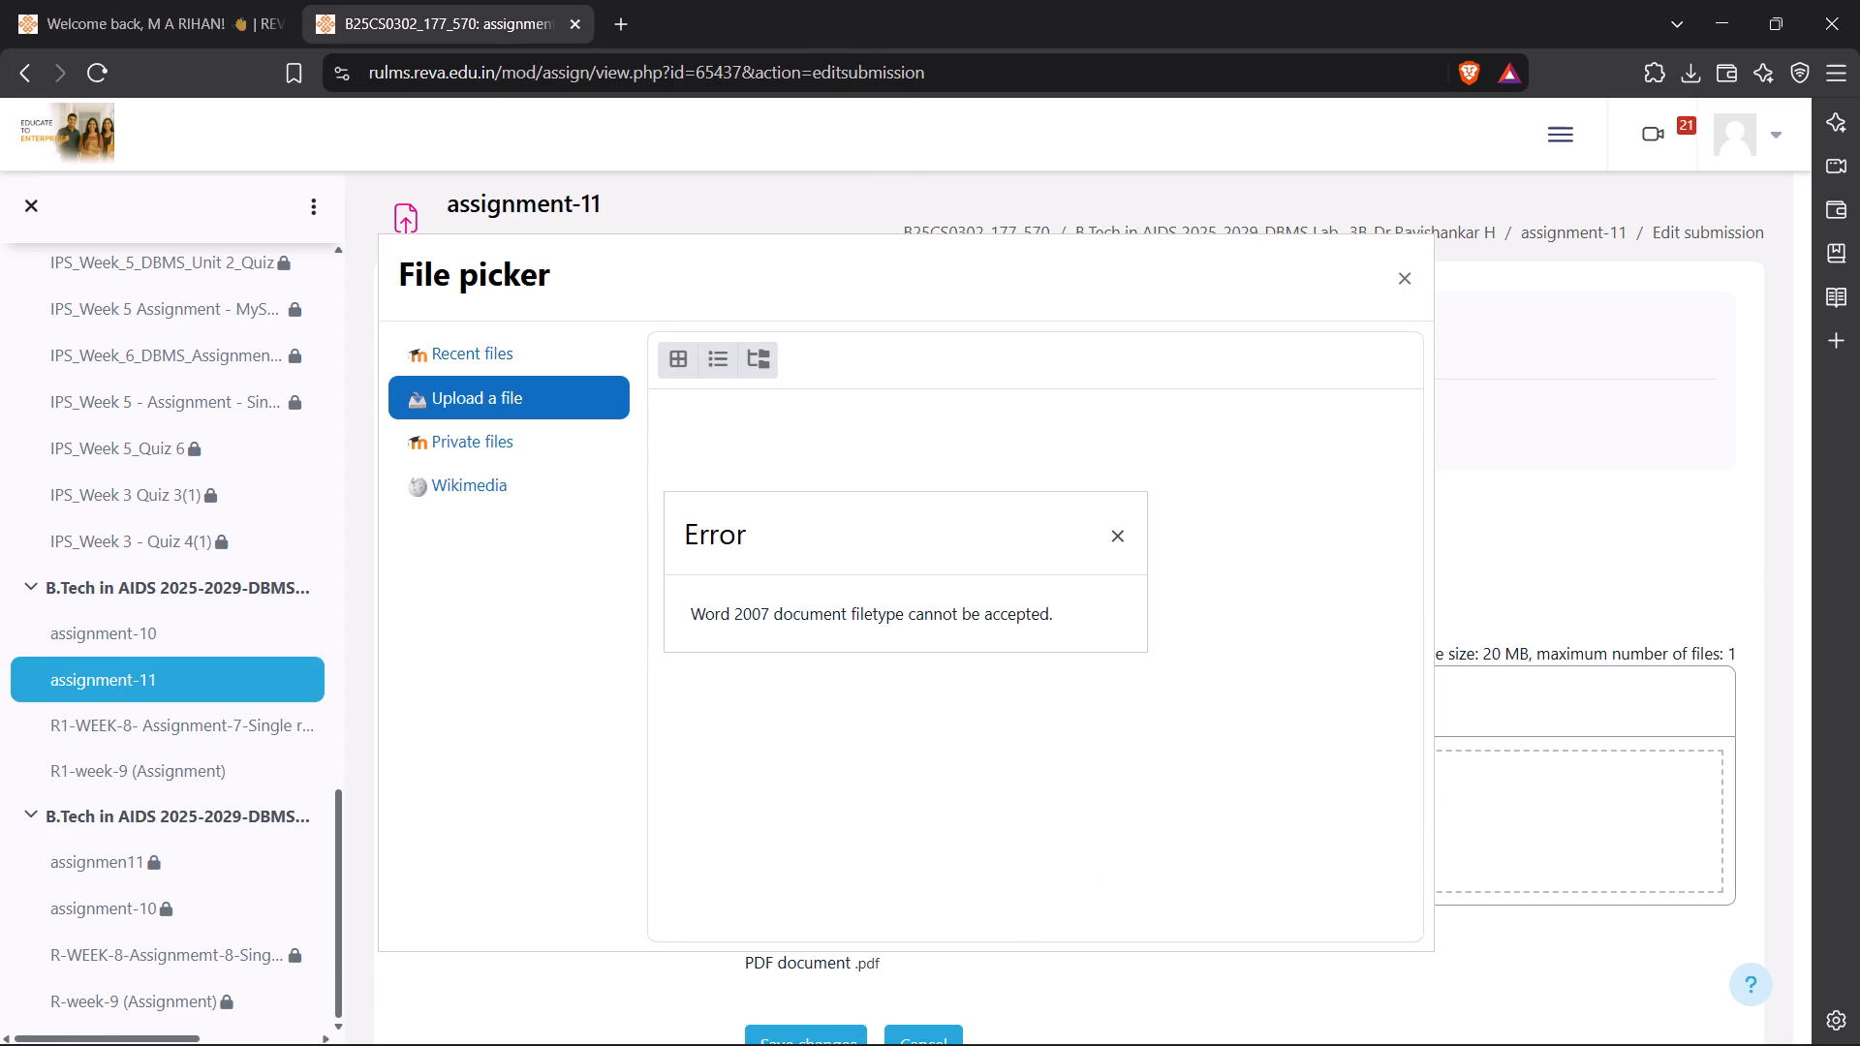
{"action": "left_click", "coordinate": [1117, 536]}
Search for "word to pdf" in a new tab and open iLovePDF's Word to PDF converter.
{"action": "left_click", "coordinate": [623, 14]}
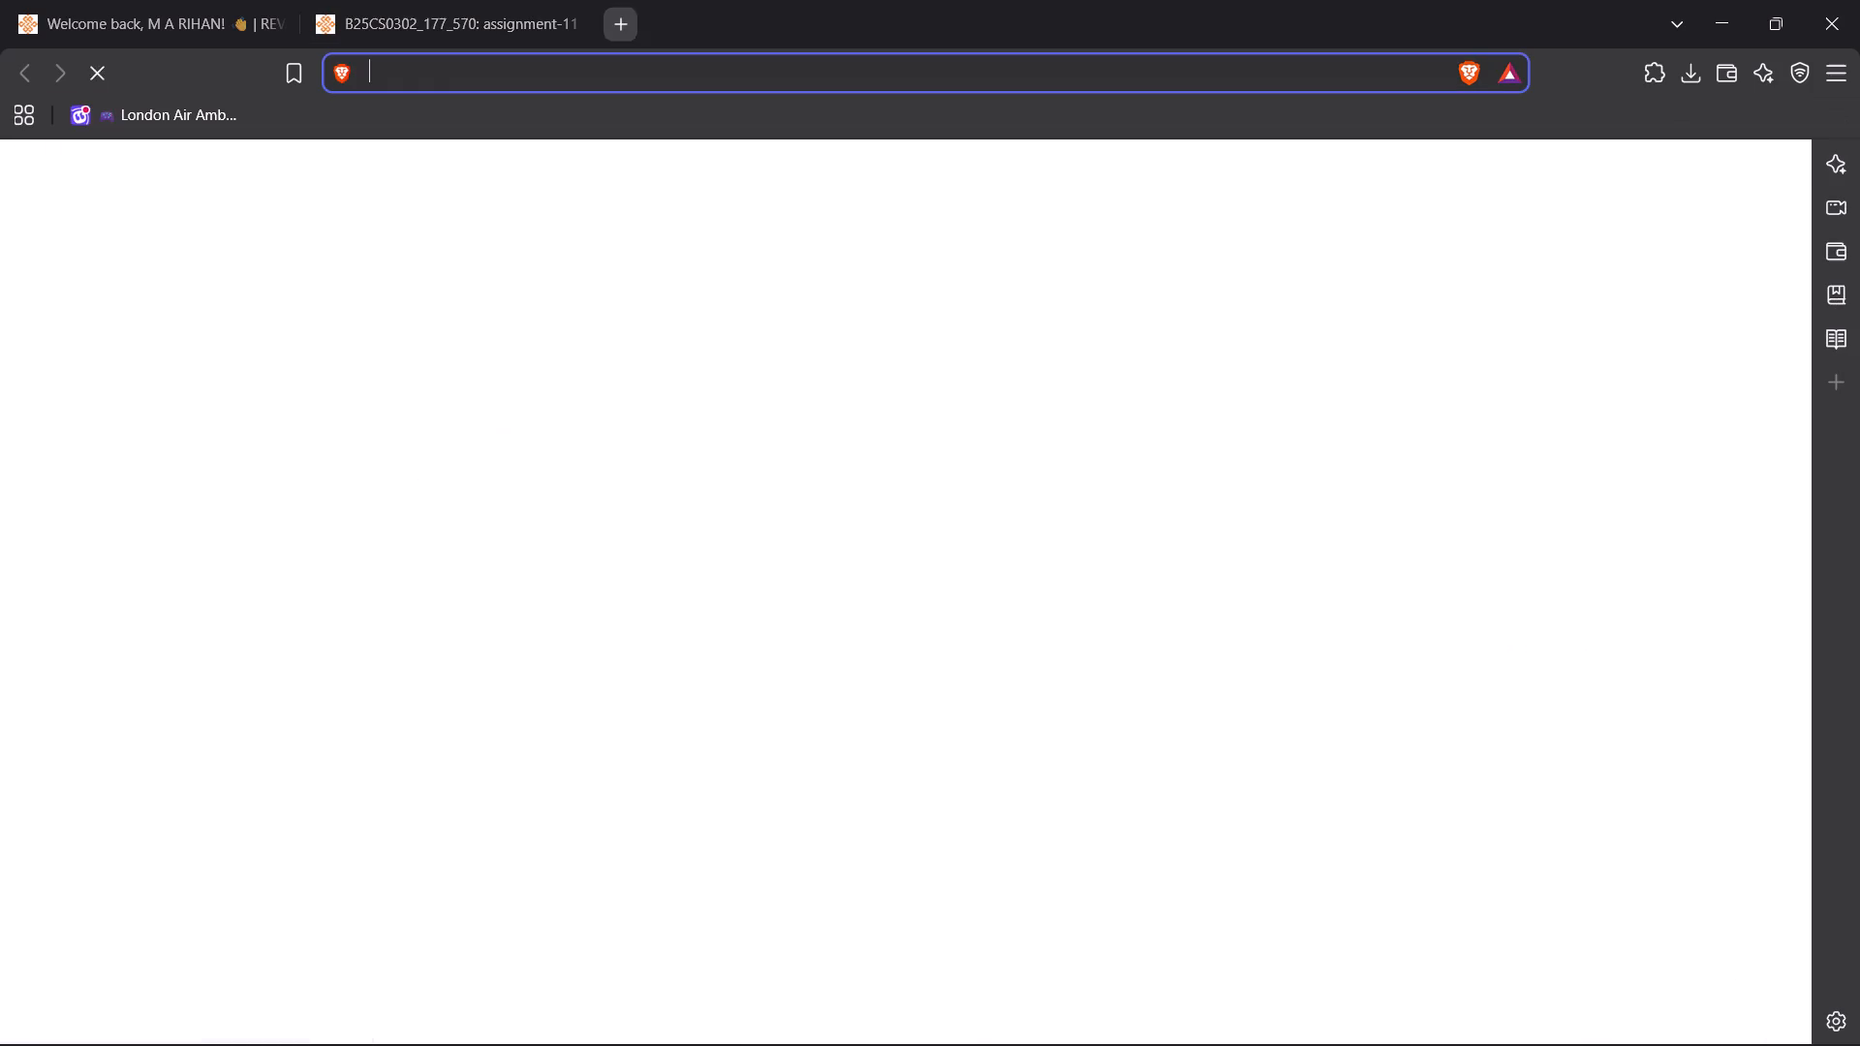
{"action": "key", "text": "i"}
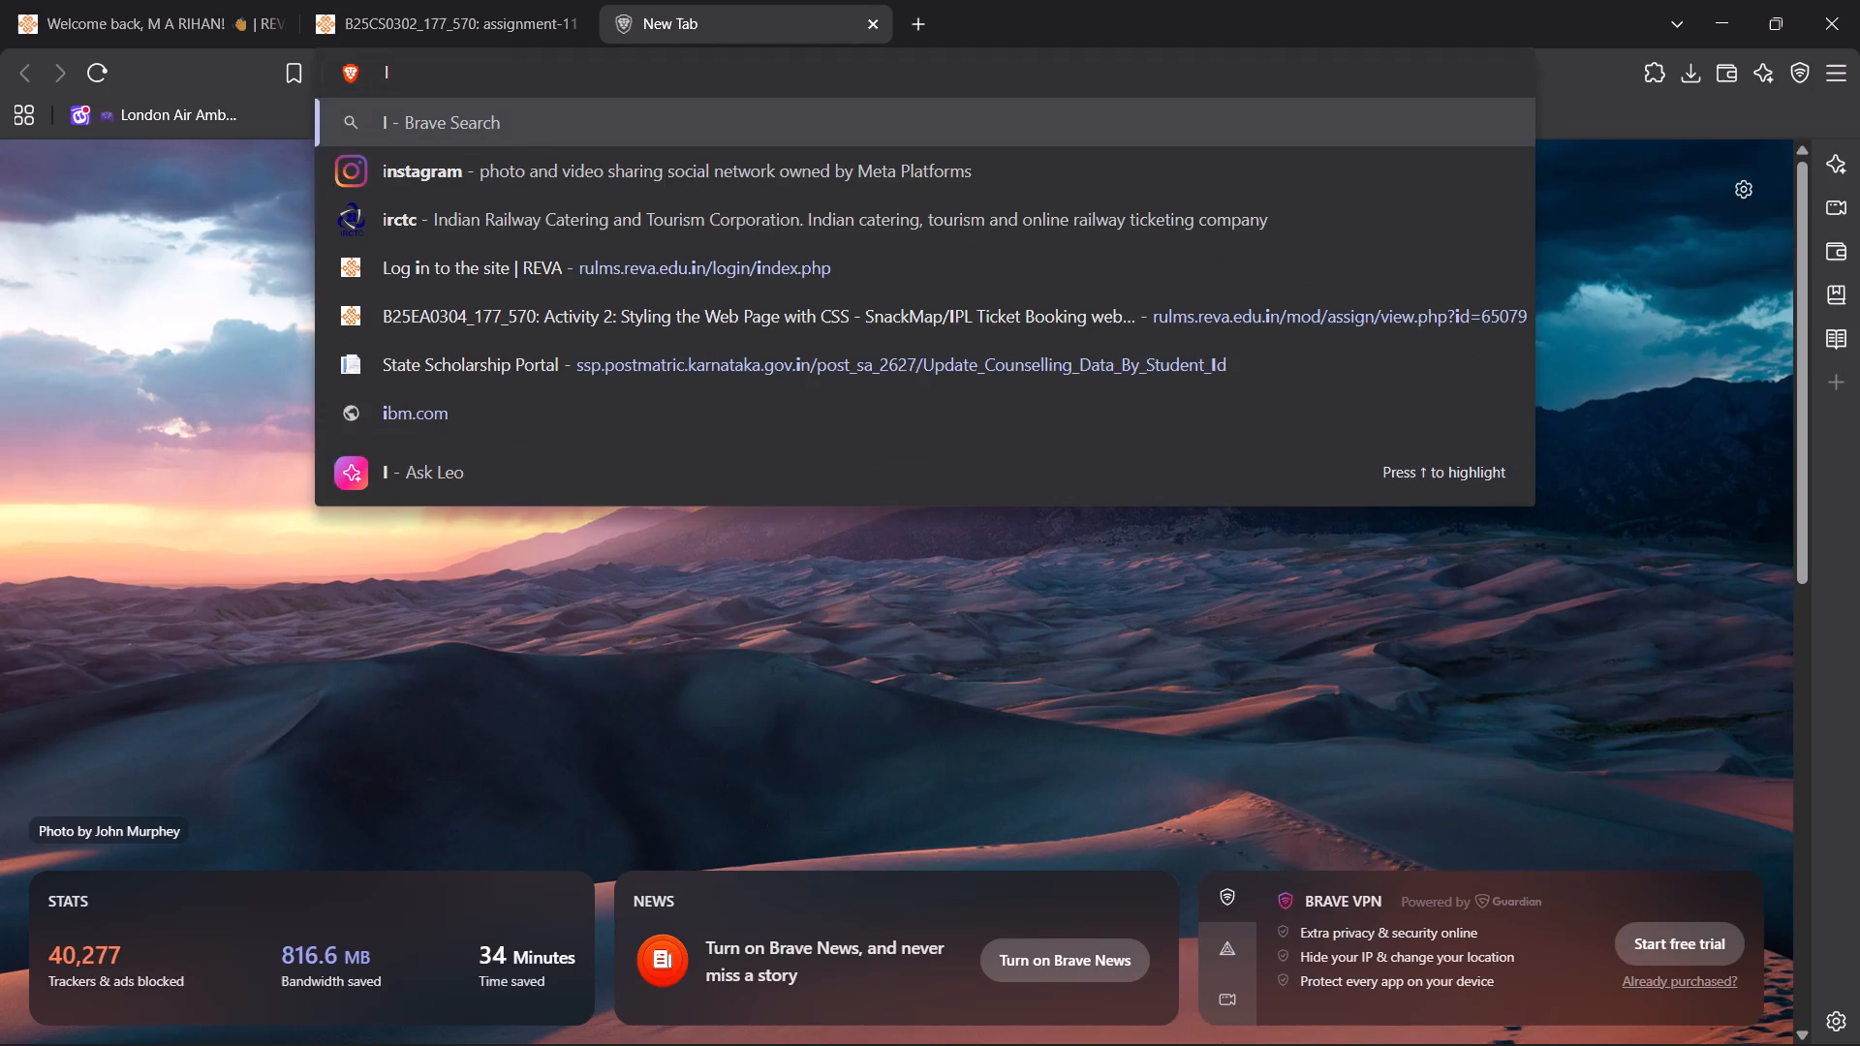
{"action": "key", "text": "BackSpace"}
{"action": "type", "text": "WORD"}
{"action": "key", "text": "space"}
{"action": "key", "text": "Down"}
{"action": "key", "text": "Return"}
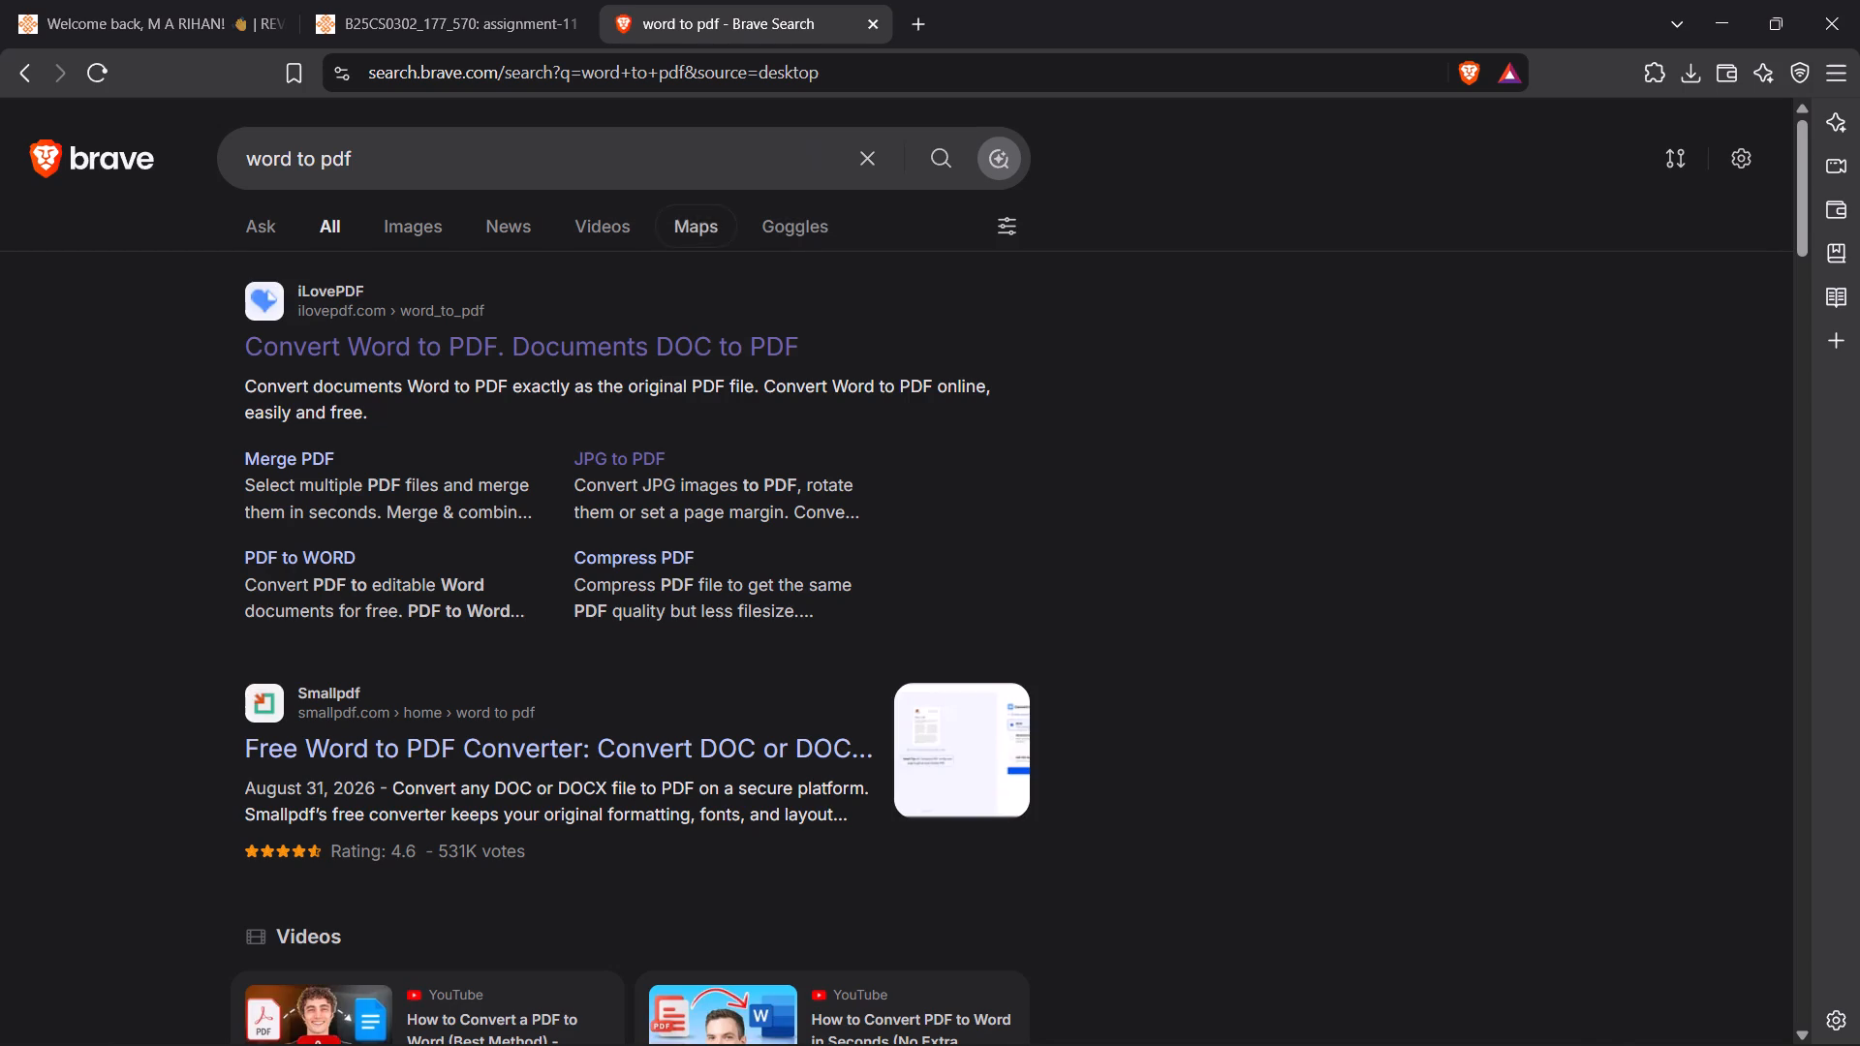
{"action": "left_click", "coordinate": [502, 320]}
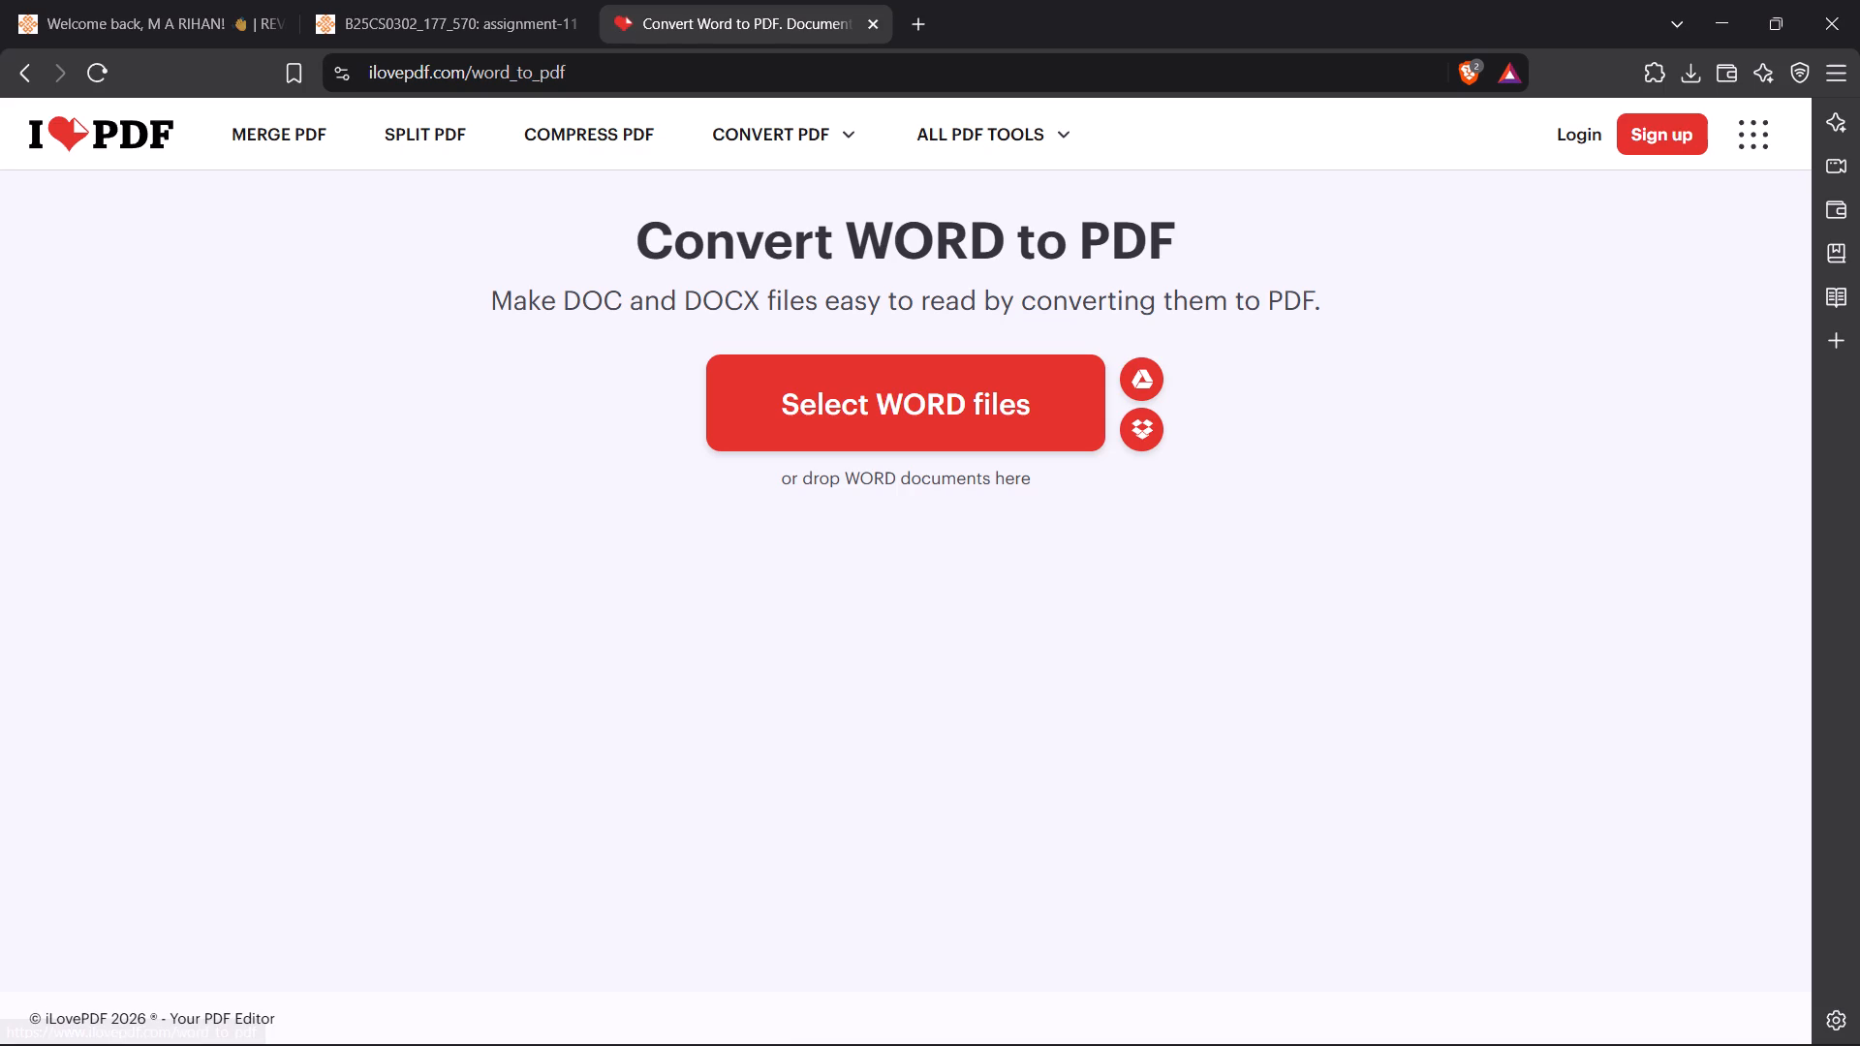
Convert DBMS 25 QUERIES ASSIGNMENT.docx from the Desktop to PDF.
{"action": "left_click", "coordinate": [805, 393]}
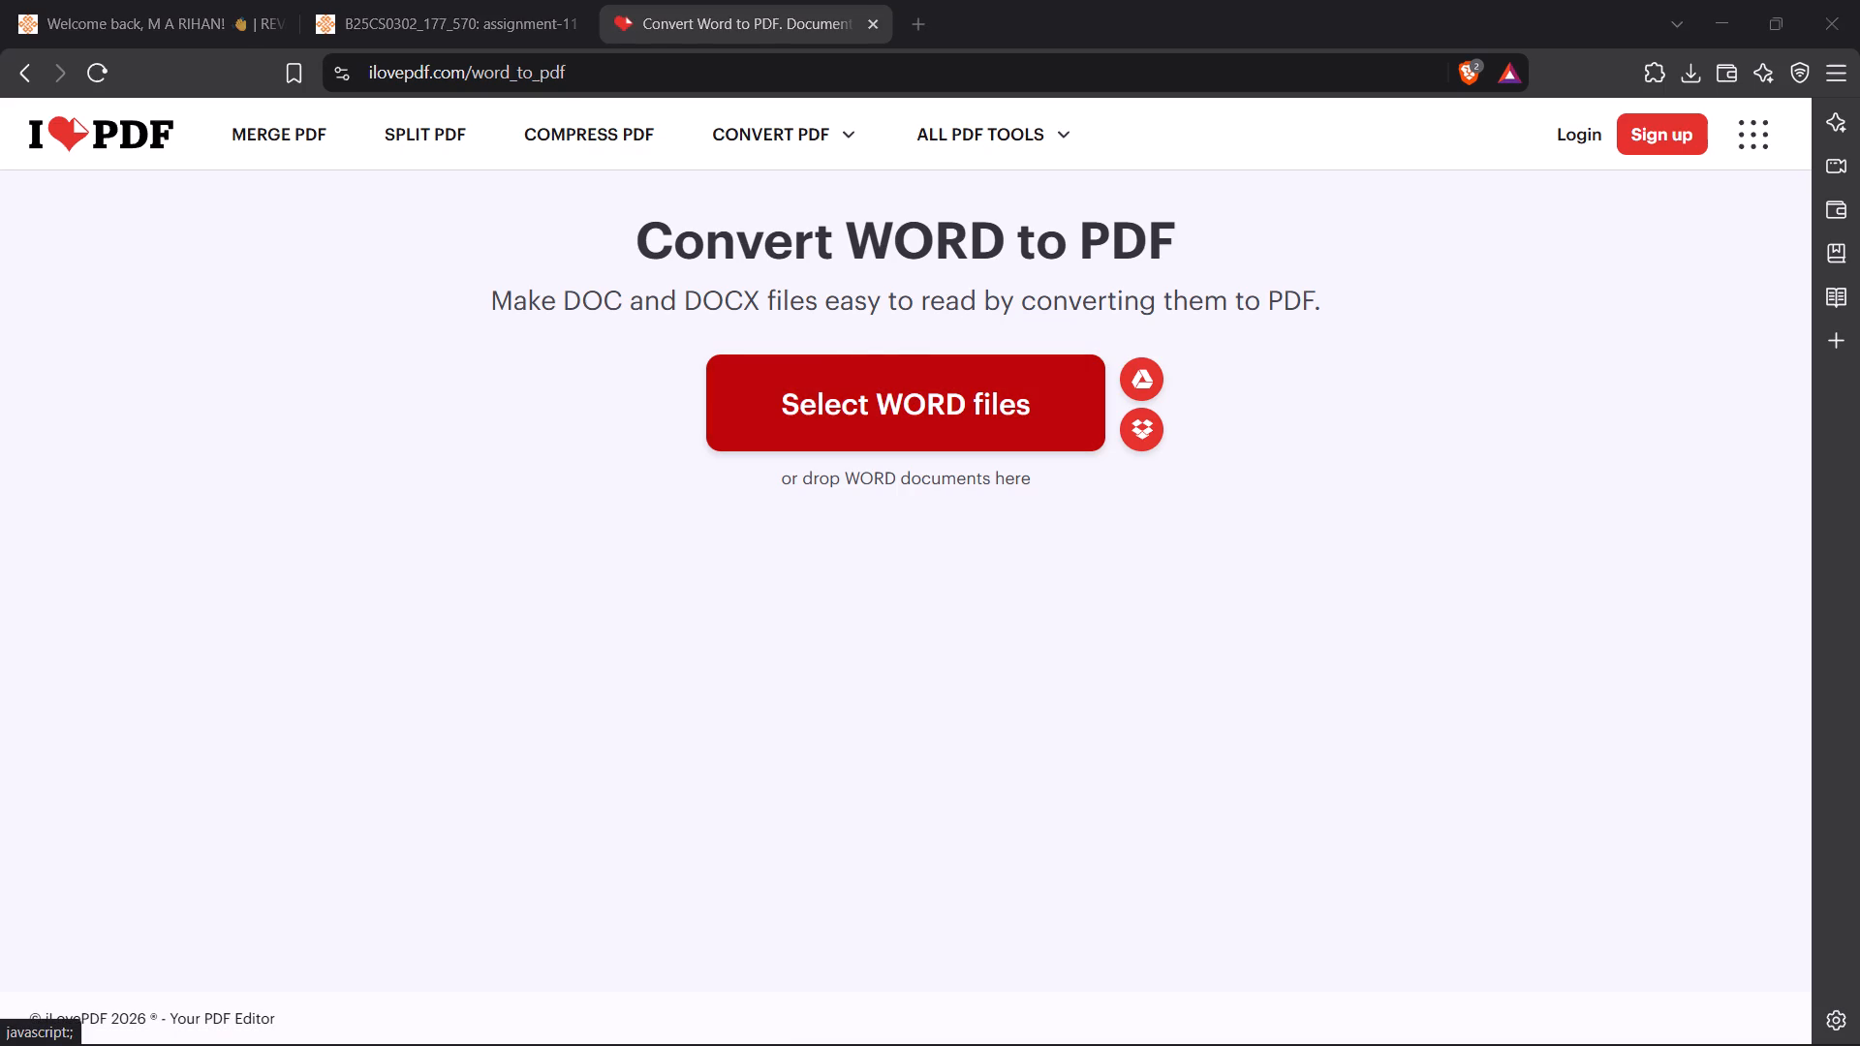
{"action": "double_click", "coordinate": [308, 288]}
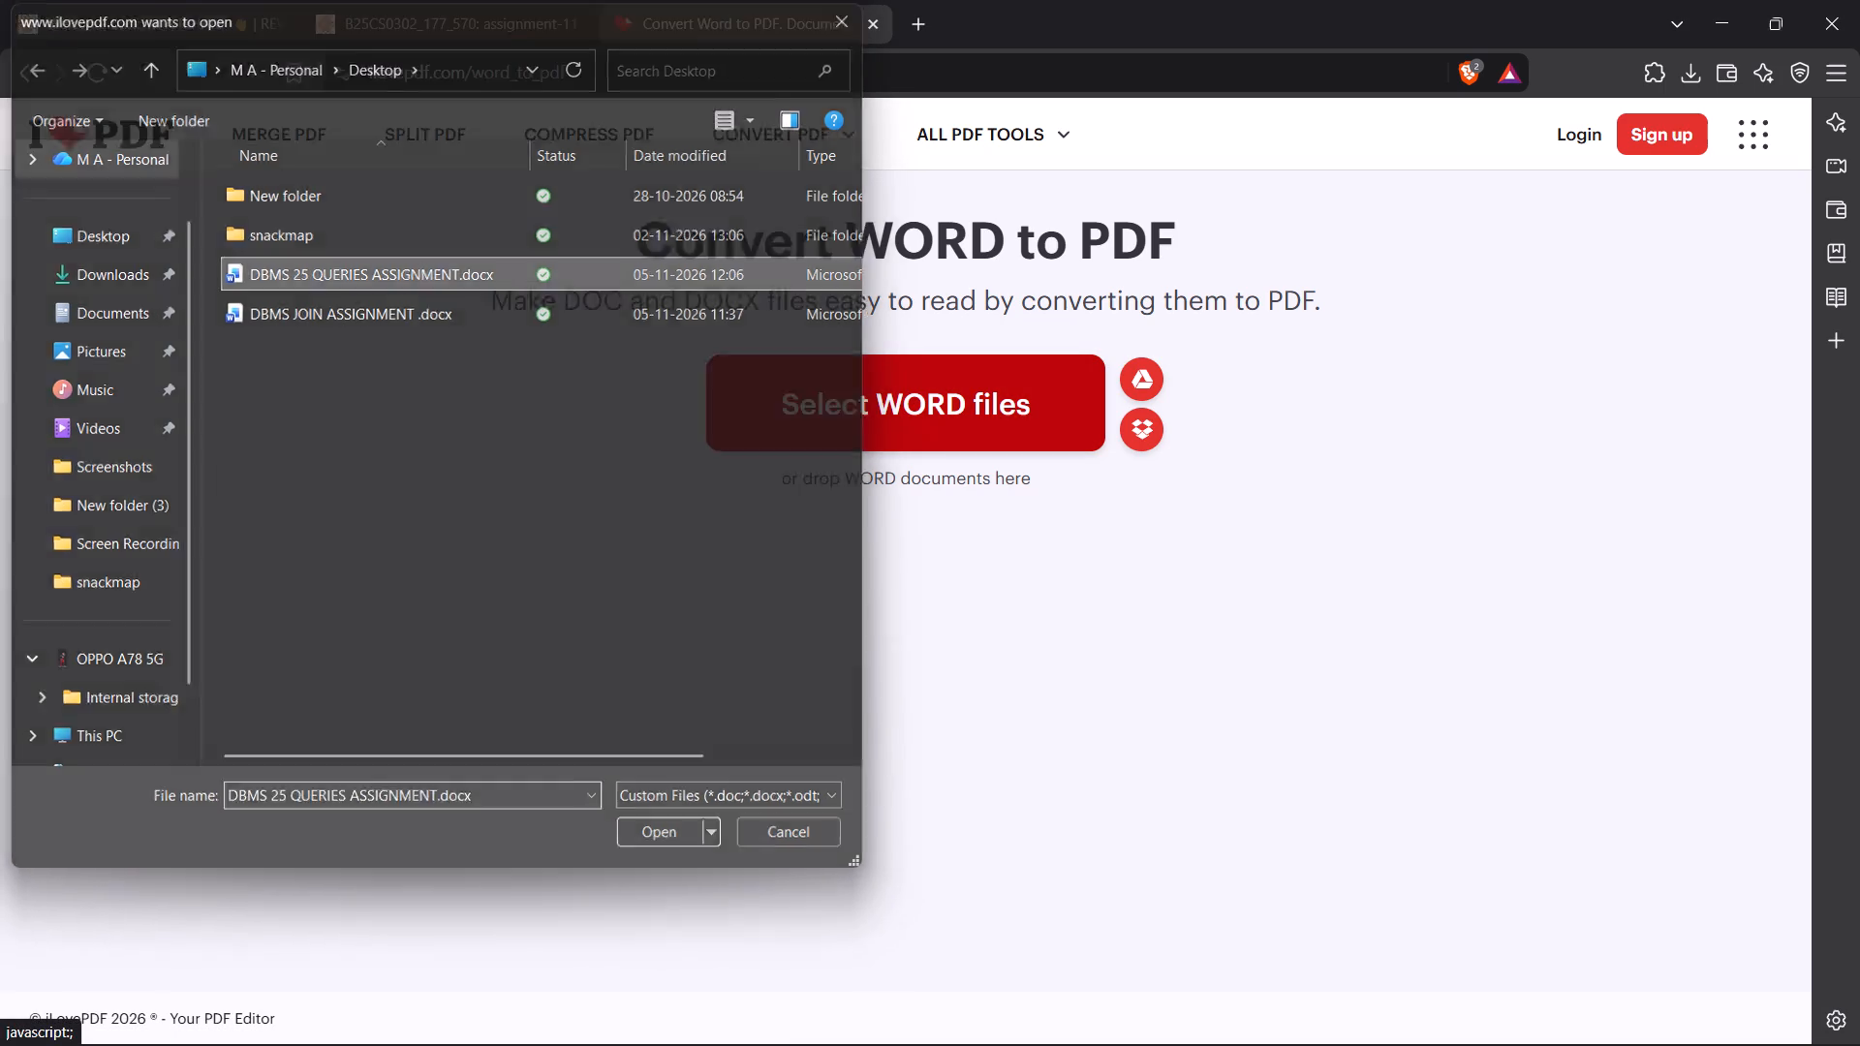
{"action": "left_click", "coordinate": [1467, 926]}
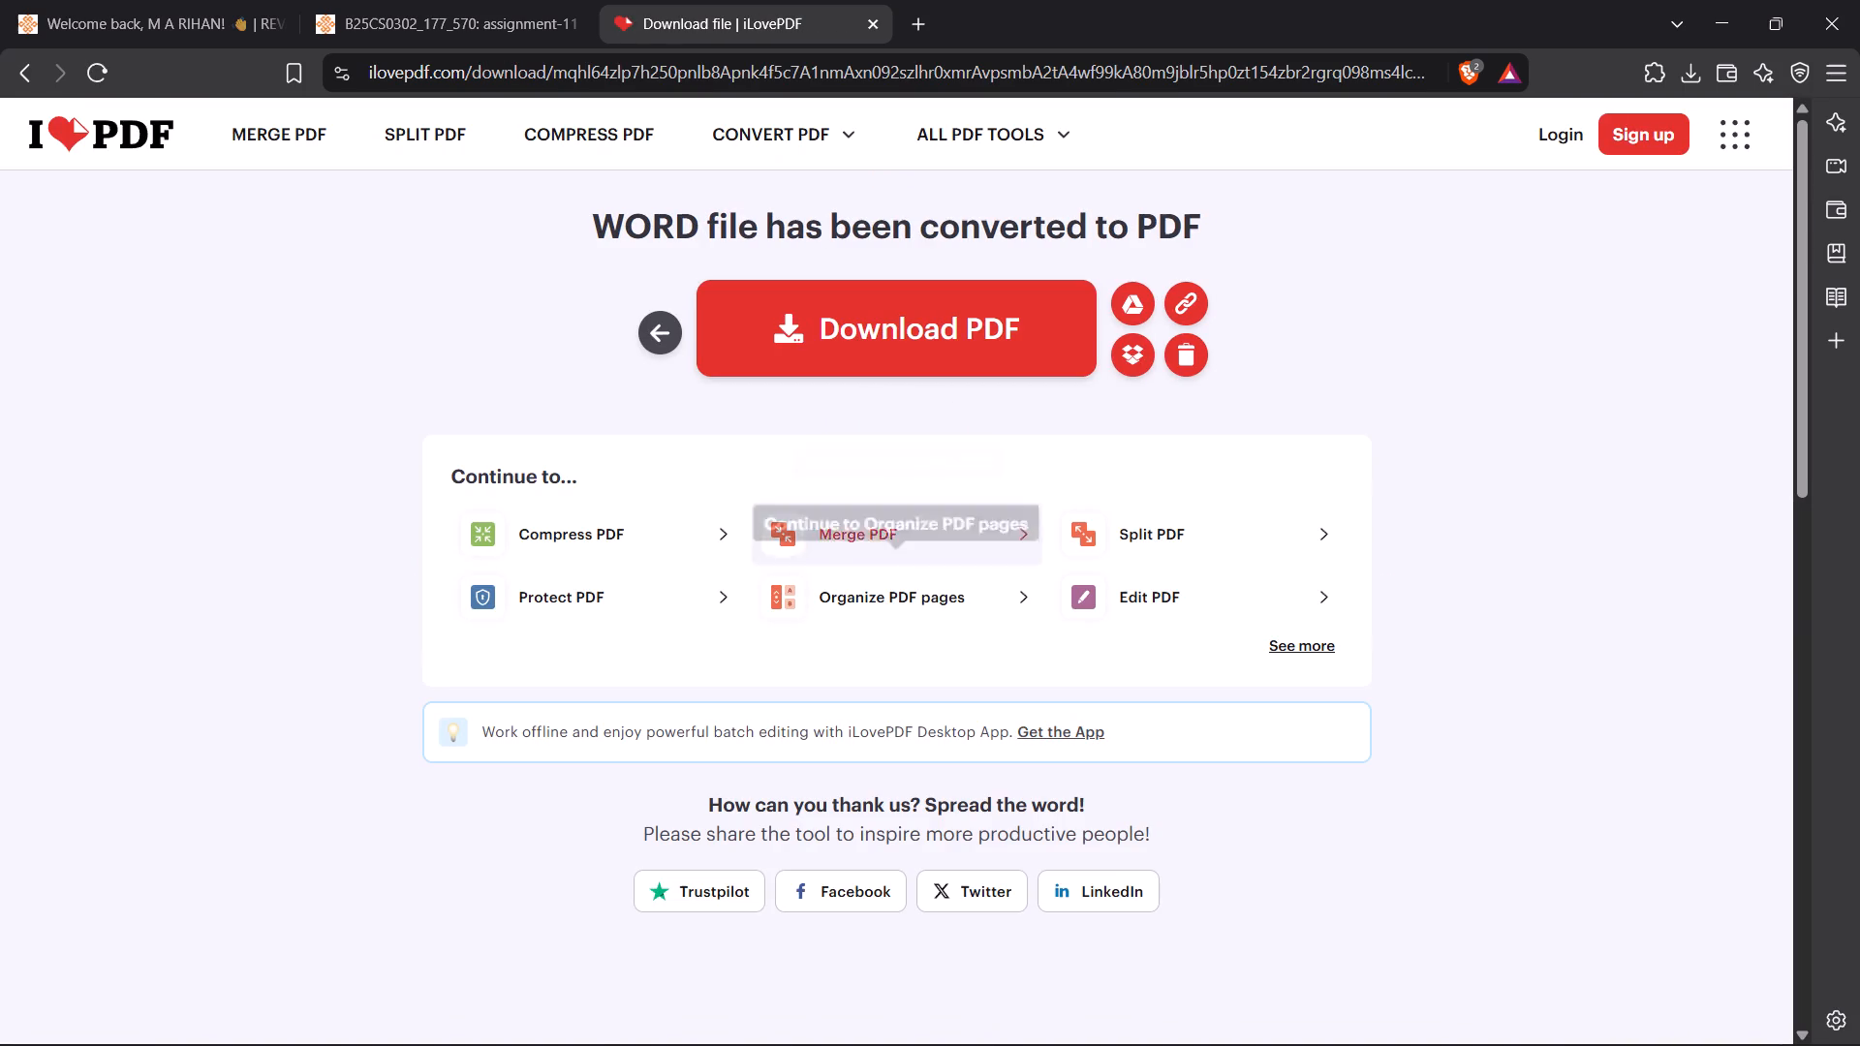
Save the converted file as DBMS 25 QUERIES ASSIGNMENT.pdf in Downloads and close the converter tab.
{"action": "left_click", "coordinate": [875, 353]}
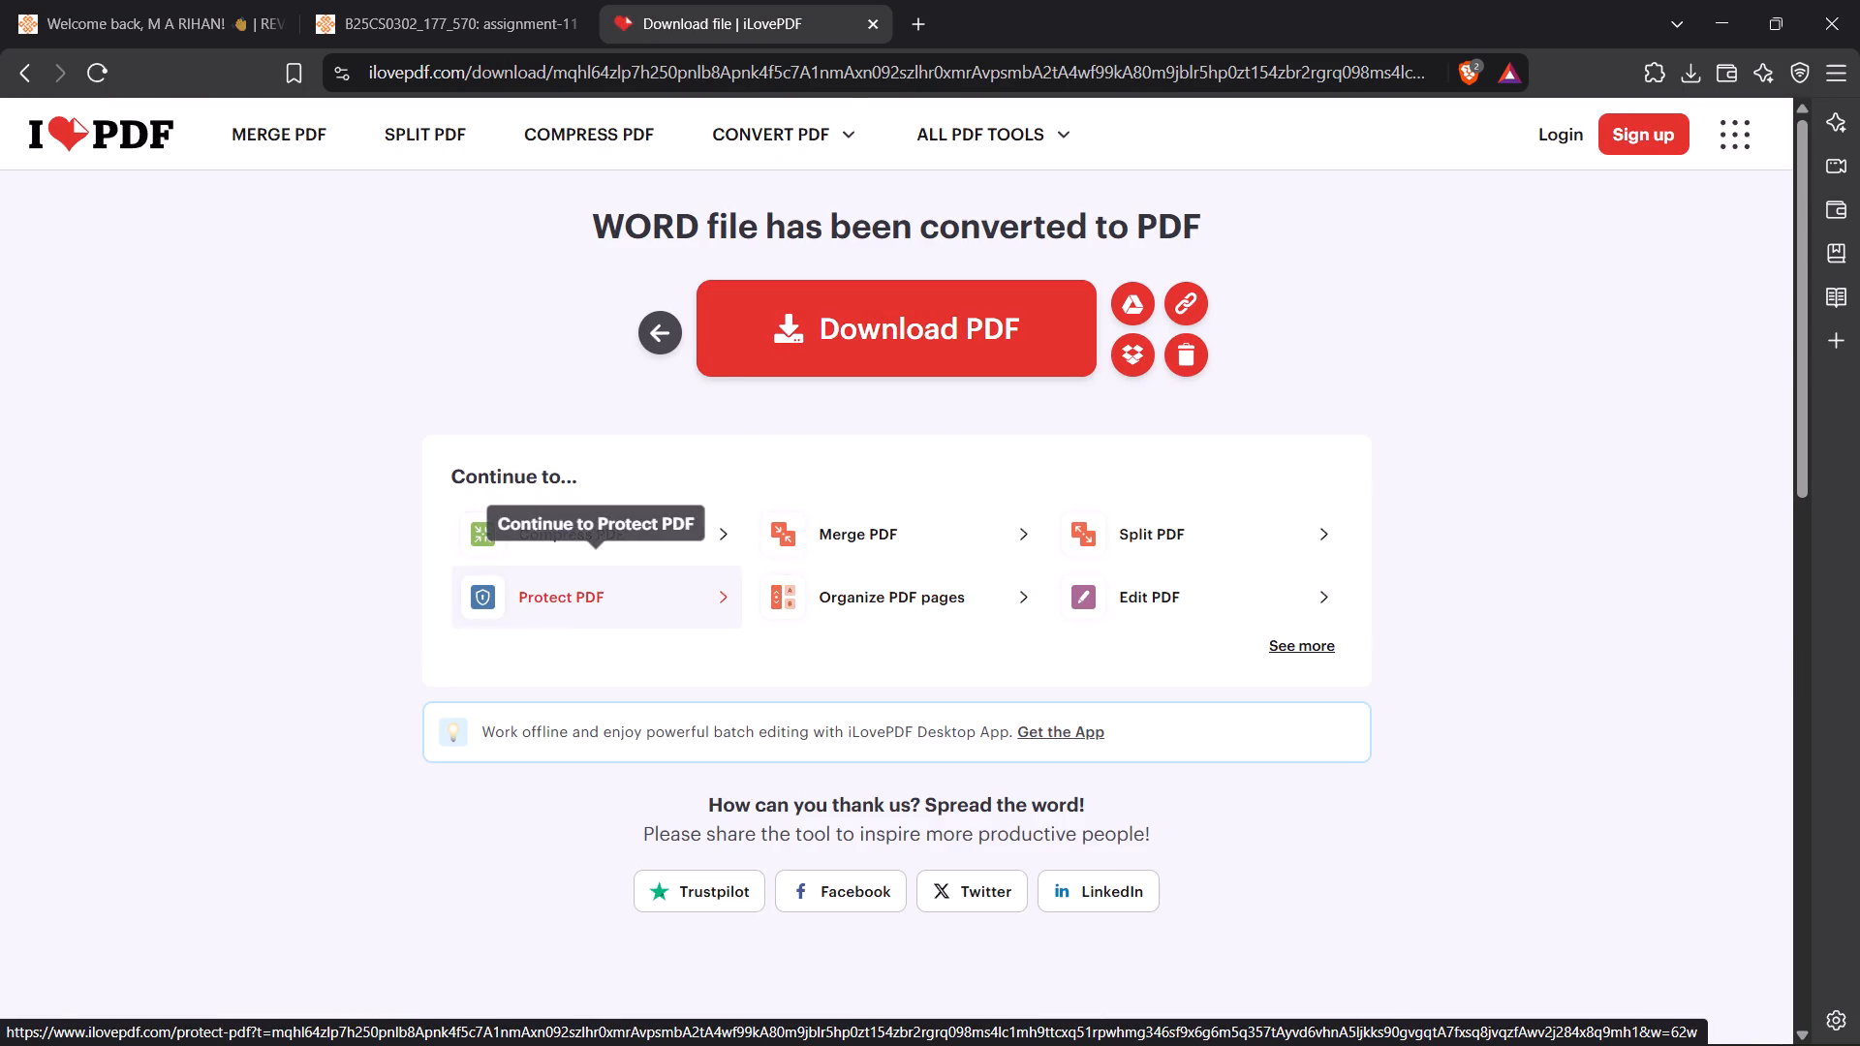
{"action": "left_click", "coordinate": [651, 831]}
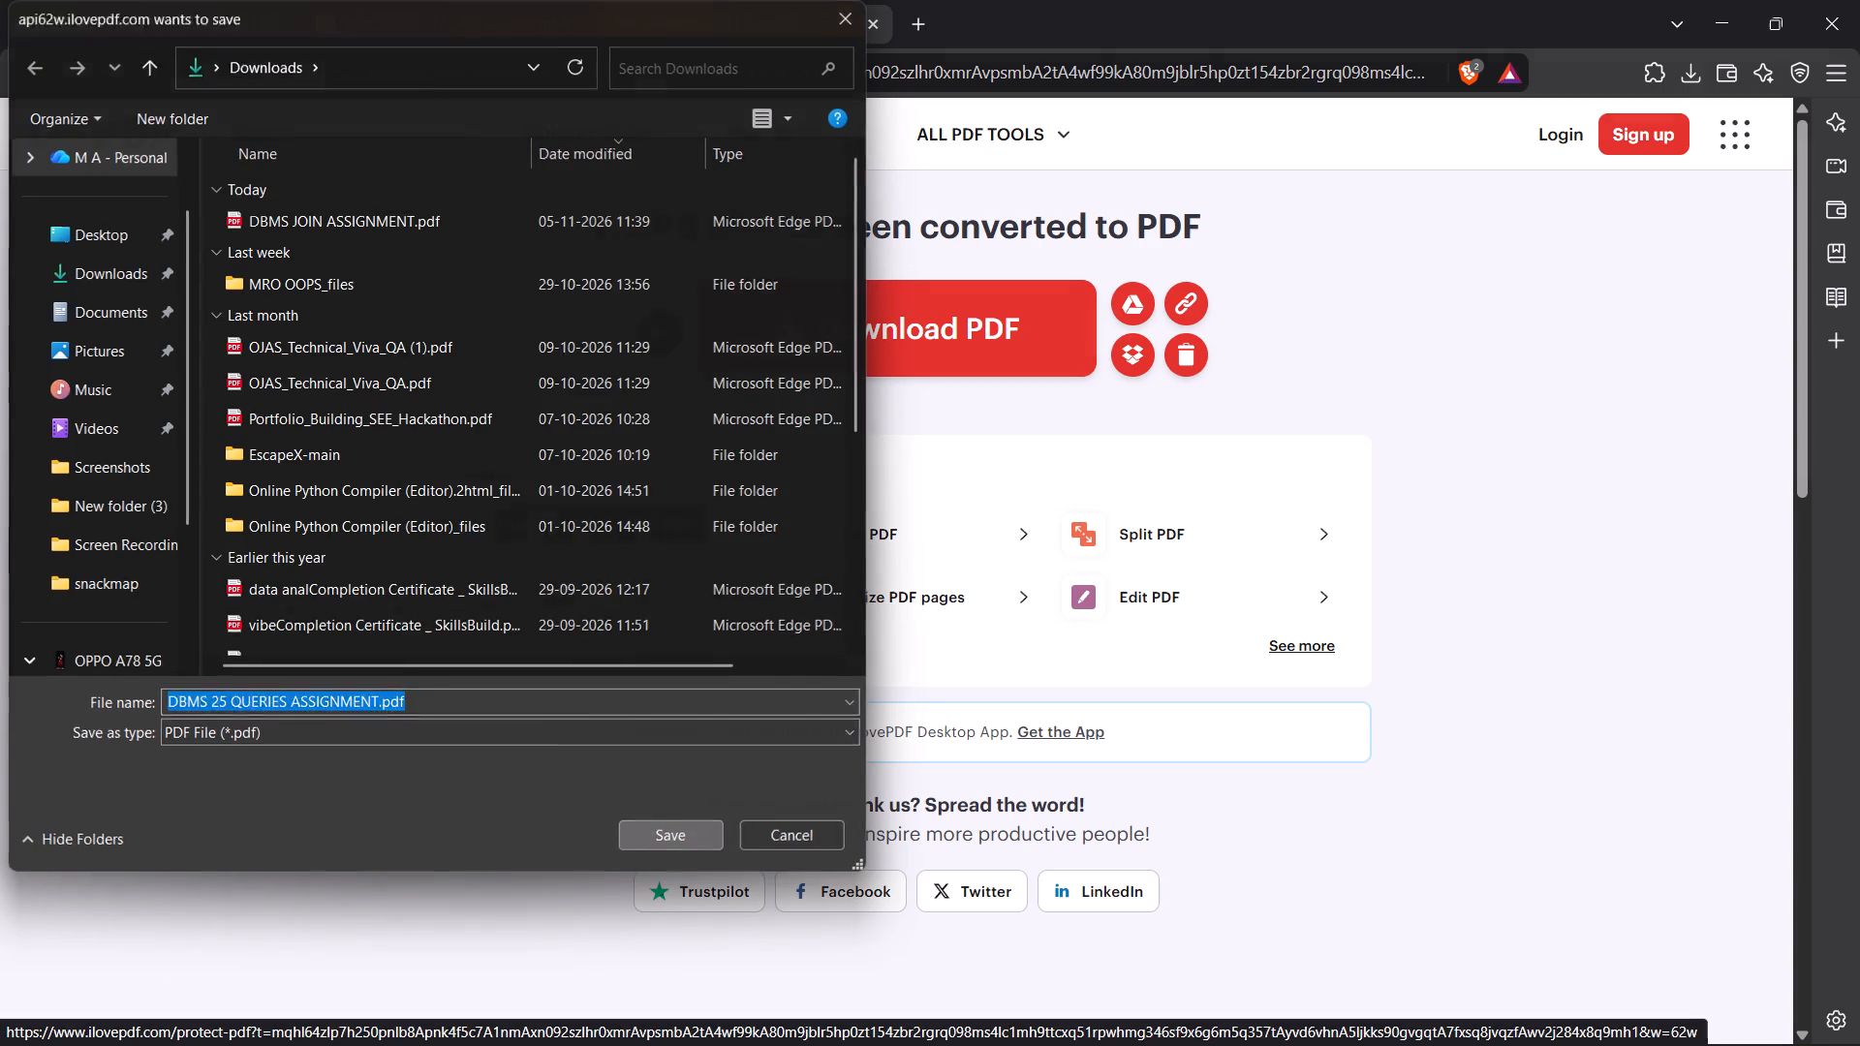
{"action": "left_click", "coordinate": [877, 23]}
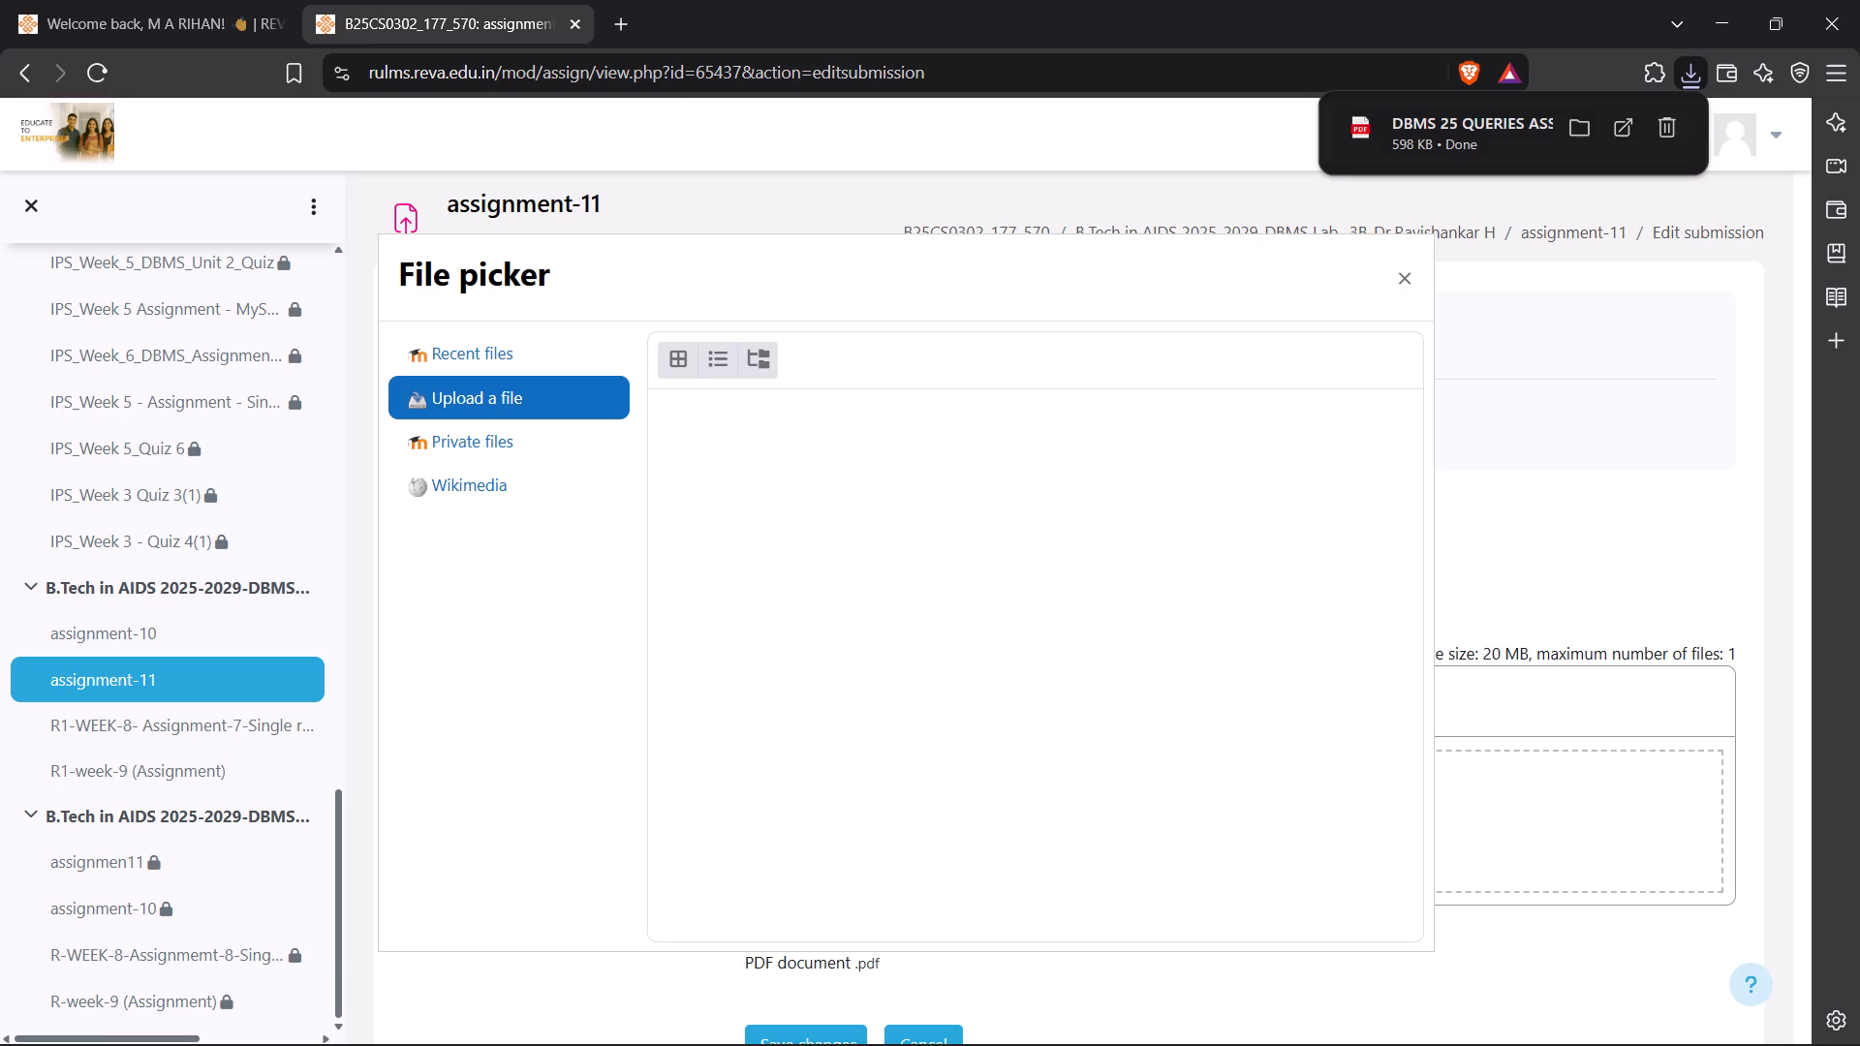
Open the downloaded DBMS 25 QUERIES ASSIGNMENT.pdf, look through its question list and query screenshots, and close it.
{"action": "left_click", "coordinate": [1503, 126]}
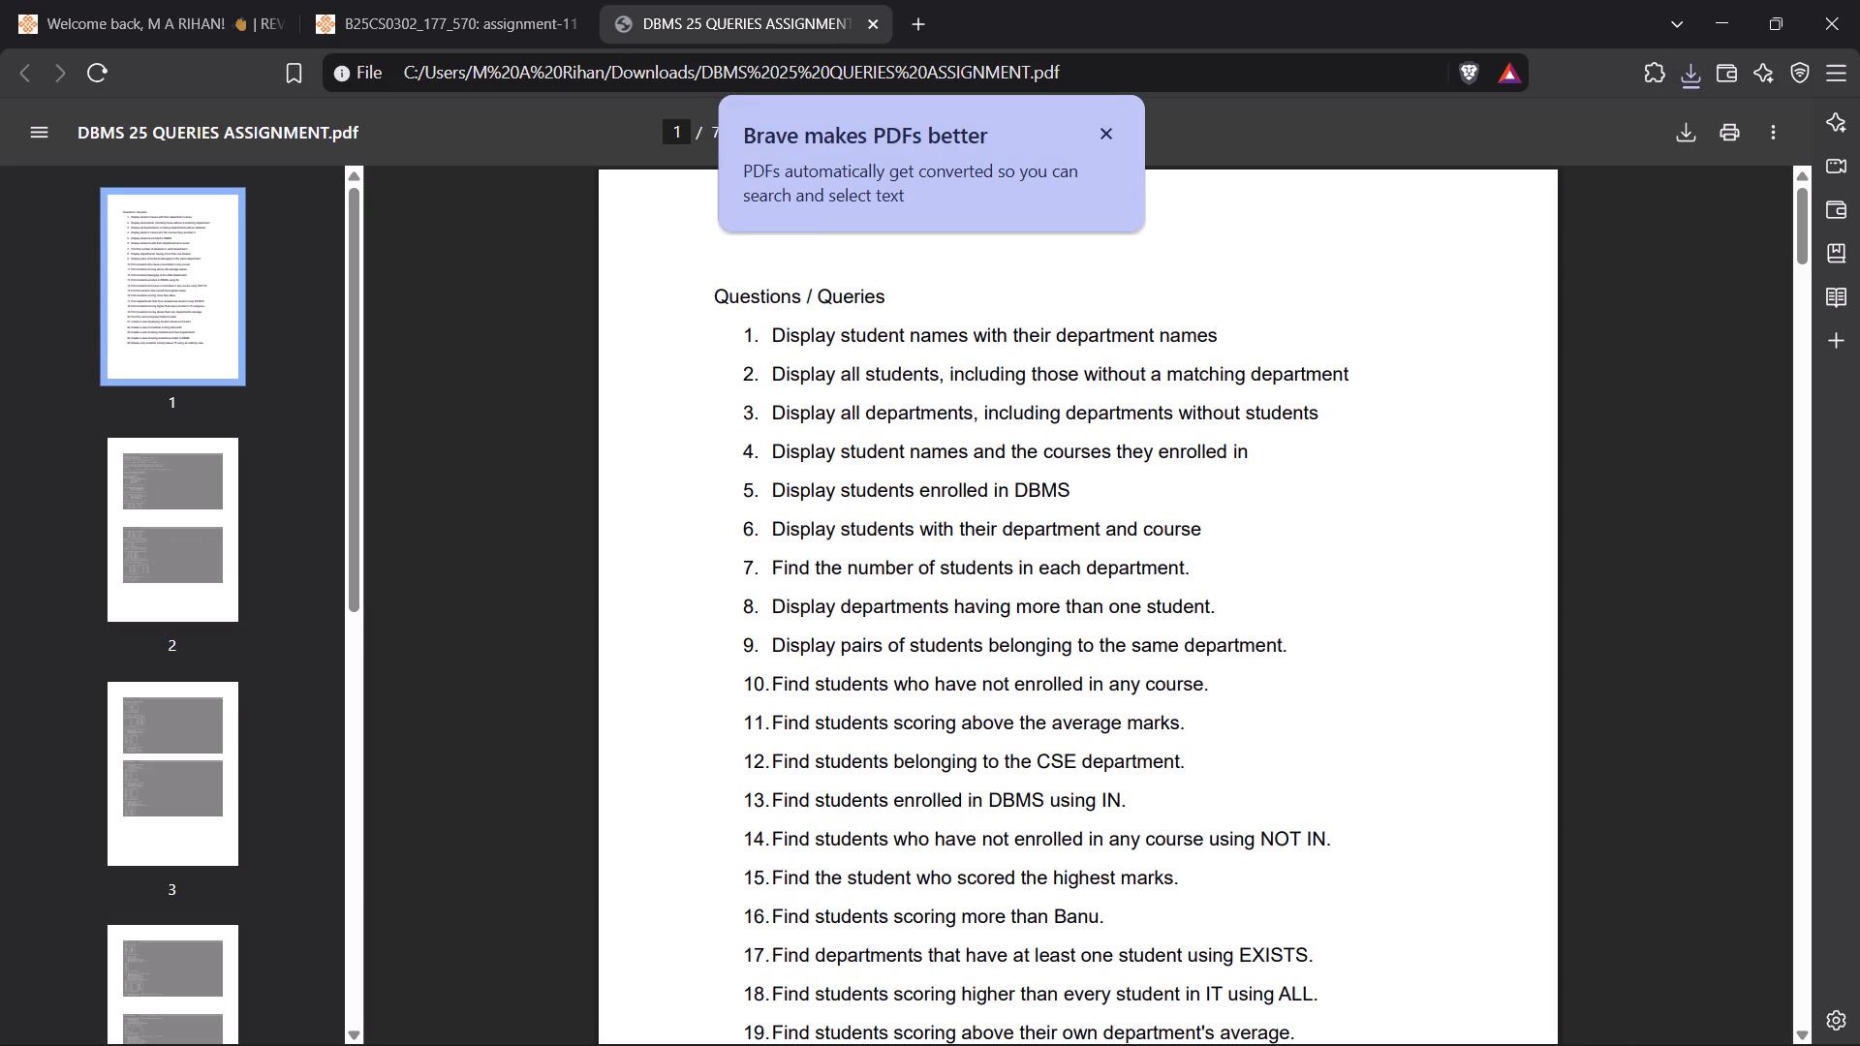
{"action": "left_click", "coordinate": [1110, 147]}
{"action": "scroll", "coordinate": [1023, 576], "scroll_direction": "down", "scroll_amount": 6}
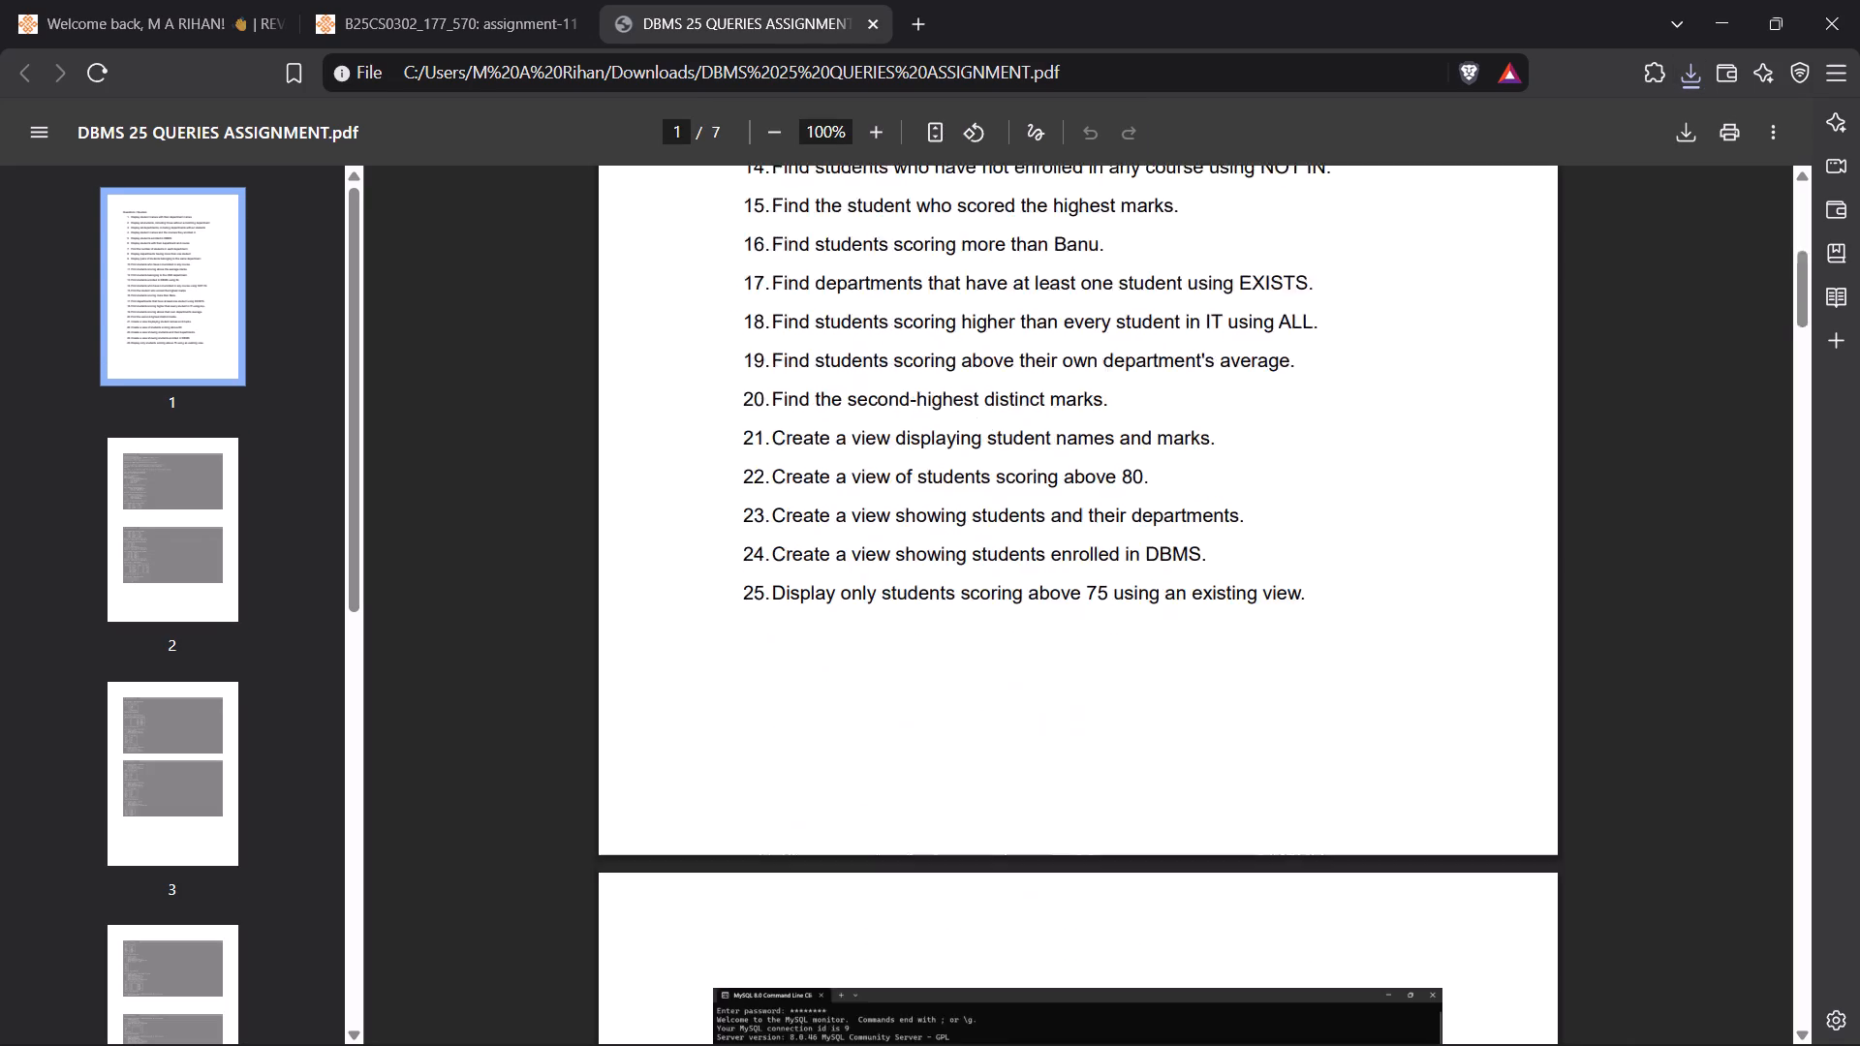
{"action": "scroll", "coordinate": [1023, 576], "scroll_direction": "down", "scroll_amount": 5}
{"action": "left_click", "coordinate": [877, 20]}
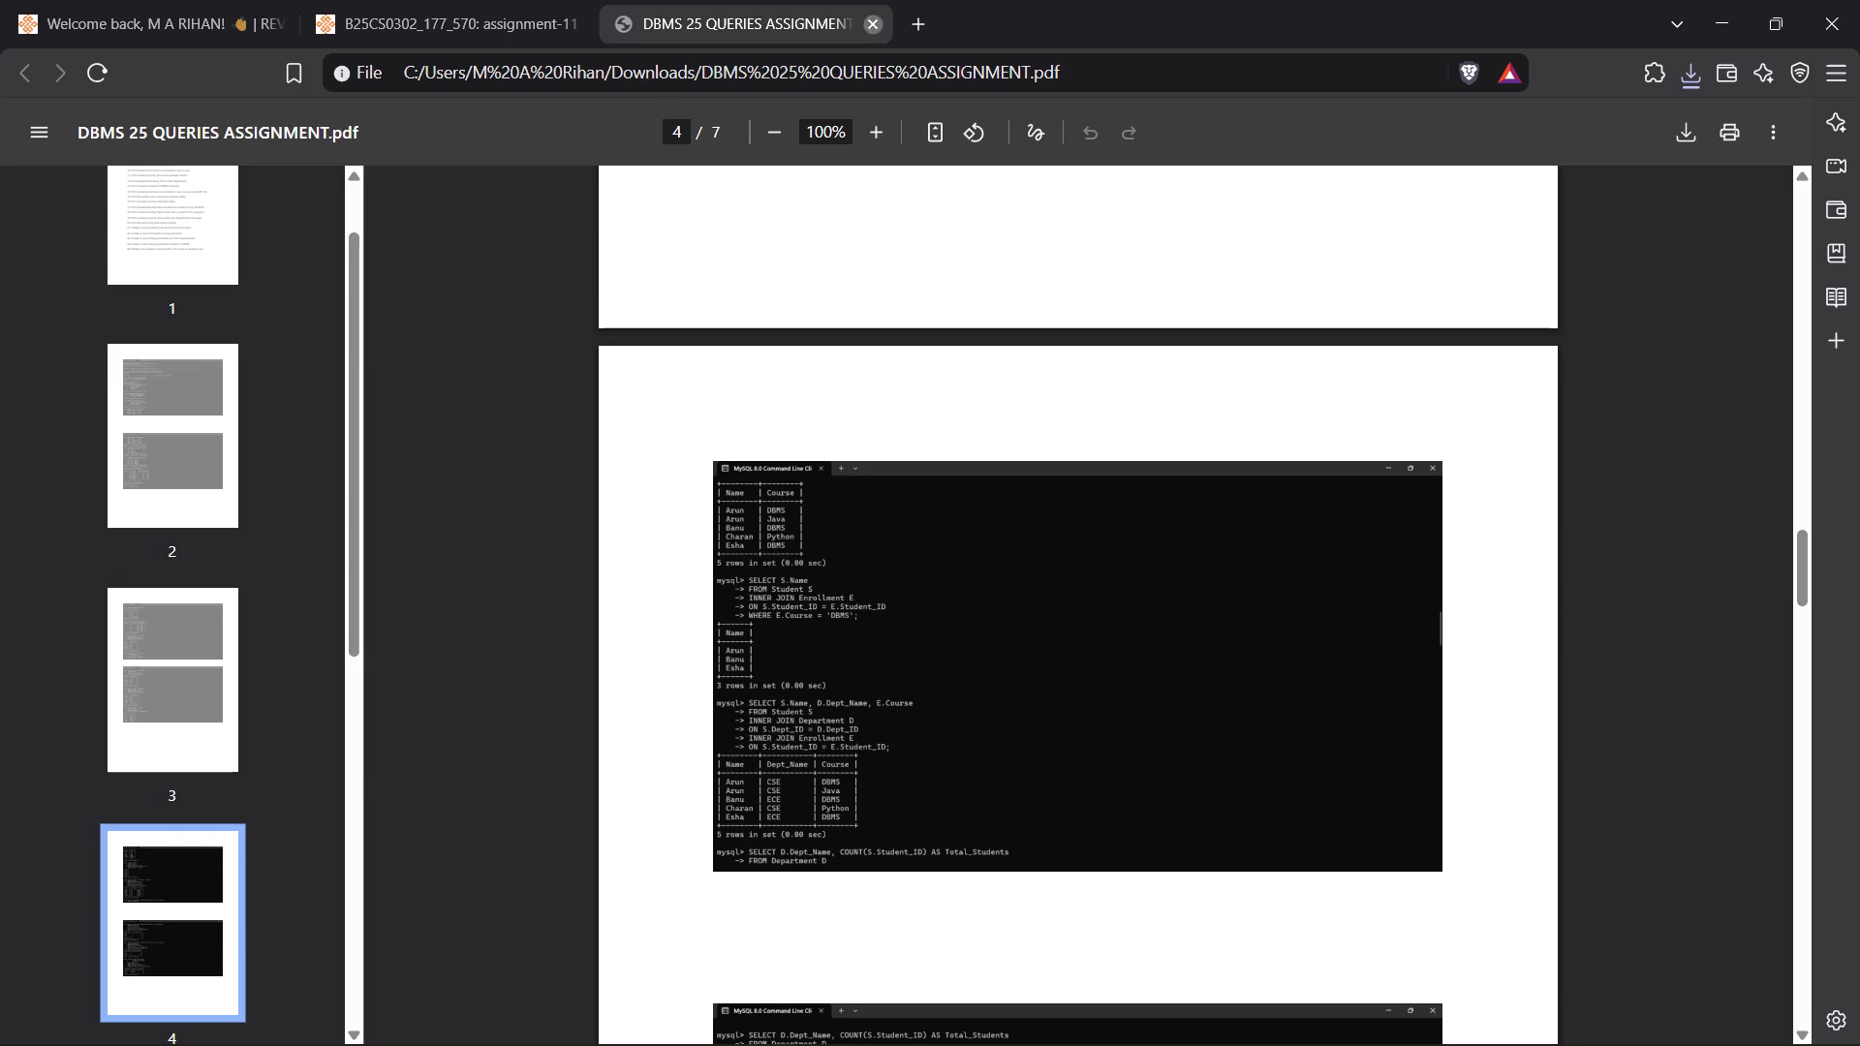
Upload DBMS 25 QUERIES ASSIGNMENT.pdf from the recent files to the assignment-11 submission.
{"action": "left_click", "coordinate": [544, 397]}
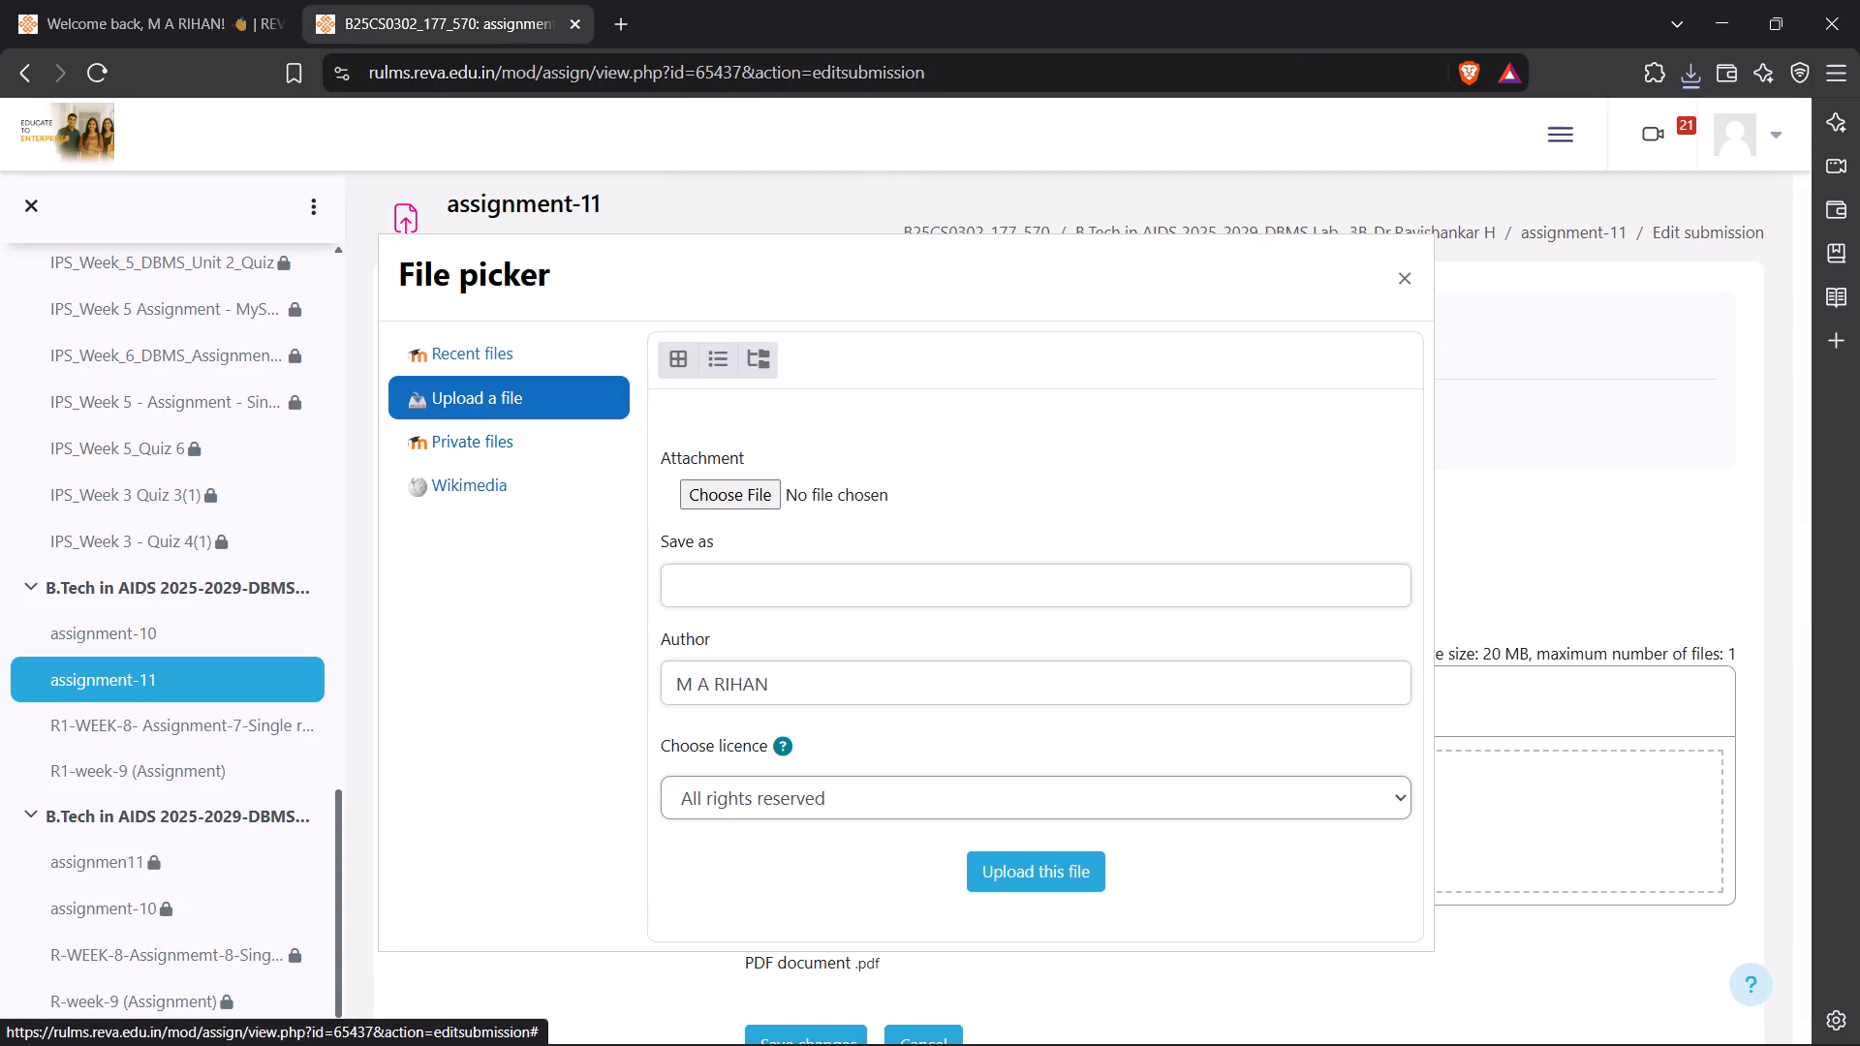
{"action": "left_click", "coordinate": [705, 489]}
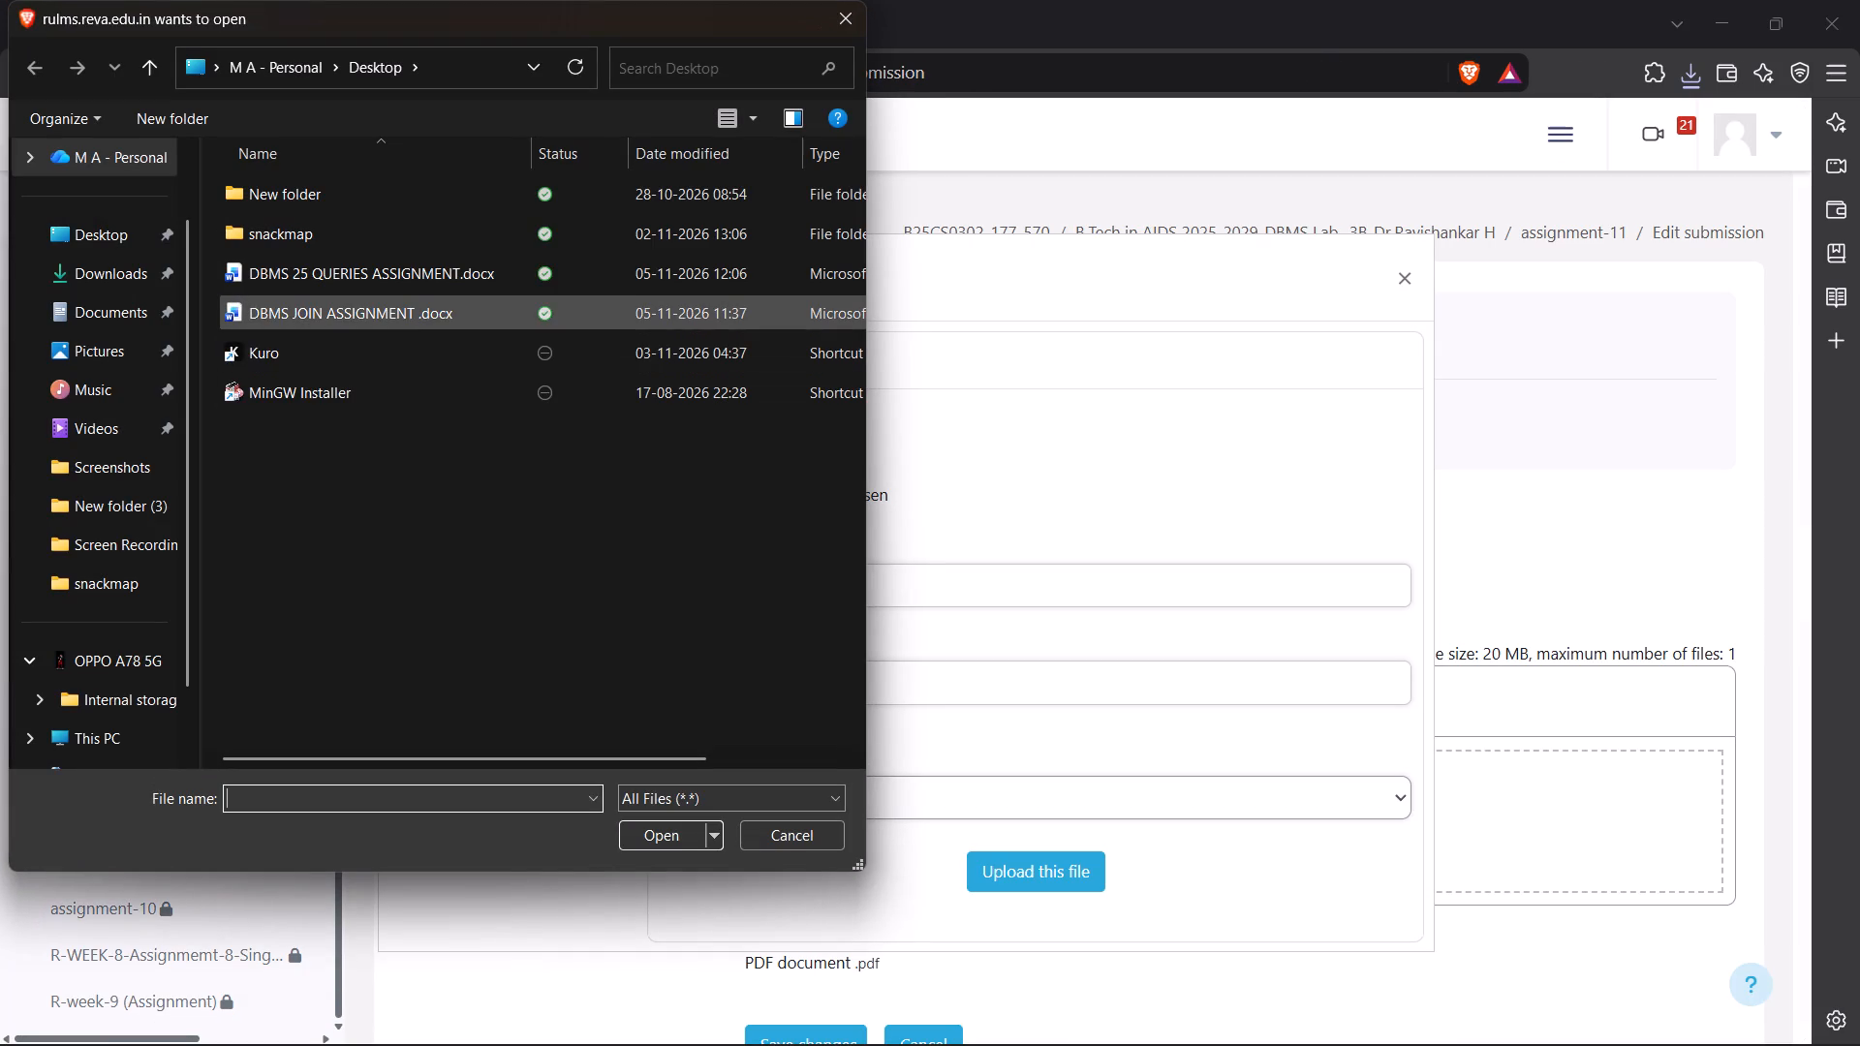
{"action": "scroll", "coordinate": [113, 192], "scroll_direction": "up", "scroll_amount": 3}
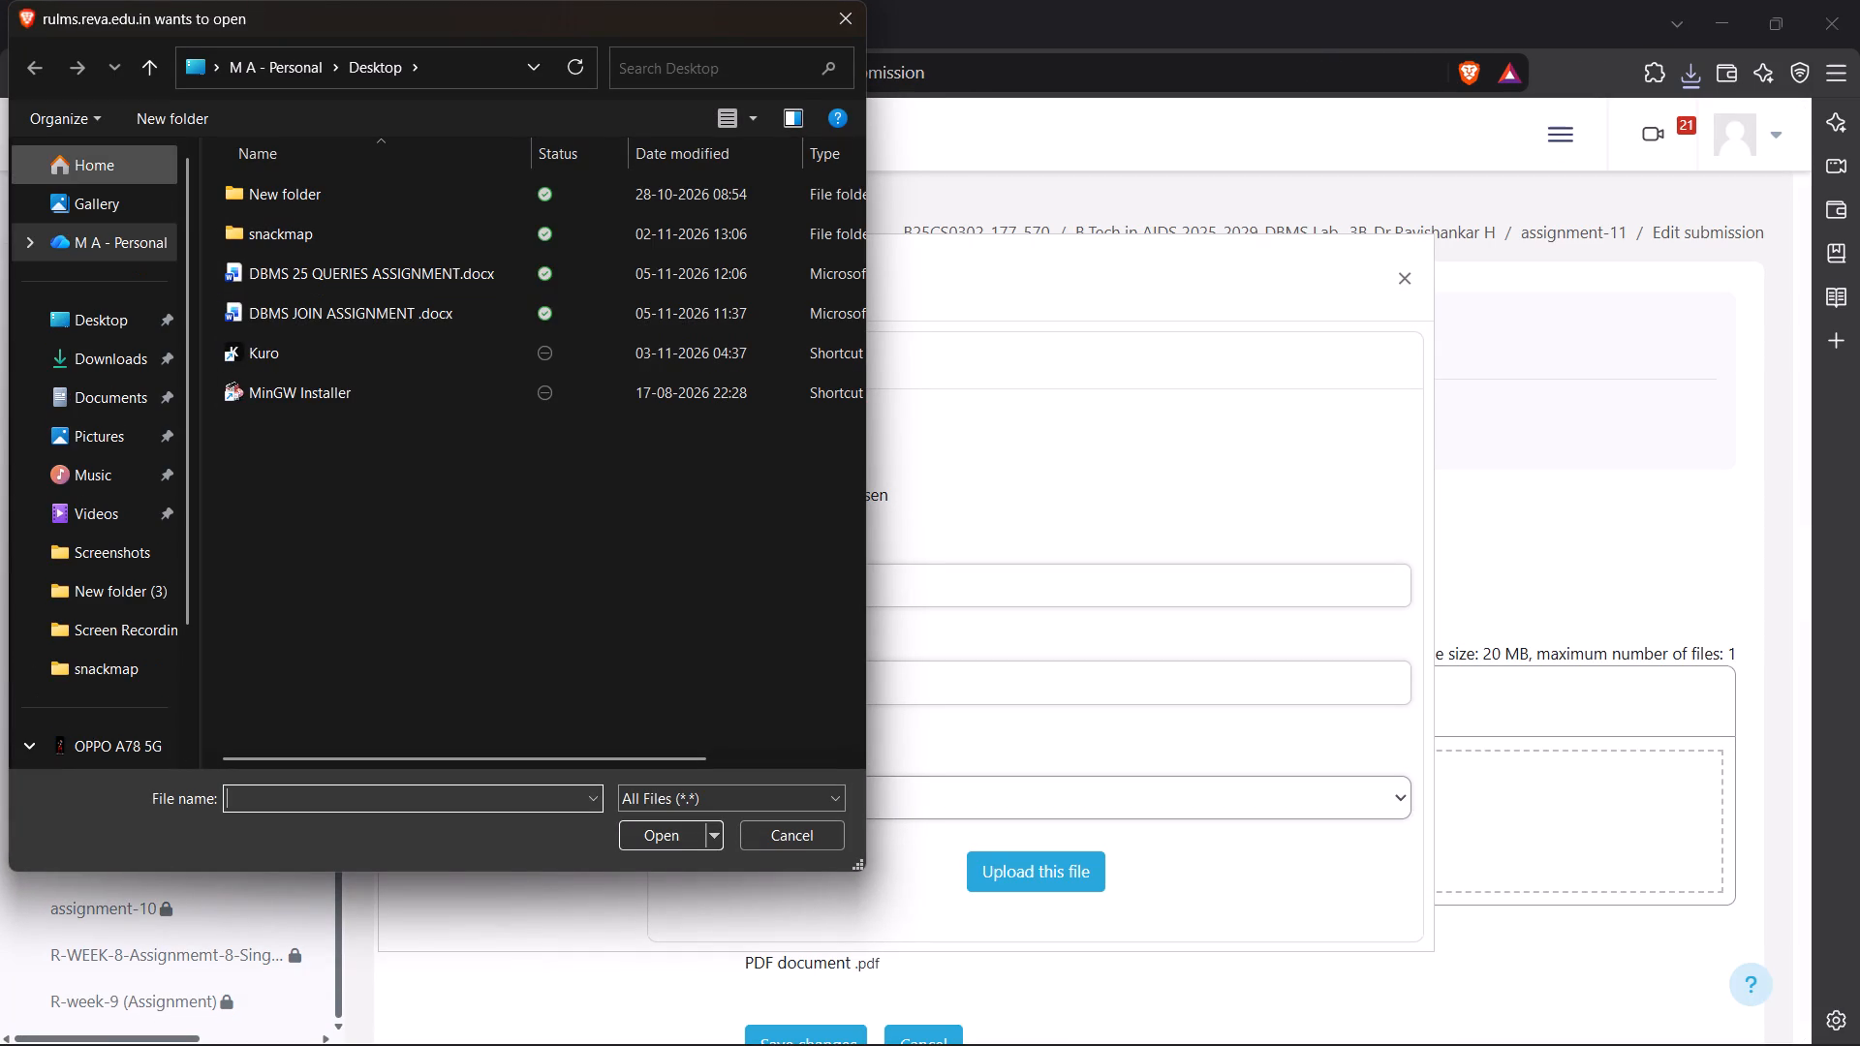
{"action": "left_click", "coordinate": [89, 174]}
{"action": "scroll", "coordinate": [393, 441], "scroll_direction": "down", "scroll_amount": 1}
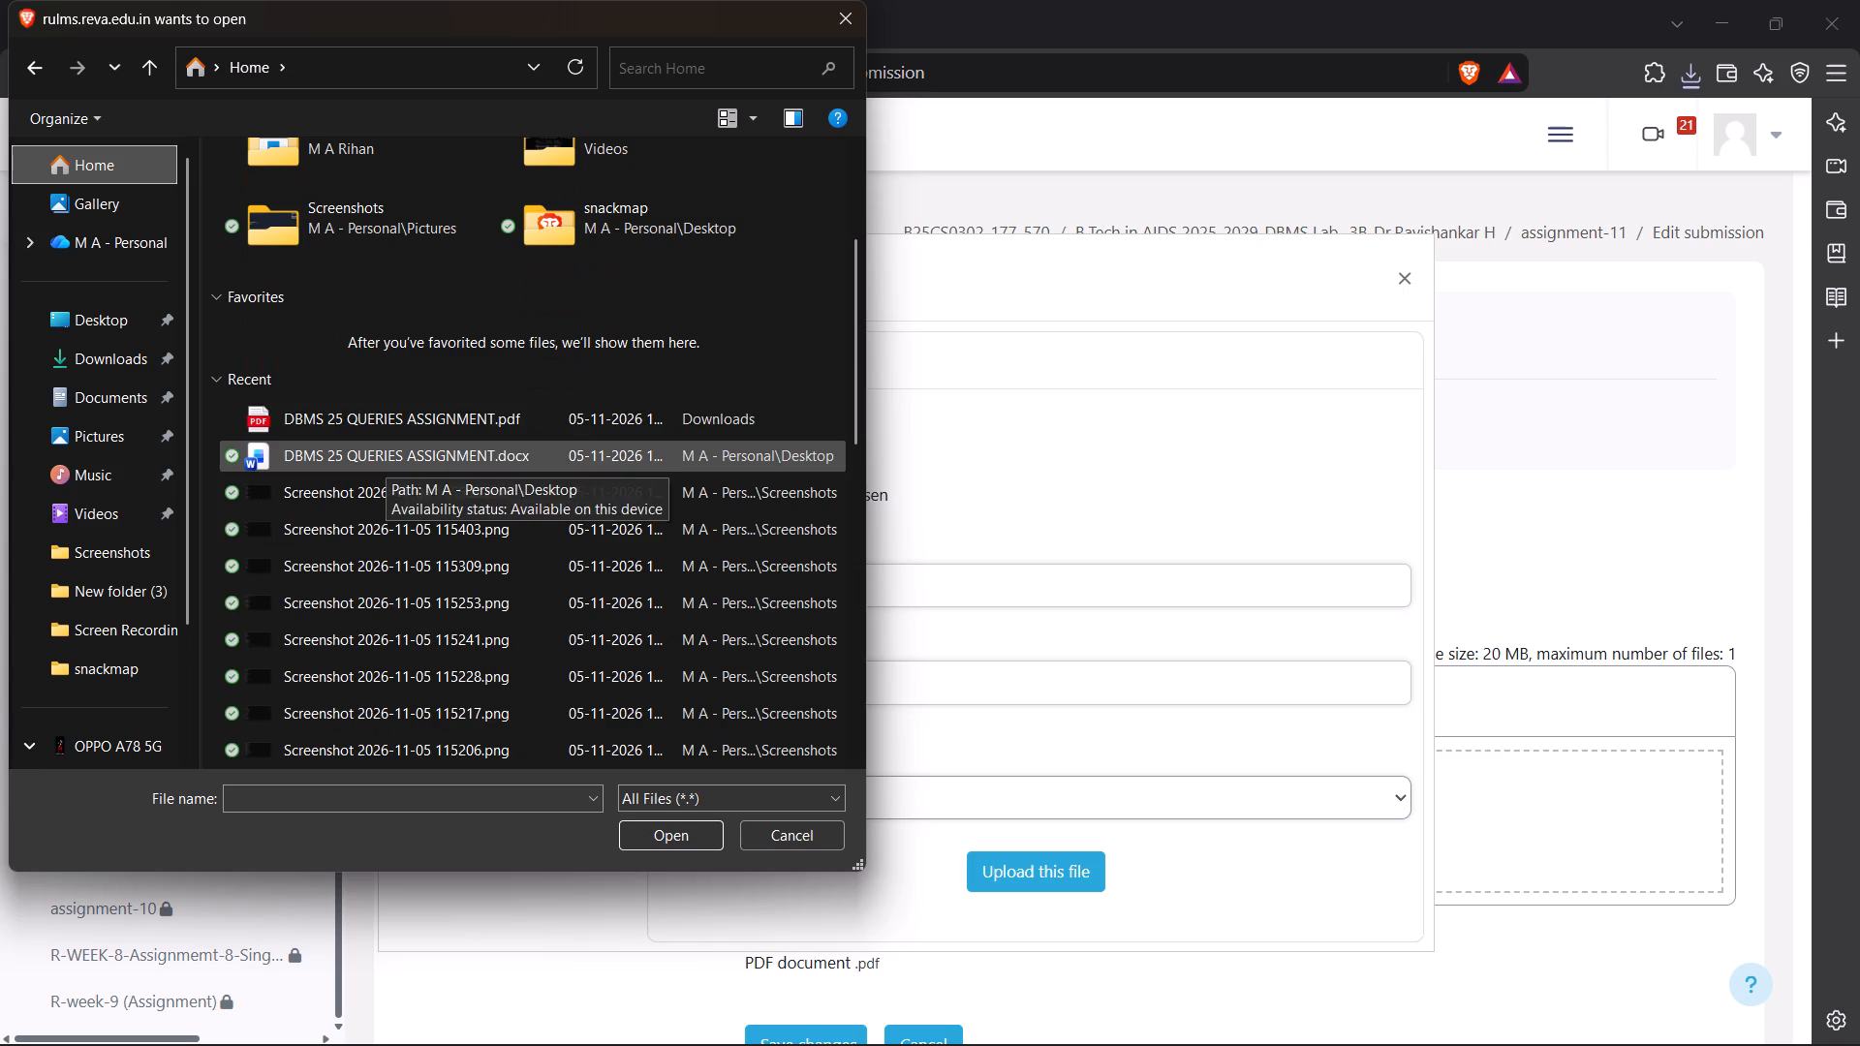
{"action": "double_click", "coordinate": [418, 425]}
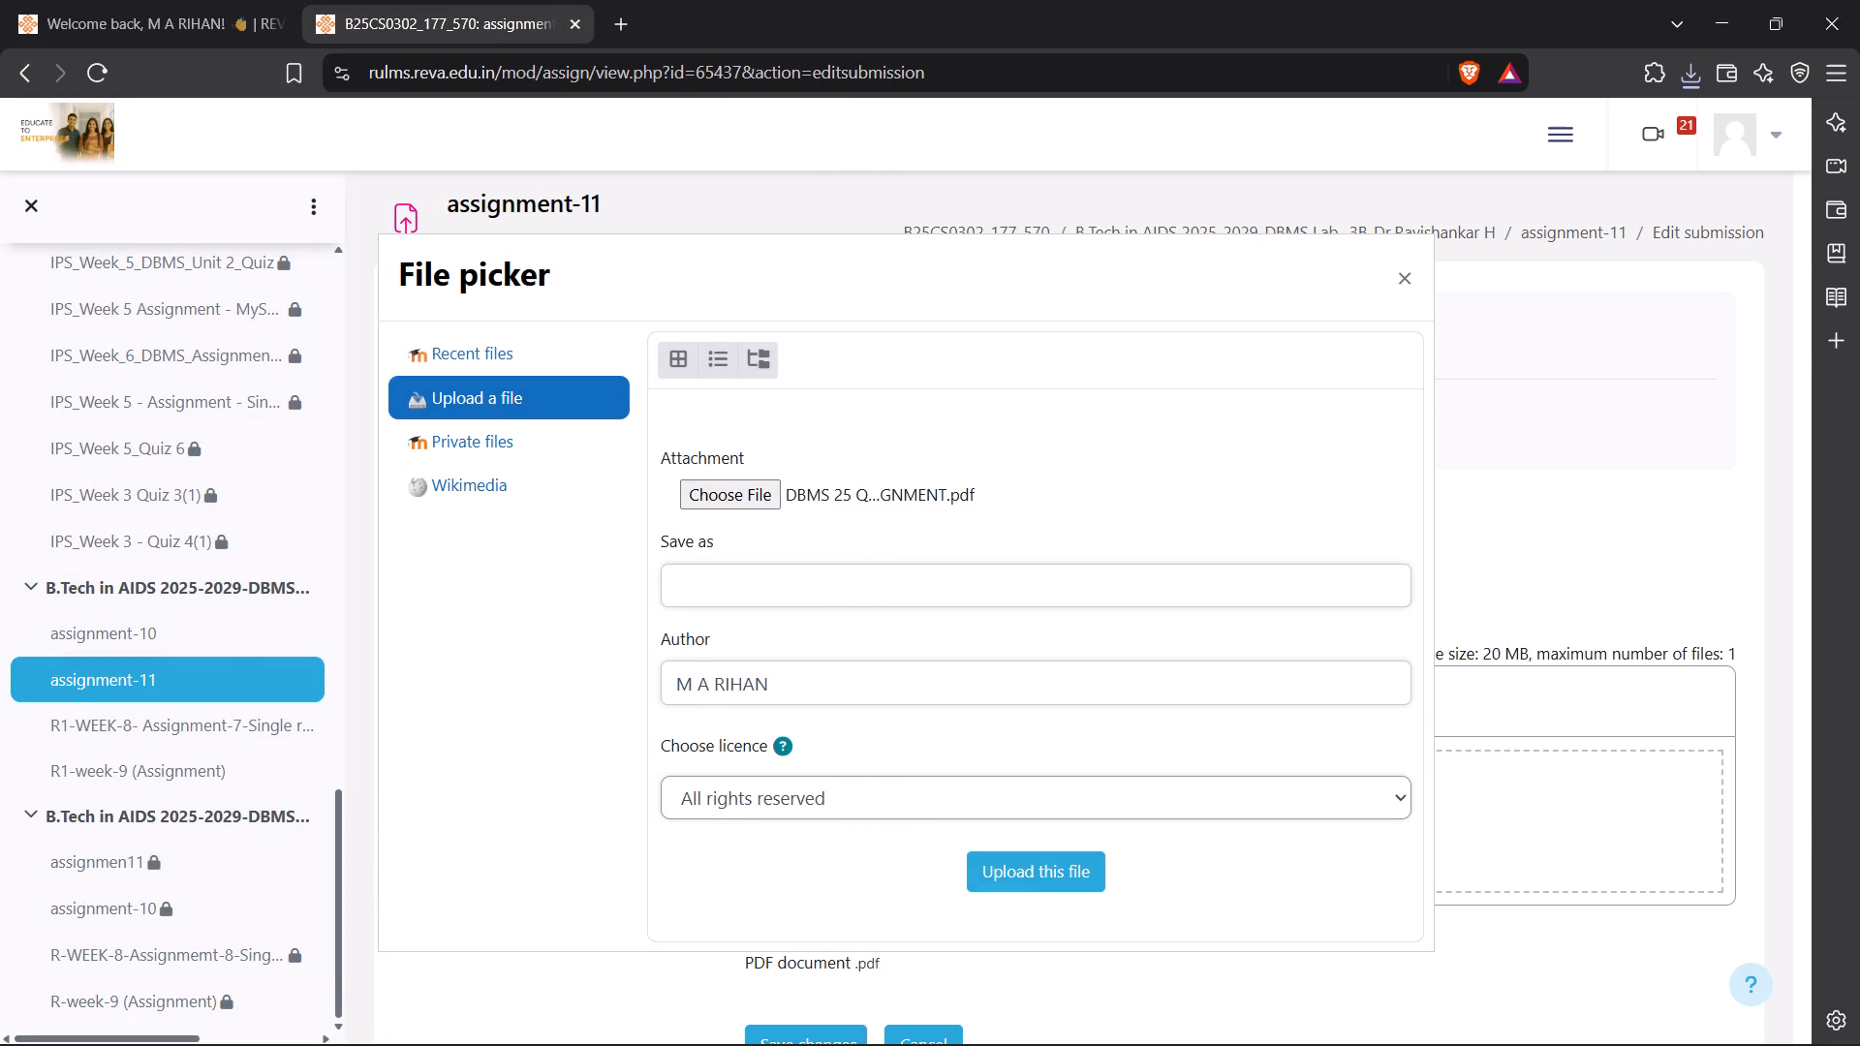
{"action": "left_click", "coordinate": [1023, 847]}
{"action": "left_click", "coordinate": [1008, 869]}
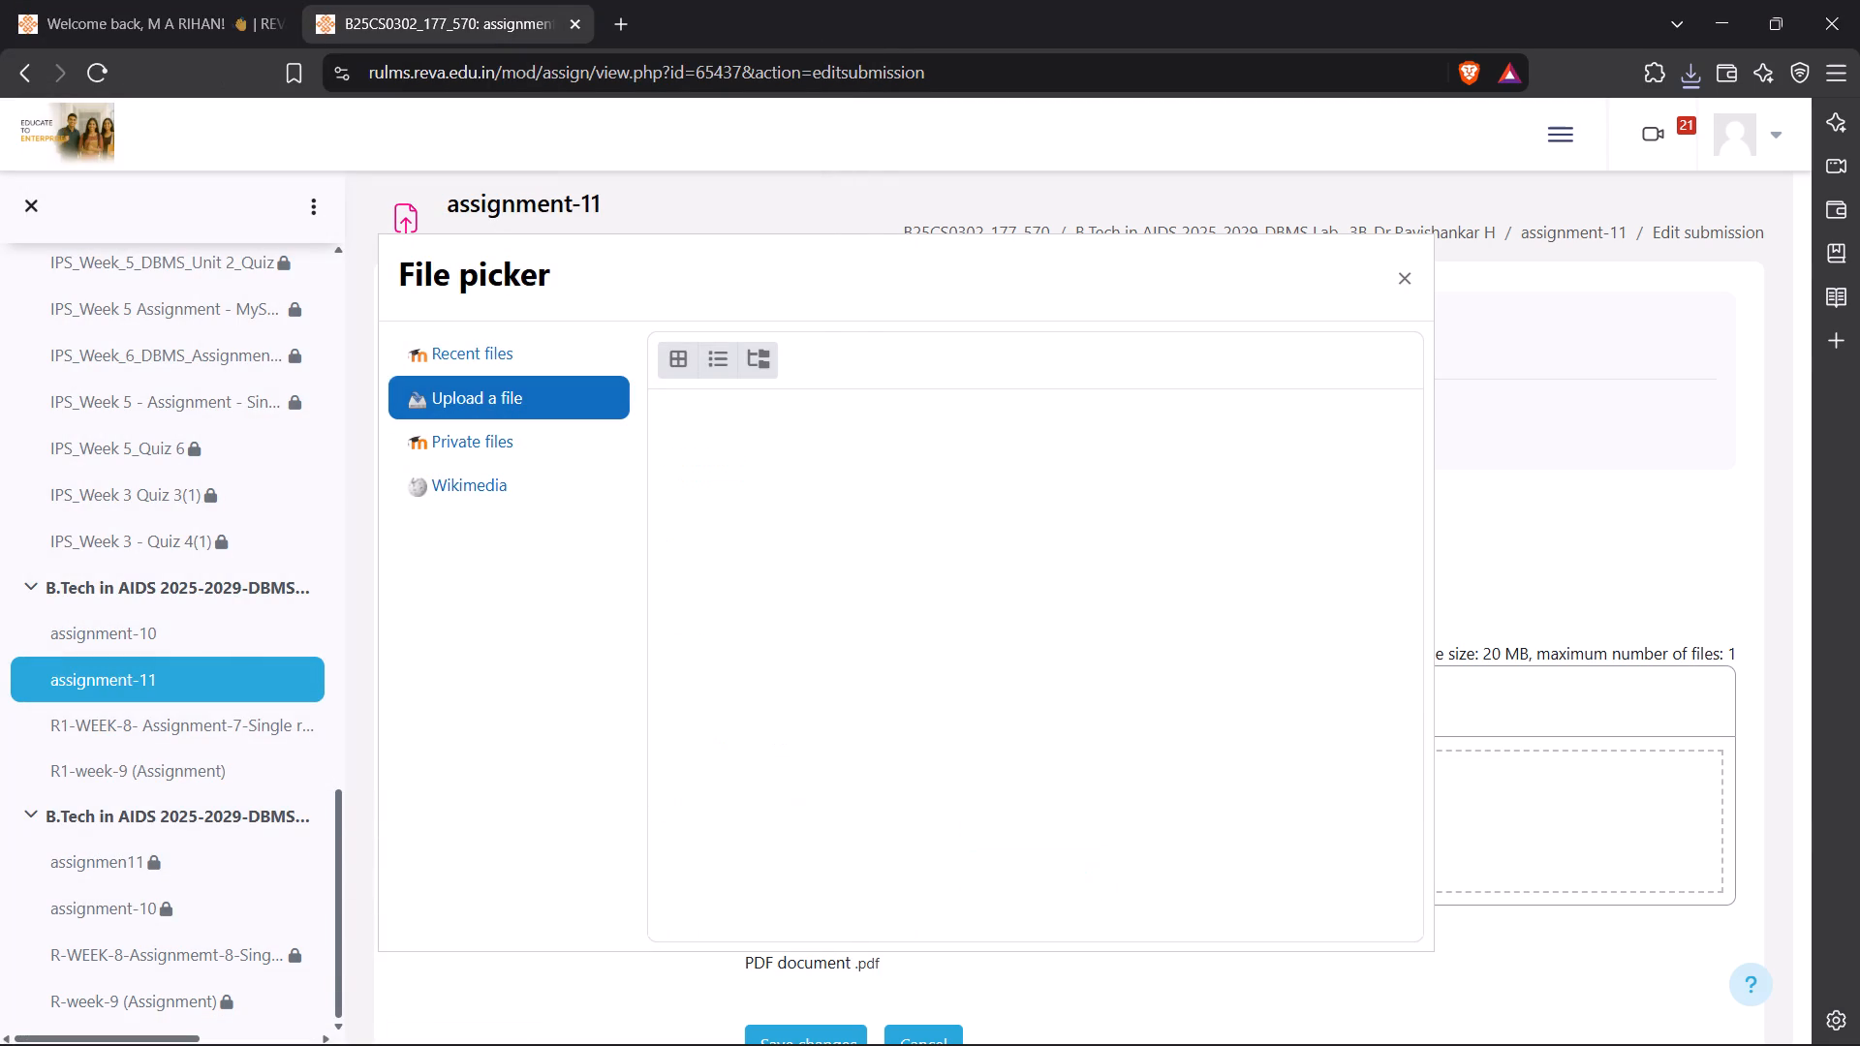
Save the assignment-11 submission and check its submission status.
{"action": "scroll", "coordinate": [840, 718], "scroll_direction": "down", "scroll_amount": 3}
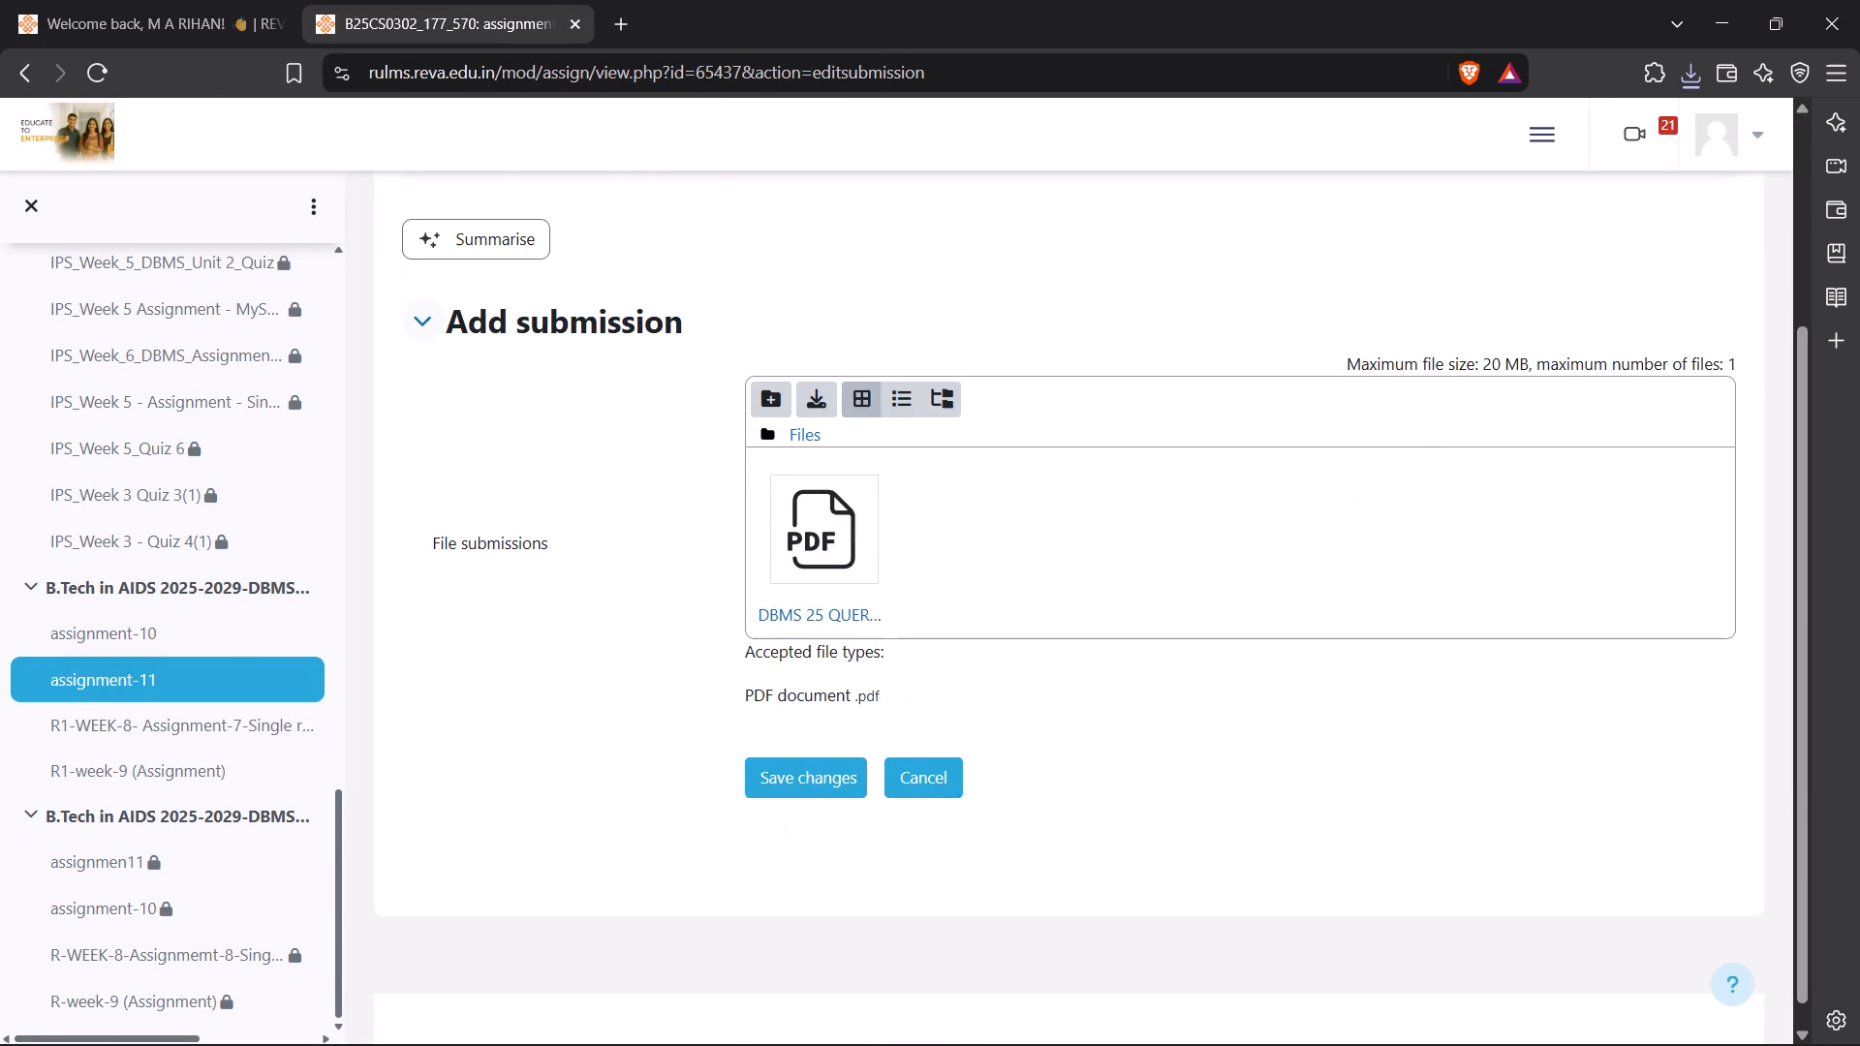
{"action": "left_click", "coordinate": [786, 744]}
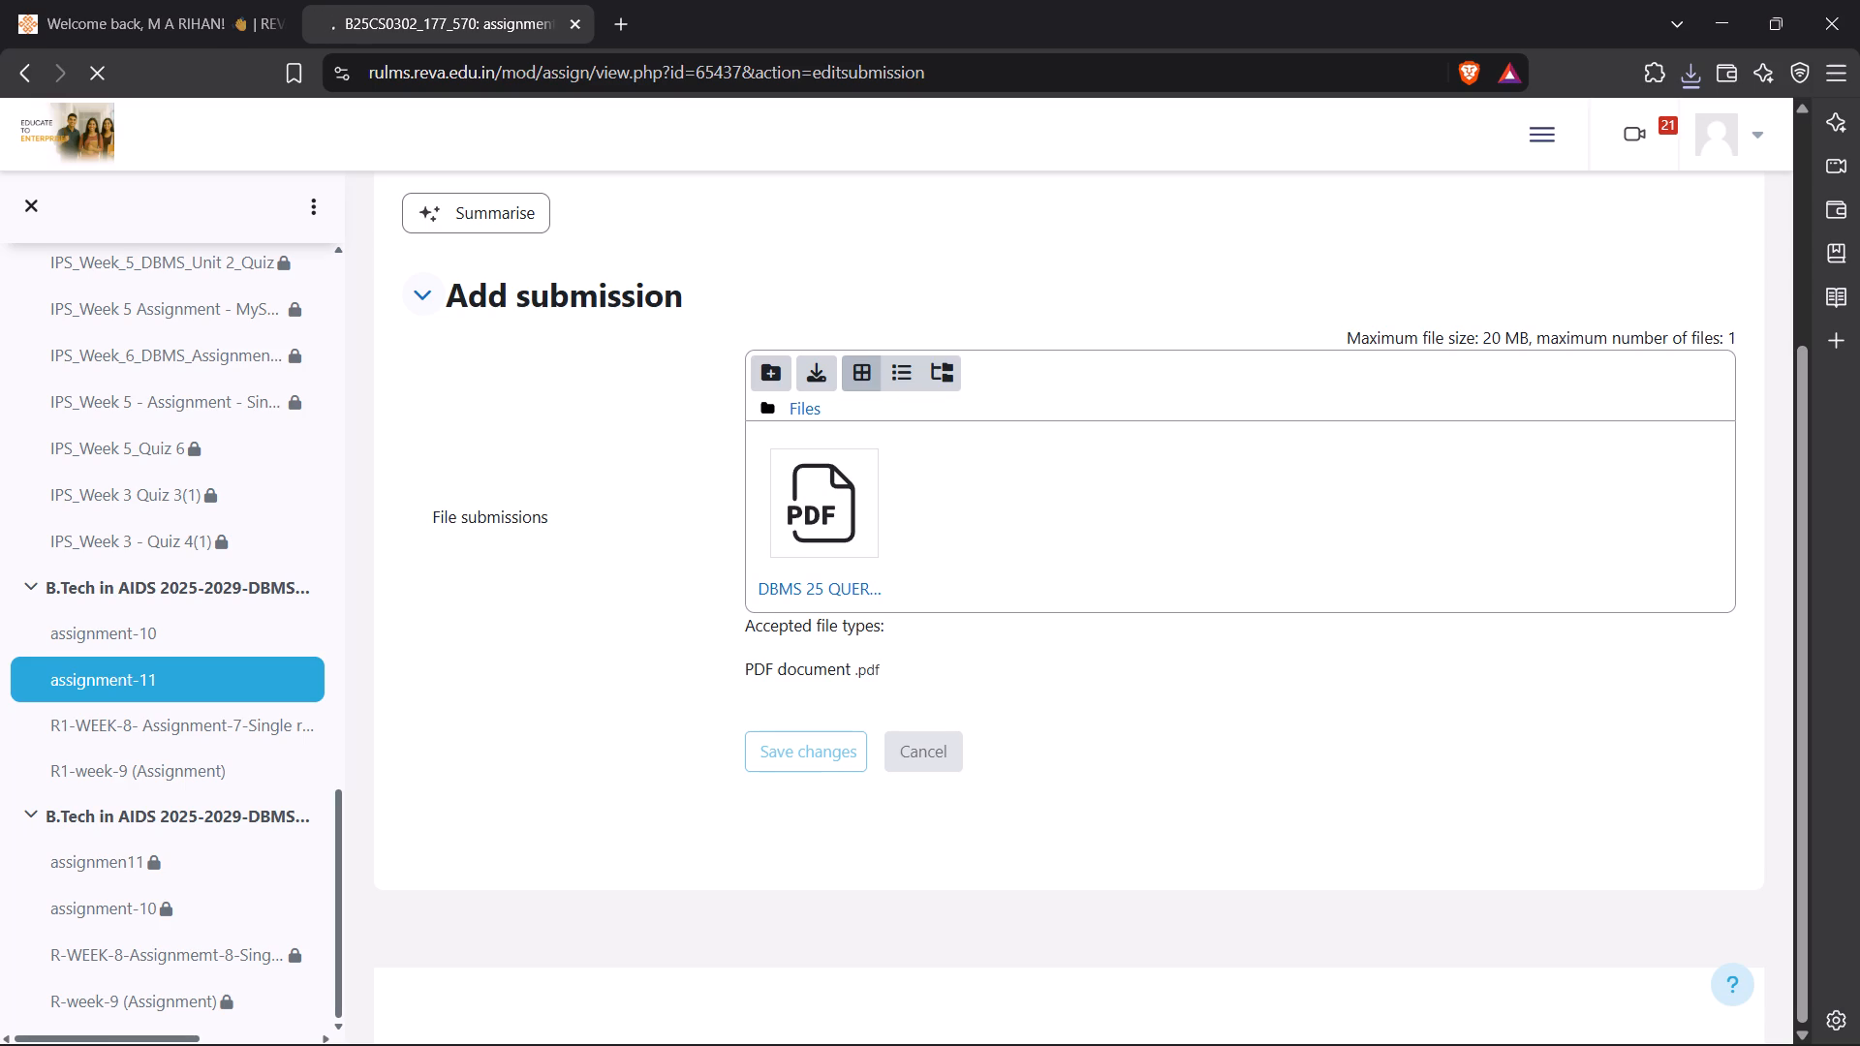